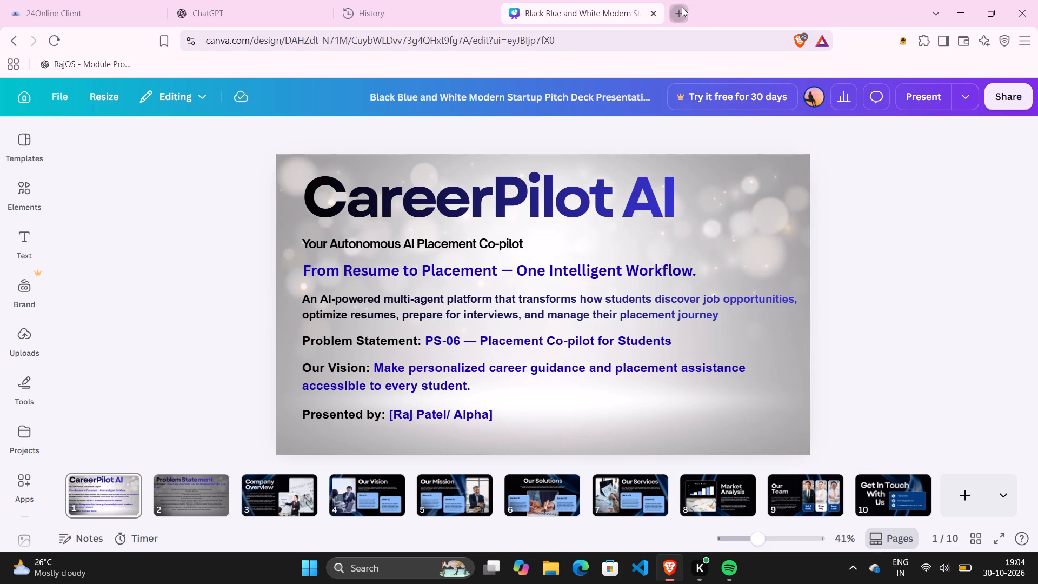
pyautogui.click(248, 122)
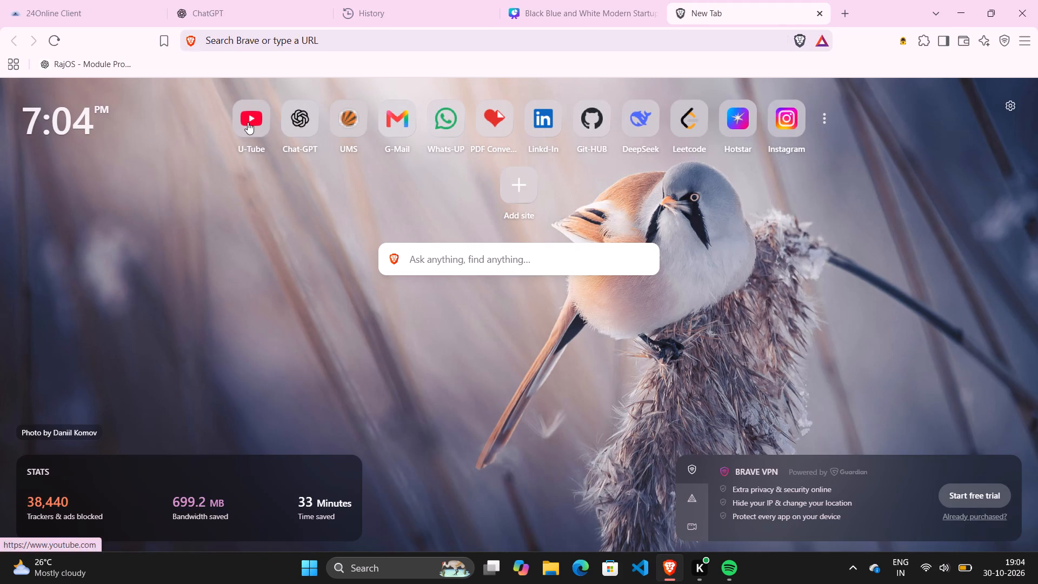
pyautogui.click(591, 0)
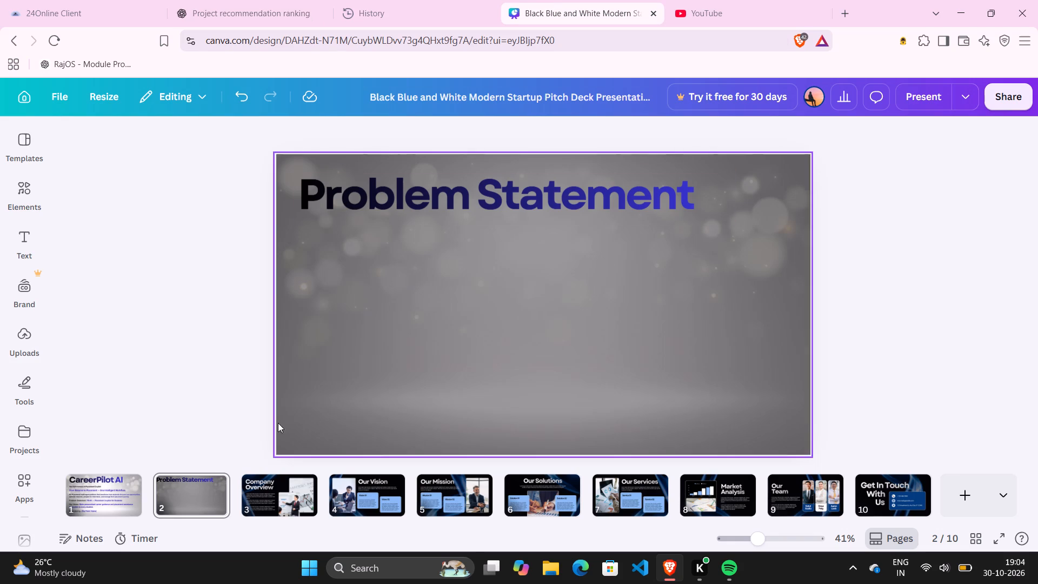
pyautogui.click(403, 282)
pyautogui.click(24, 249)
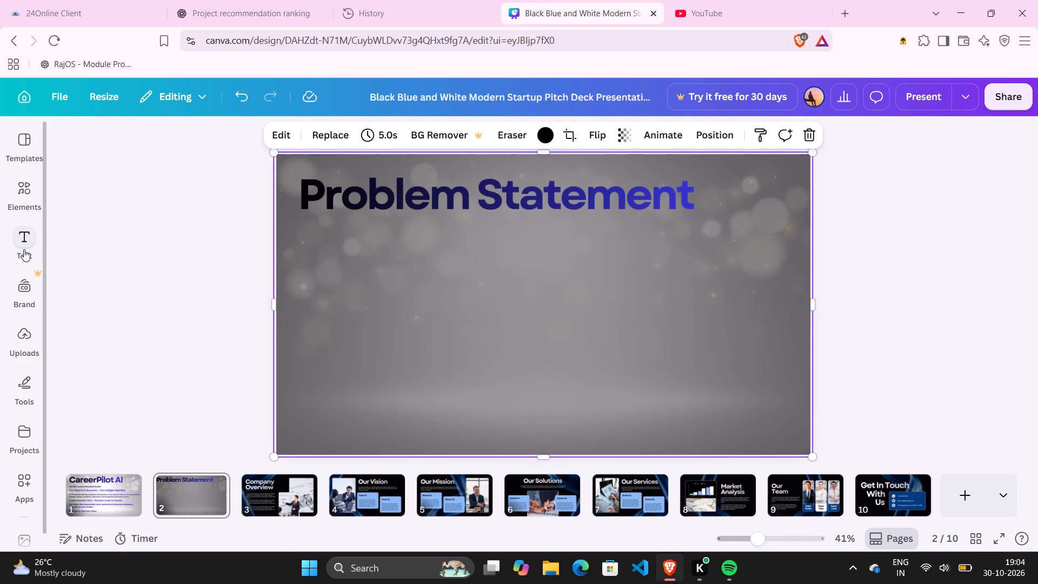
pyautogui.click(166, 385)
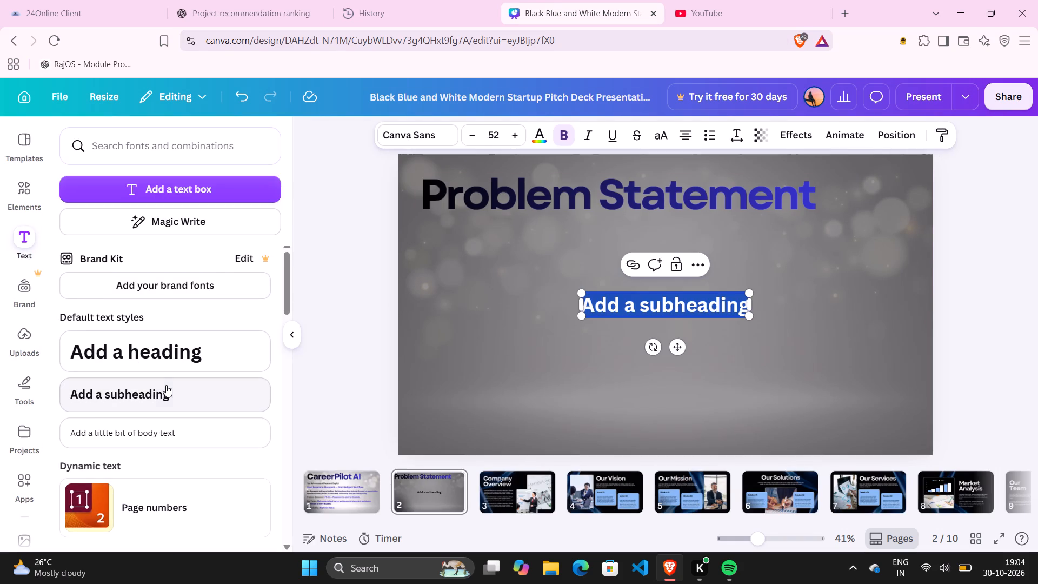
pyautogui.hotkey('ctrl', 'v')
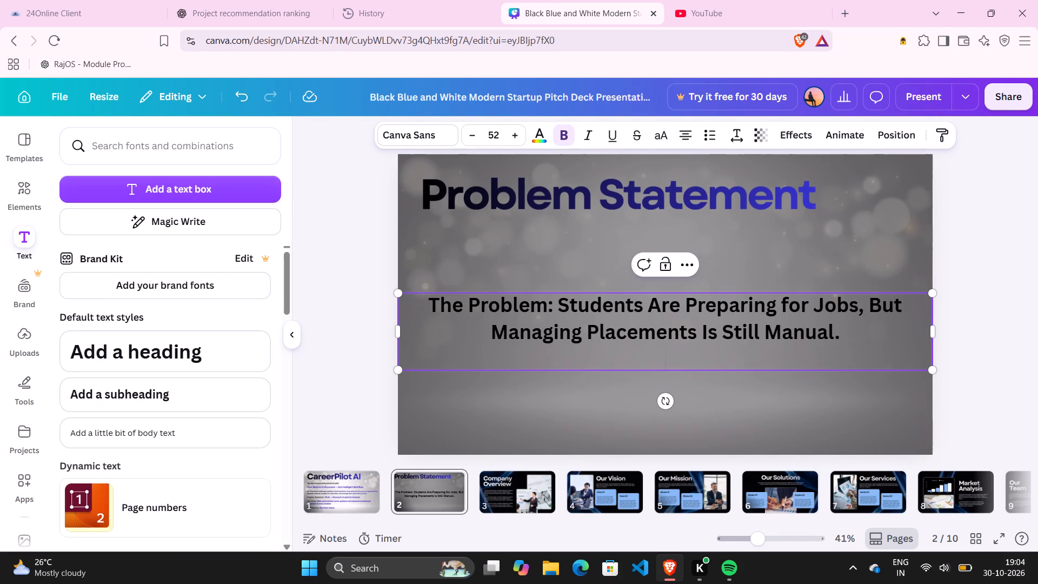
# Set the font of the pasted problem sentence to Arial MT Pro.
pyautogui.click(556, 303)
pyautogui.moveTo(556, 303); pyautogui.dragTo(646, 345)
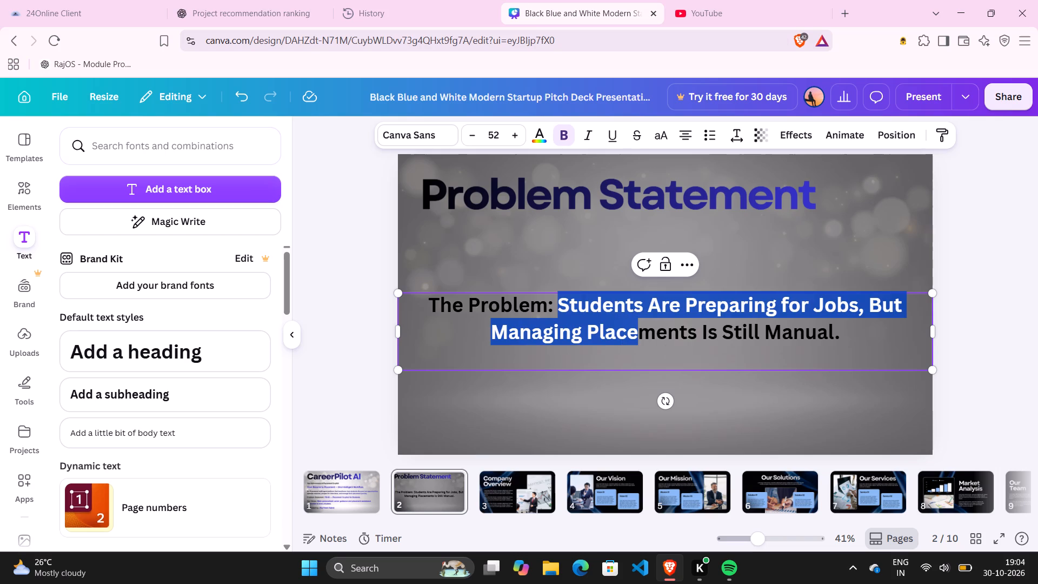
pyautogui.moveTo(646, 345); pyautogui.dragTo(850, 335)
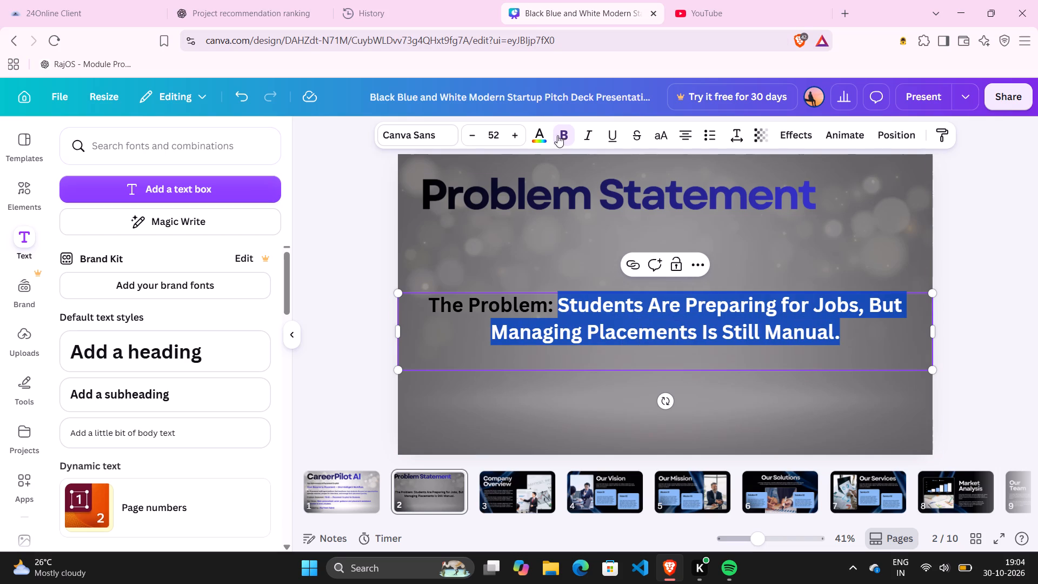
pyautogui.click(427, 141)
pyautogui.click(128, 328)
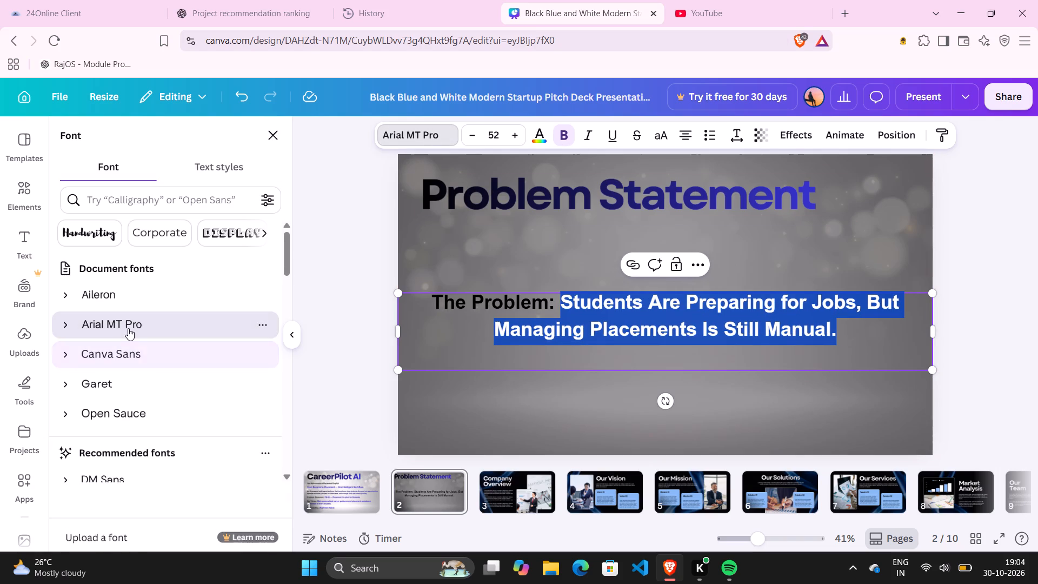
pyautogui.click(446, 338)
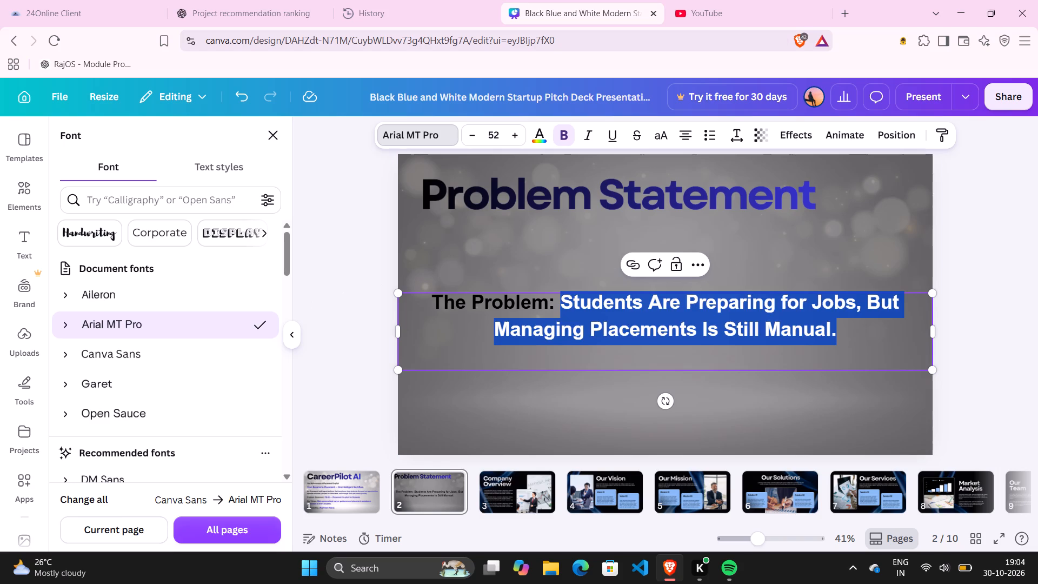
# Reduce the problem sentence's font size to 29 so that it fits on one line.
pyautogui.moveTo(562, 304); pyautogui.dragTo(682, 353)
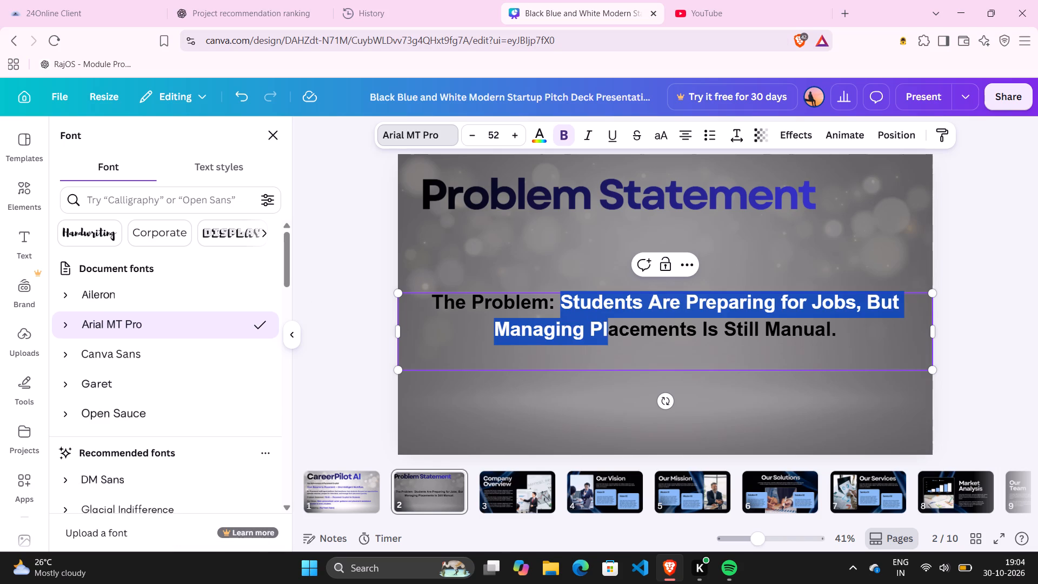
pyautogui.moveTo(682, 353); pyautogui.dragTo(804, 347)
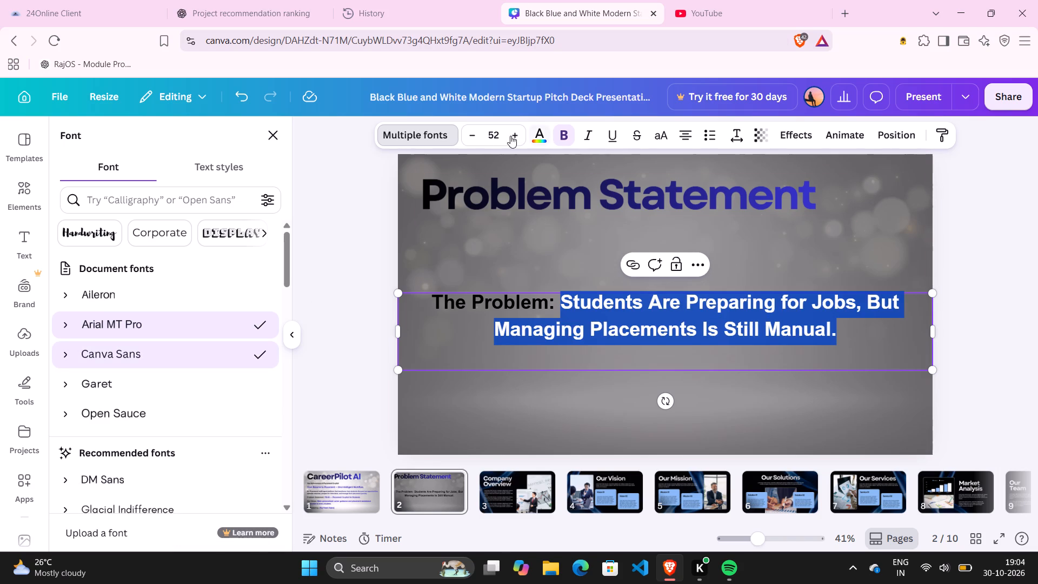
pyautogui.tripleClick(475, 135)
pyautogui.tripleClick(475, 135)
pyautogui.tripleClick(475, 135)
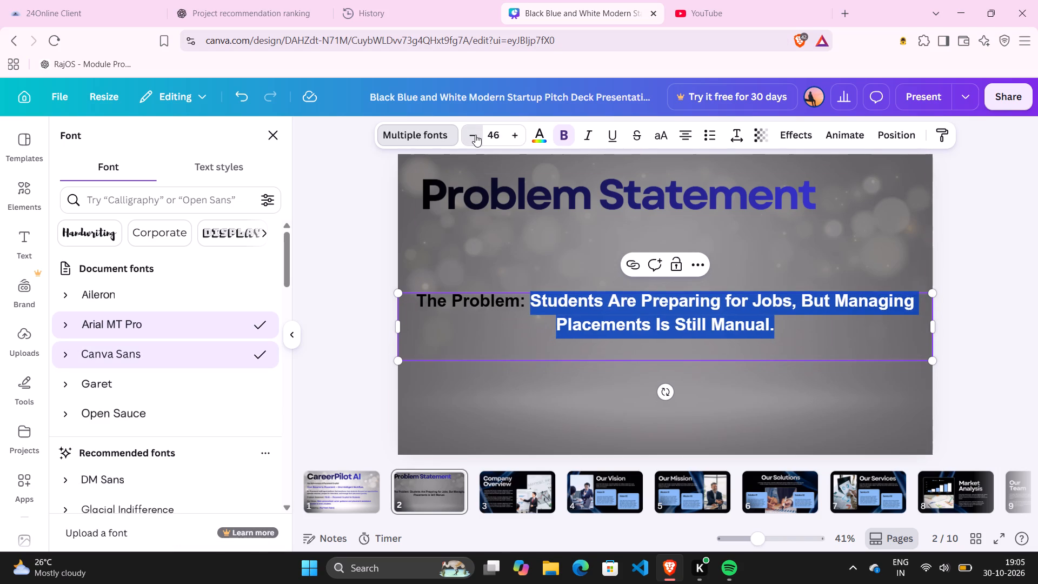
pyautogui.tripleClick(475, 135)
pyautogui.tripleClick(475, 135)
pyautogui.tripleClick(475, 135)
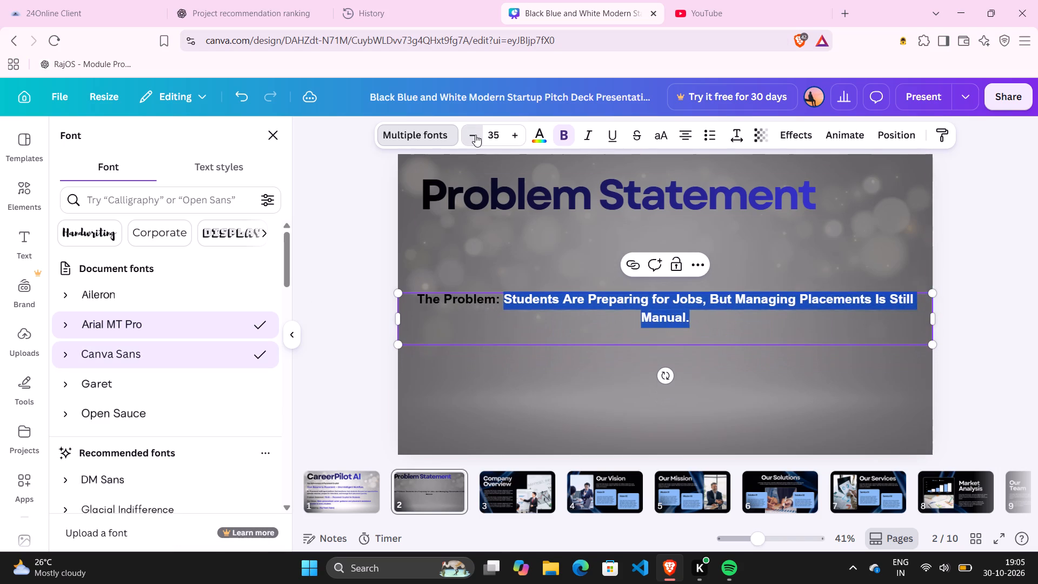
pyautogui.tripleClick(475, 135)
pyautogui.tripleClick(475, 135)
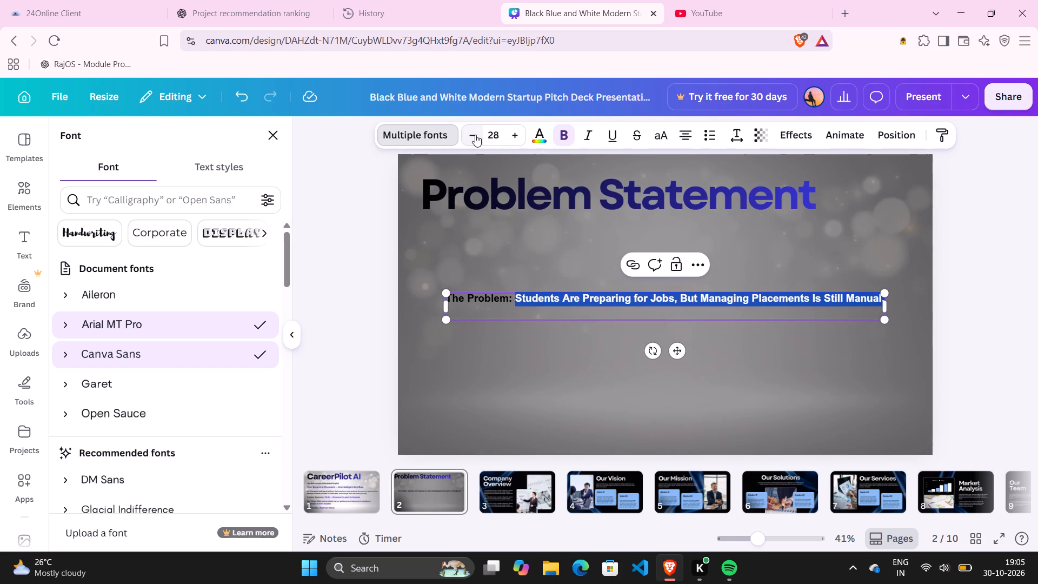
pyautogui.click(516, 128)
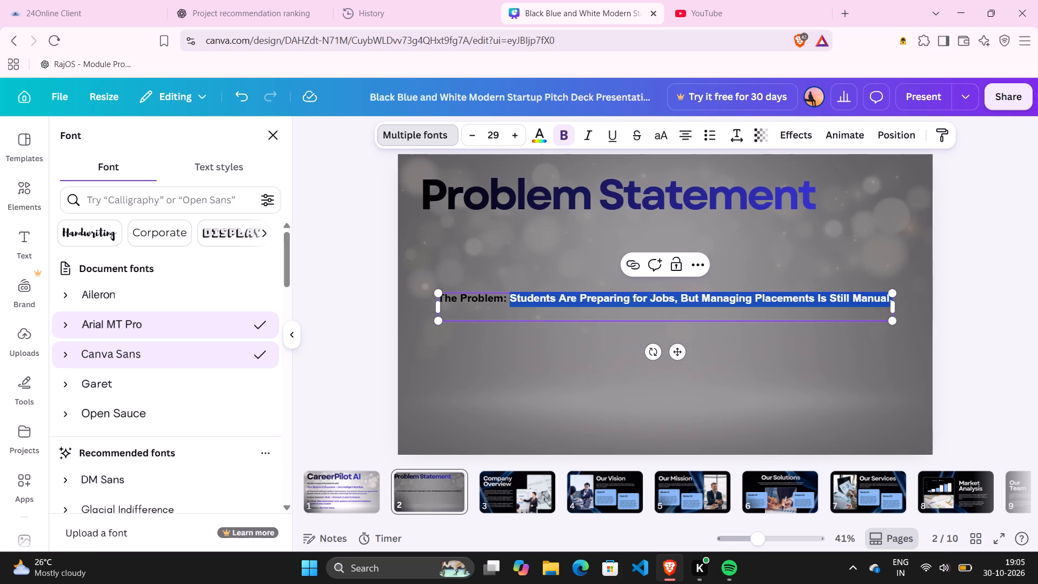
# Move the problem sentence directly beneath the Problem Statement title, aligned with the title's left edge.
pyautogui.moveTo(663, 290); pyautogui.dragTo(662, 290)
pyautogui.moveTo(662, 290); pyautogui.dragTo(641, 224)
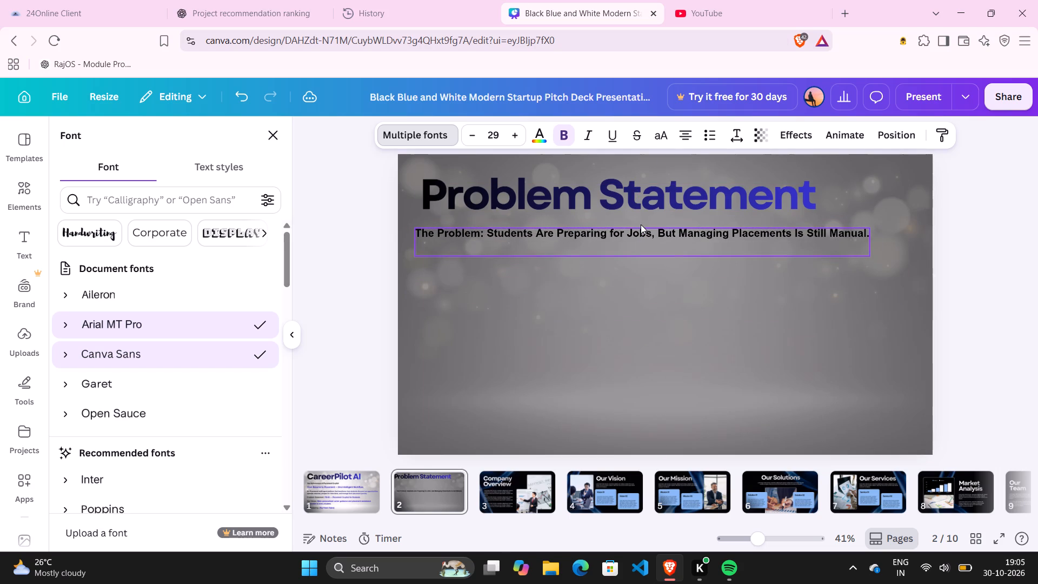
pyautogui.moveTo(641, 224); pyautogui.dragTo(641, 219)
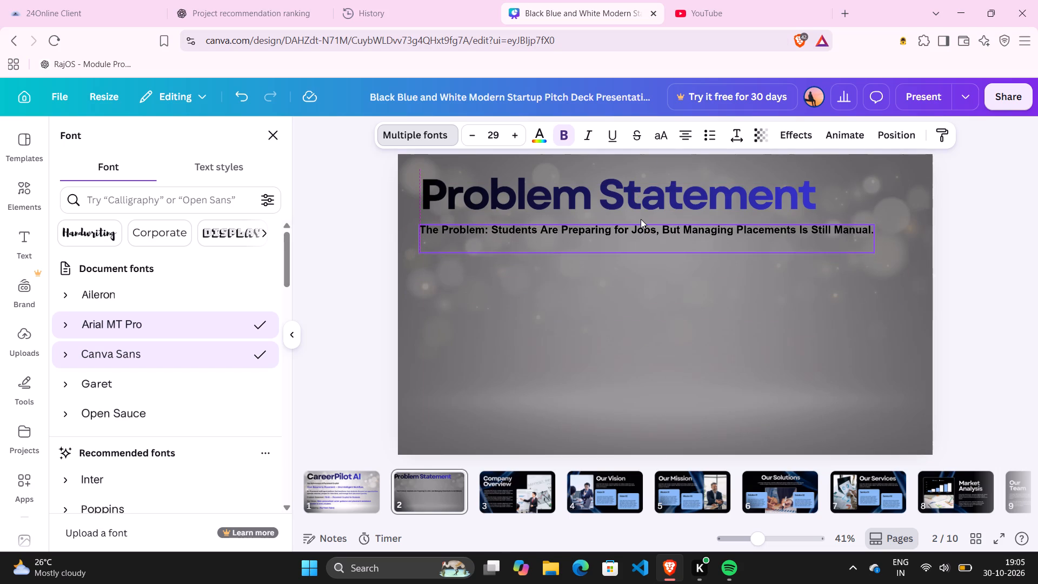
pyautogui.moveTo(641, 219); pyautogui.dragTo(641, 220)
# Widen the problem sentence's text box slightly to a width of about 1,637.
pyautogui.click(745, 230)
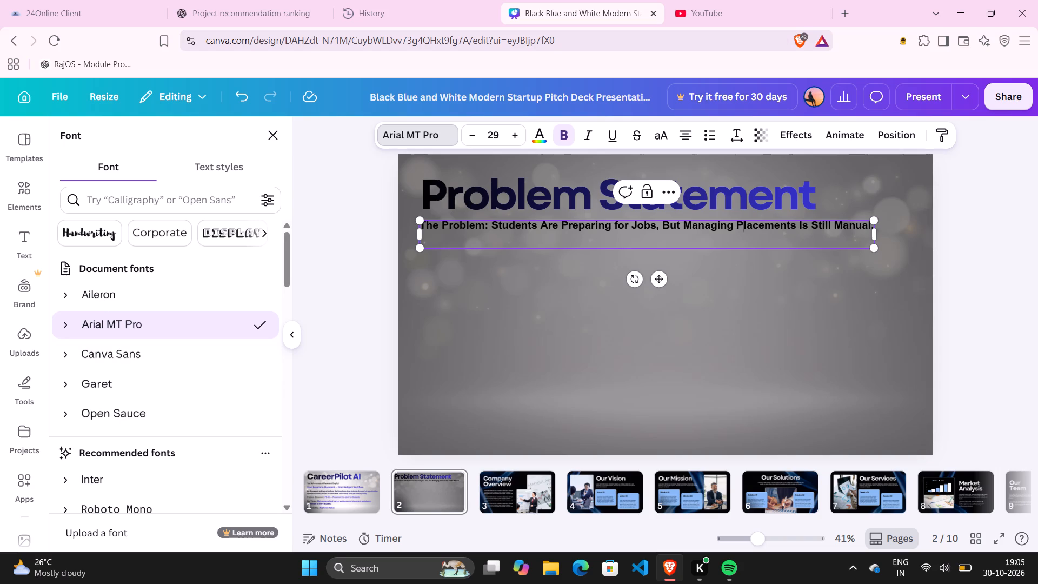
pyautogui.click(876, 237)
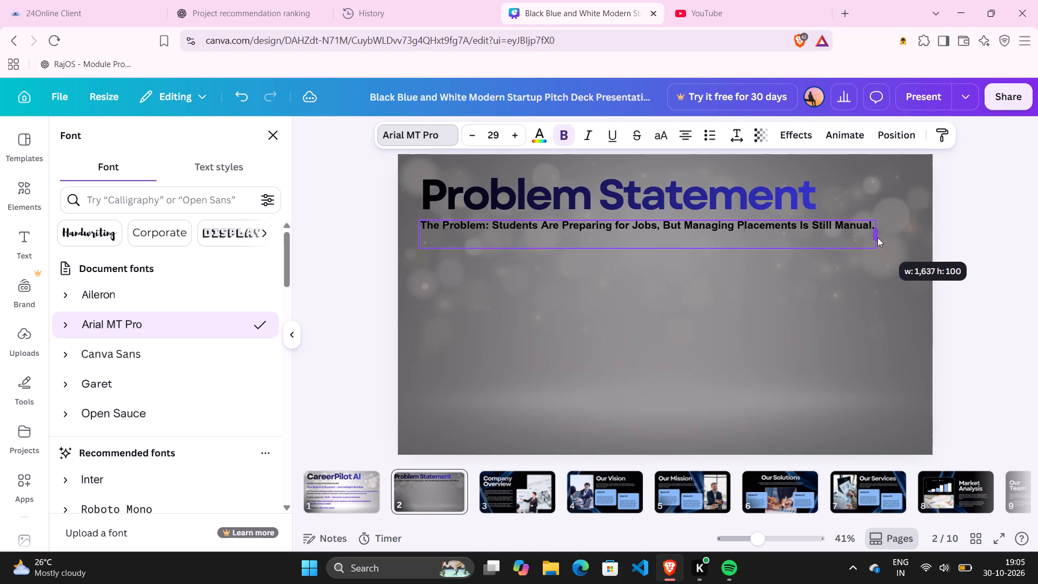
pyautogui.moveTo(640, 236); pyautogui.dragTo(624, 240)
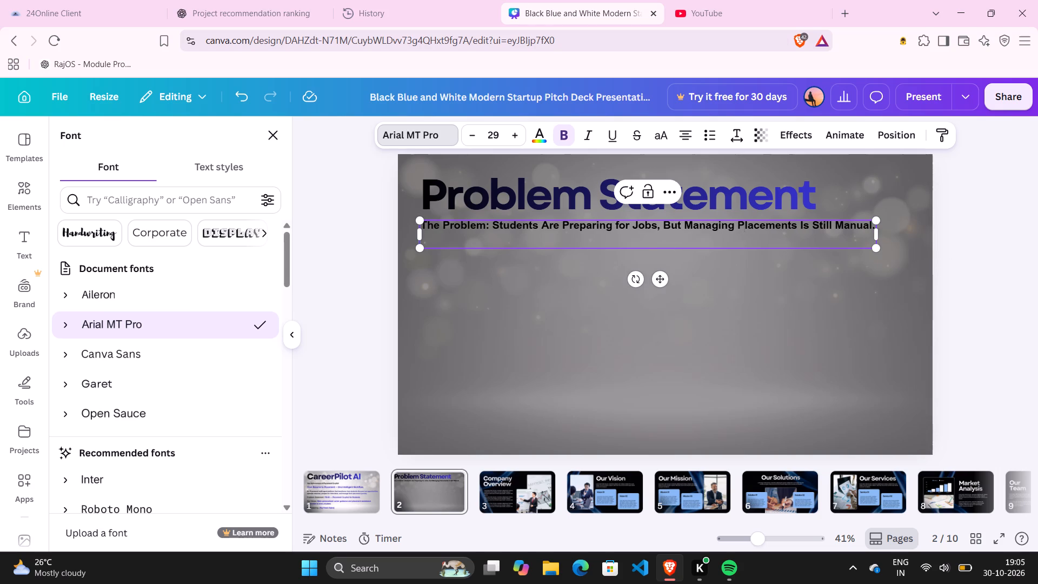
# Widen the problem sentence's text box slightly further, to a width of about 1,649.
pyautogui.moveTo(624, 240); pyautogui.dragTo(624, 240)
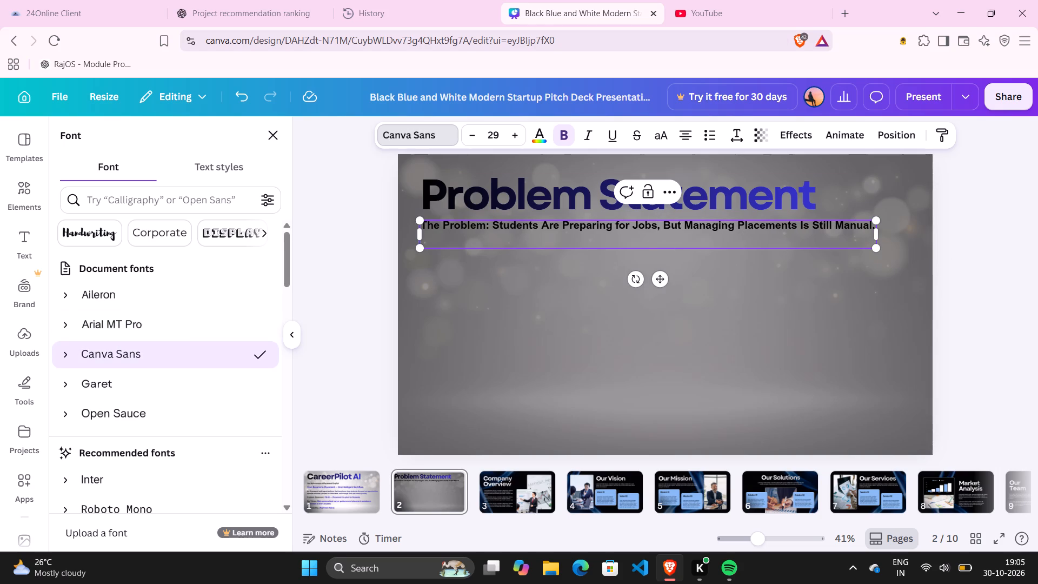
pyautogui.click(653, 218)
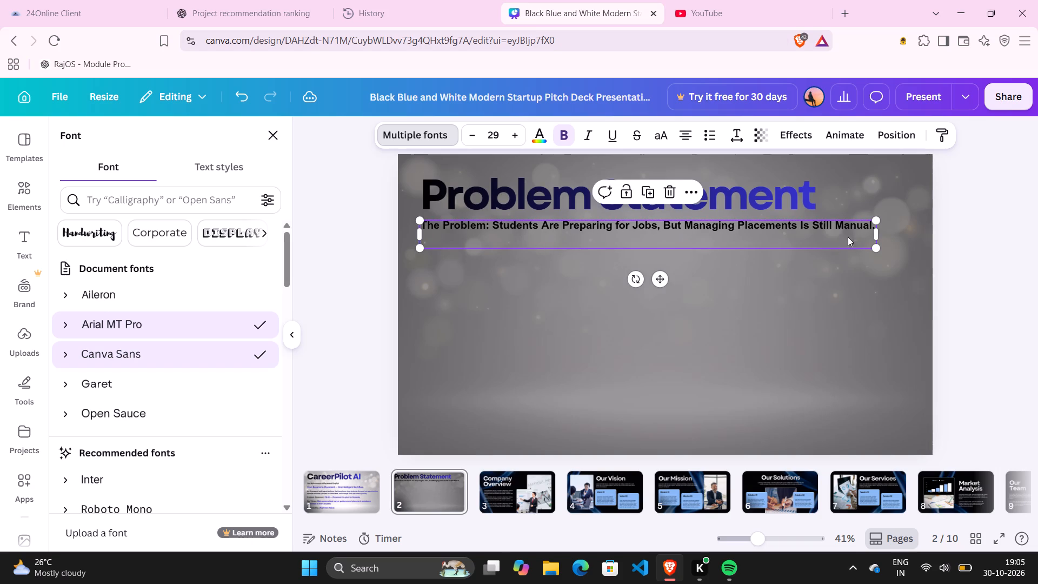
pyautogui.click(876, 232)
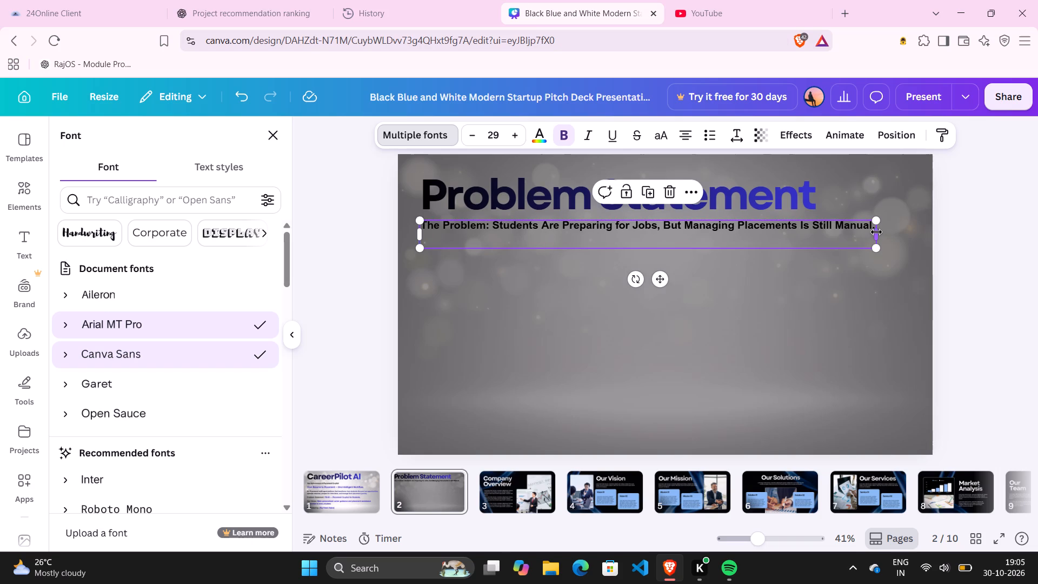
pyautogui.click(876, 232)
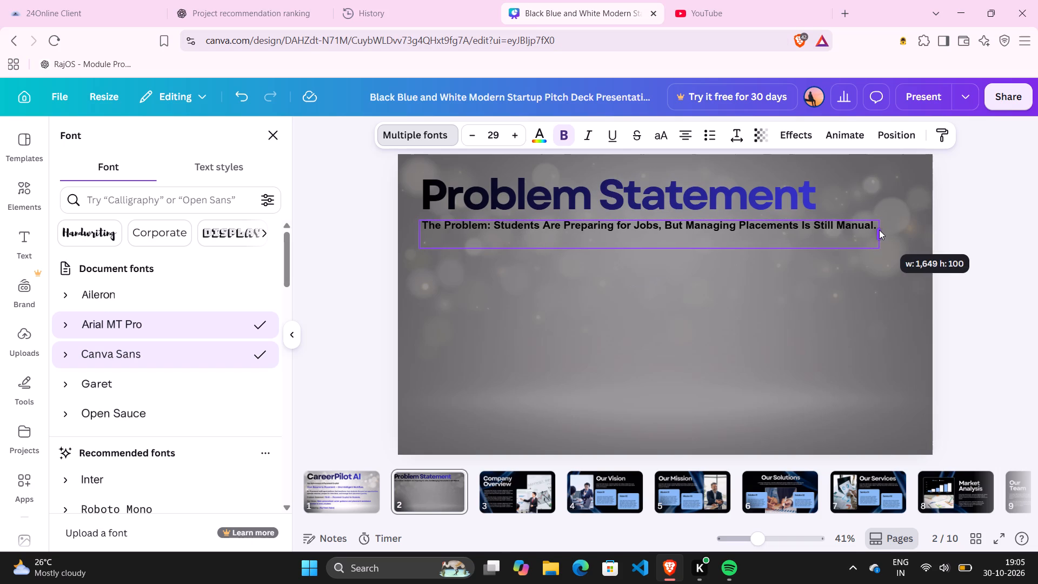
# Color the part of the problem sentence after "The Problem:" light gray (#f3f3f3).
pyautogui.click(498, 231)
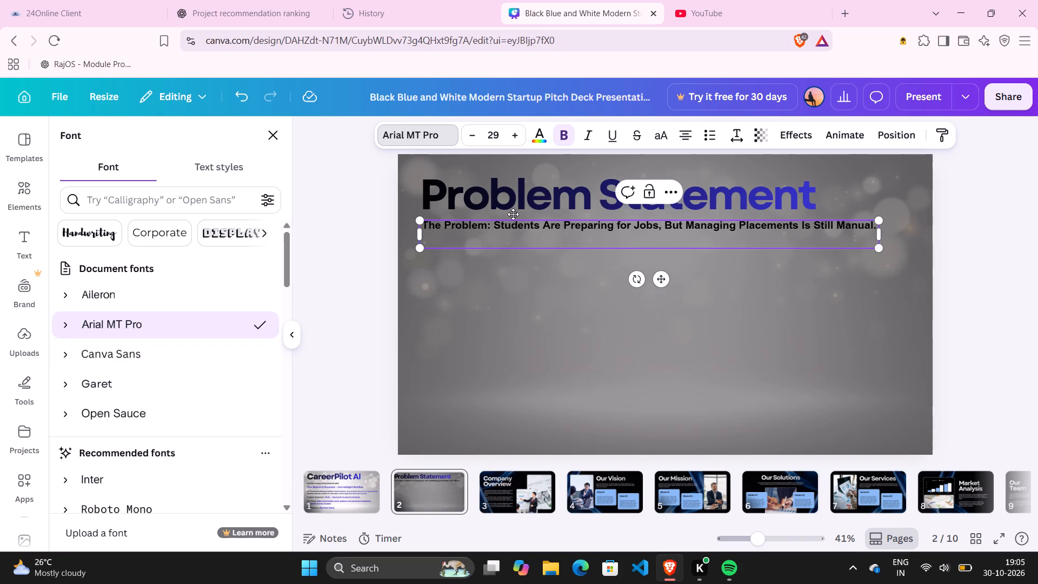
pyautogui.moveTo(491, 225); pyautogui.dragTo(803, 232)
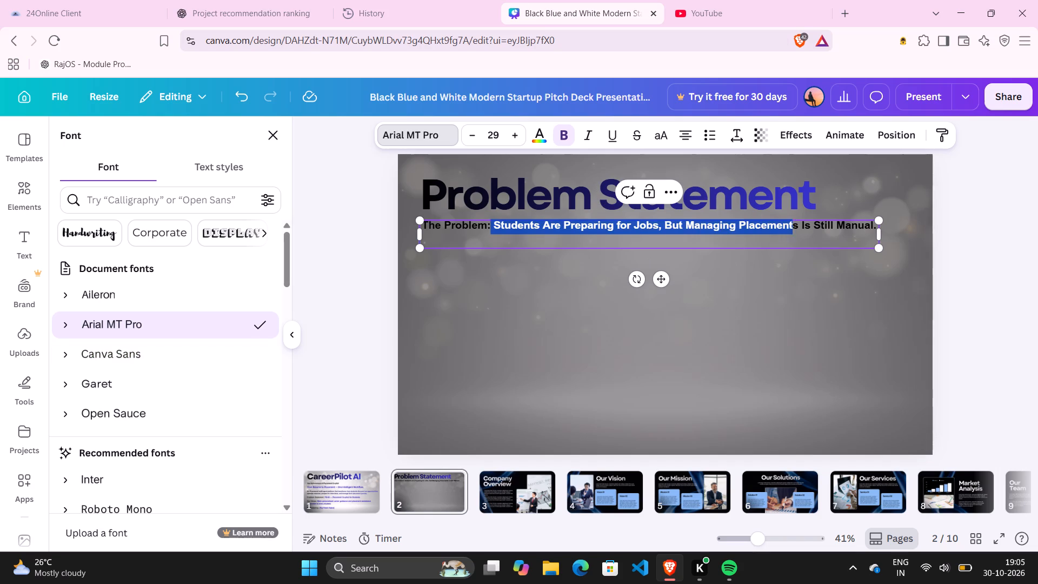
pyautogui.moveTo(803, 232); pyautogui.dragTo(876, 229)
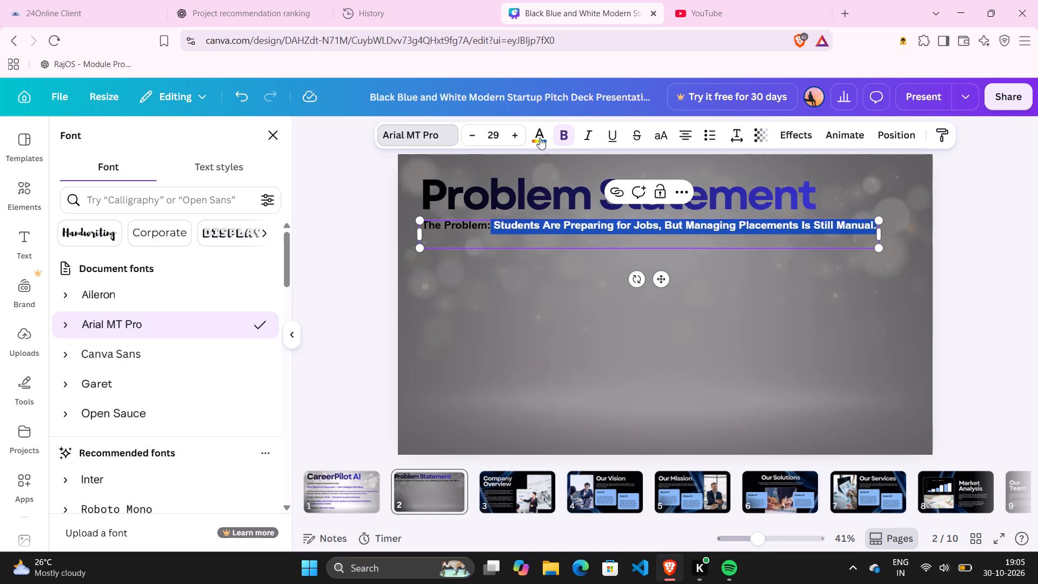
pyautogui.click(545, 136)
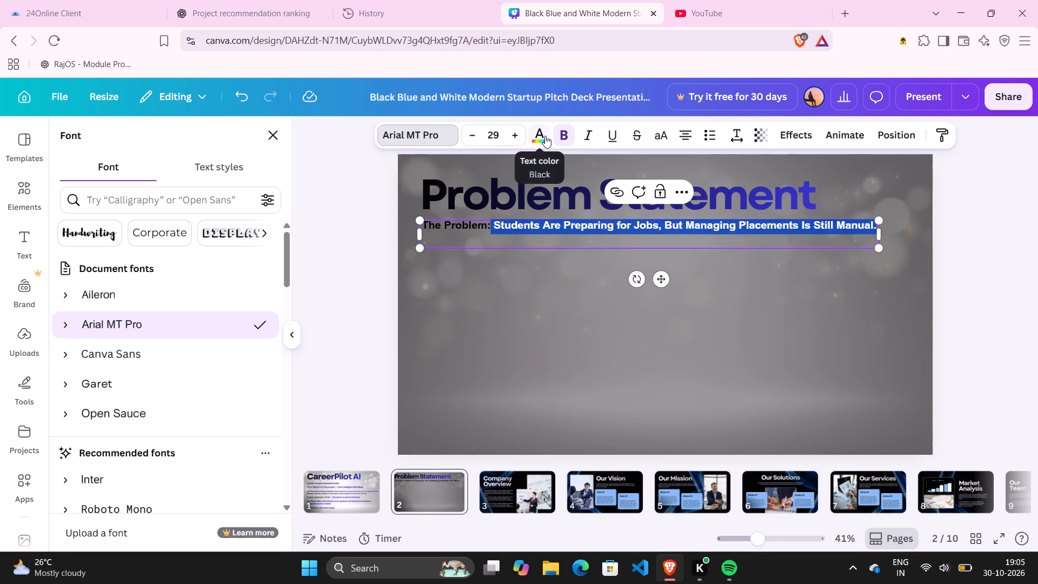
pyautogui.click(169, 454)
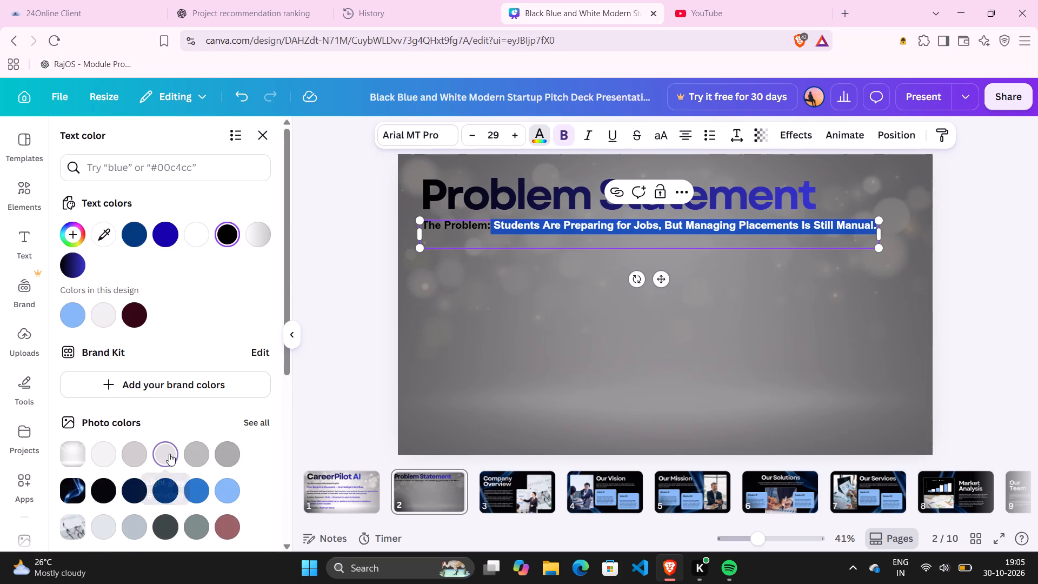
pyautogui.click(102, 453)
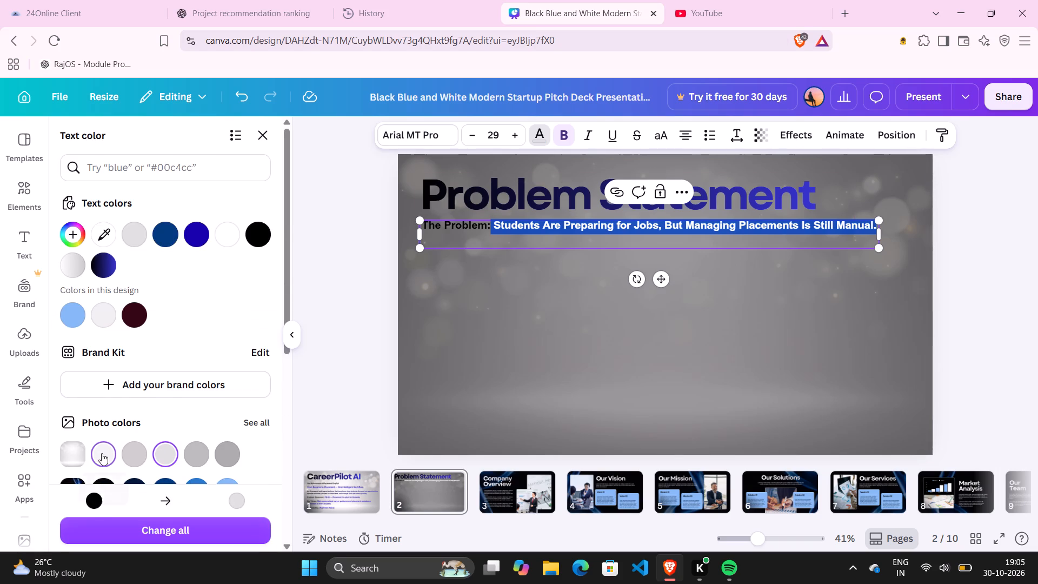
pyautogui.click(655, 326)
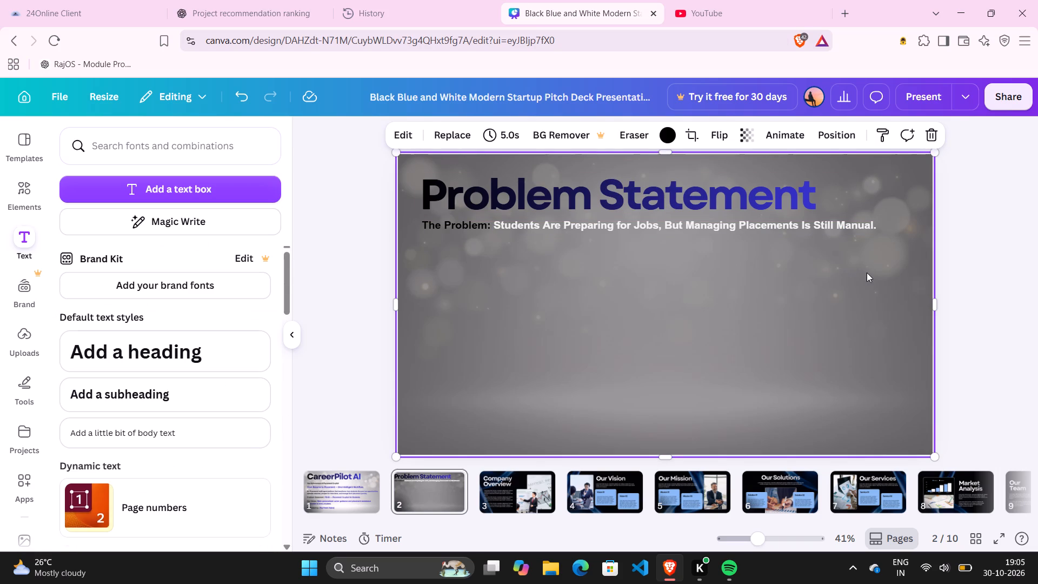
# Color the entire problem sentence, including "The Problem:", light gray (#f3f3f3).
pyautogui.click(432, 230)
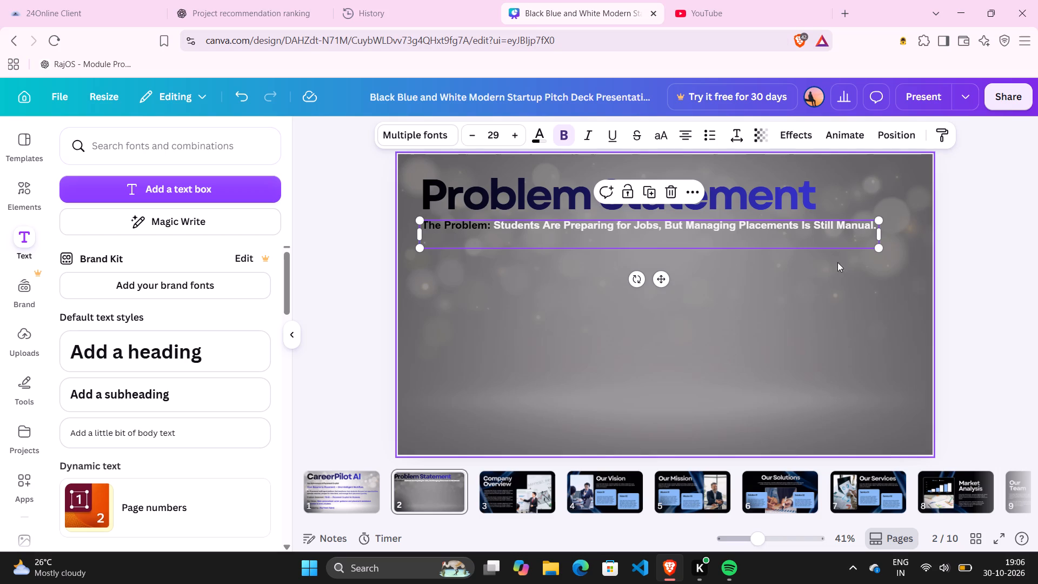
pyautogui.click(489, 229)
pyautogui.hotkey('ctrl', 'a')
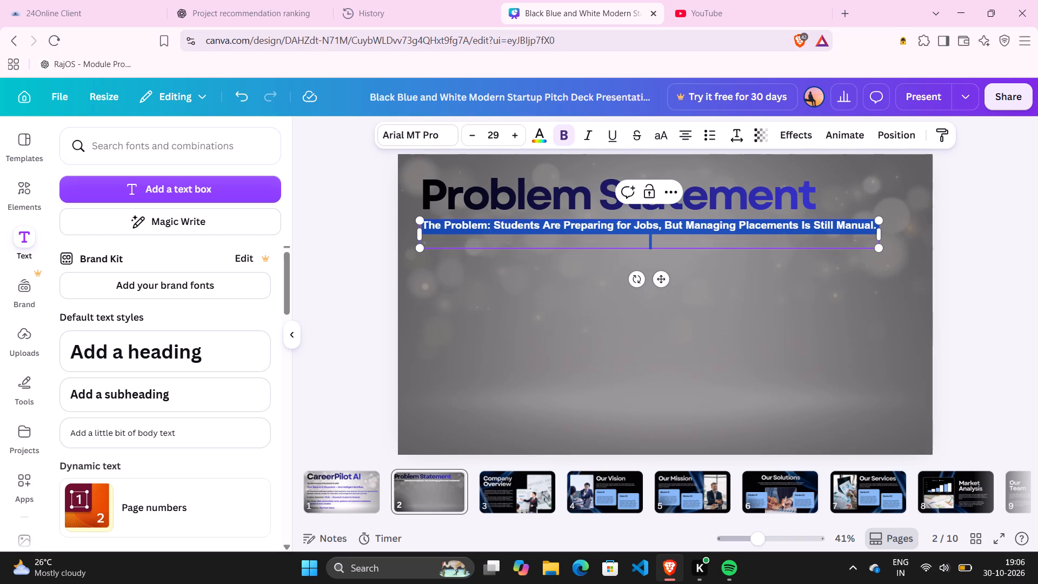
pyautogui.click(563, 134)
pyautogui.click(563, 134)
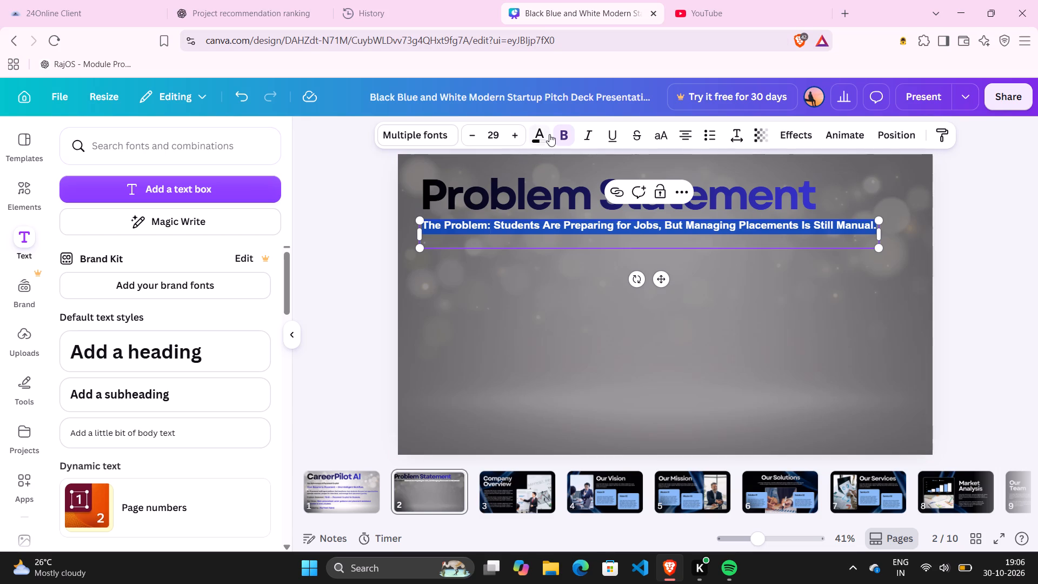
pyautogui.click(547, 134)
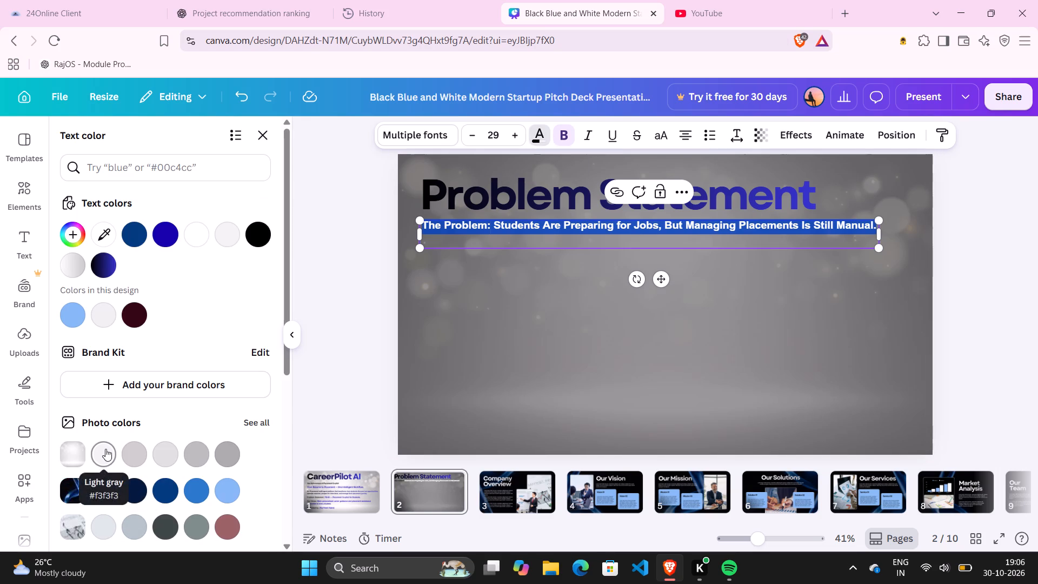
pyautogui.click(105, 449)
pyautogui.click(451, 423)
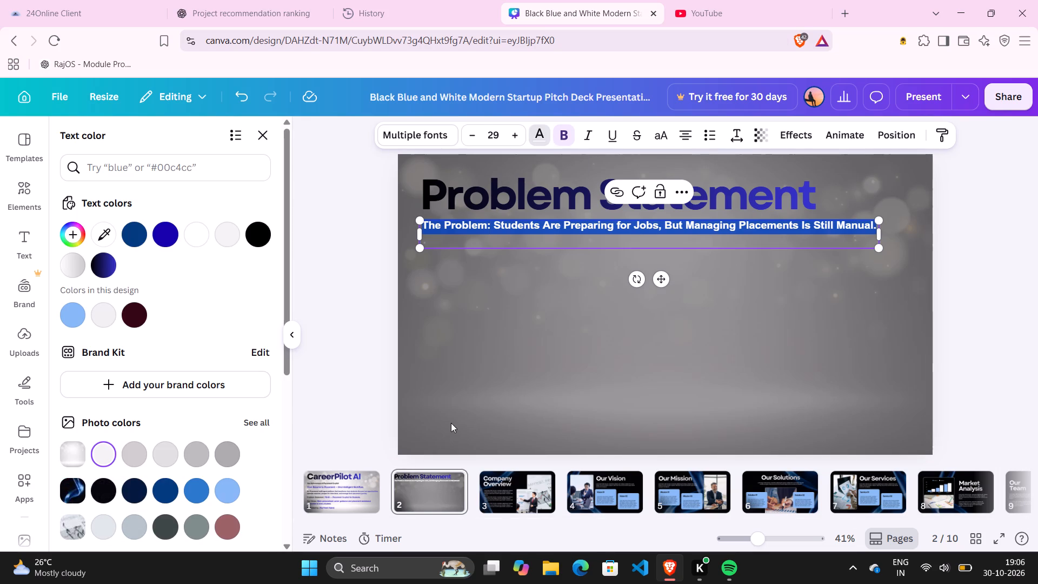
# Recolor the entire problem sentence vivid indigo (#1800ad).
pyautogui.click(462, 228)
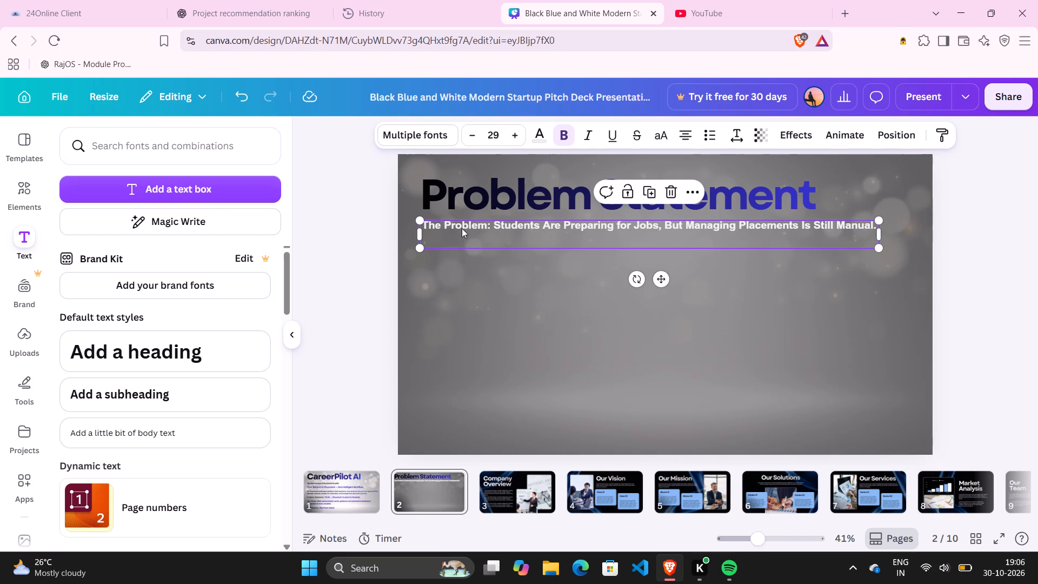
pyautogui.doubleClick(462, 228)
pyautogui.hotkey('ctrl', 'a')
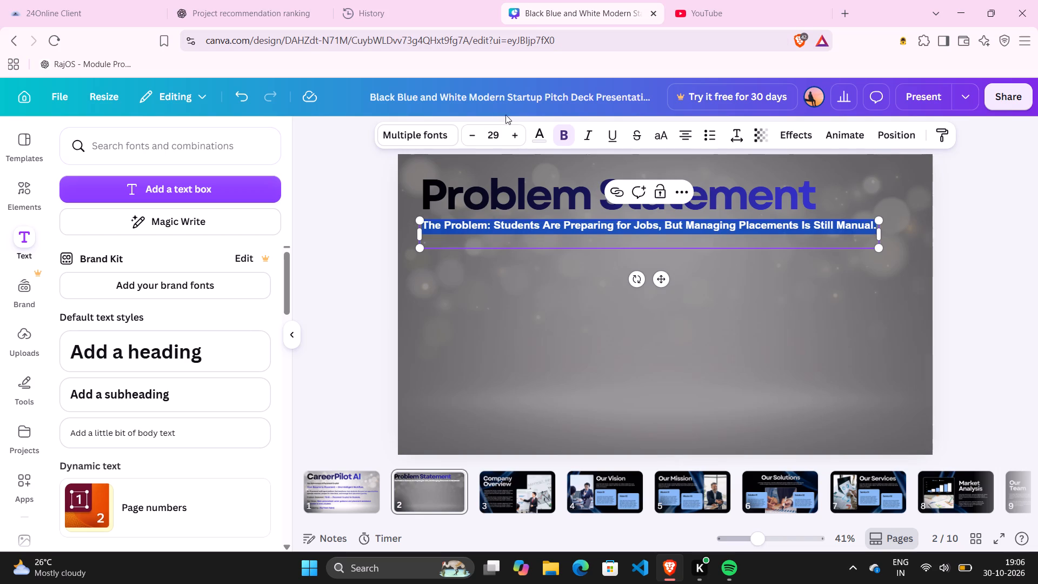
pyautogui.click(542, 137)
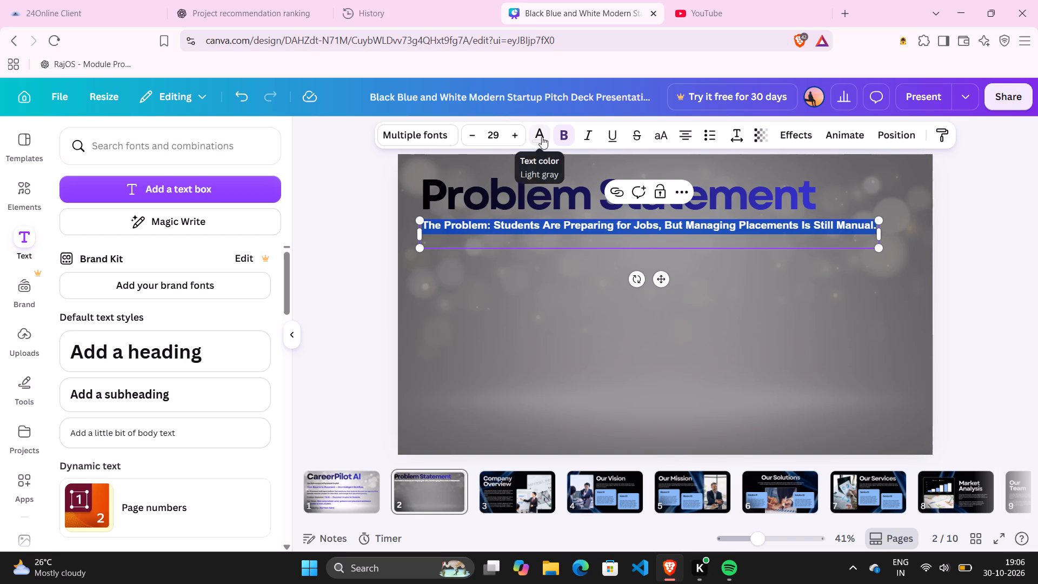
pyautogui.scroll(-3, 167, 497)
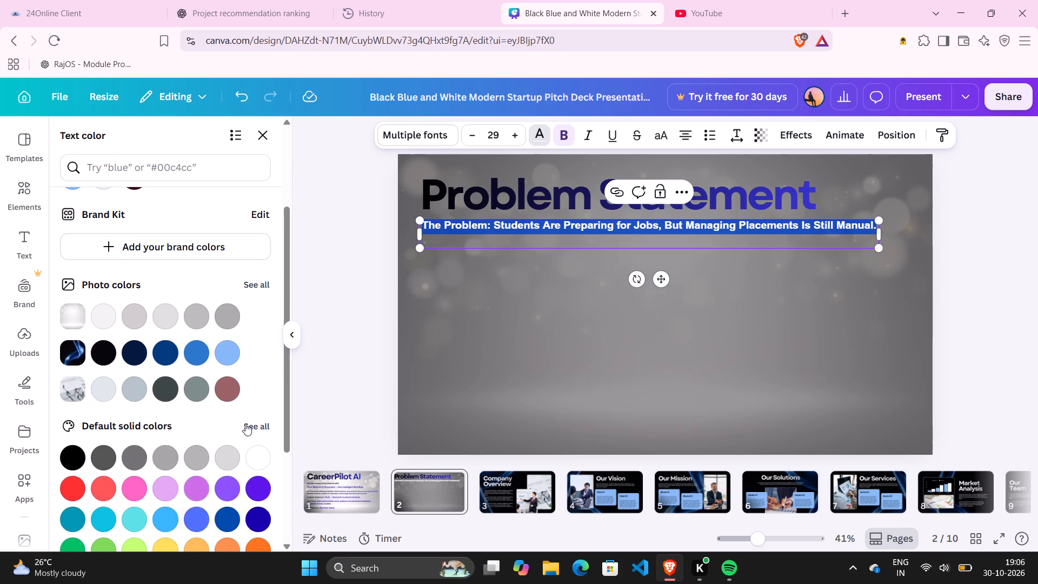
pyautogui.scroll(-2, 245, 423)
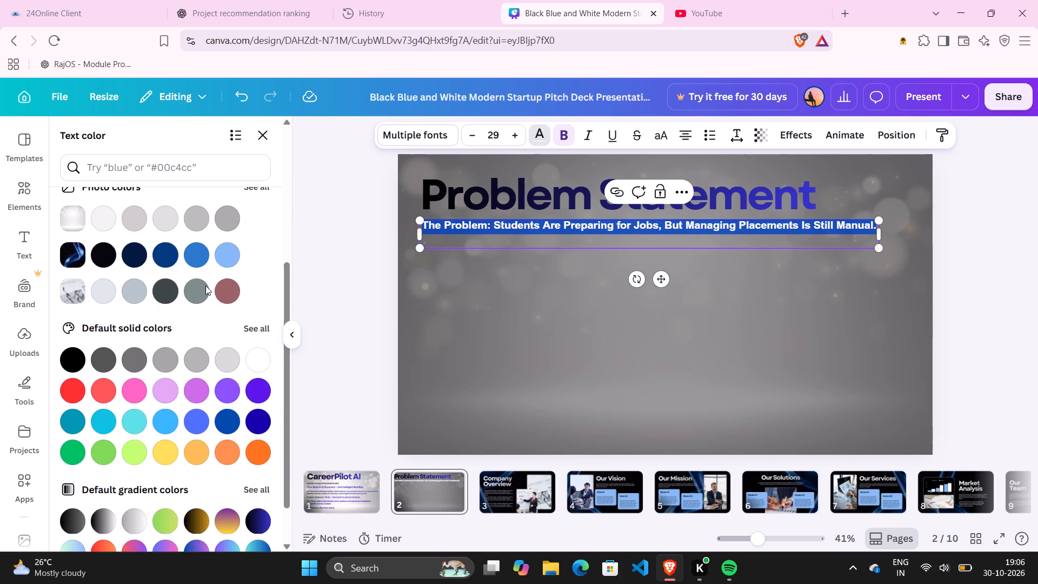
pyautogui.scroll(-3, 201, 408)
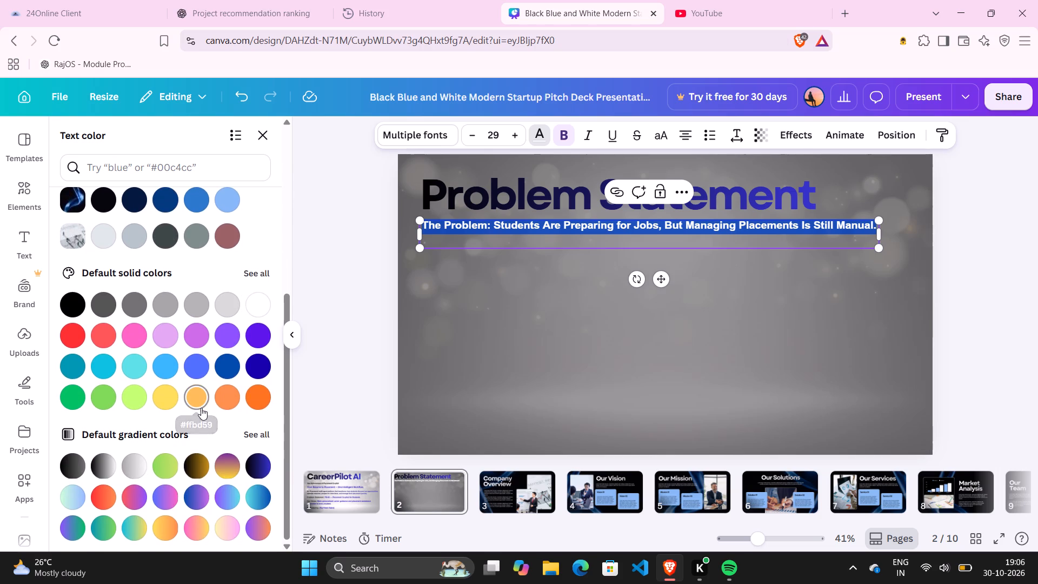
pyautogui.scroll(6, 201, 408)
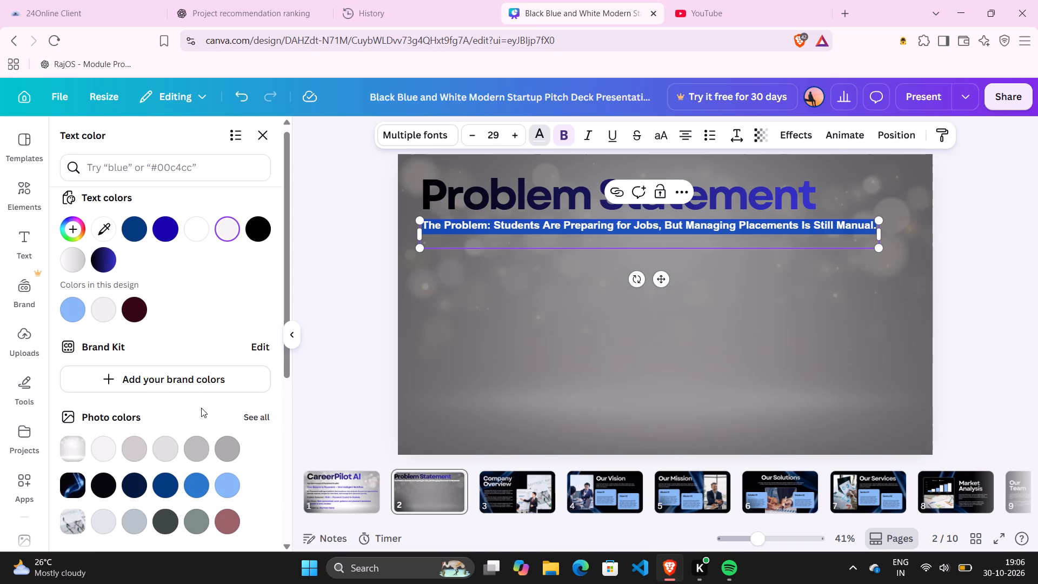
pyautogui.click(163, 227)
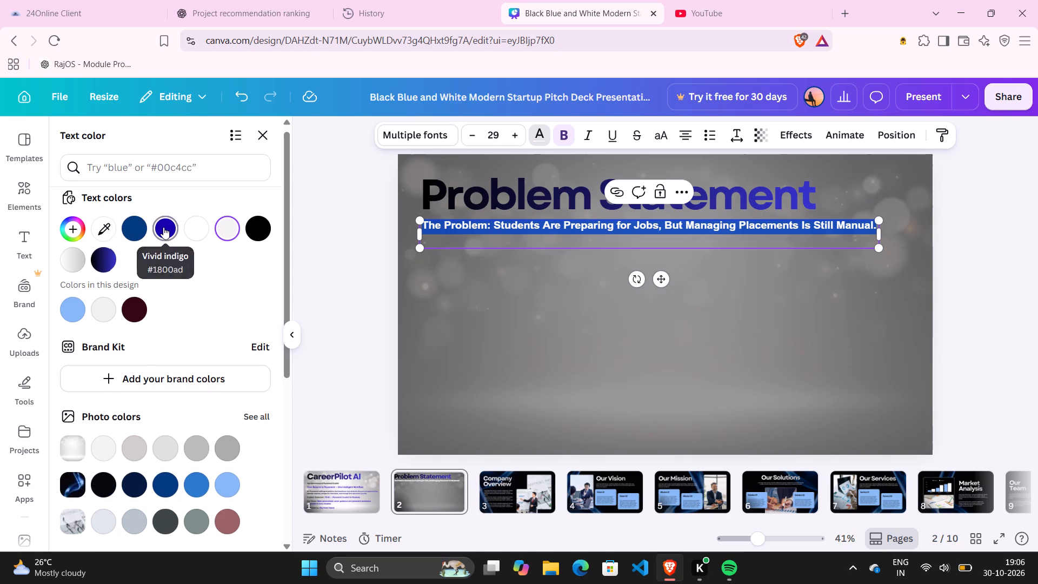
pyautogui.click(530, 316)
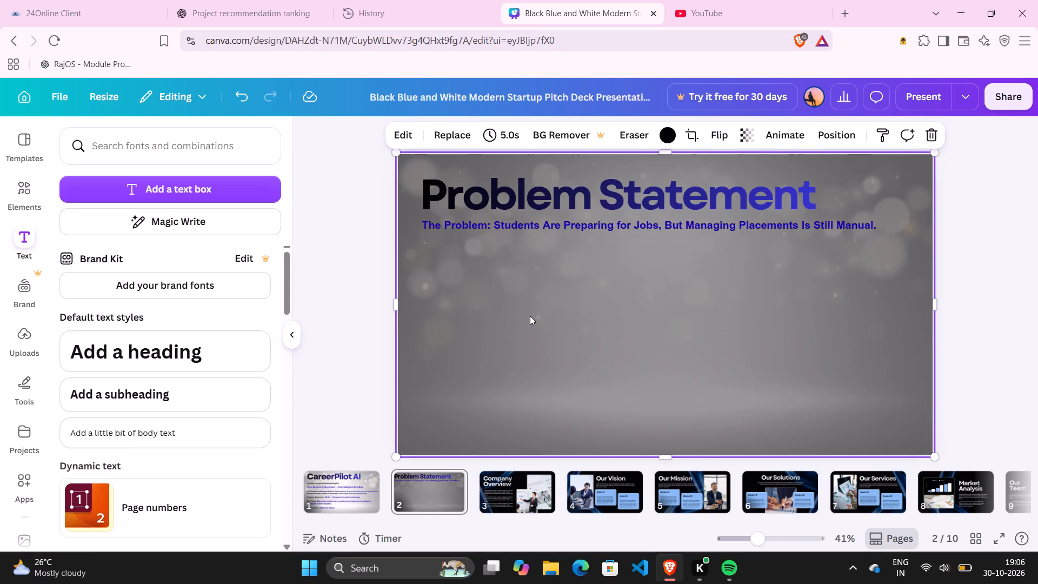
# Recolor the entire problem sentence dark crimson (#350614), using the color already present in the design.
pyautogui.click(560, 234)
pyautogui.hotkey('ctrl', 'a')
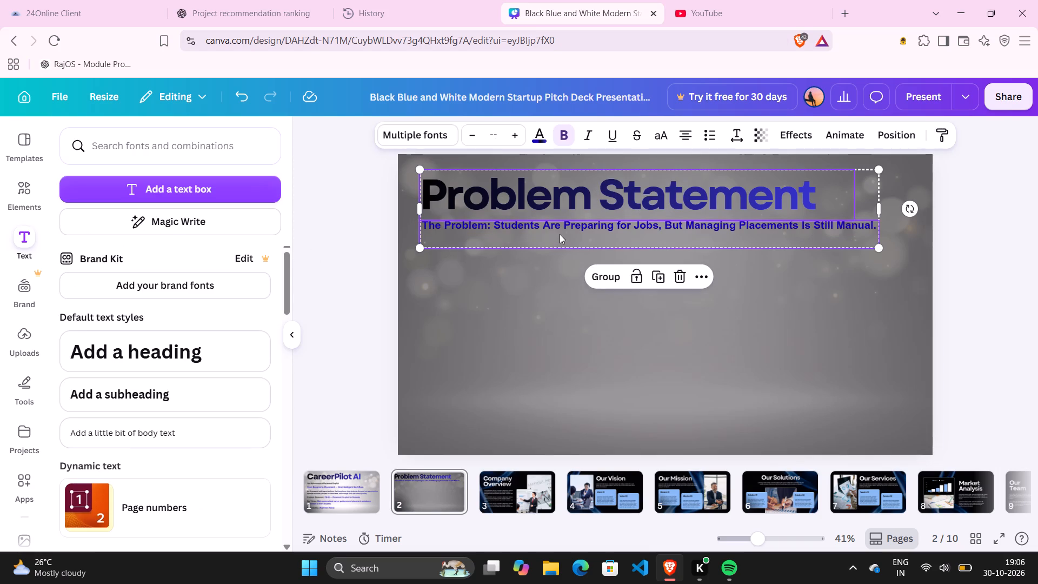
pyautogui.click(531, 282)
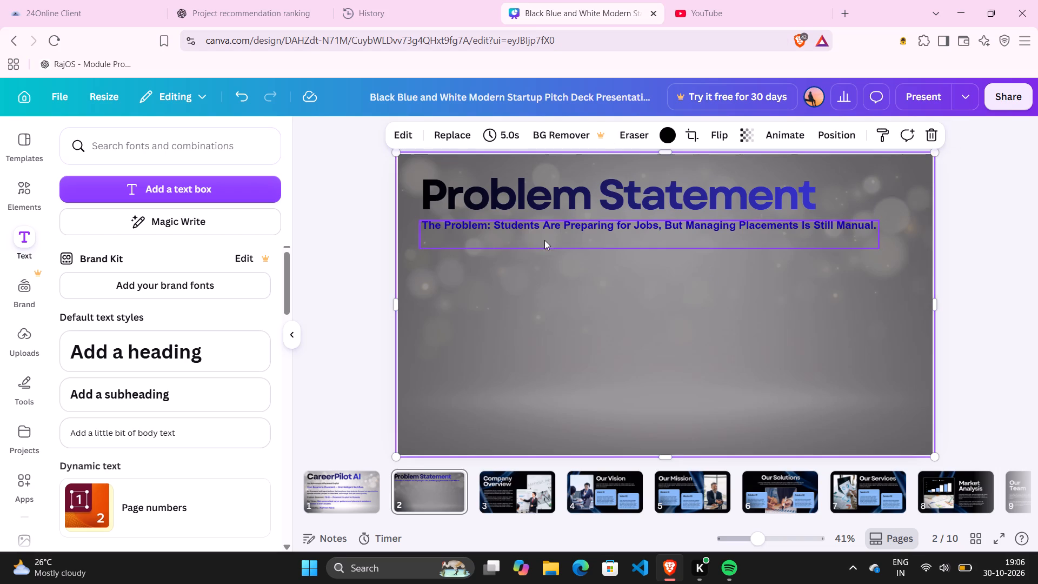
pyautogui.click(549, 233)
pyautogui.doubleClick(558, 227)
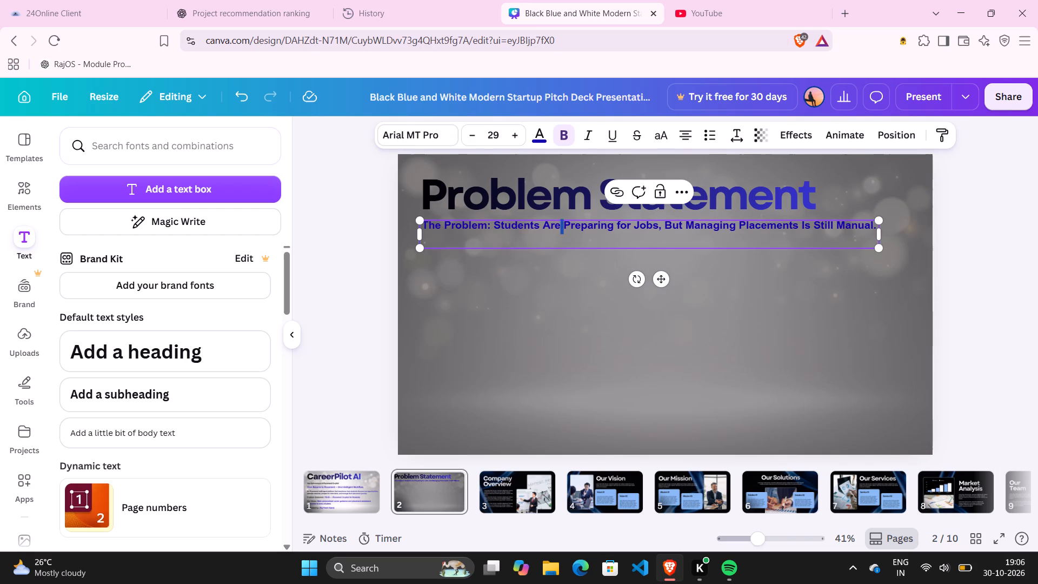
pyautogui.hotkey('ctrl', 'a')
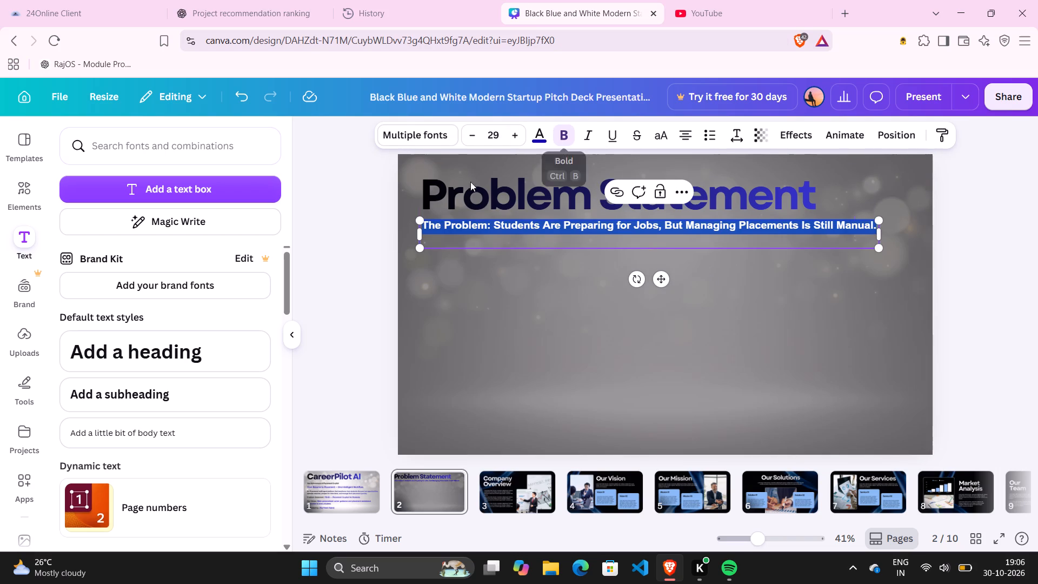
pyautogui.click(428, 137)
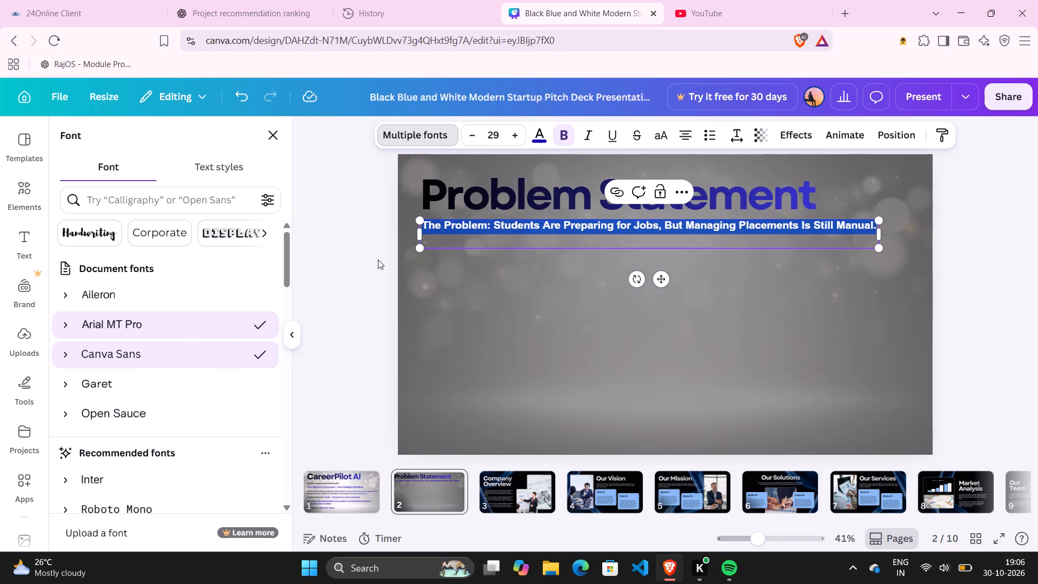
pyautogui.click(330, 374)
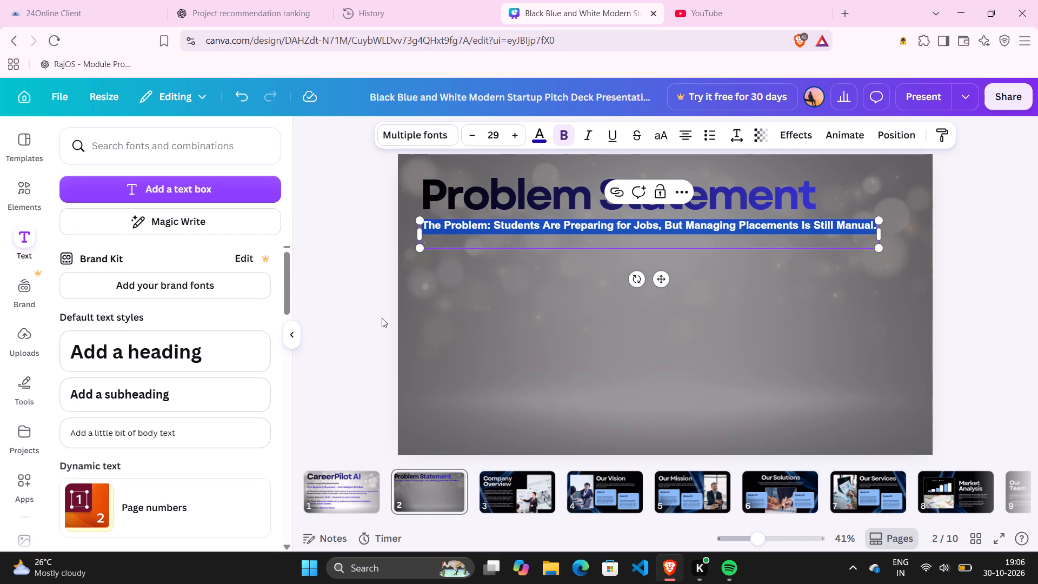
pyautogui.click(541, 138)
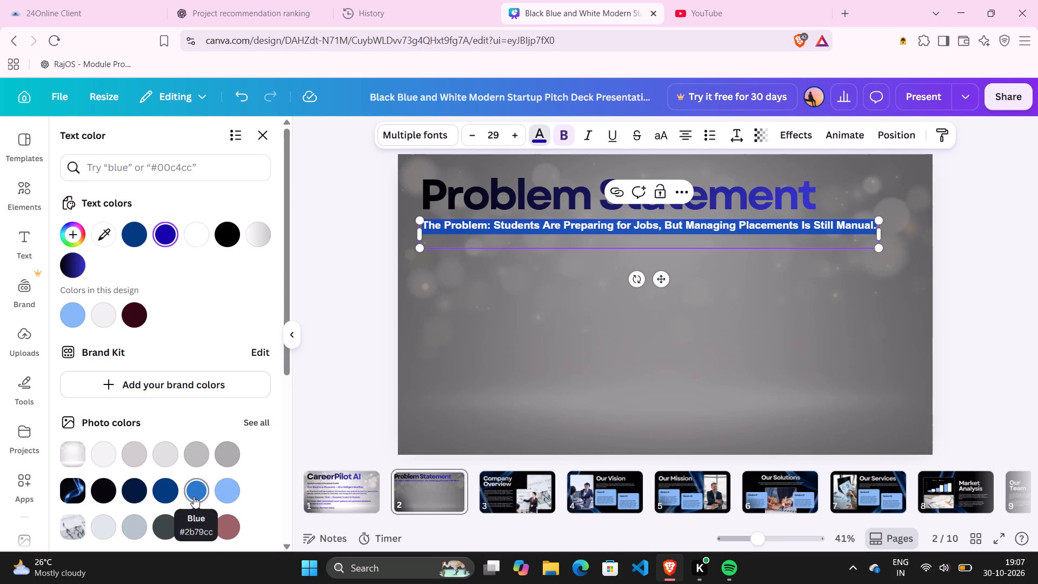
pyautogui.click(130, 313)
pyautogui.click(564, 349)
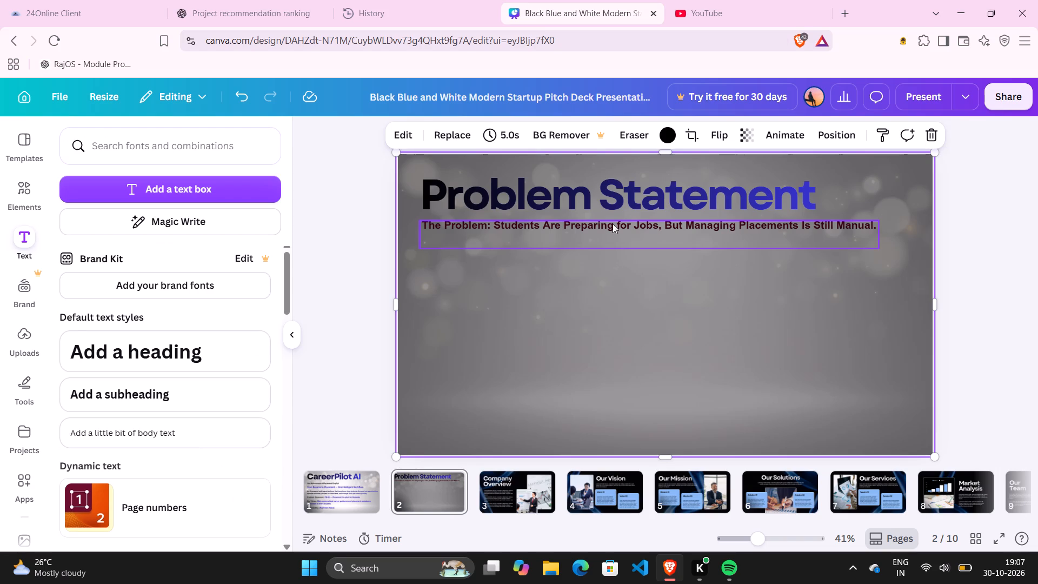
# Recolor the entire problem sentence beneath the title off-white, using the near-white shade from the slide photo's colors.
pyautogui.click(642, 236)
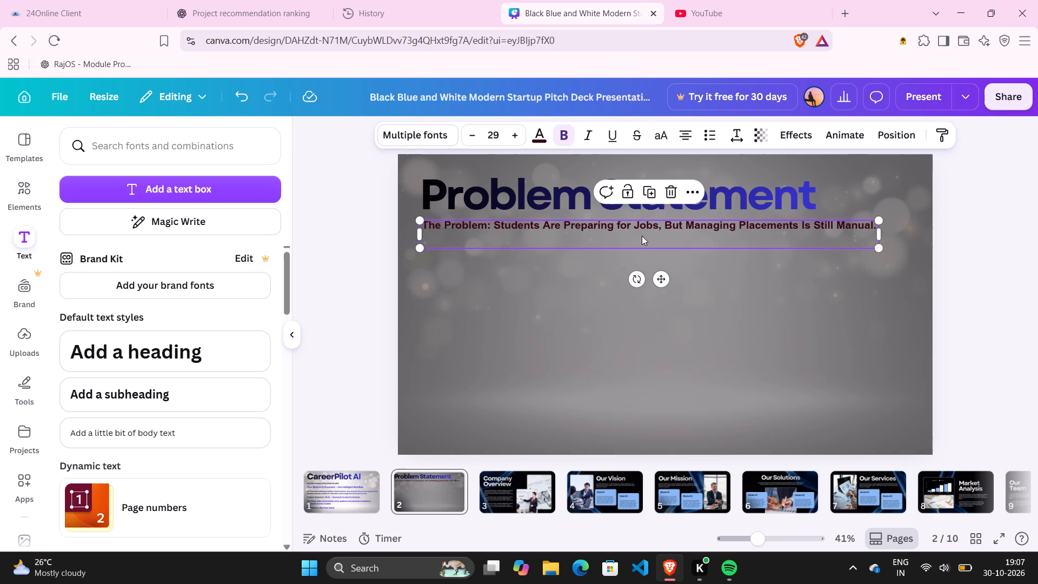
pyautogui.doubleClick(653, 228)
pyautogui.hotkey('ctrl', 'a')
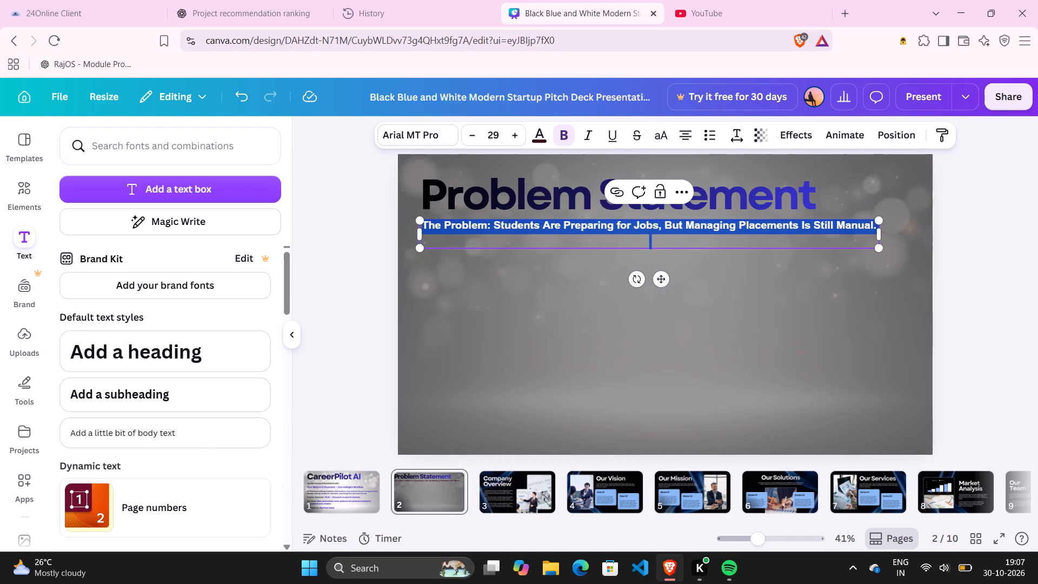
pyautogui.click(538, 136)
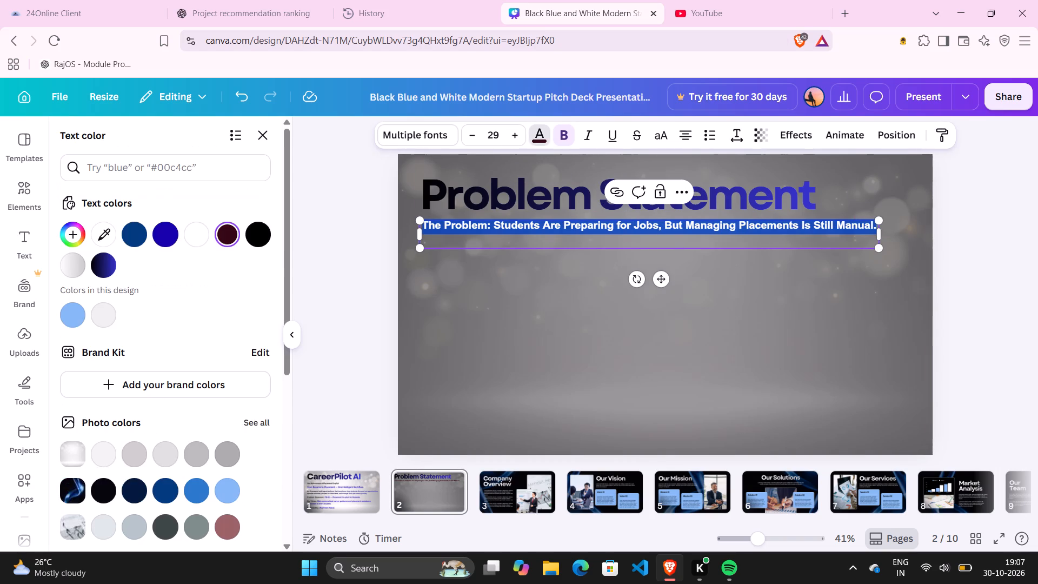
pyautogui.click(103, 458)
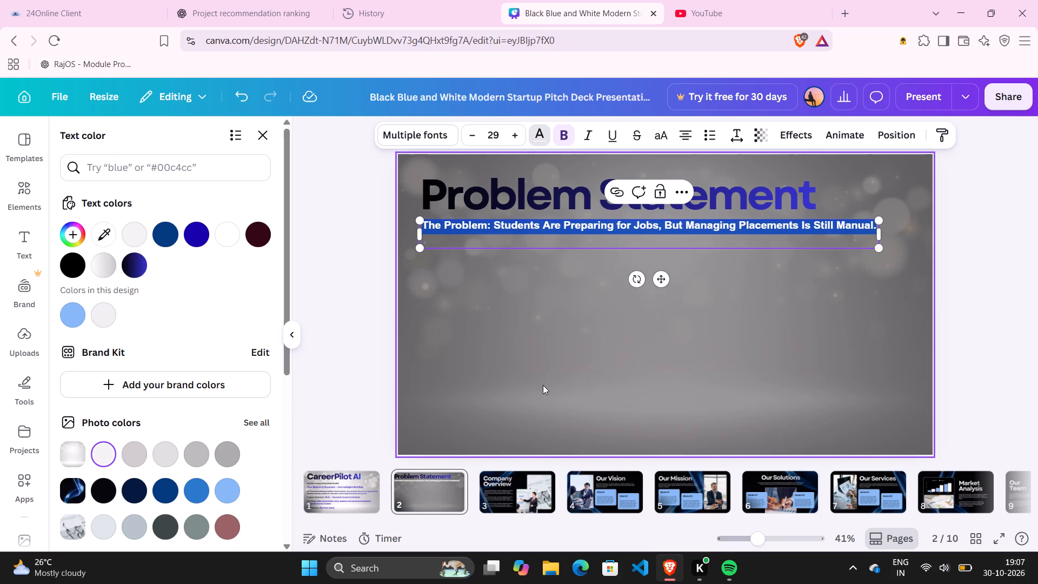
pyautogui.click(543, 385)
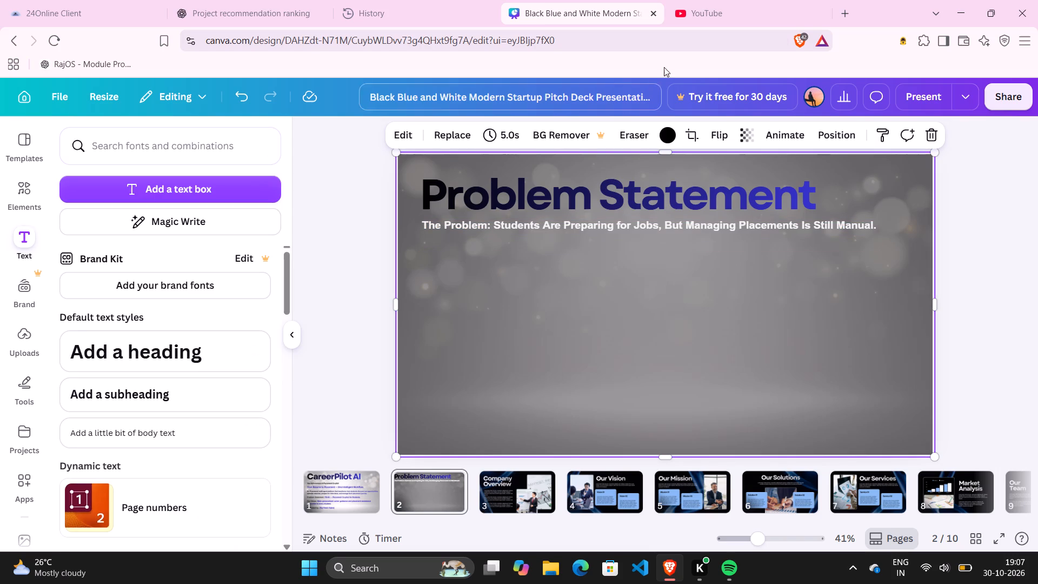
pyautogui.click(491, 227)
pyautogui.doubleClick(491, 227)
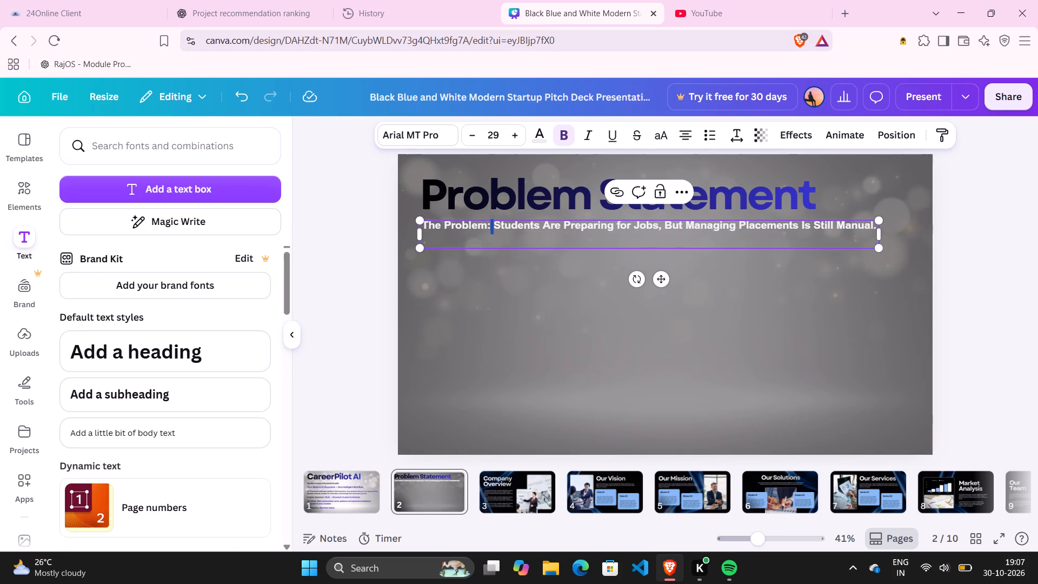
pyautogui.moveTo(491, 227); pyautogui.dragTo(433, 229)
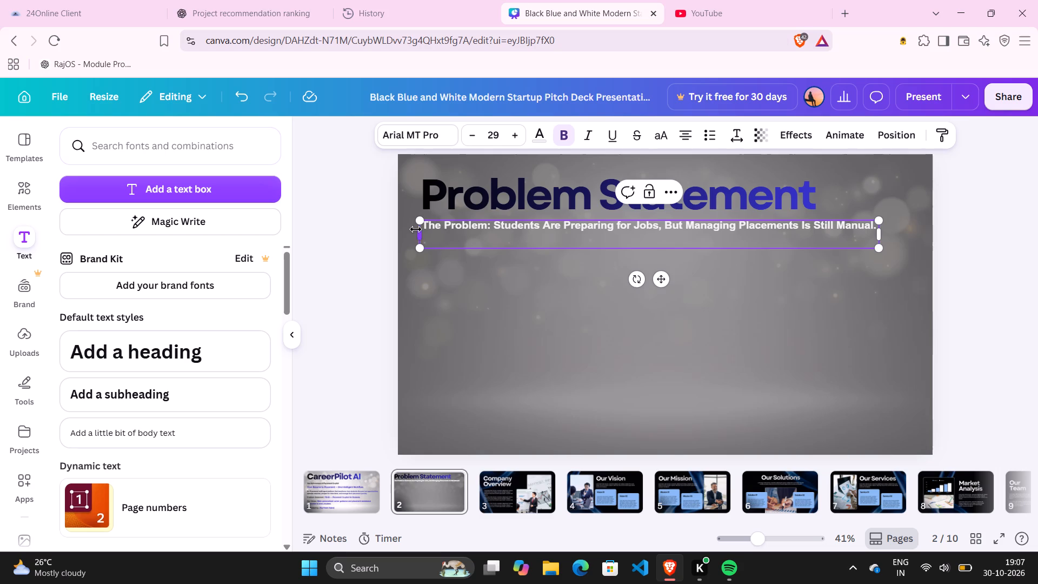
pyautogui.moveTo(490, 230); pyautogui.dragTo(488, 230)
pyautogui.moveTo(488, 230); pyautogui.dragTo(420, 228)
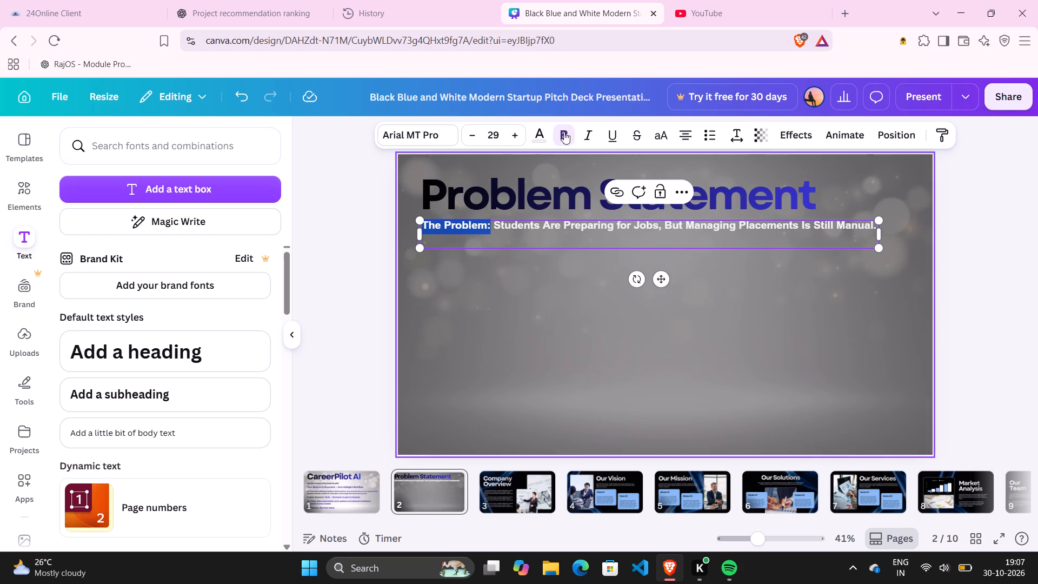
pyautogui.click(538, 131)
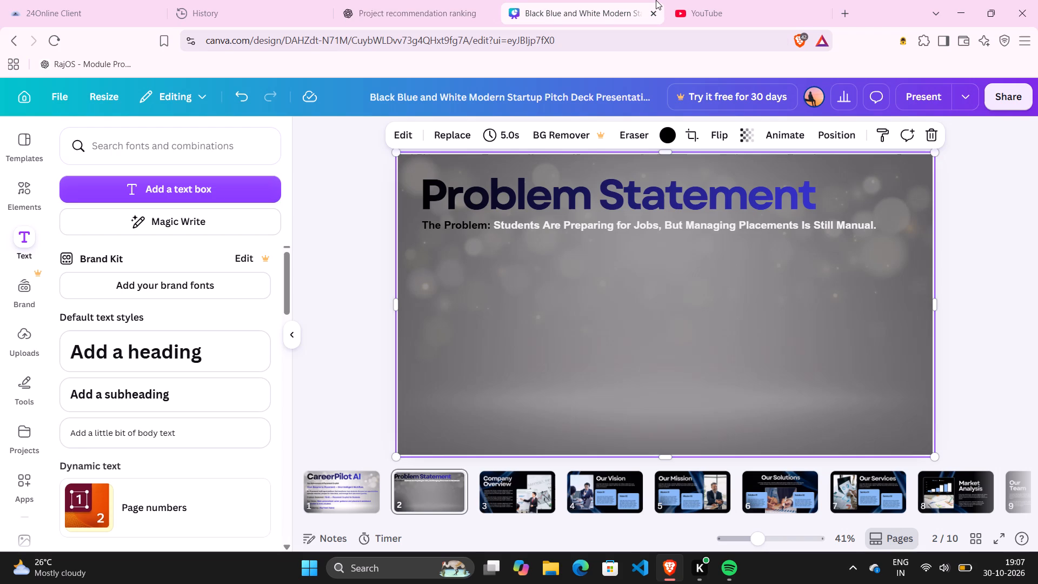
pyautogui.click(183, 425)
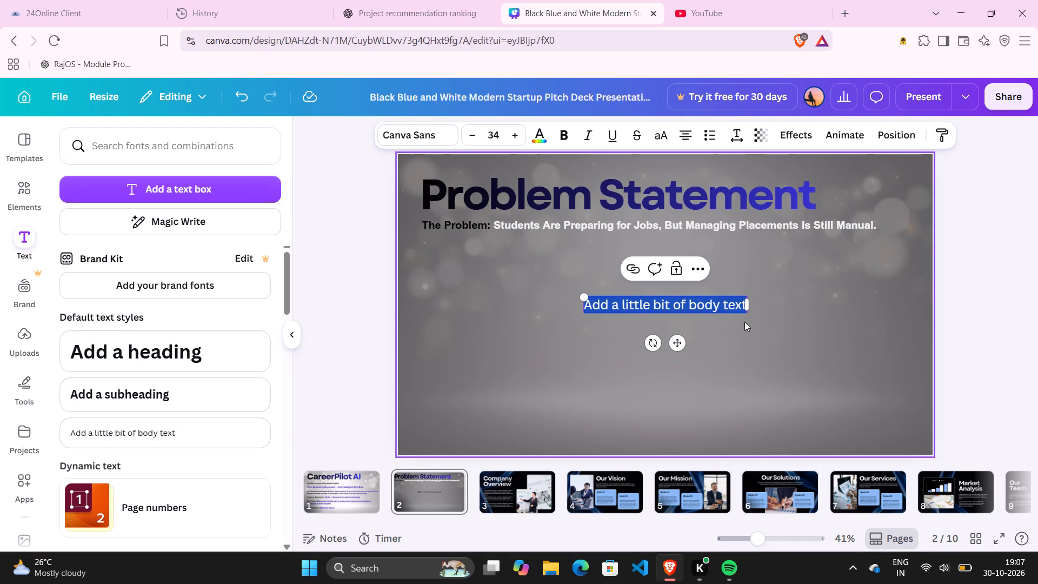
pyautogui.hotkey('ctrl', 'v')
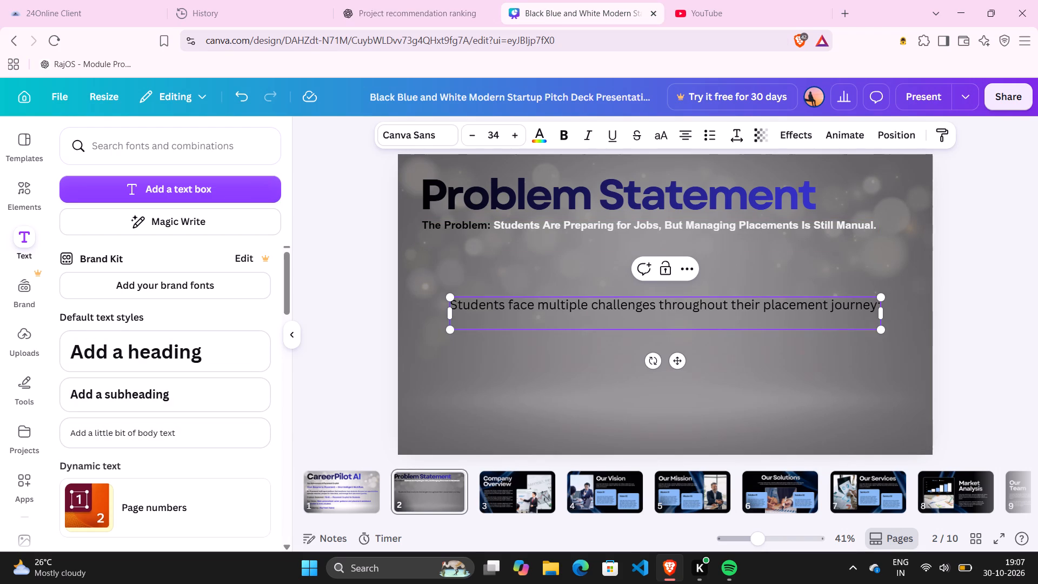
pyautogui.moveTo(668, 296); pyautogui.dragTo(640, 245)
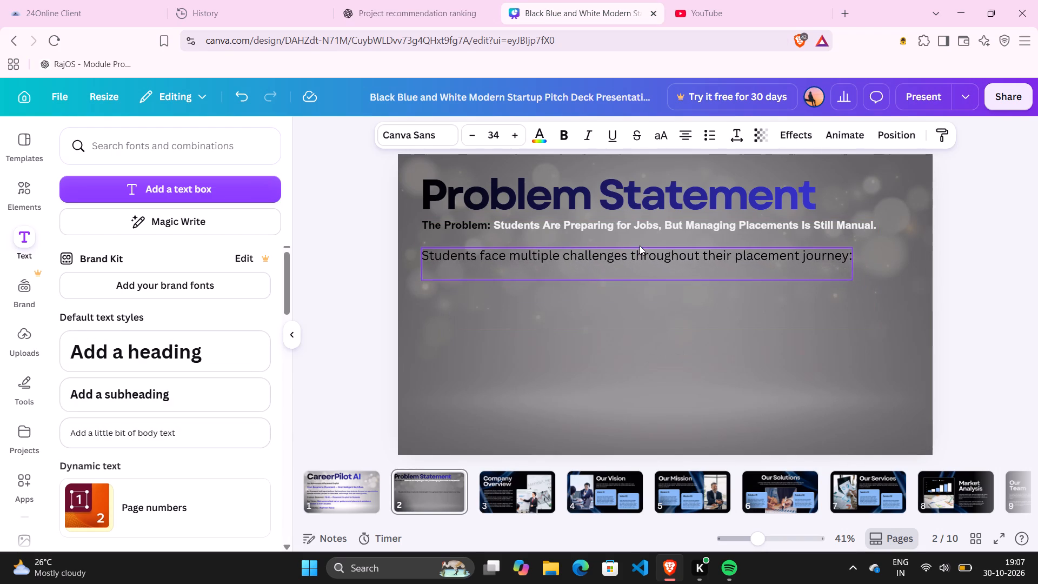
pyautogui.moveTo(640, 245); pyautogui.dragTo(646, 281)
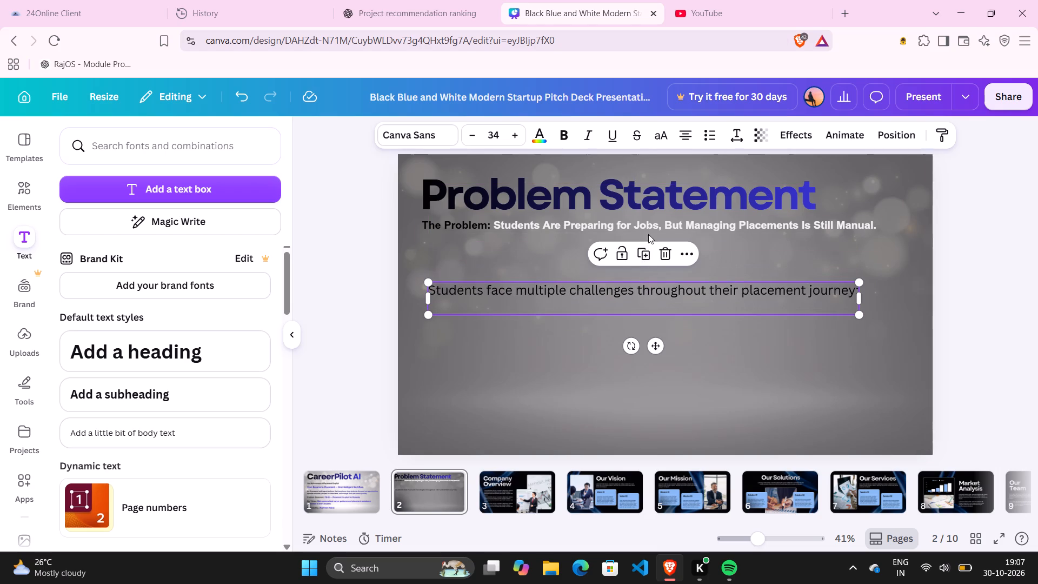
# Widen the problem sentence's text box toward the slide's right edge and set its font size to 31, keeping it on one line.
pyautogui.click(671, 226)
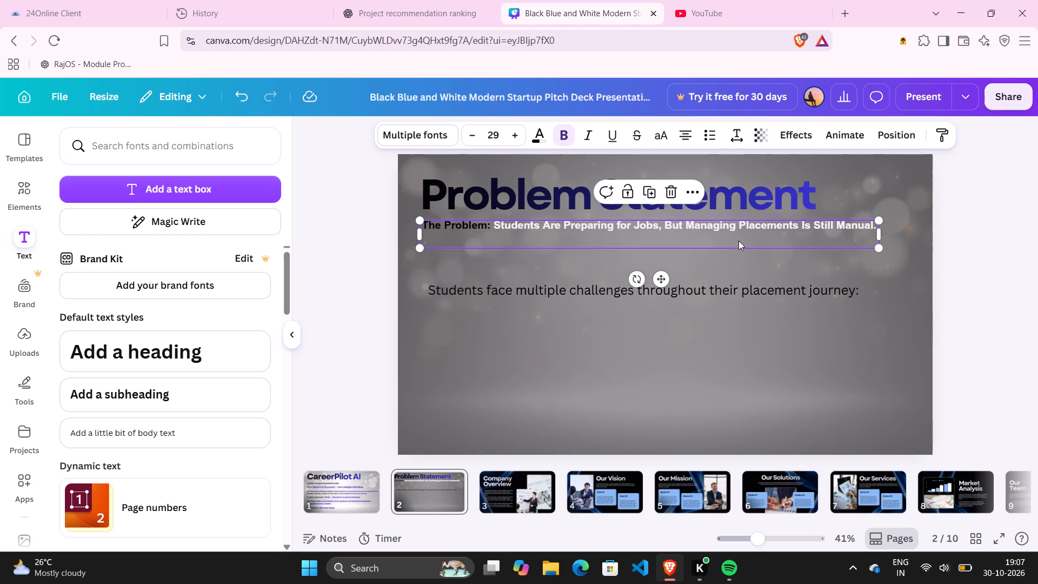
pyautogui.doubleClick(761, 231)
pyautogui.hotkey('ctrl', 'a')
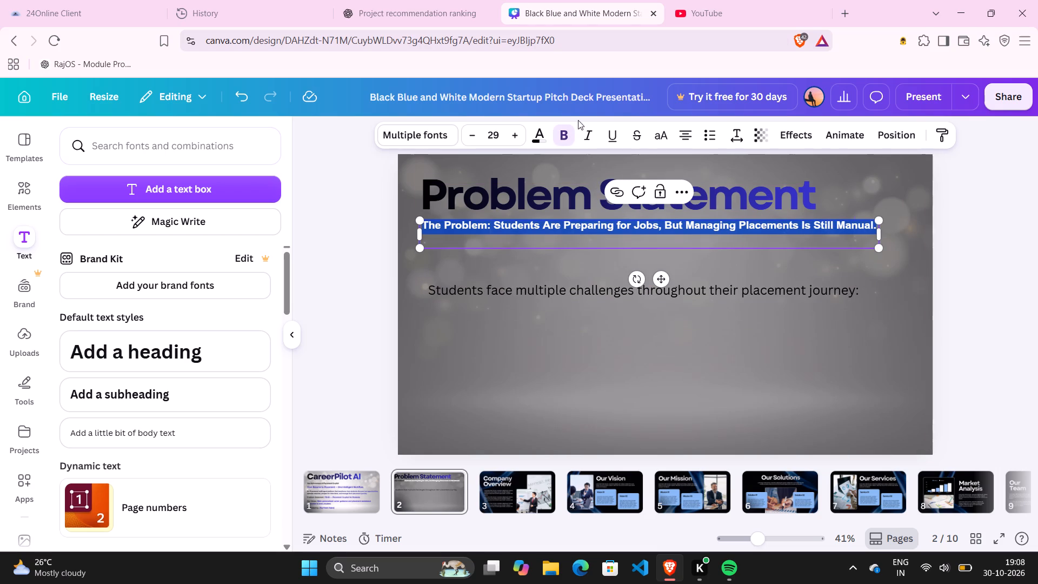
pyautogui.click(513, 135)
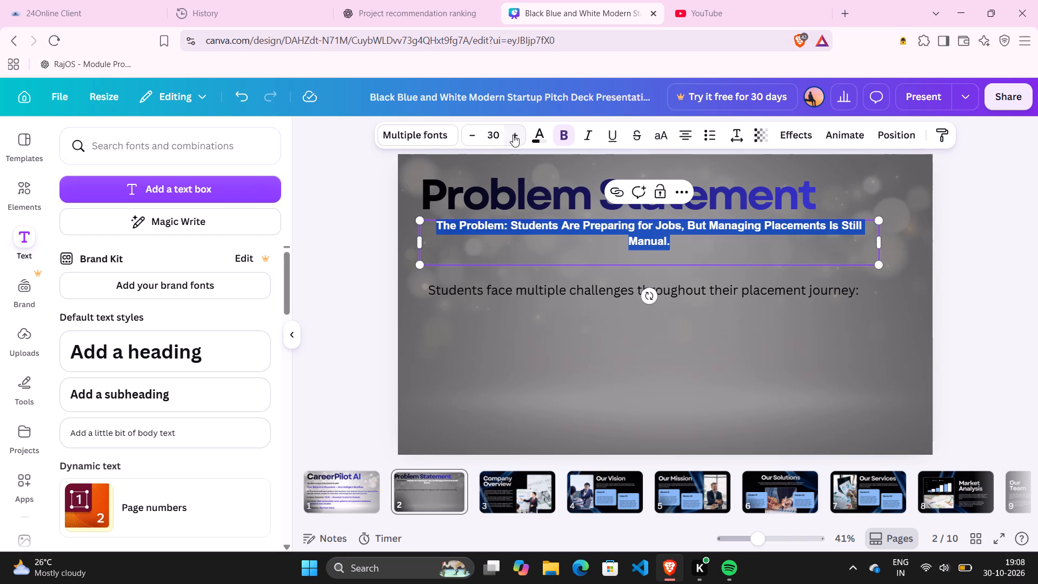
pyautogui.click(474, 135)
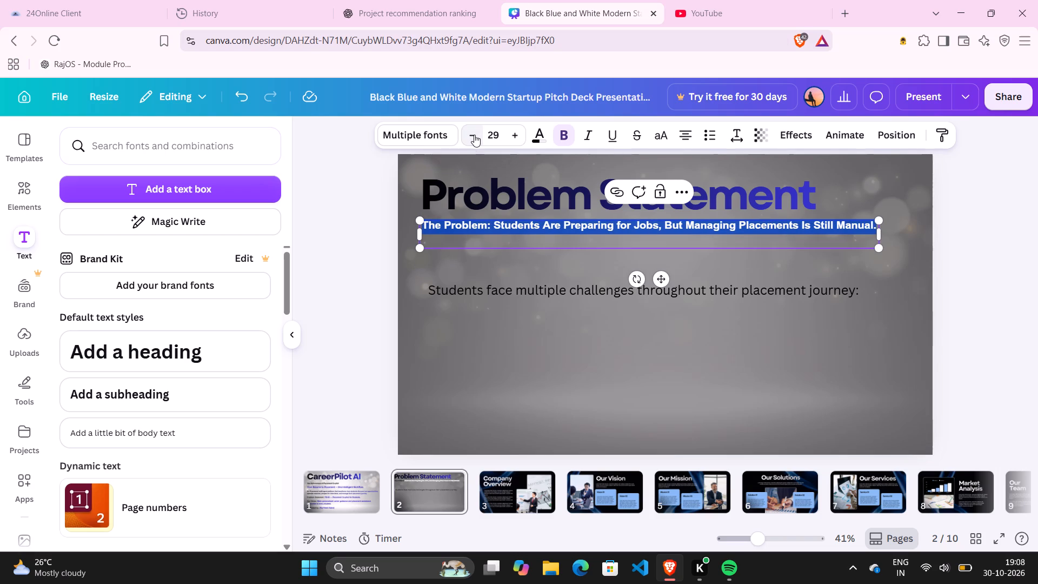
pyautogui.moveTo(882, 236); pyautogui.dragTo(910, 236)
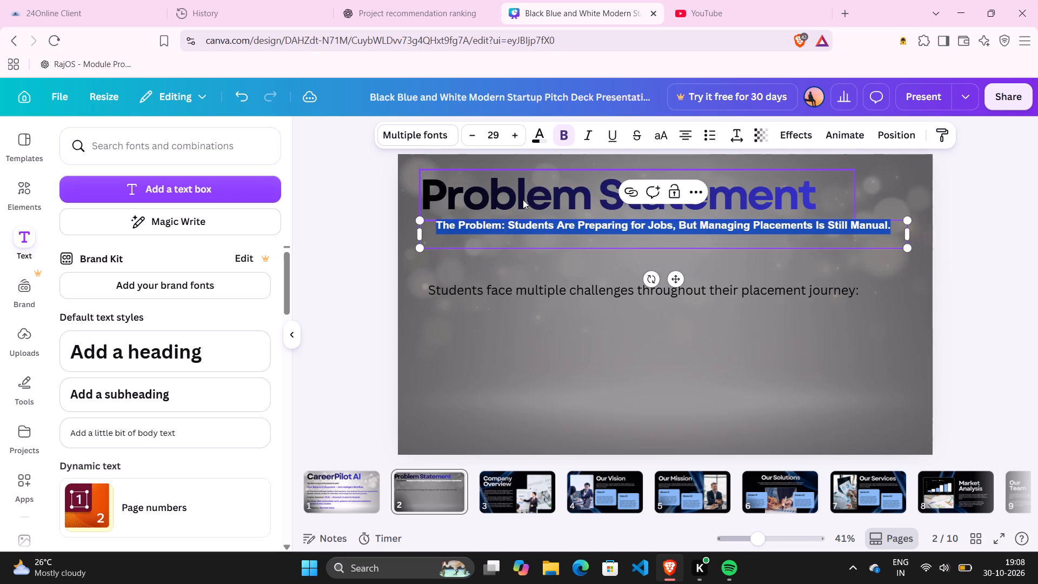
pyautogui.click(513, 132)
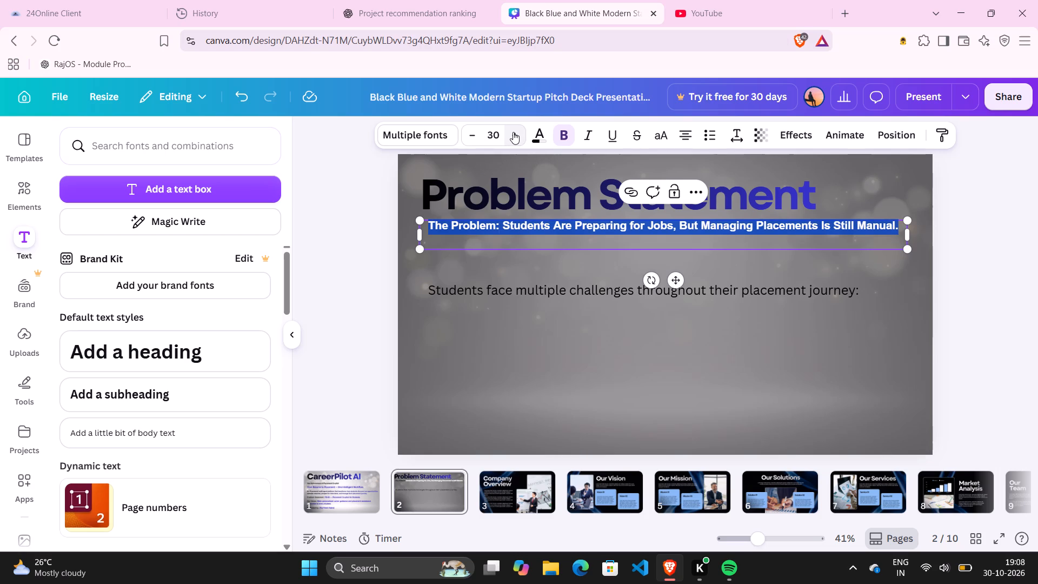
pyautogui.click(513, 132)
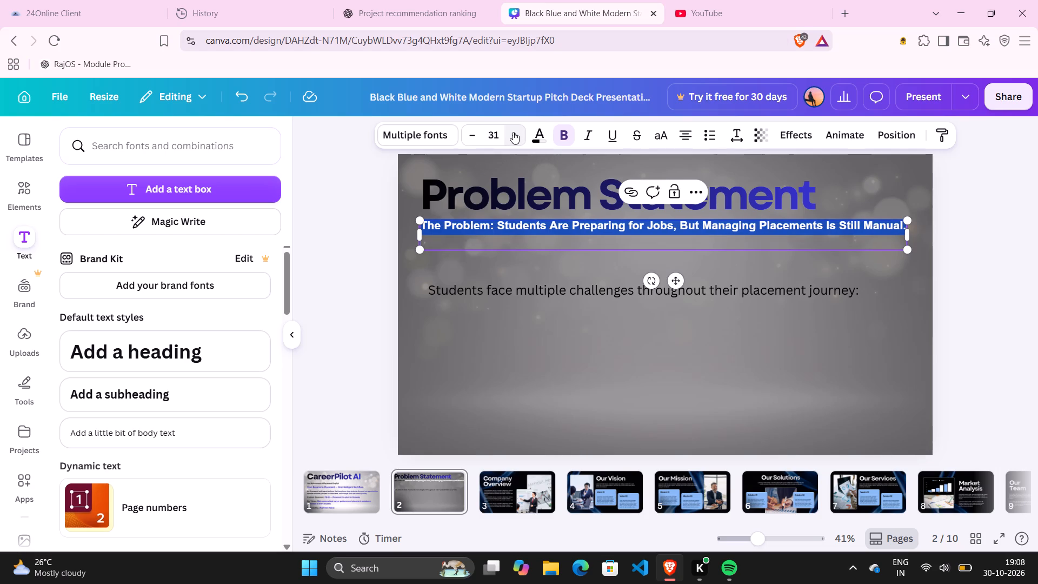
pyautogui.click(750, 267)
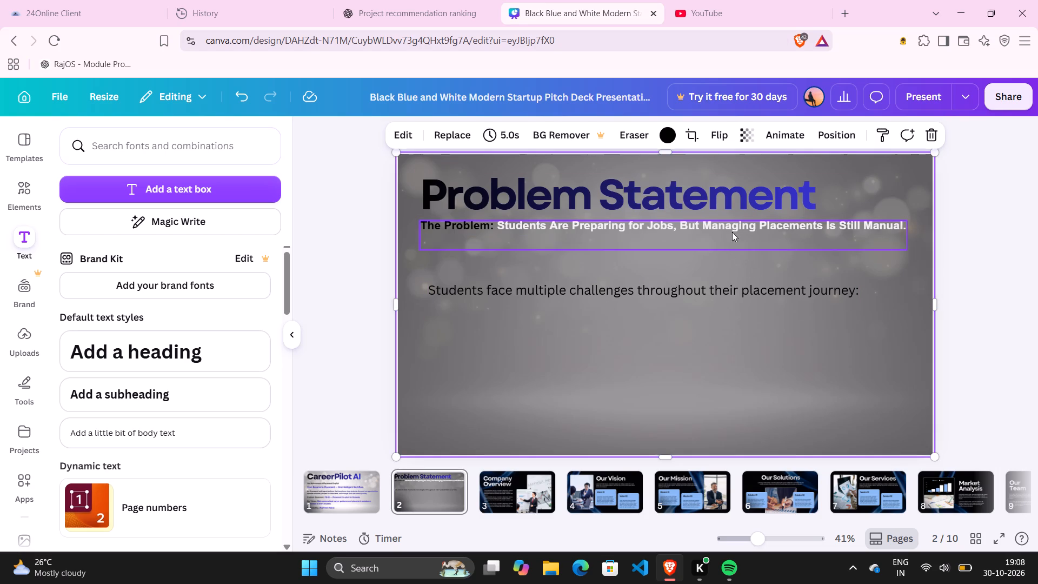
# Move the "Students face multiple challenges" line directly beneath the problem sentence, aligning their left edges.
pyautogui.click(666, 299)
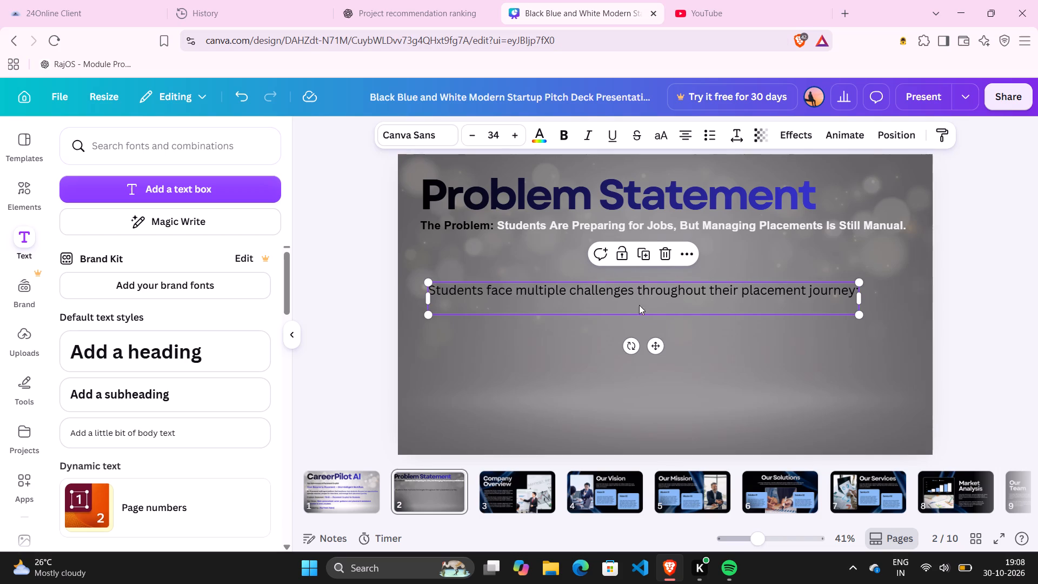
pyautogui.moveTo(658, 346); pyautogui.dragTo(635, 305)
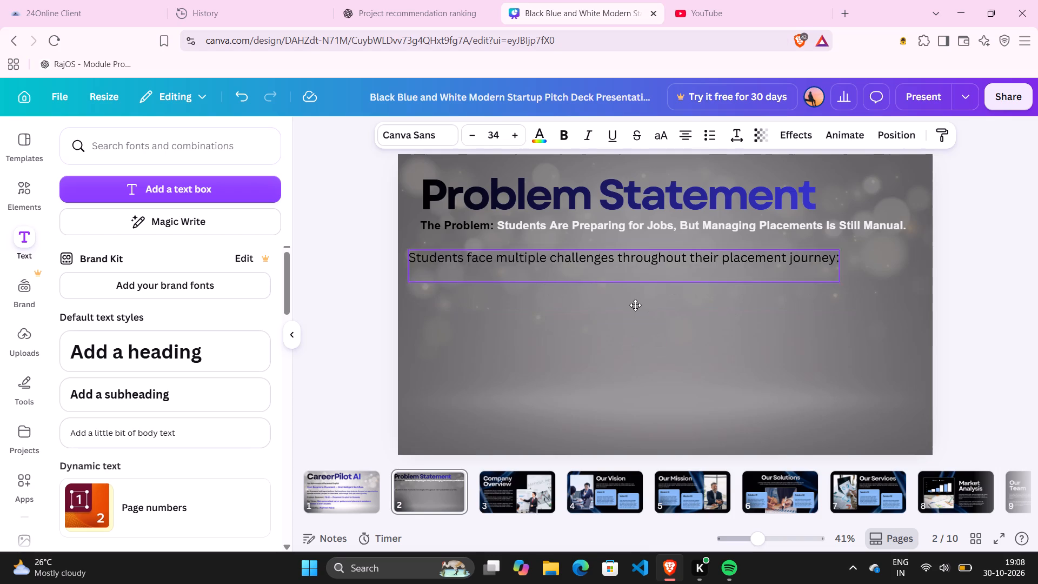
pyautogui.moveTo(635, 305); pyautogui.dragTo(650, 301)
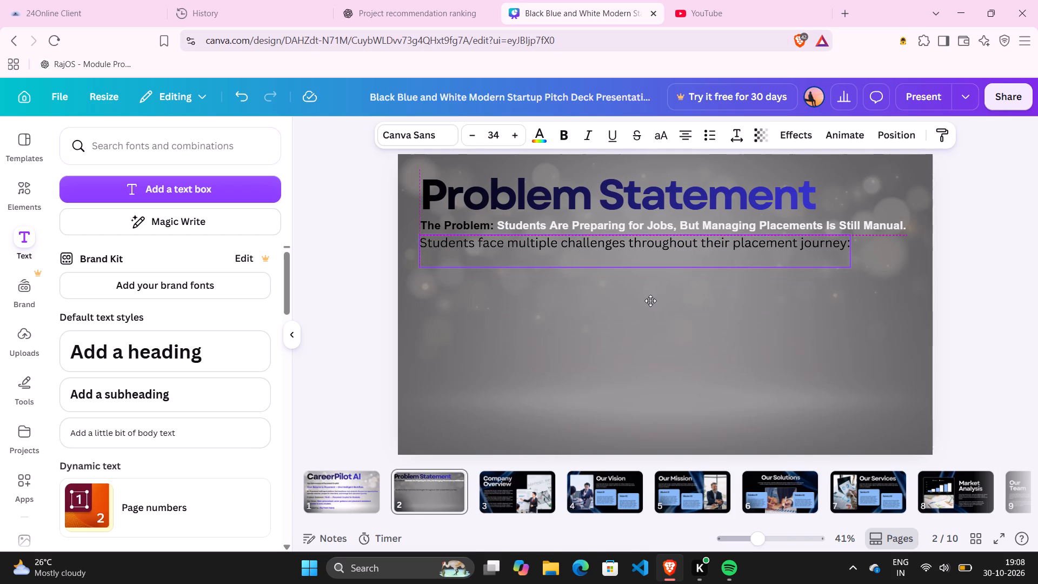
pyautogui.moveTo(650, 301); pyautogui.dragTo(650, 301)
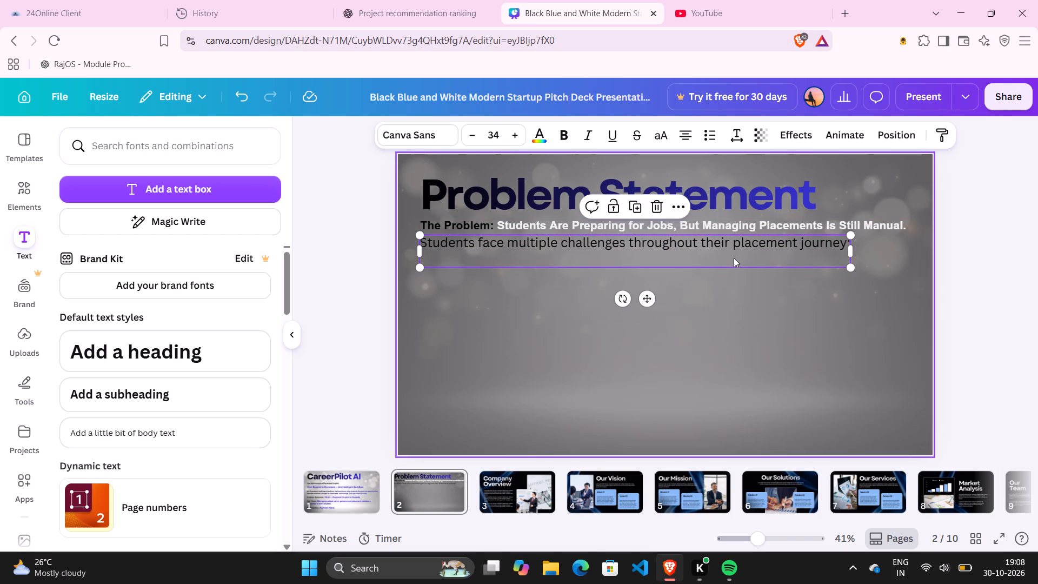
# Set the font of the "Students face multiple challenges" line to Arial MT Pro.
pyautogui.click(734, 258)
pyautogui.hotkey('ctrl', 'a')
pyautogui.click(440, 133)
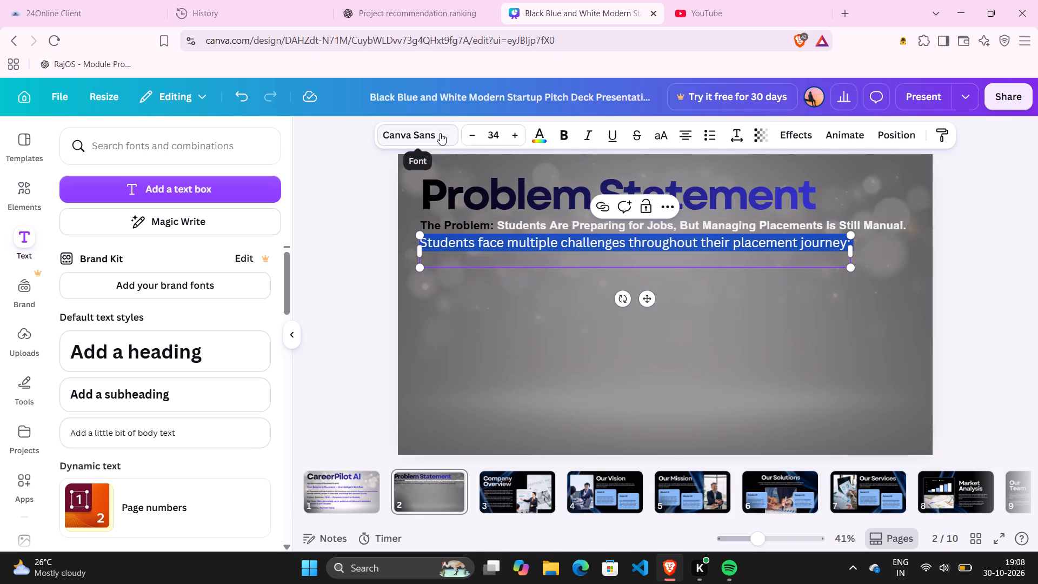
pyautogui.click(158, 329)
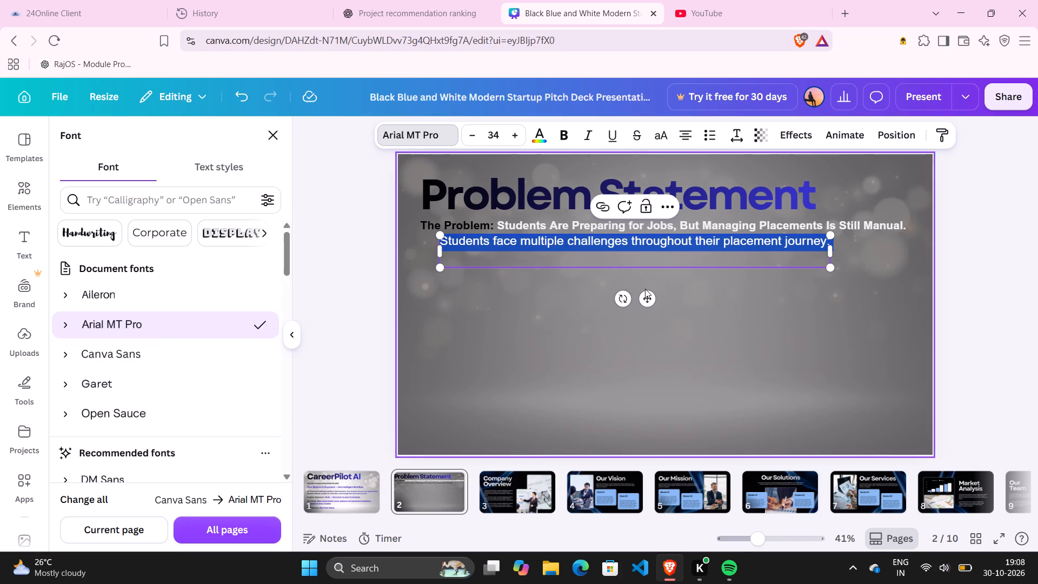
# Move the "Students face multiple challenges" line so its left edge aligns with the problem sentence, leaving a small gap beneath that sentence.
pyautogui.moveTo(648, 297); pyautogui.dragTo(629, 303)
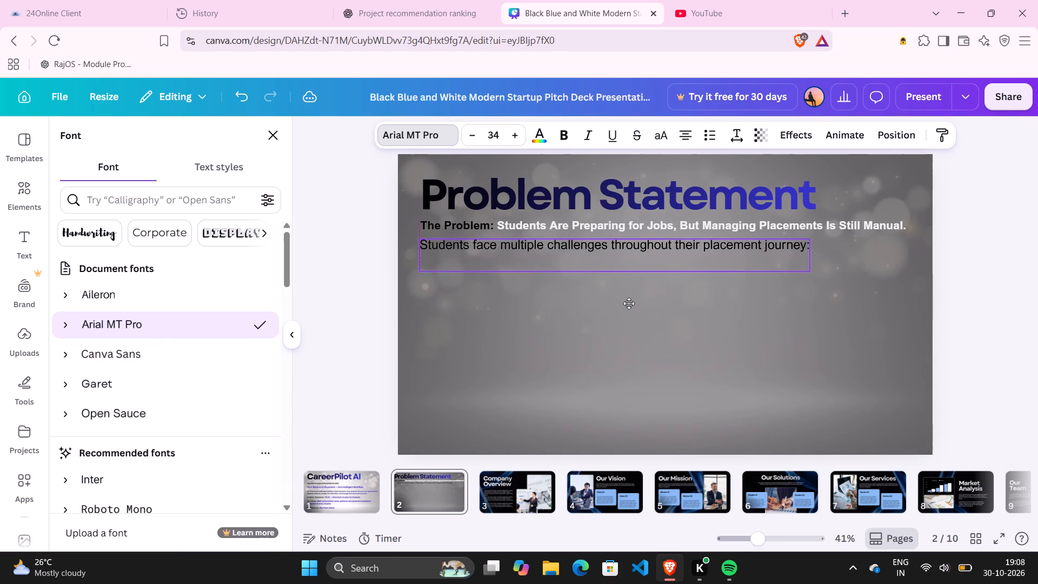
pyautogui.moveTo(629, 303); pyautogui.dragTo(629, 303)
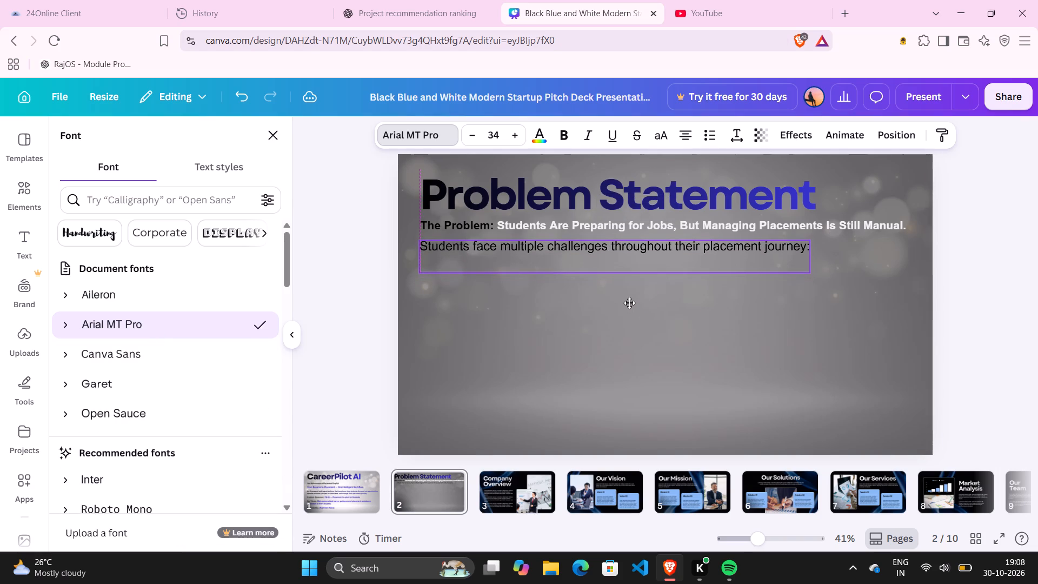
pyautogui.moveTo(629, 303); pyautogui.dragTo(630, 303)
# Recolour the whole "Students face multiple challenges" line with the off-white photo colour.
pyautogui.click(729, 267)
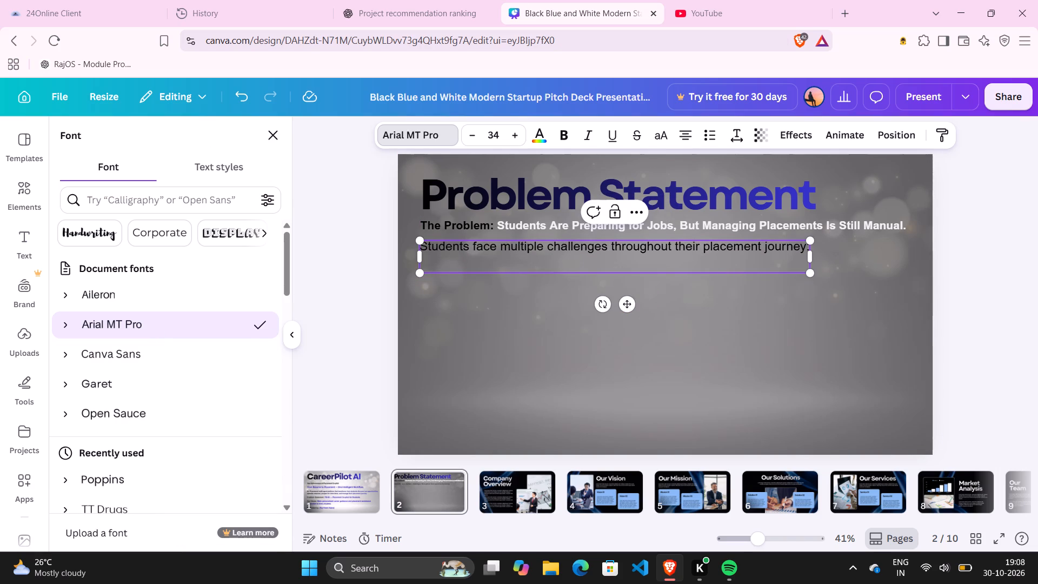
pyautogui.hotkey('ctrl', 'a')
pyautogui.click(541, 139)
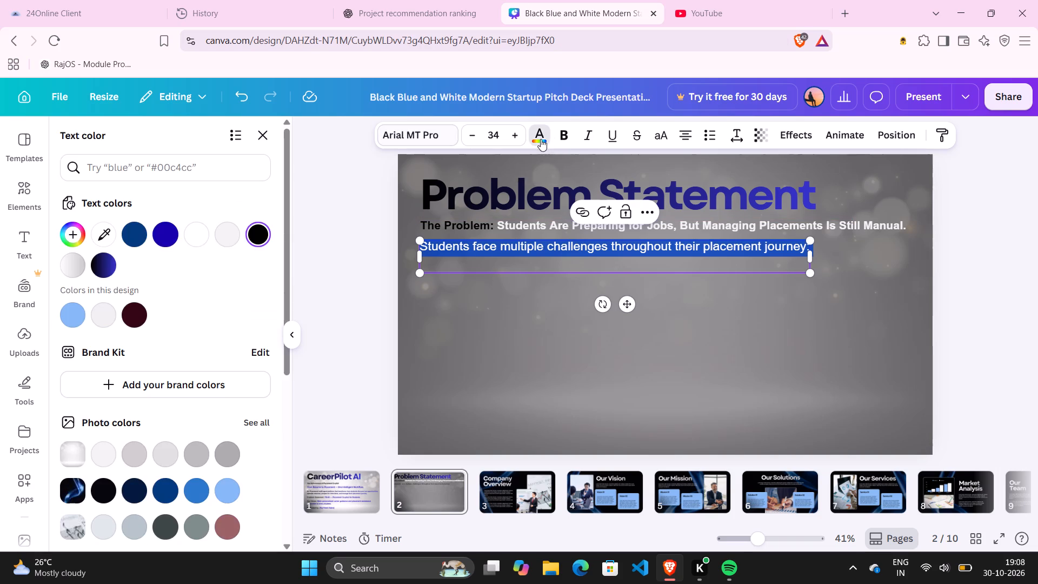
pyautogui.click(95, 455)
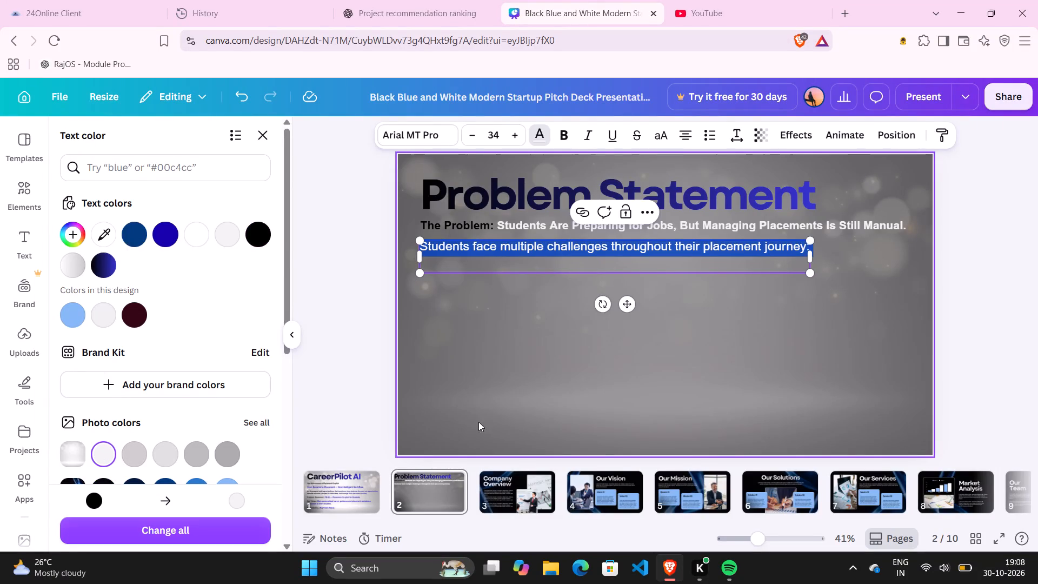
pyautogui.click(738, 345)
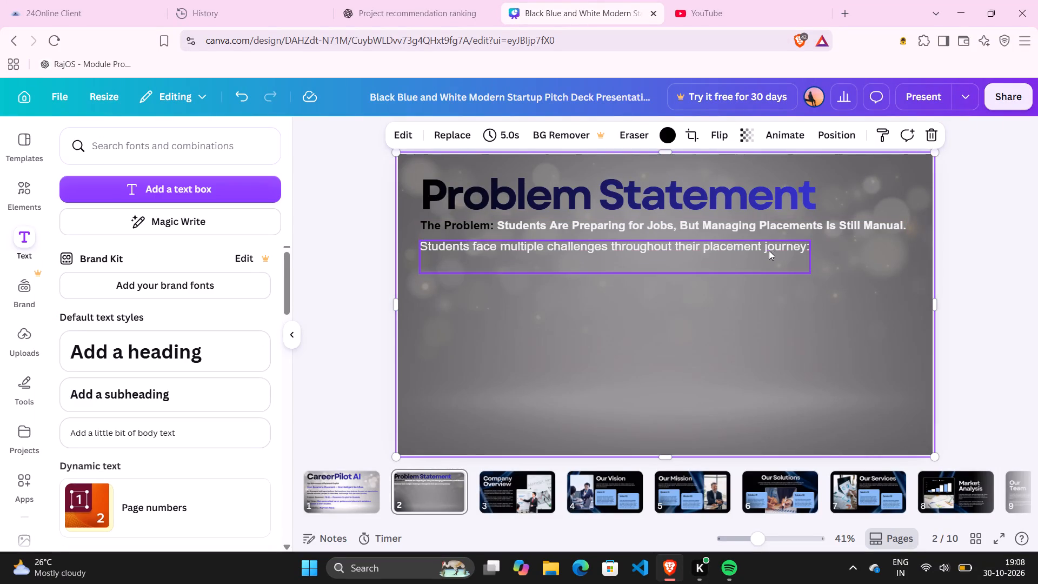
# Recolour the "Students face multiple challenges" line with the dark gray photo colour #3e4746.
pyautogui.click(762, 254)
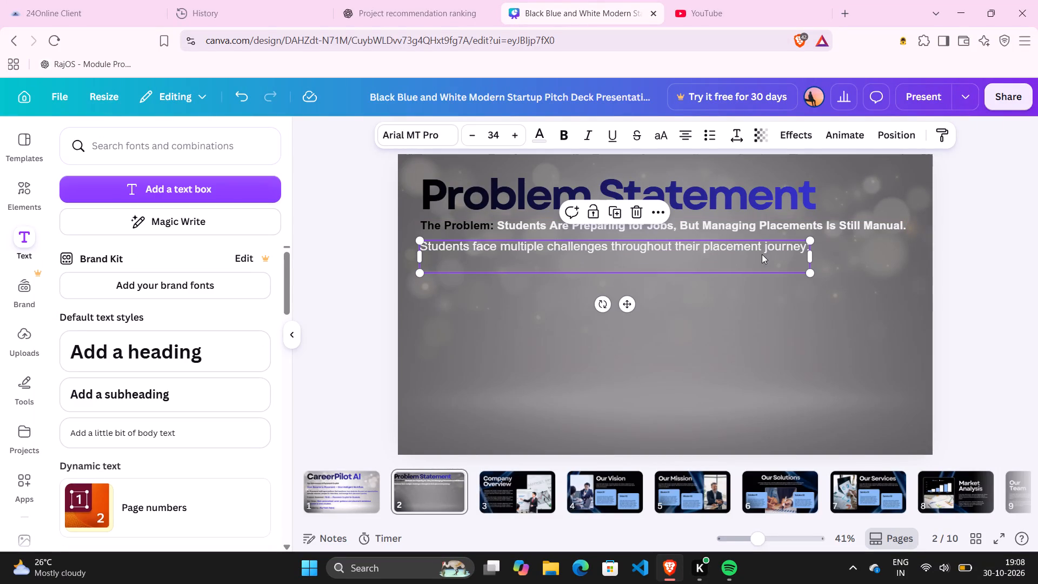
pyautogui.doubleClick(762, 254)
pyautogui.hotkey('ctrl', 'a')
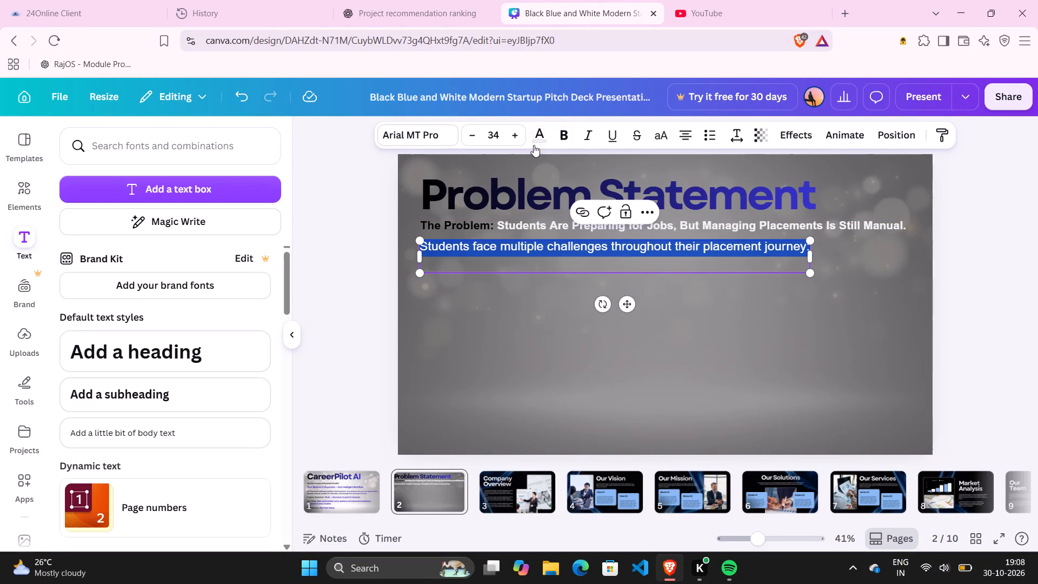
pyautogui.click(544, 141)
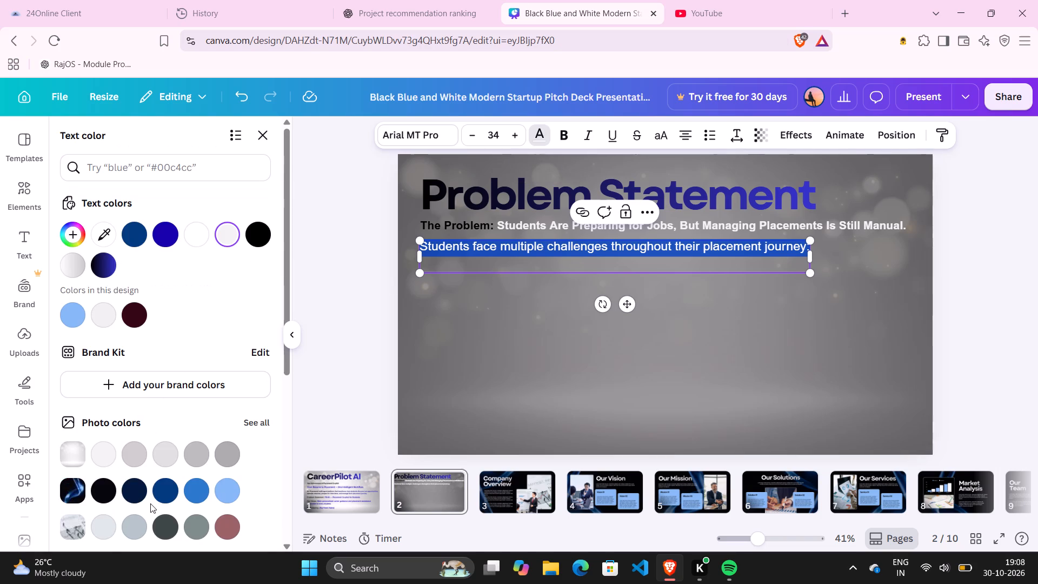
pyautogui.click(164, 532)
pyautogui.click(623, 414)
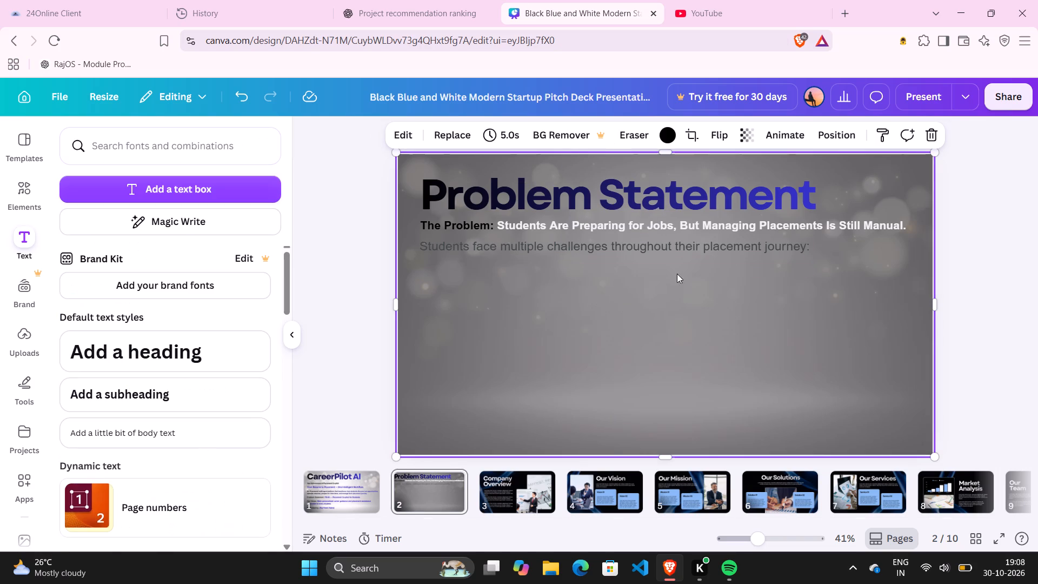
# Recolour the "Students face multiple challenges" line with the near-black photo colour.
pyautogui.doubleClick(698, 251)
pyautogui.hotkey('ctrl', 'a')
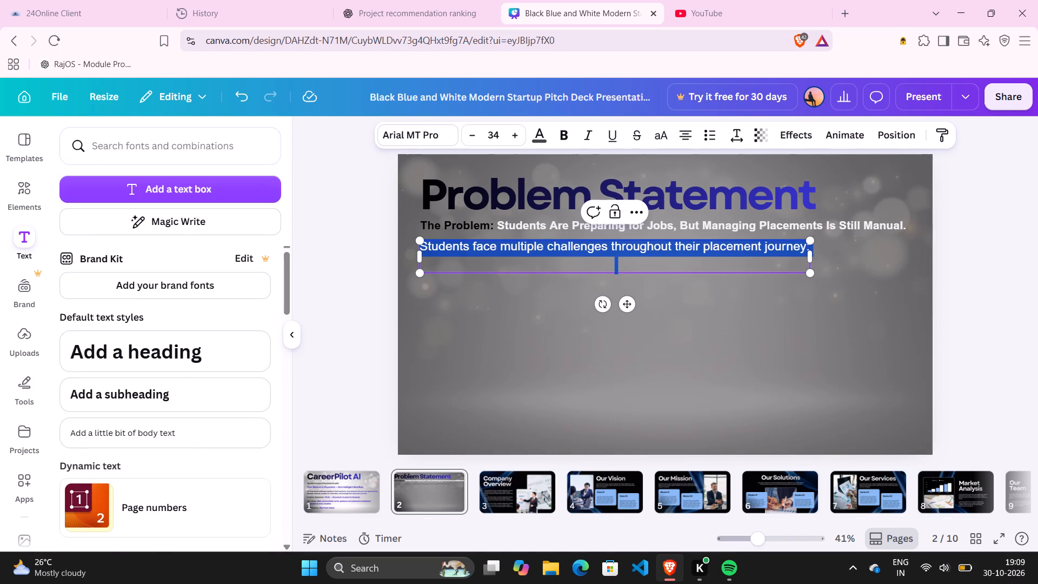
pyautogui.click(542, 137)
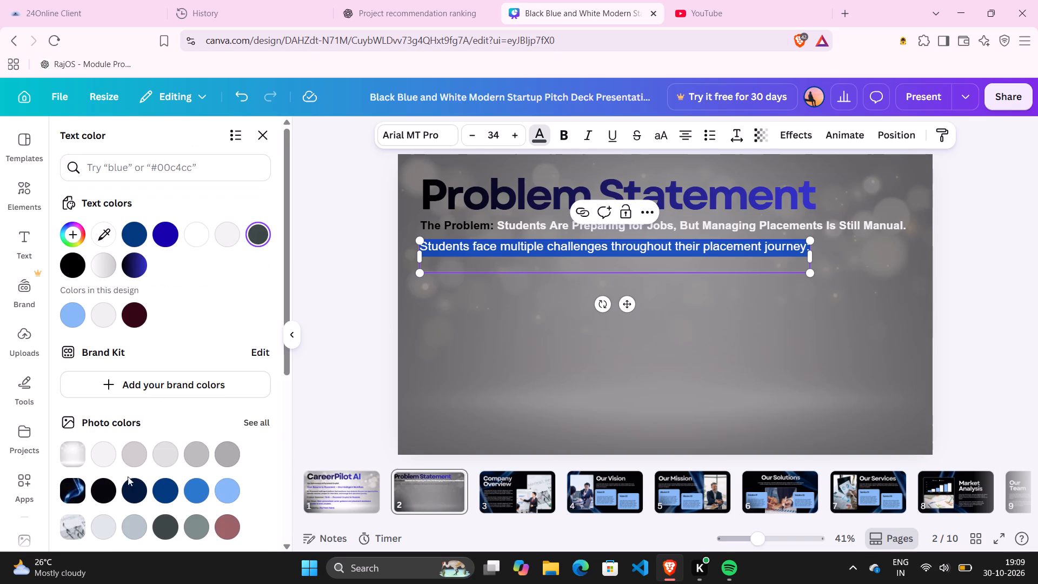
pyautogui.click(102, 488)
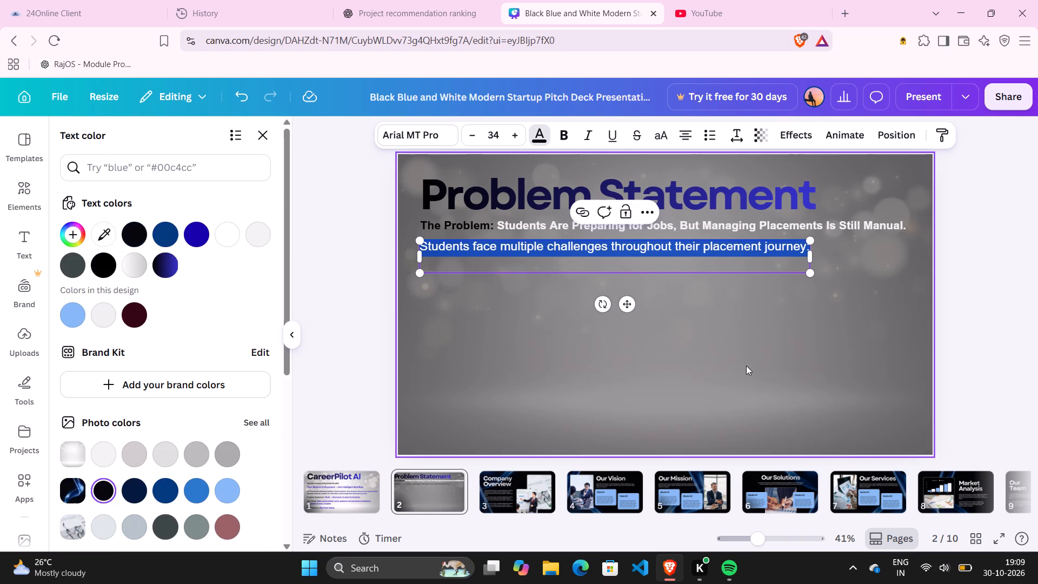
pyautogui.click(746, 366)
# Make the "Students face multiple challenges" line bold and realign its left edge with the problem sentence.
pyautogui.click(743, 253)
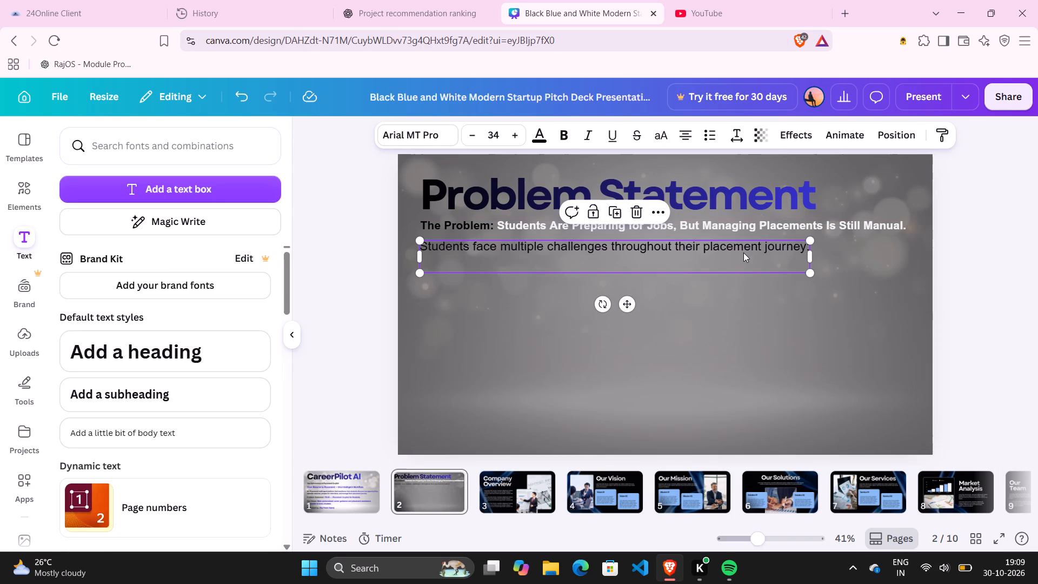
pyautogui.doubleClick(743, 253)
pyautogui.hotkey('ctrl', 'a')
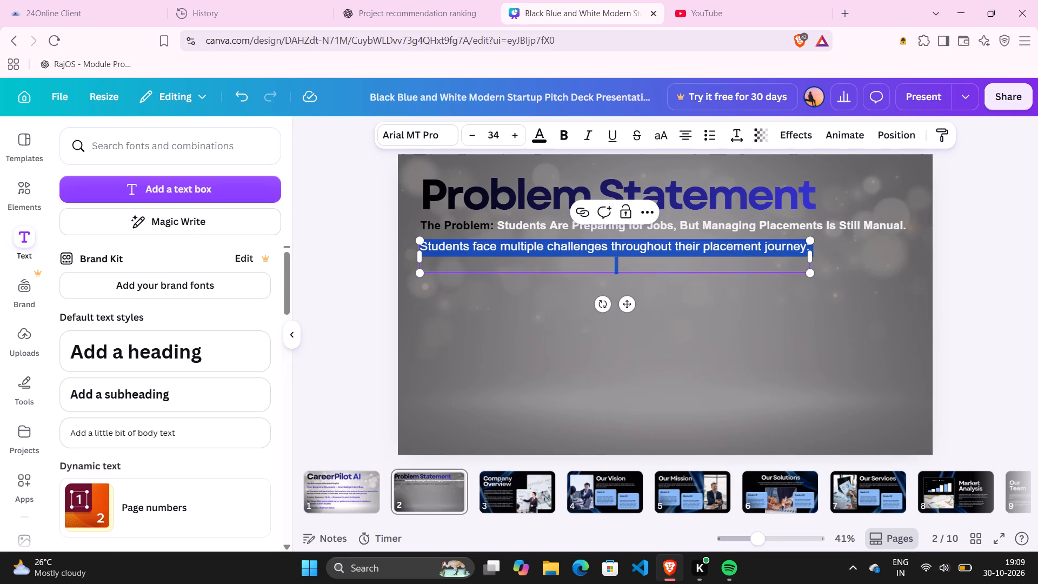
pyautogui.click(562, 134)
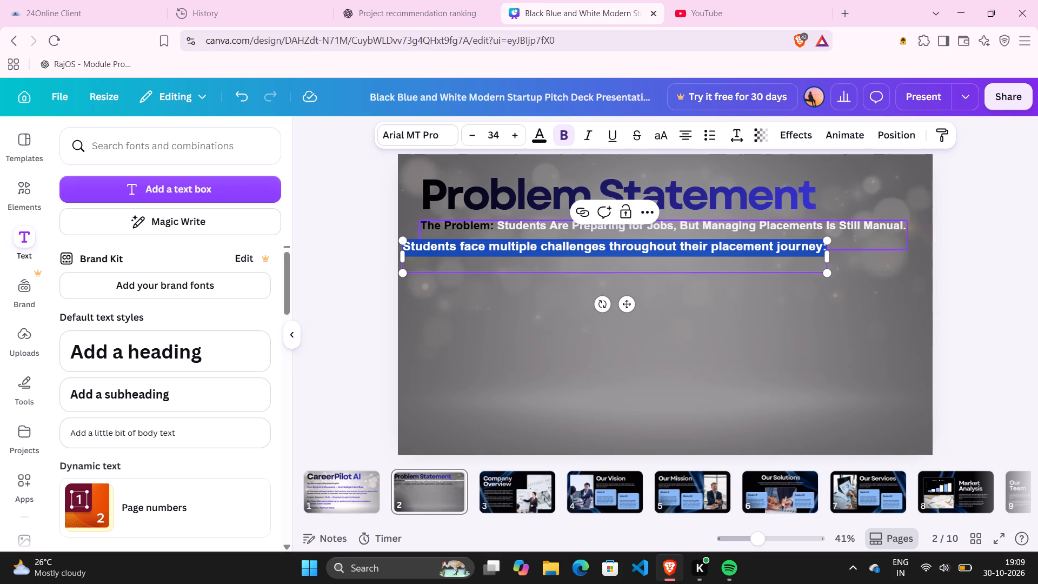
pyautogui.moveTo(628, 304); pyautogui.dragTo(637, 304)
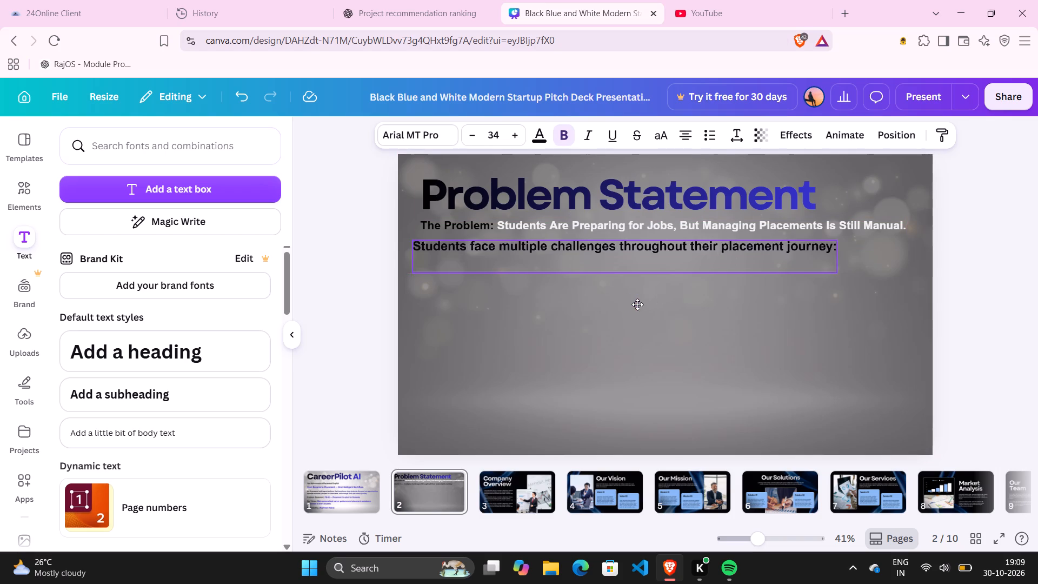
pyautogui.moveTo(637, 304); pyautogui.dragTo(646, 304)
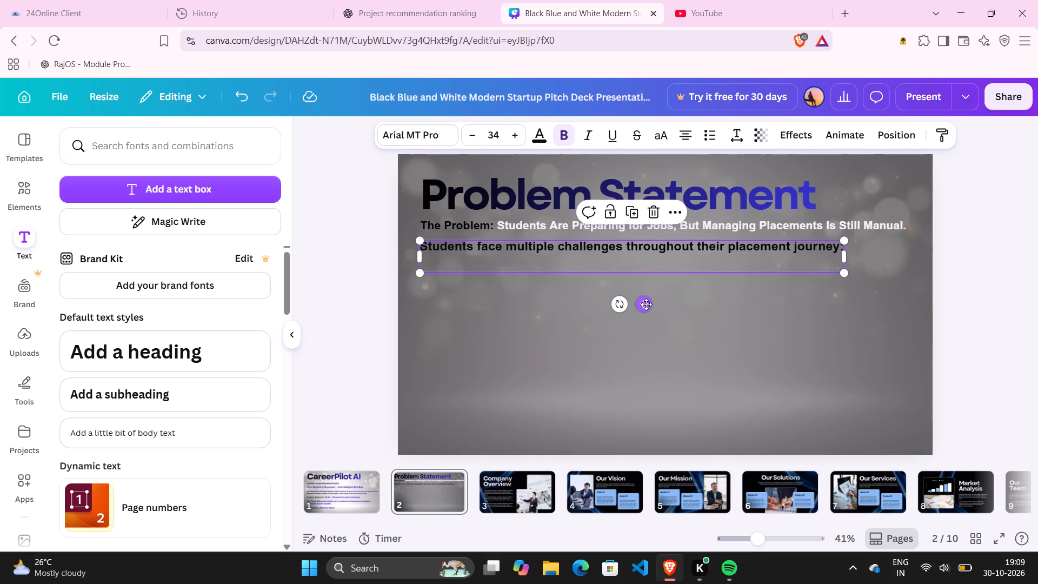
pyautogui.click(780, 287)
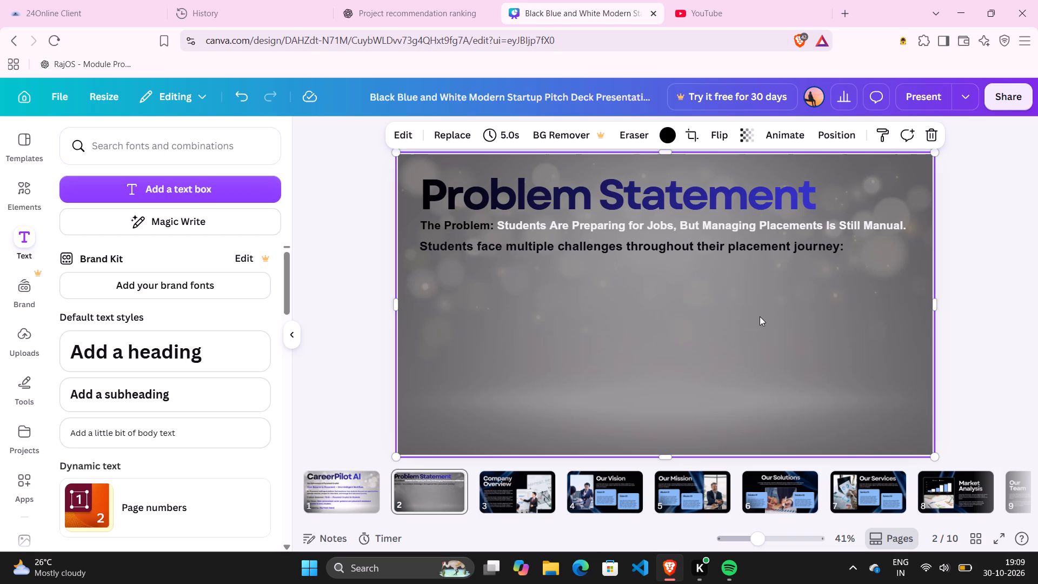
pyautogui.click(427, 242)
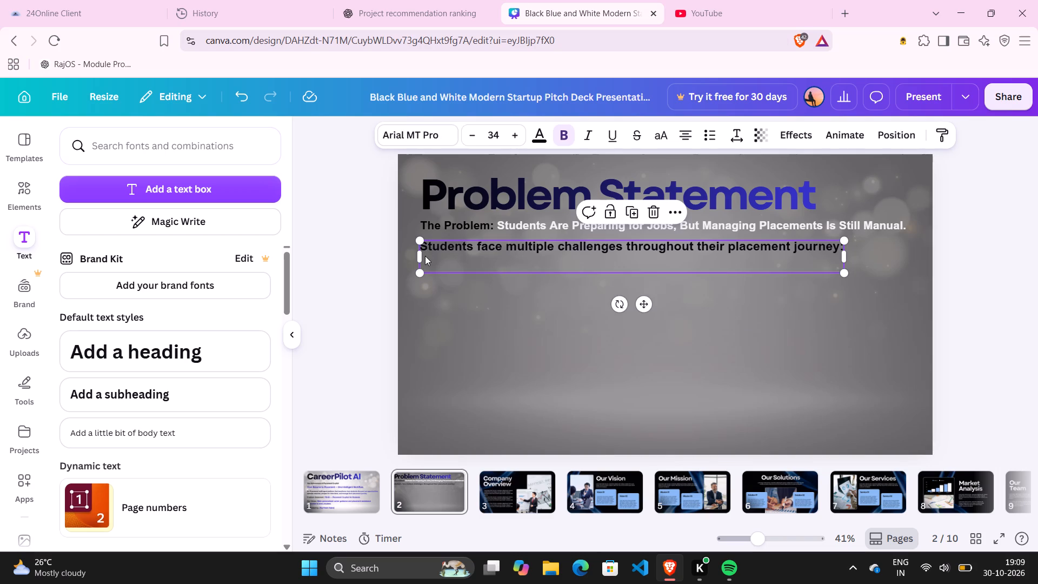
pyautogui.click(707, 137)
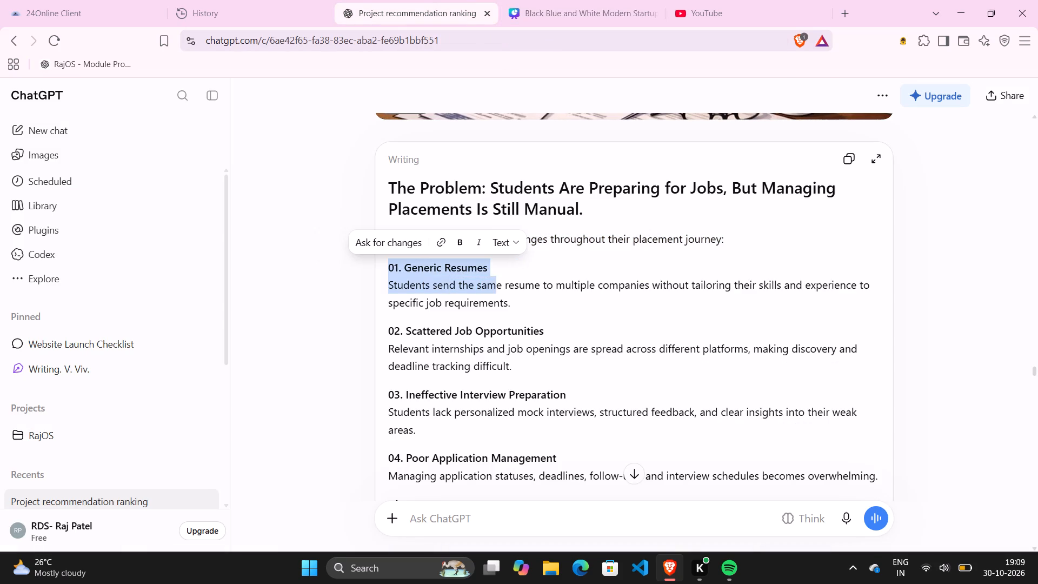
pyautogui.moveTo(500, 292); pyautogui.dragTo(537, 307)
pyautogui.hotkey('ctrl', 'c')
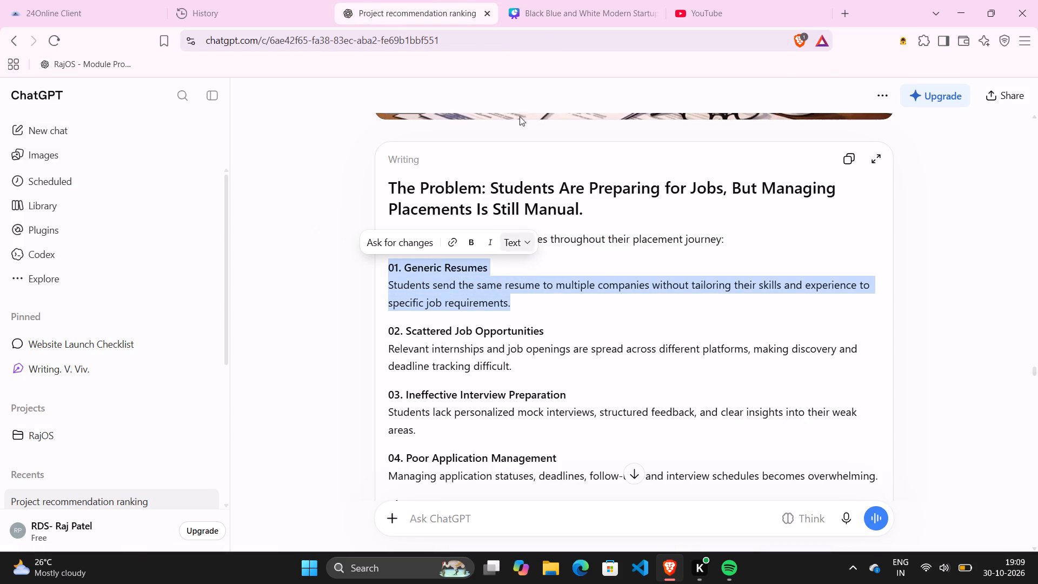
pyautogui.click(583, 0)
pyautogui.hotkey('ctrl', 'v')
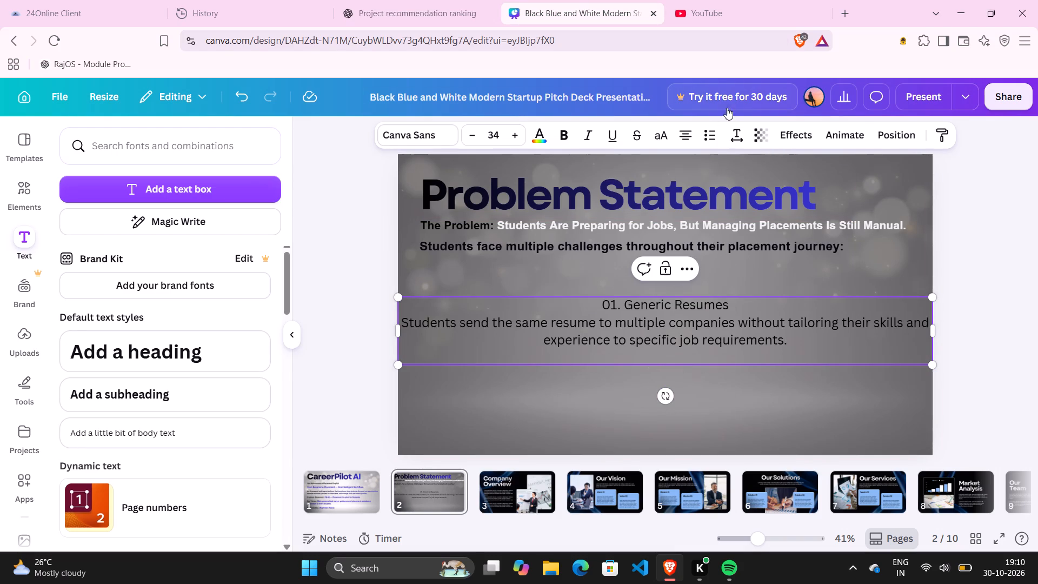
# Cycle through the text alignments for the Generic Resumes description paragraph and leave it left-aligned.
pyautogui.click(663, 324)
pyautogui.click(687, 134)
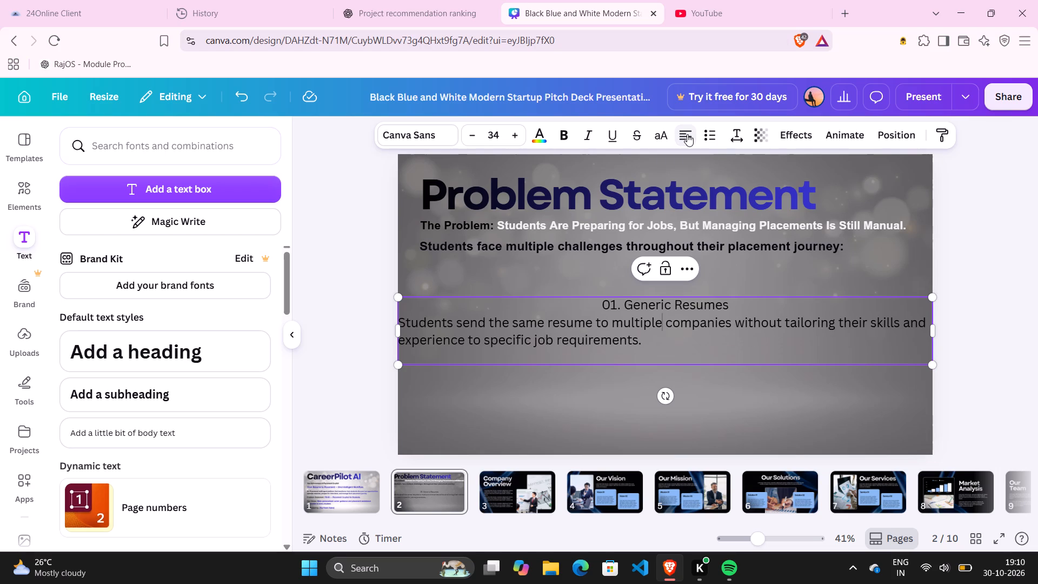
pyautogui.click(687, 134)
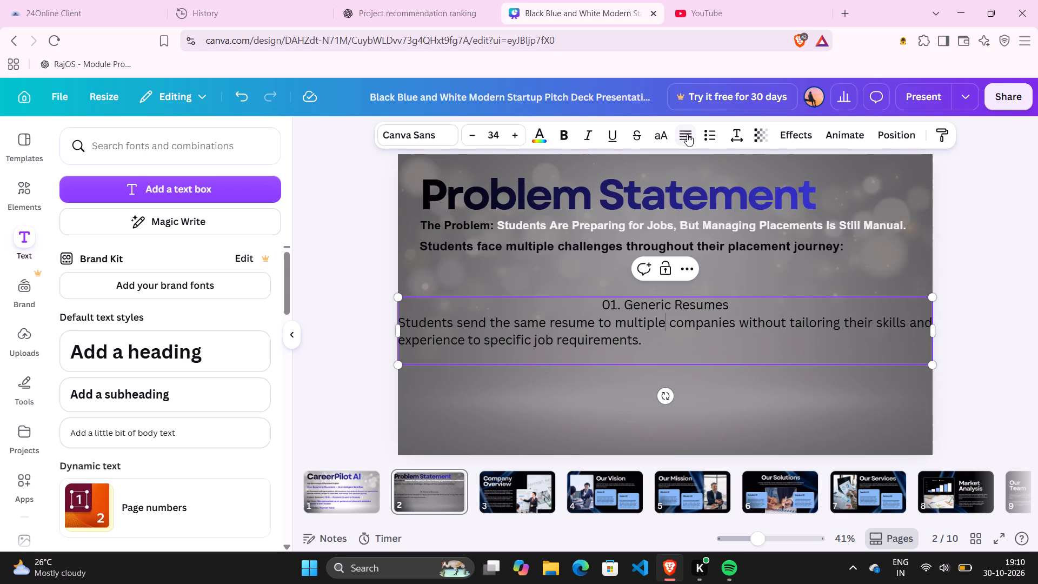
pyautogui.click(687, 134)
pyautogui.click(687, 134)
pyautogui.click(687, 134)
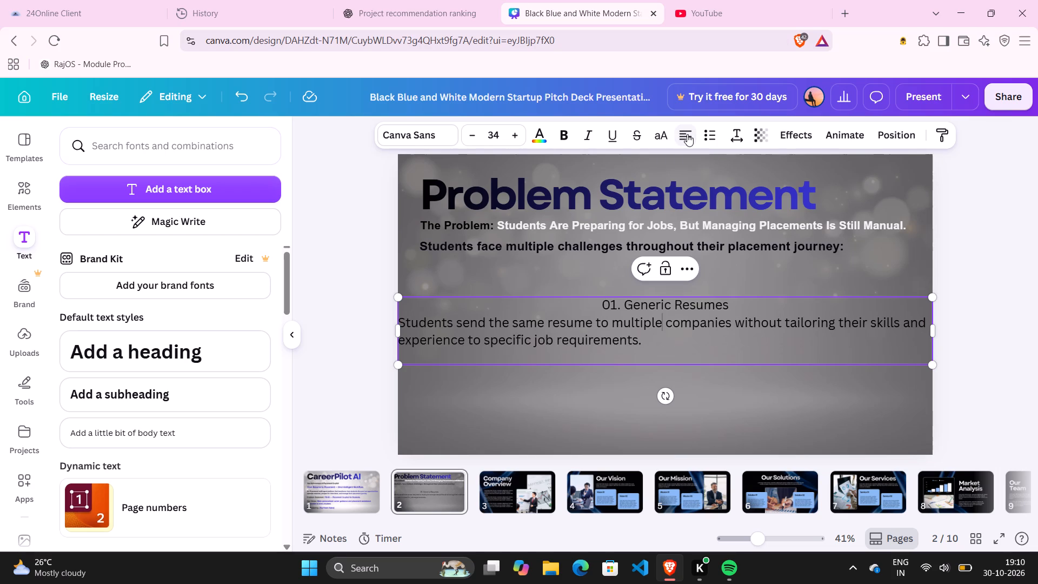
# Left-align the "01. Generic Resumes" heading above its description.
pyautogui.click(600, 302)
pyautogui.click(600, 302)
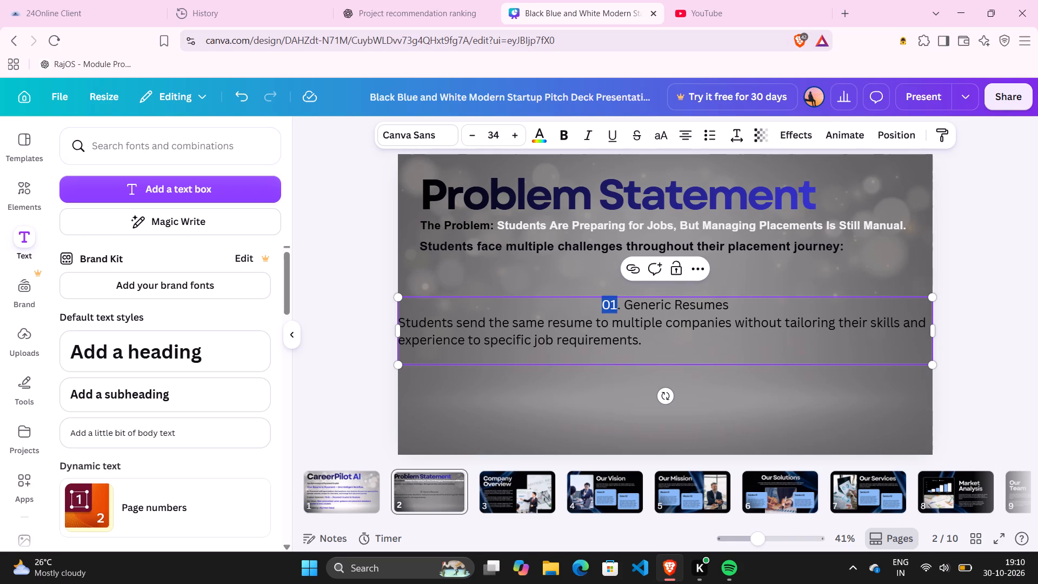
pyautogui.click(596, 303)
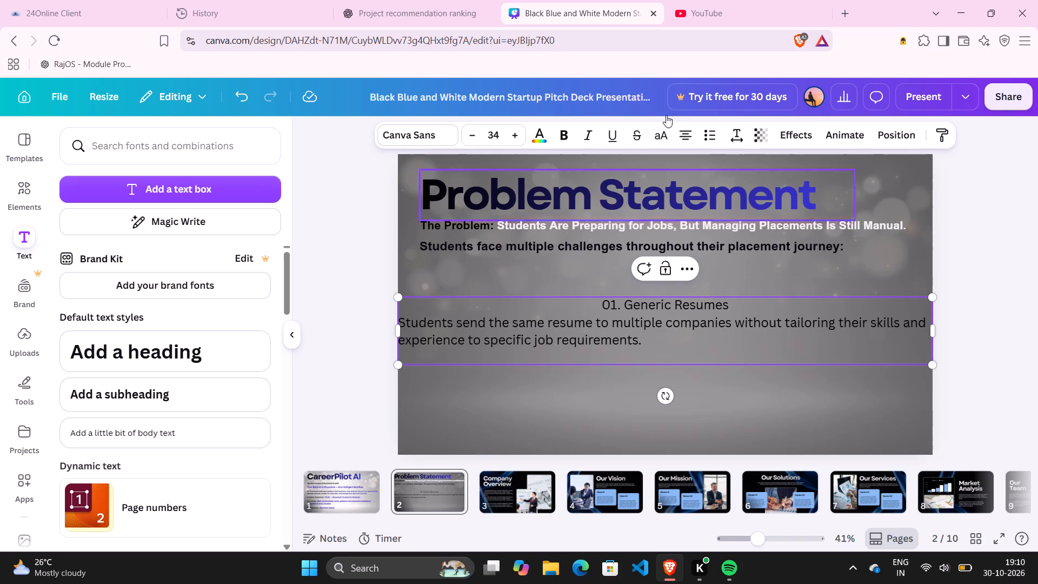
pyautogui.click(688, 138)
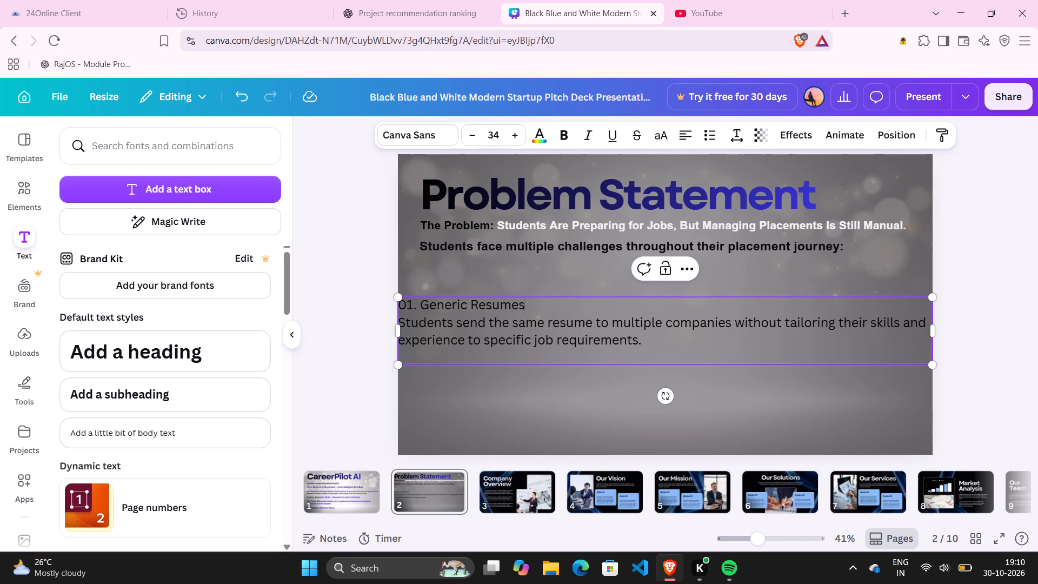
pyautogui.click(664, 297)
pyautogui.click(665, 296)
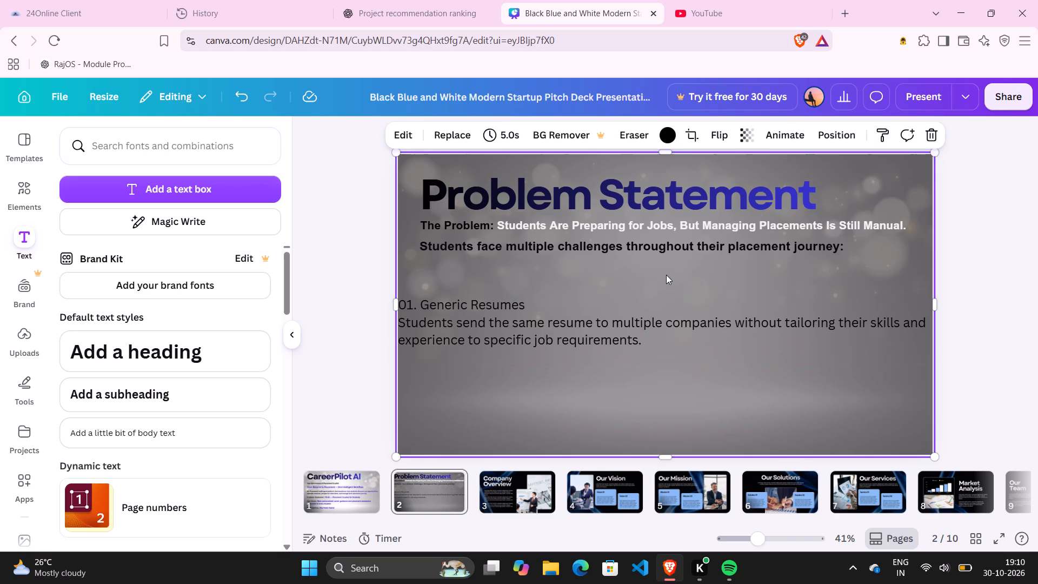
pyautogui.click(666, 274)
# Make the Generic Resumes text box slightly narrower and place it directly below the "Students face multiple challenges" line, aligned with its left edge.
pyautogui.click(628, 312)
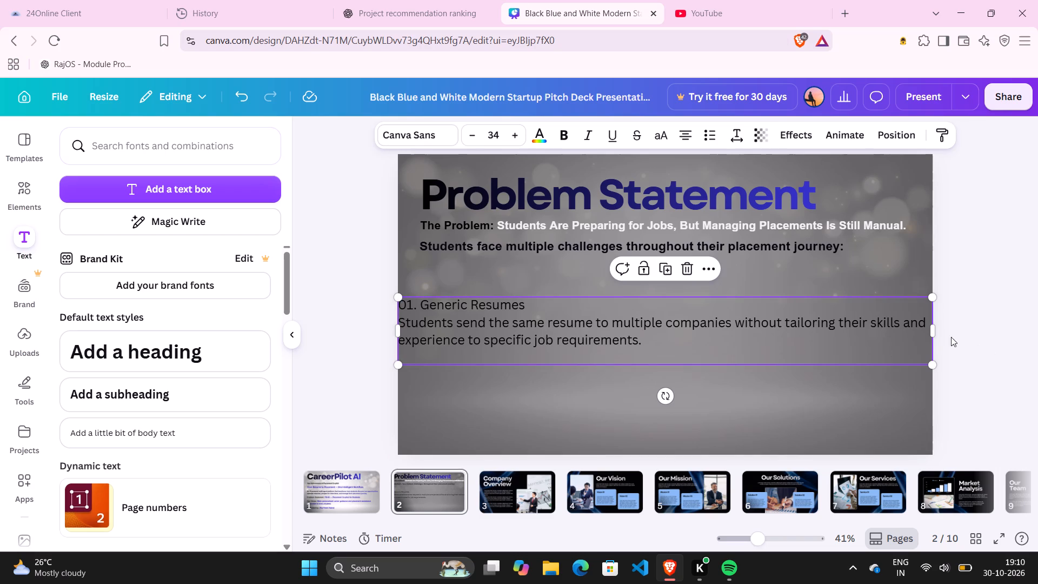
pyautogui.moveTo(933, 331); pyautogui.dragTo(905, 337)
pyautogui.moveTo(909, 366); pyautogui.dragTo(921, 342)
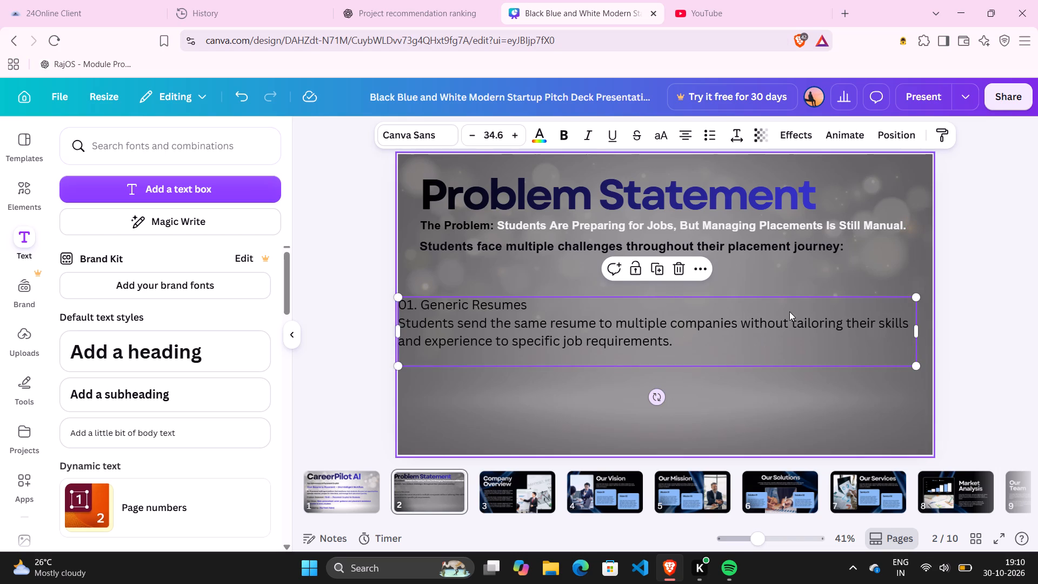
pyautogui.click(654, 323)
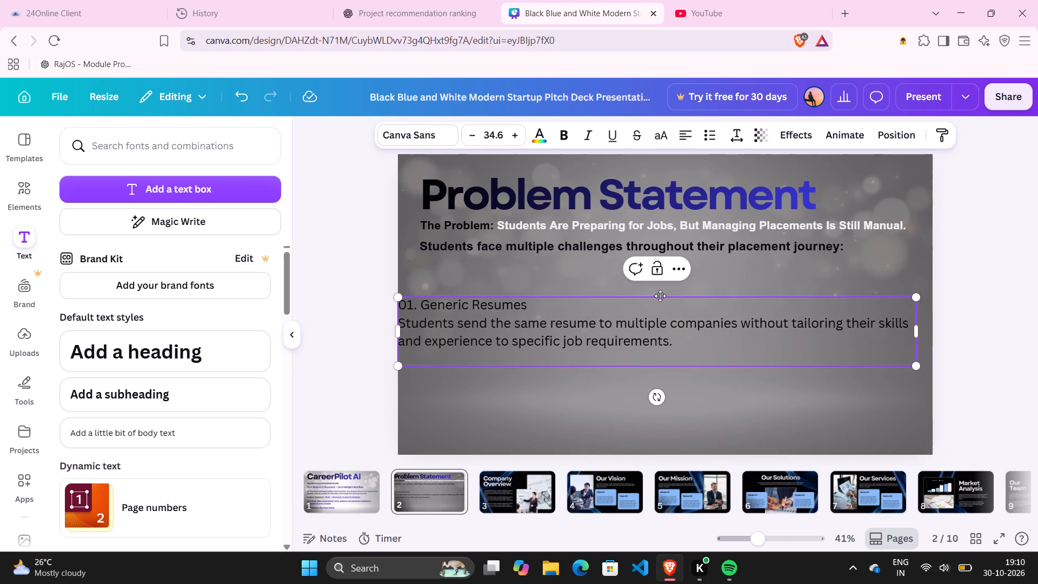
pyautogui.moveTo(661, 295); pyautogui.dragTo(676, 256)
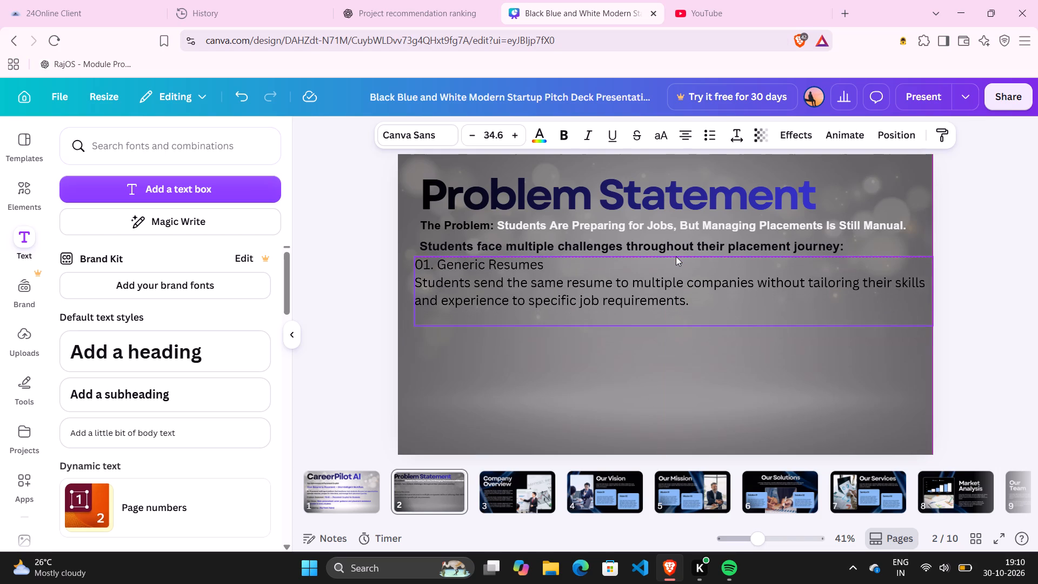
pyautogui.moveTo(676, 256); pyautogui.dragTo(677, 258)
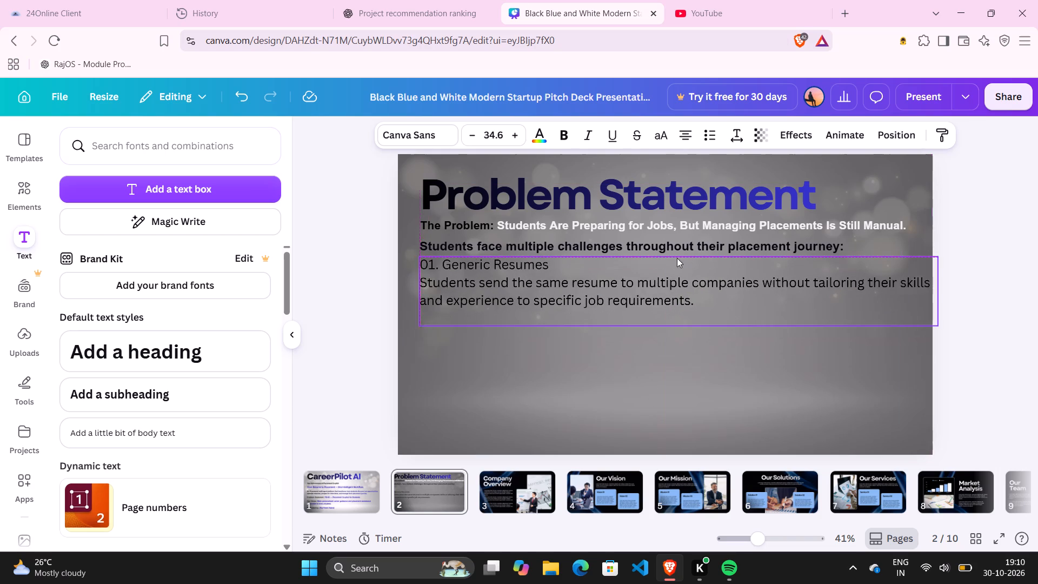
pyautogui.moveTo(677, 258); pyautogui.dragTo(682, 258)
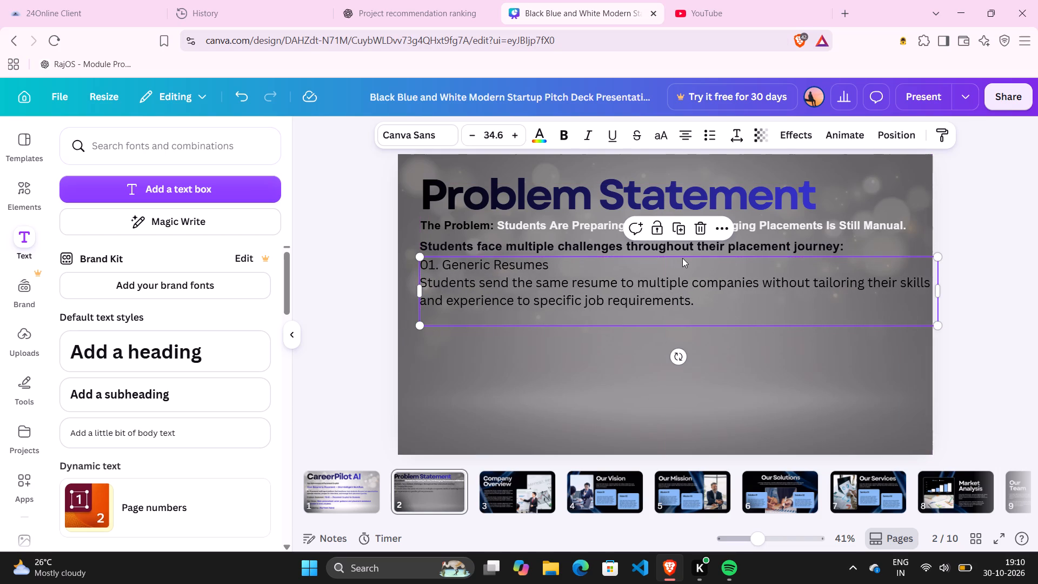
# Shift the slide title, problem sentence, challenges line and Generic Resumes text slightly left, keeping their left edges aligned.
pyautogui.moveTo(546, 193); pyautogui.dragTo(540, 193)
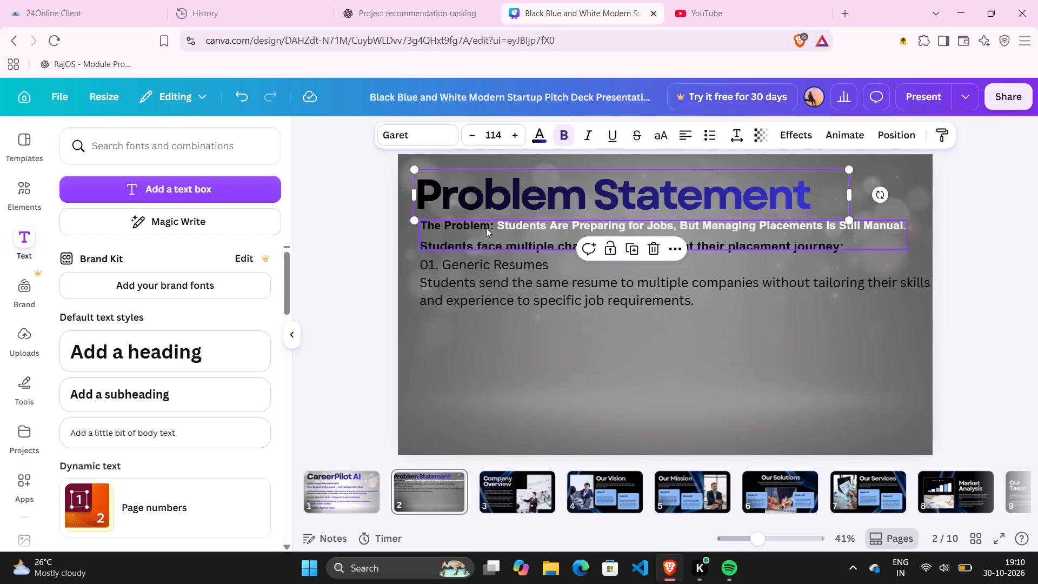
pyautogui.click(481, 228)
pyautogui.moveTo(481, 228); pyautogui.dragTo(476, 228)
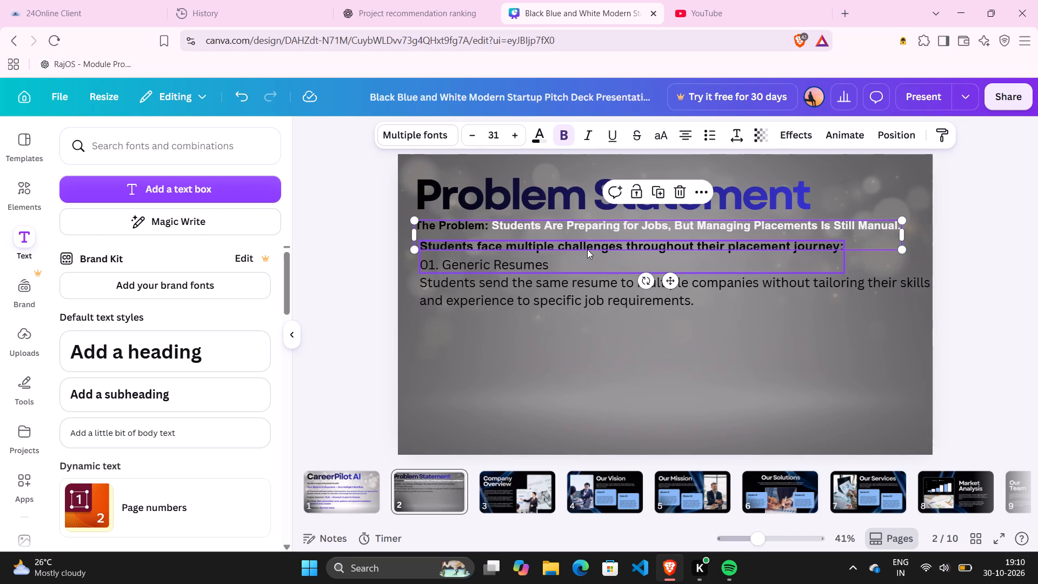
pyautogui.click(587, 249)
pyautogui.moveTo(587, 249); pyautogui.dragTo(580, 250)
pyautogui.click(560, 289)
pyautogui.click(560, 289)
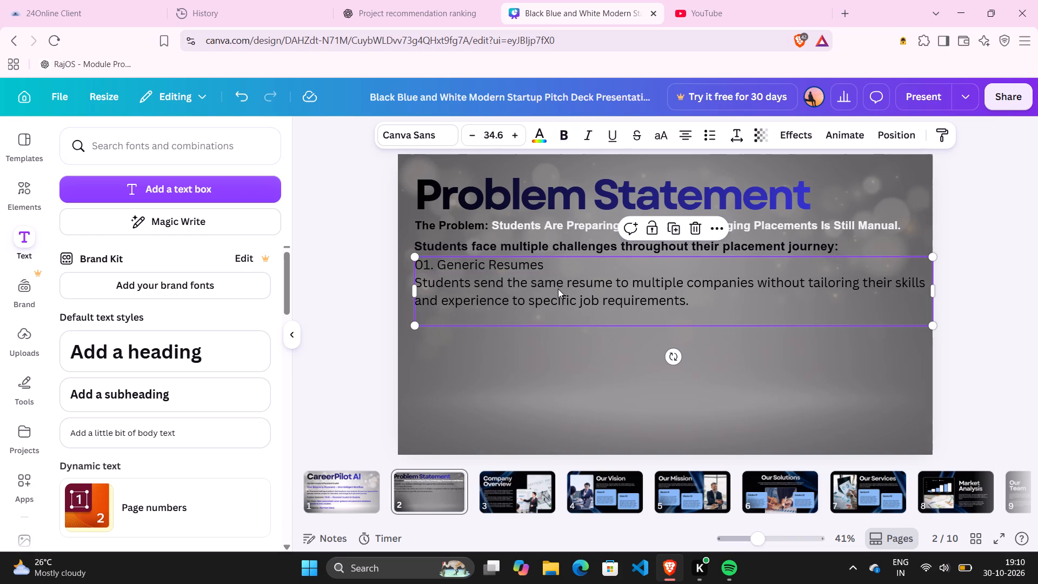
# Add a colon and space after "01. Generic Resumes" and join the description onto the same line.
pyautogui.click(544, 263)
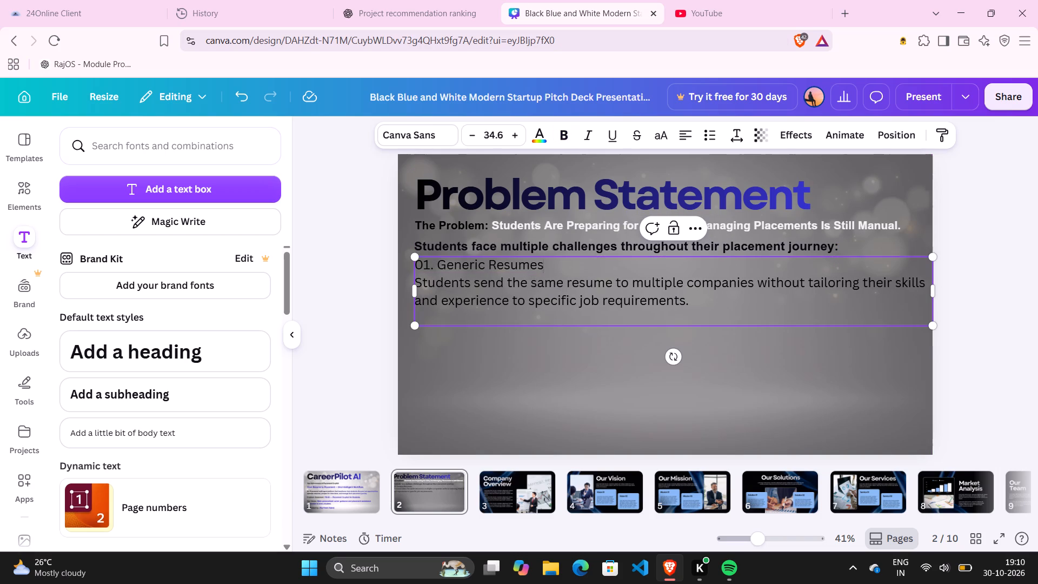
pyautogui.hotkey('shift', ':')
pyautogui.press('space')
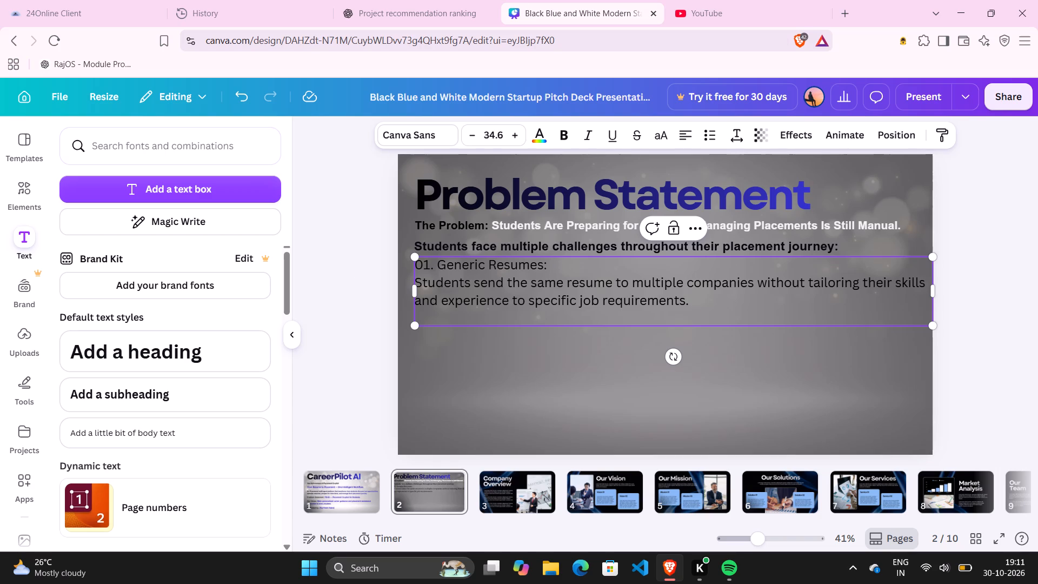
pyautogui.click(422, 281)
pyautogui.press('Left')
pyautogui.press('BackSpace')
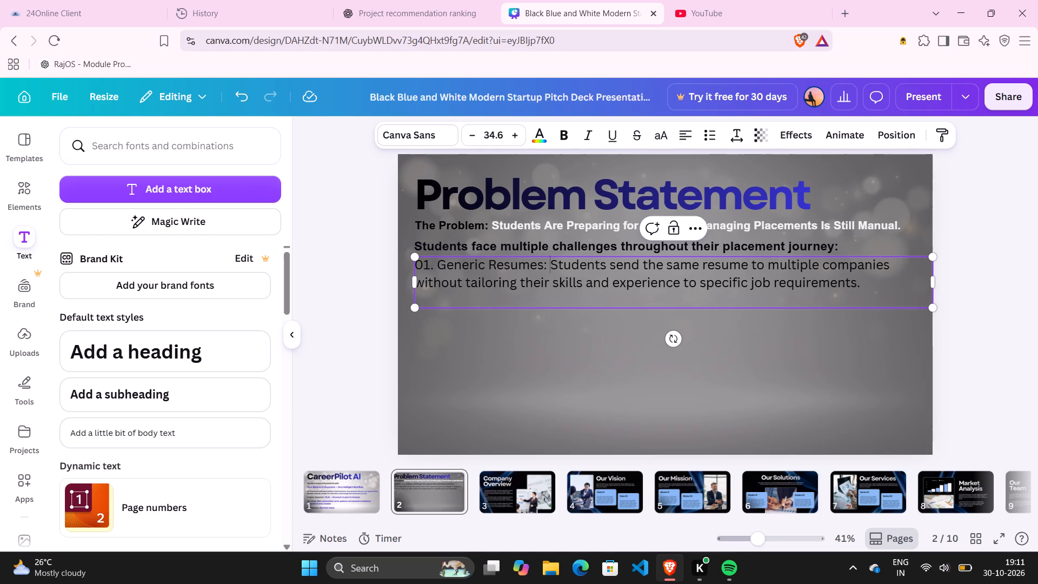
# Reduce the font size of the whole Generic Resumes text to 28.6.
pyautogui.click(783, 304)
pyautogui.hotkey('ctrl', 'a')
pyautogui.tripleClick(475, 132)
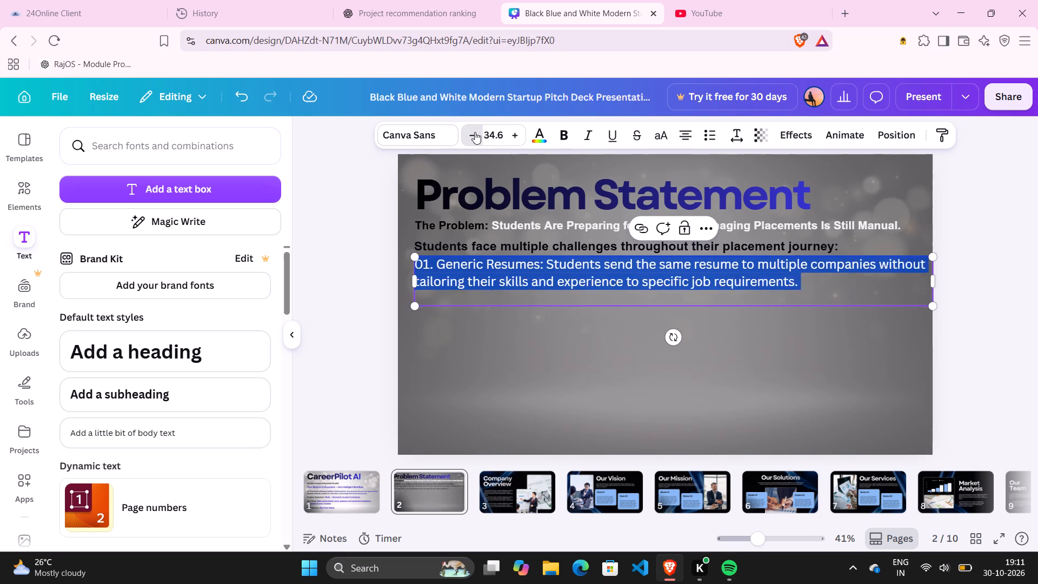
pyautogui.doubleClick(475, 132)
pyautogui.doubleClick(475, 132)
pyautogui.click(475, 132)
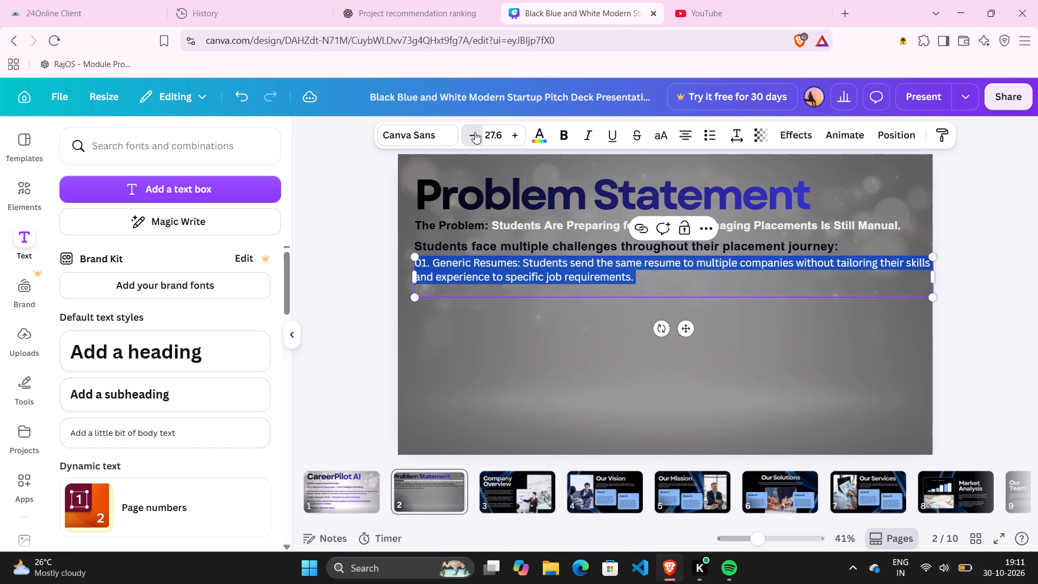
pyautogui.click(505, 135)
pyautogui.click(504, 134)
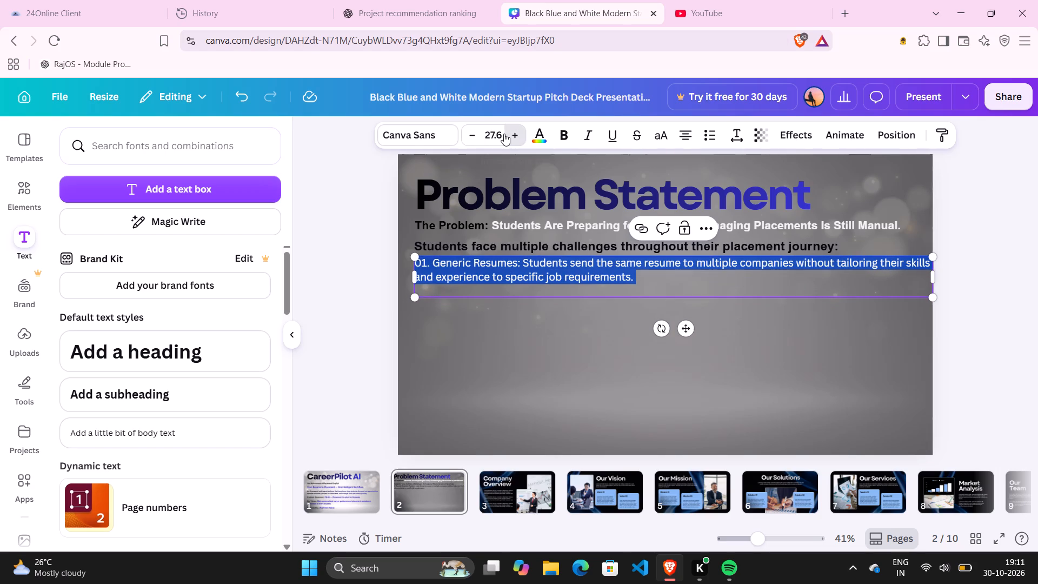
pyautogui.click(504, 134)
pyautogui.click(504, 134)
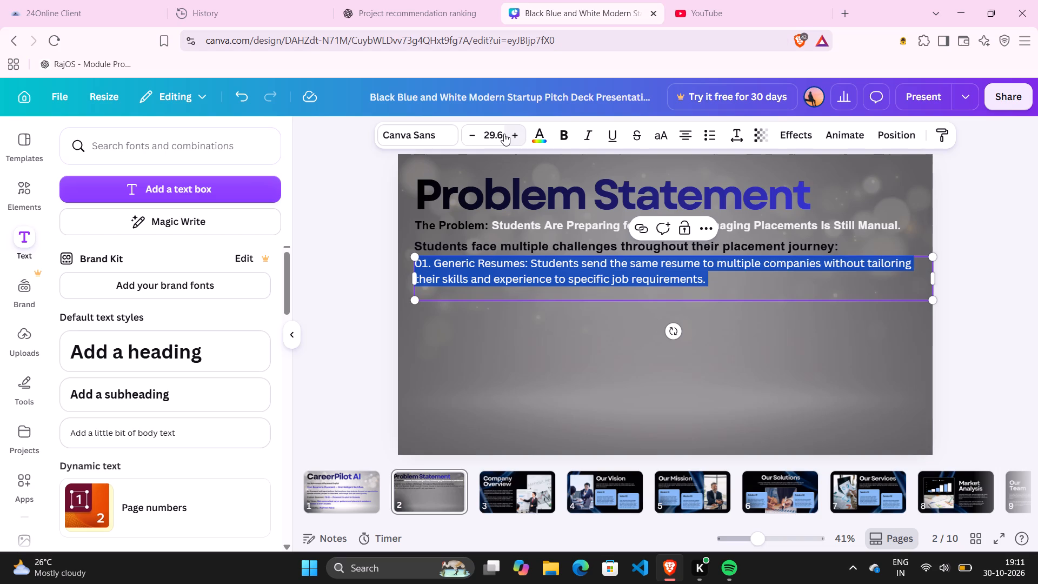
pyautogui.doubleClick(472, 138)
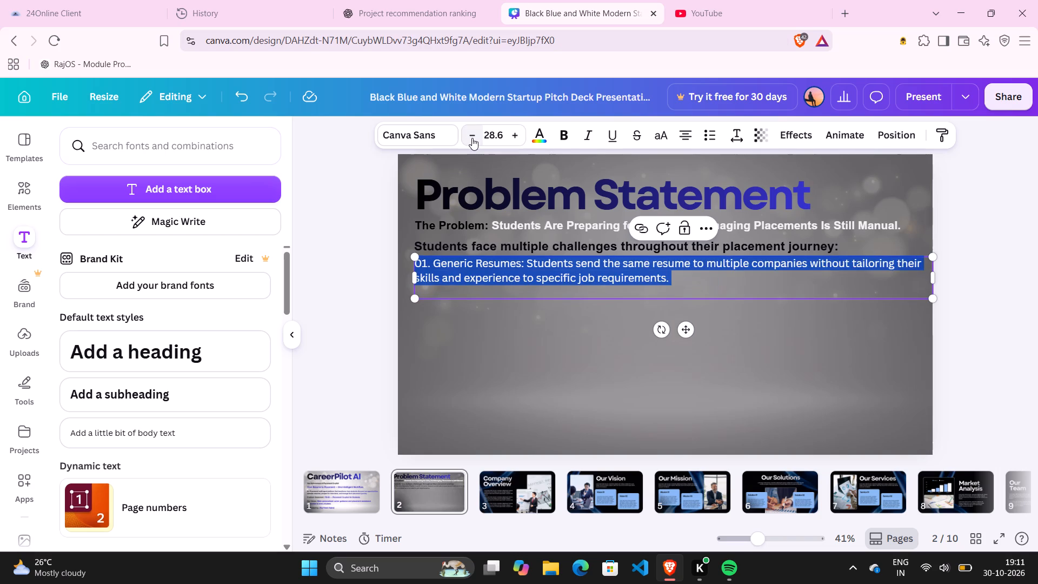
pyautogui.click(472, 138)
pyautogui.click(472, 138)
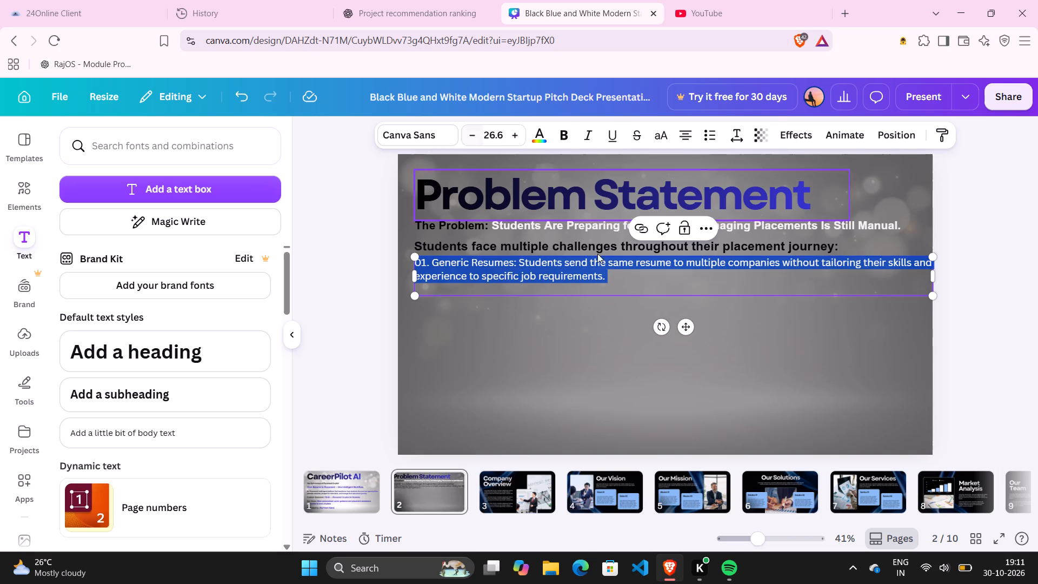
pyautogui.doubleClick(517, 136)
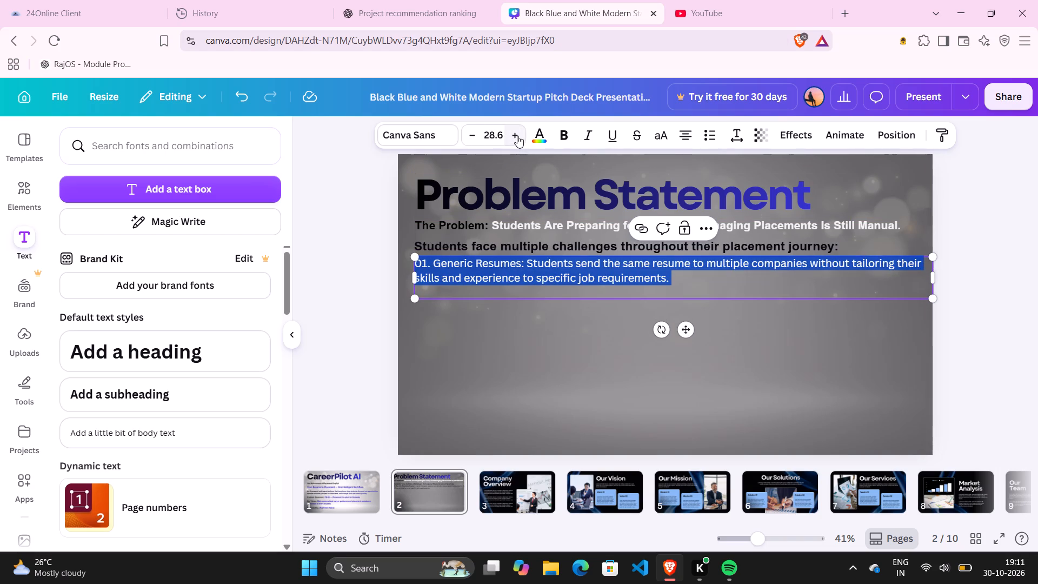
# Make the whole Generic Resumes paragraph bold and set its font to Arial MT Pro.
pyautogui.click(685, 280)
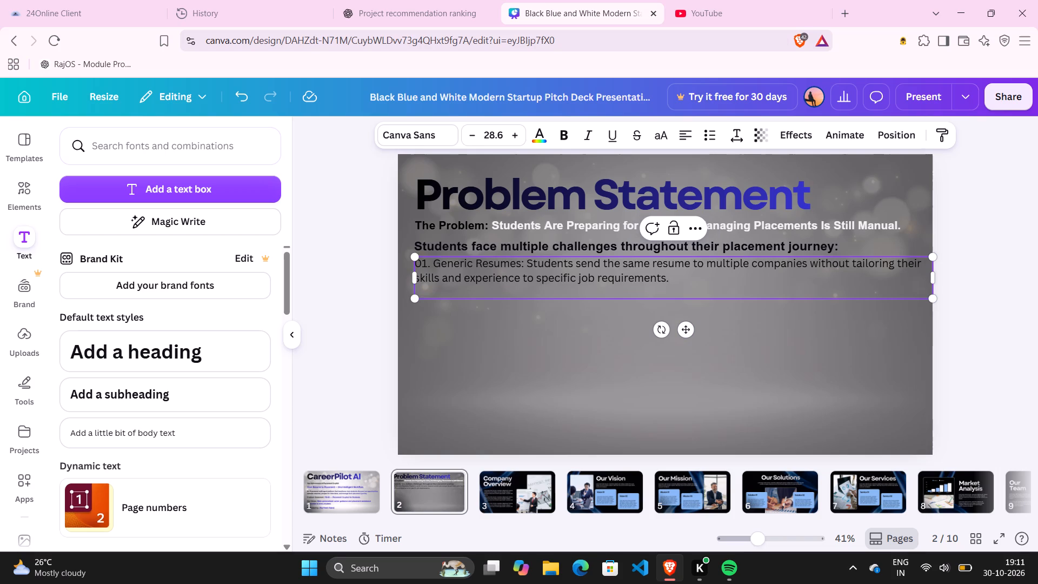
pyautogui.click(690, 287)
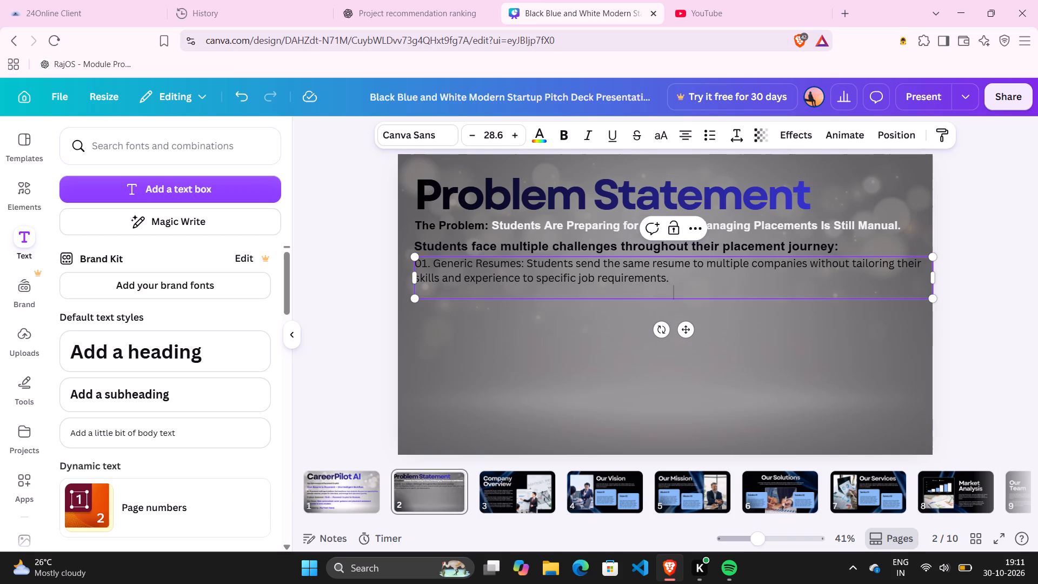
pyautogui.click(691, 280)
pyautogui.hotkey('ctrl', 'a')
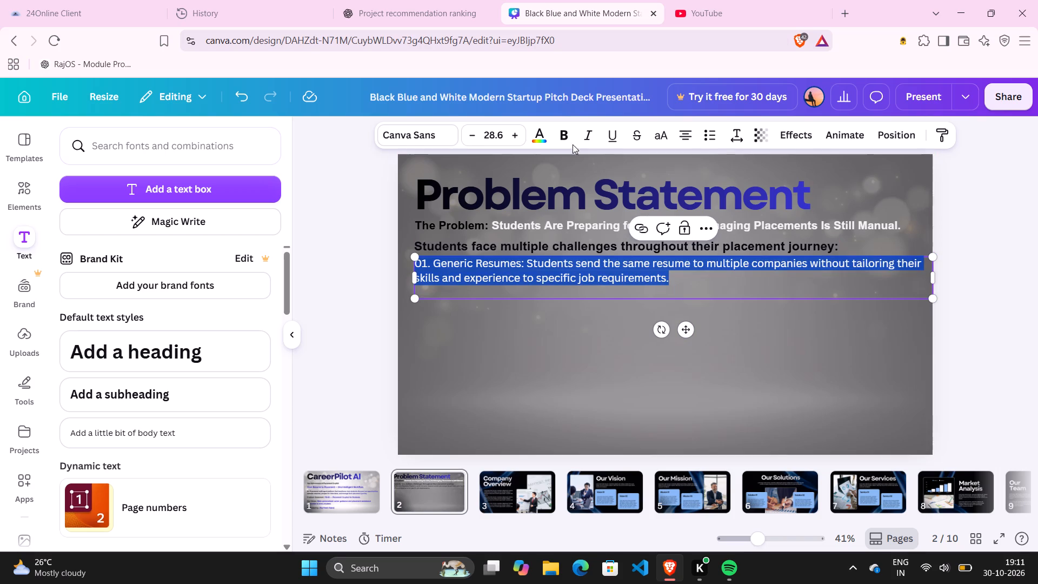
pyautogui.click(565, 134)
pyautogui.click(417, 132)
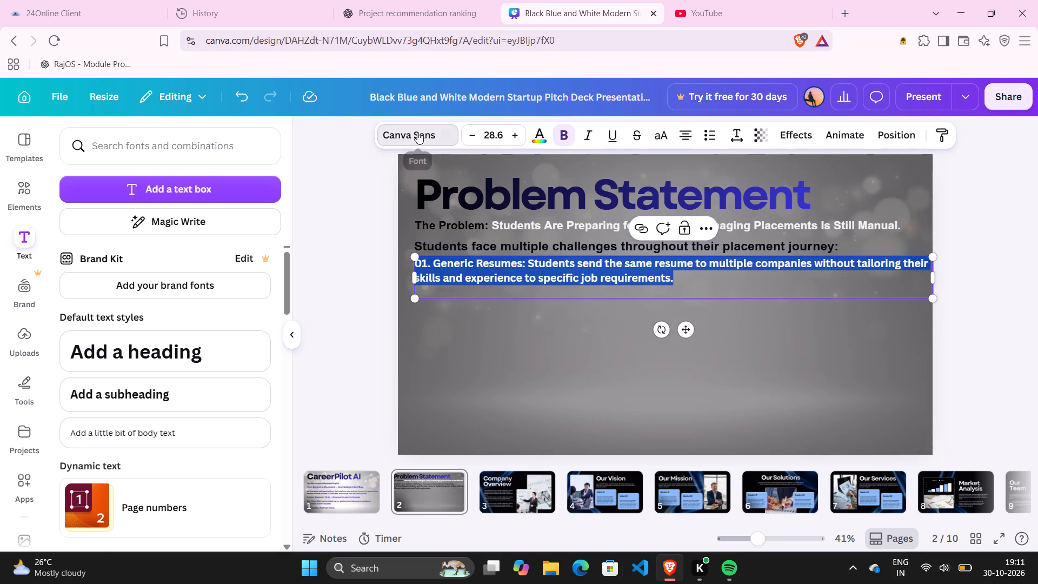
pyautogui.click(177, 324)
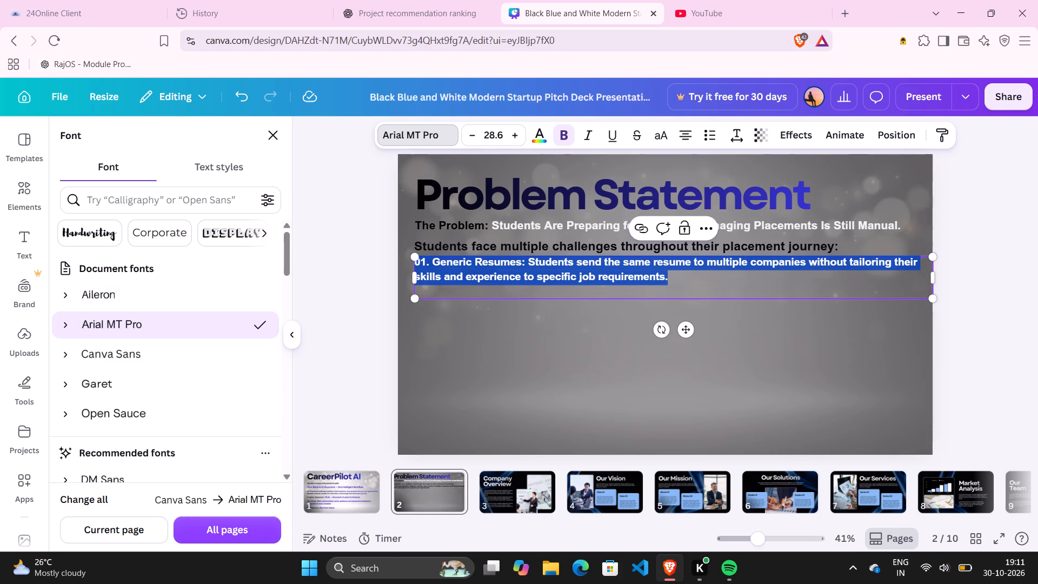
# Change the Generic Resumes paragraph's text color to the off-white photo color.
pyautogui.click(540, 135)
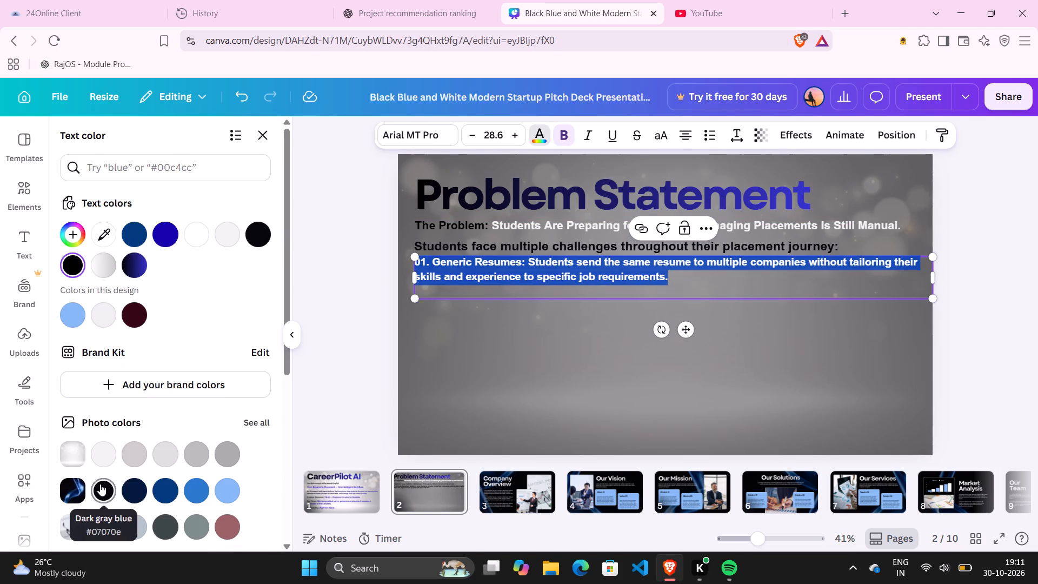
pyautogui.click(102, 449)
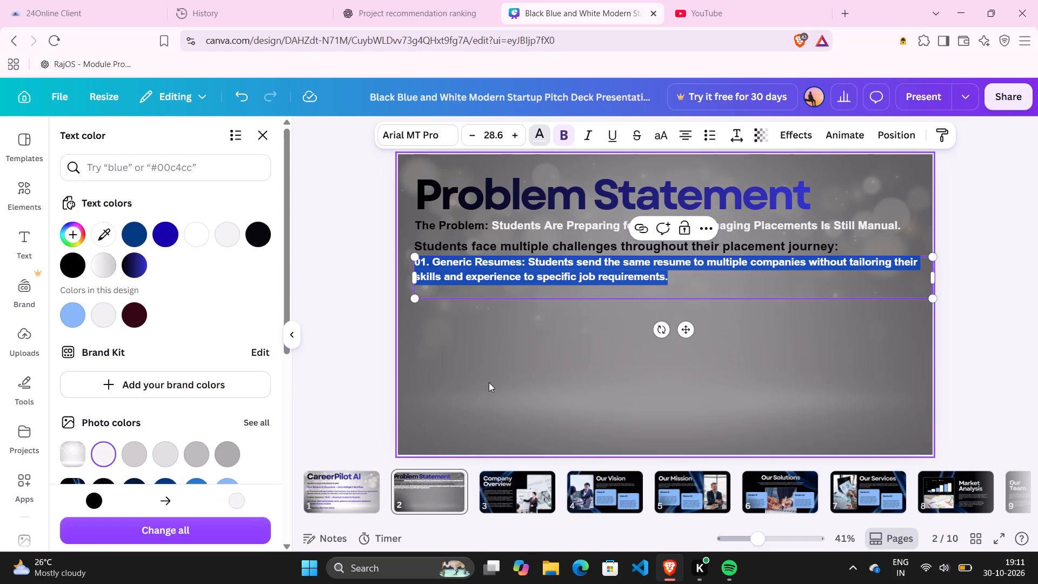
pyautogui.click(489, 382)
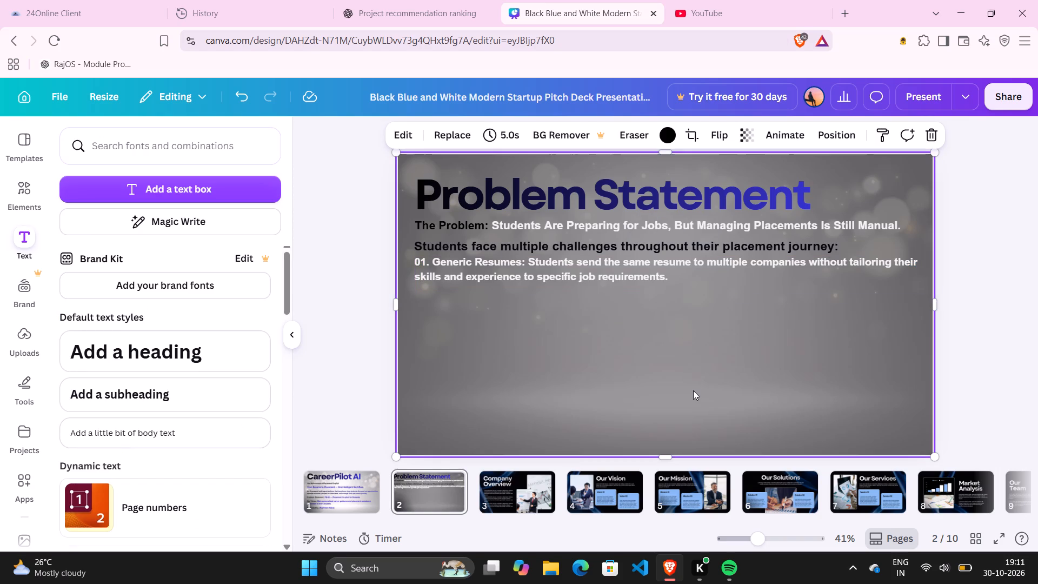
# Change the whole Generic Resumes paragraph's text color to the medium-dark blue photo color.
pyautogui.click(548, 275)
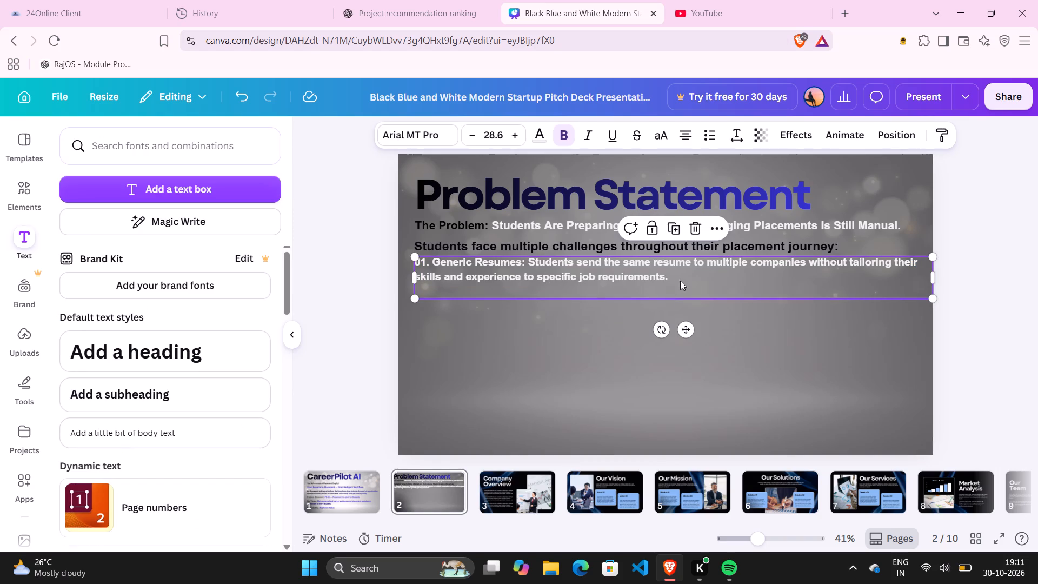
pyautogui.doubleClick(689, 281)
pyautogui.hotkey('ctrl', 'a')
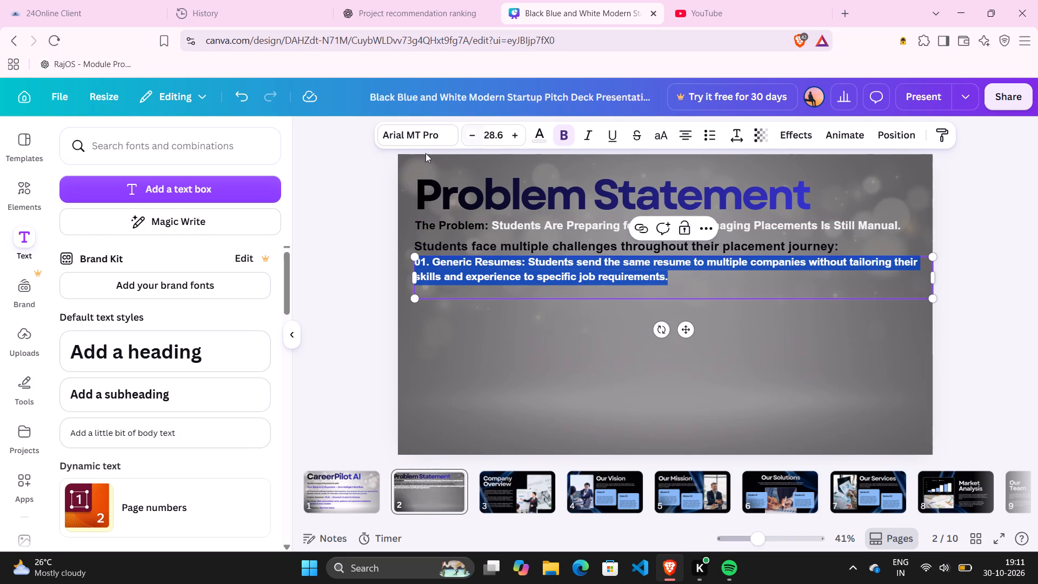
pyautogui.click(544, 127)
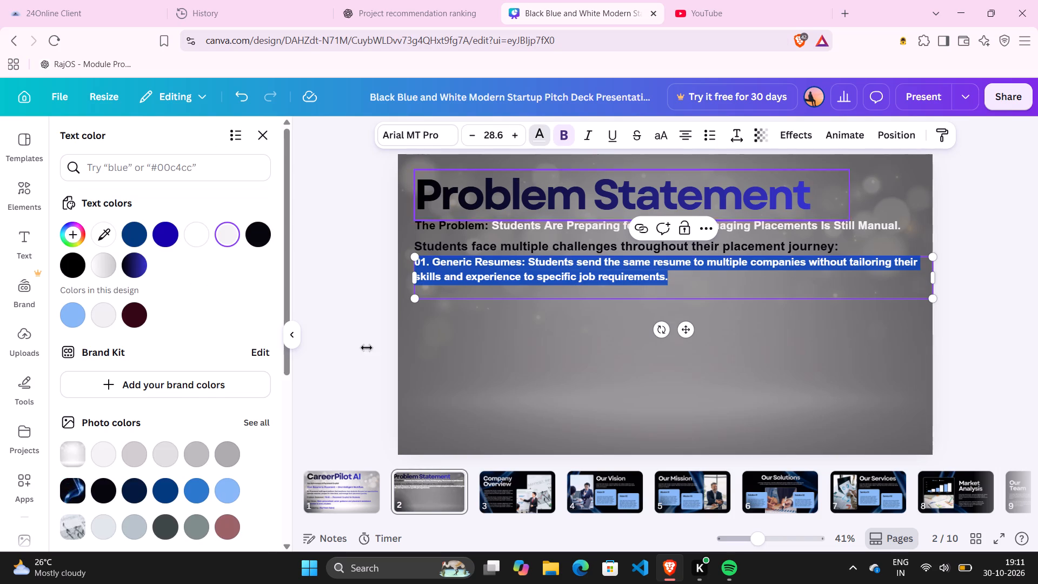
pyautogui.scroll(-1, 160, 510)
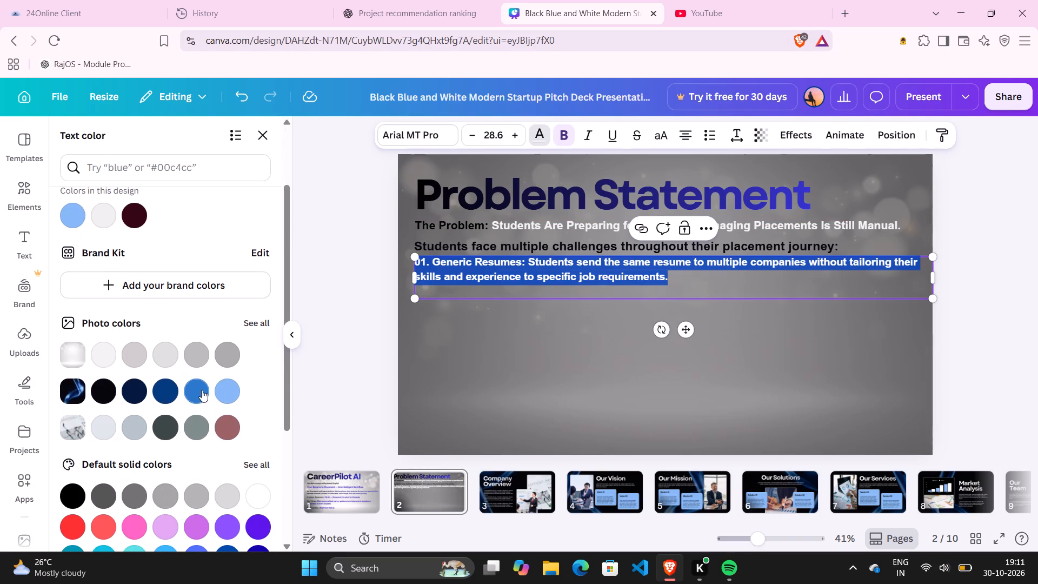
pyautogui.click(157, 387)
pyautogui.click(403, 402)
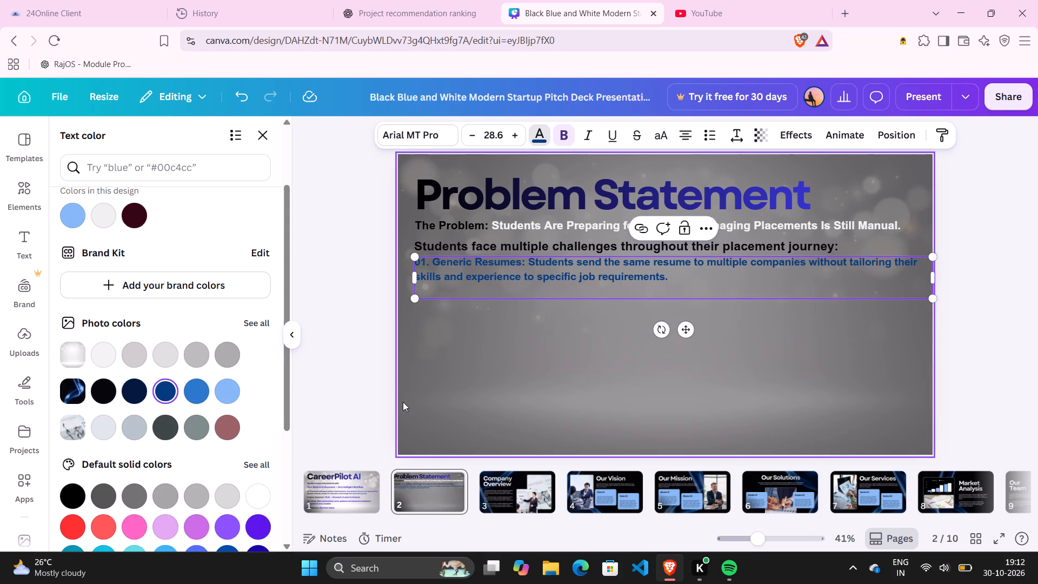
# Change the whole Generic Resumes paragraph's text color to the near-black photo color.
pyautogui.doubleClick(574, 284)
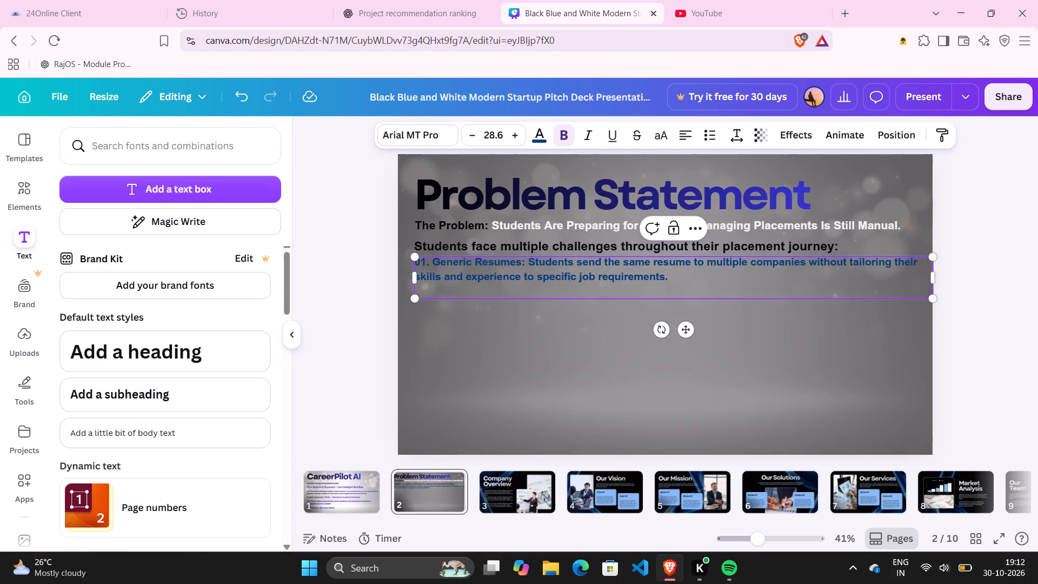
pyautogui.hotkey('ctrl', 'a')
pyautogui.click(542, 138)
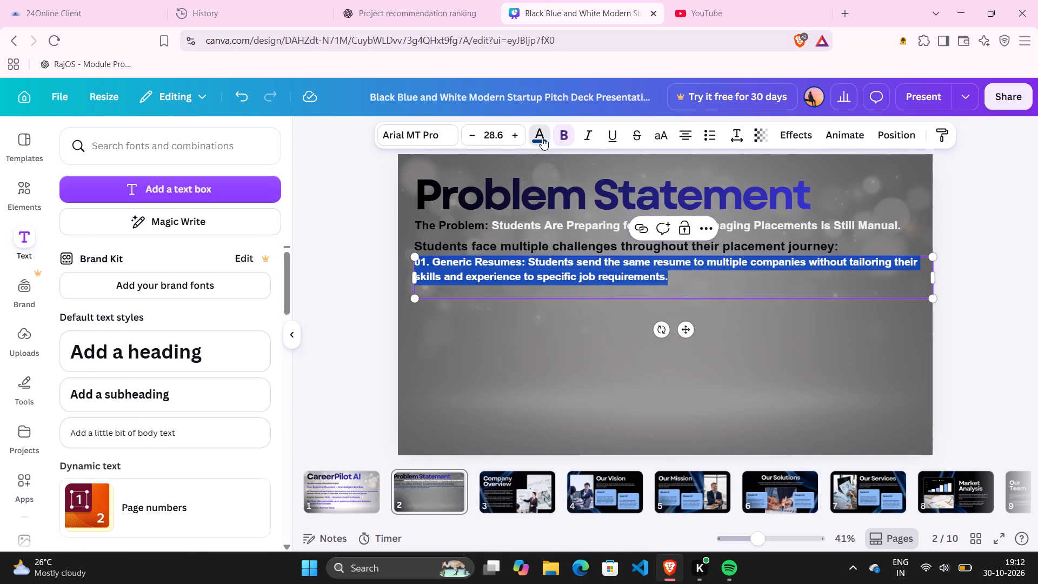
pyautogui.scroll(-4, 159, 422)
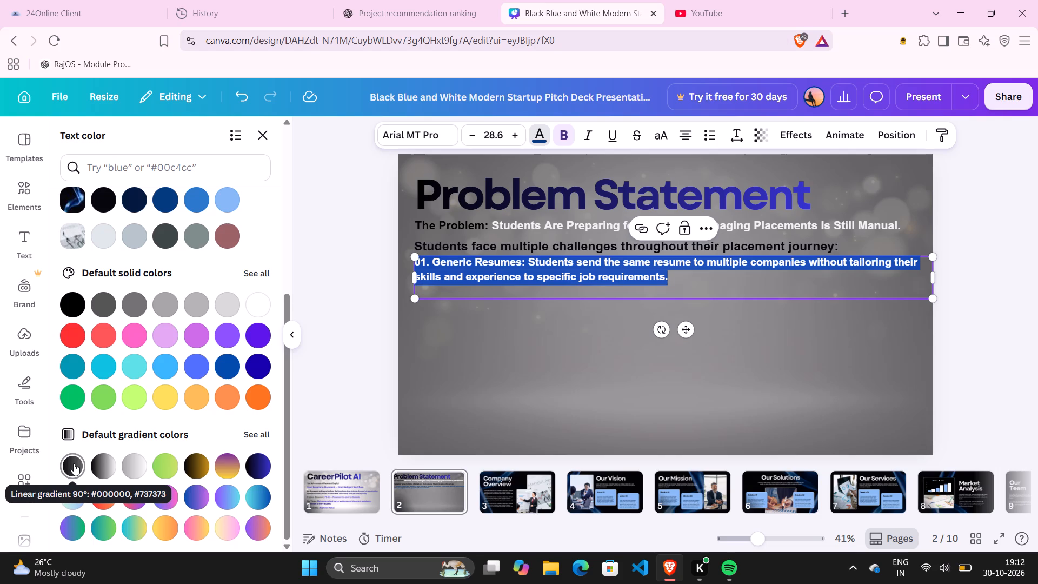
pyautogui.scroll(3, 133, 230)
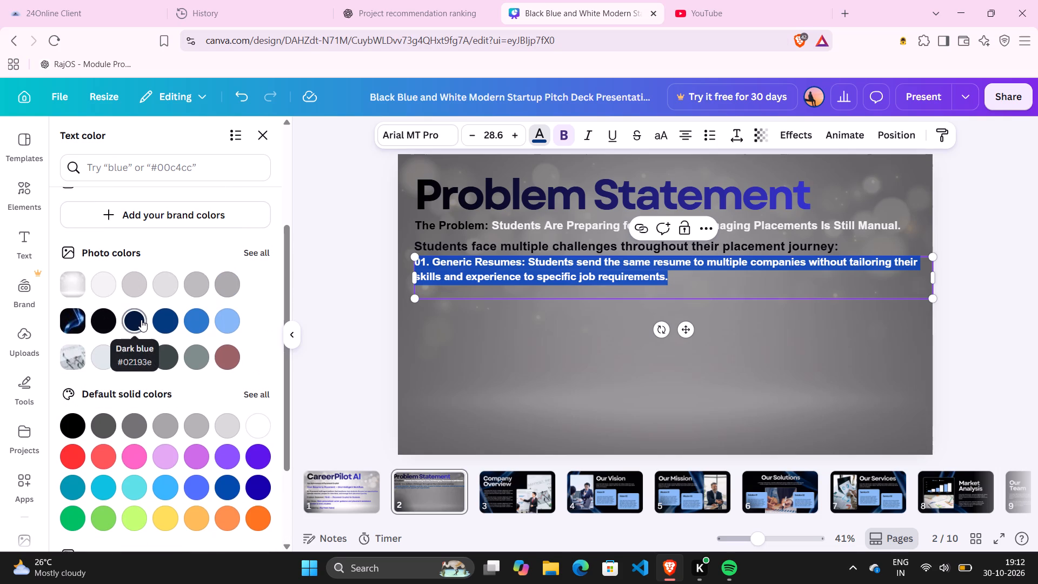
pyautogui.click(104, 321)
pyautogui.click(540, 330)
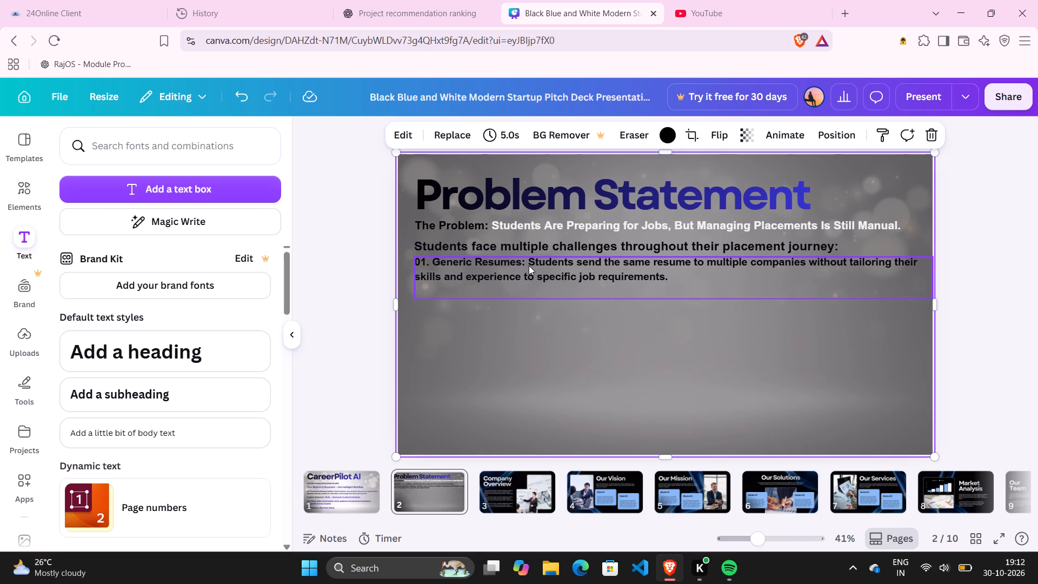
pyautogui.click(525, 268)
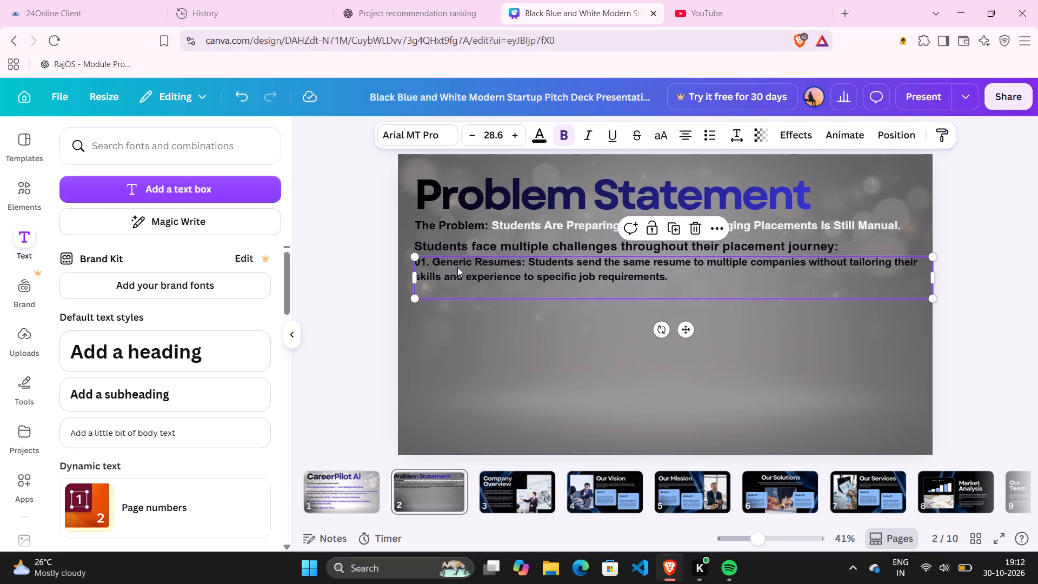
pyautogui.click(427, 260)
pyautogui.click(427, 260)
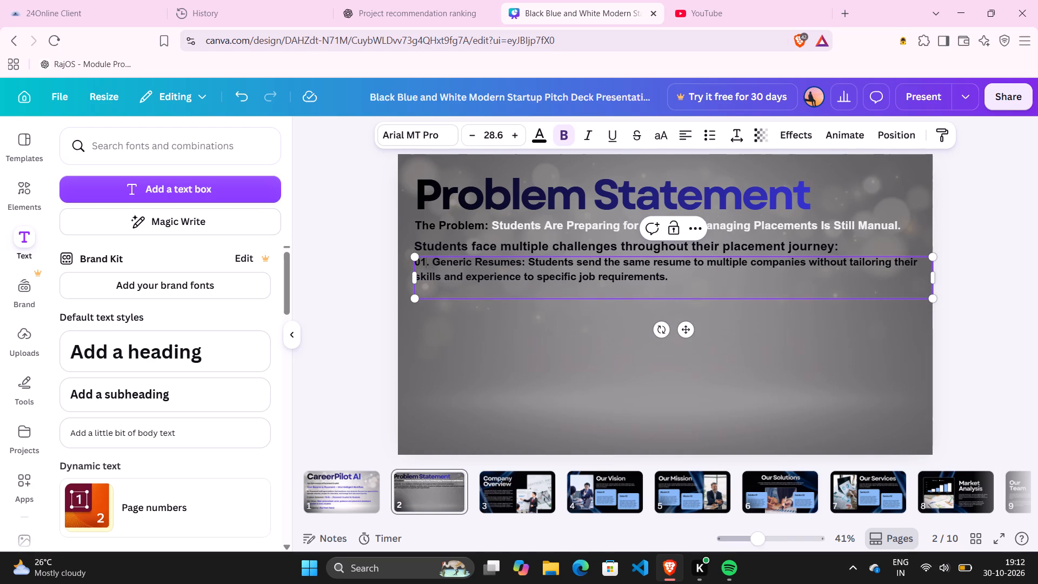
pyautogui.press('BackSpace')
pyautogui.press('BackSpace')
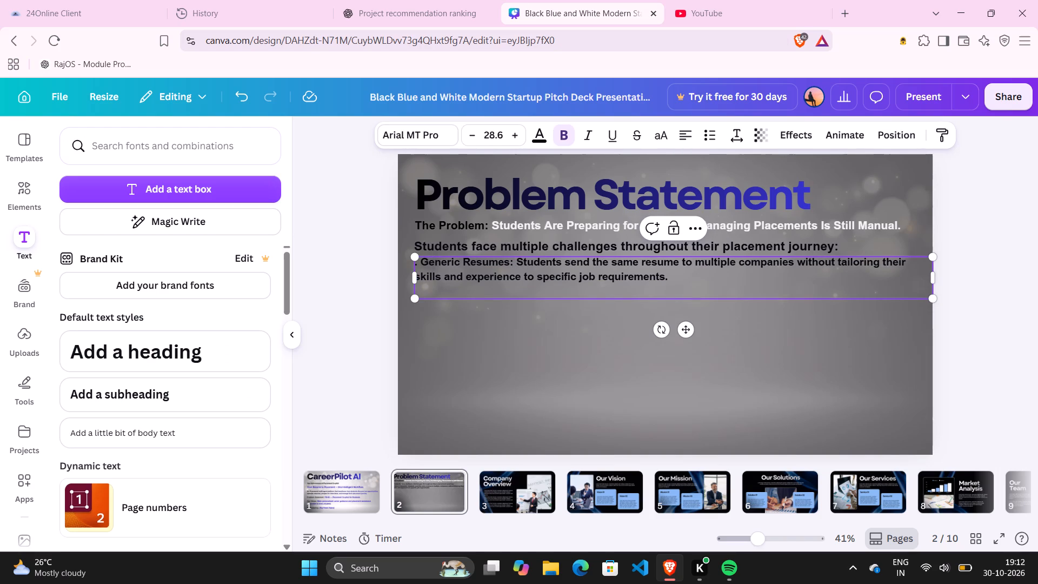
pyautogui.press('1')
pyautogui.press('.')
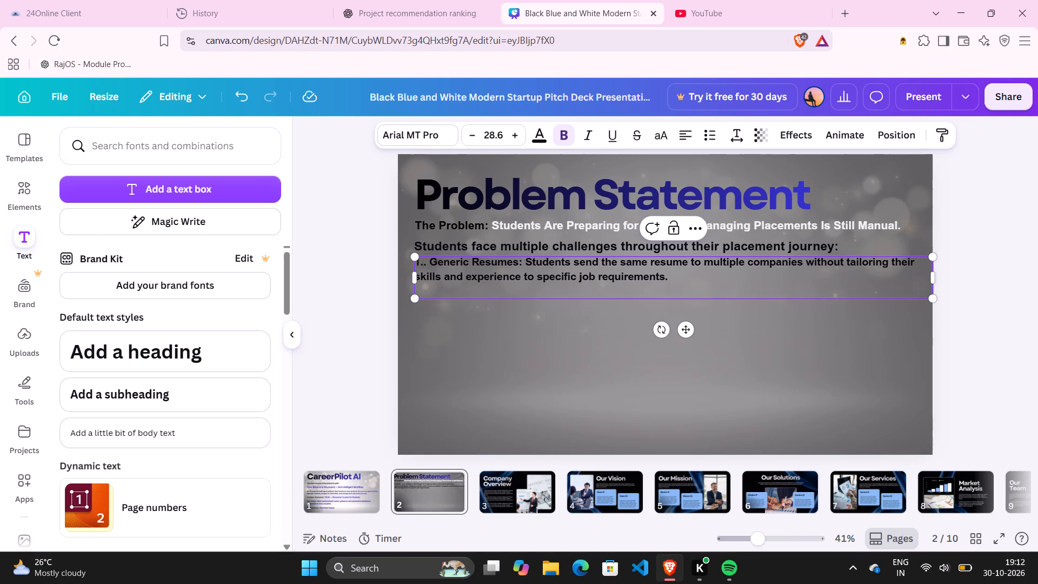
pyautogui.press('BackSpace')
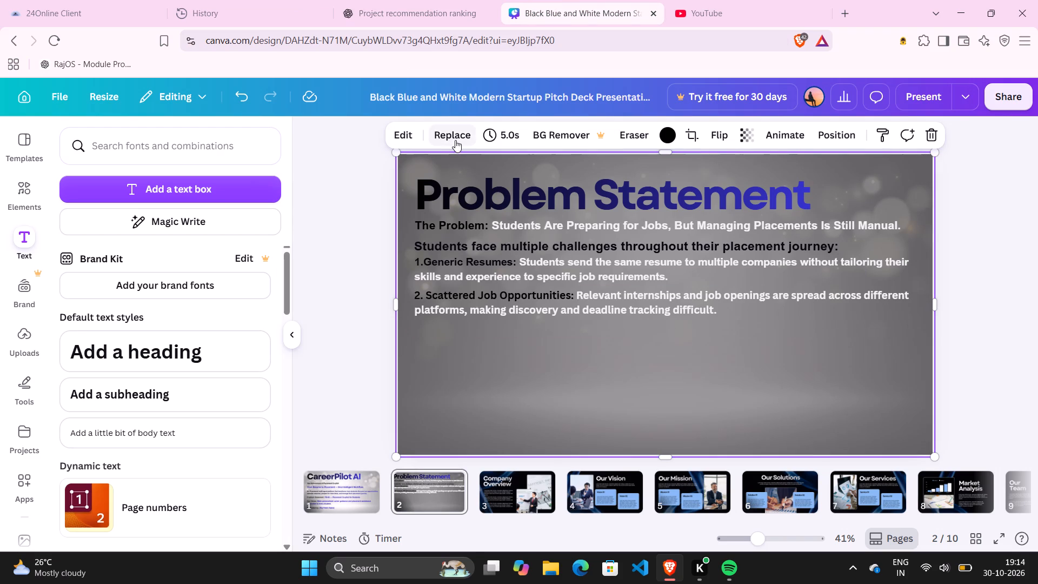
pyautogui.click(177, 433)
pyautogui.hotkey('ctrl', 'v')
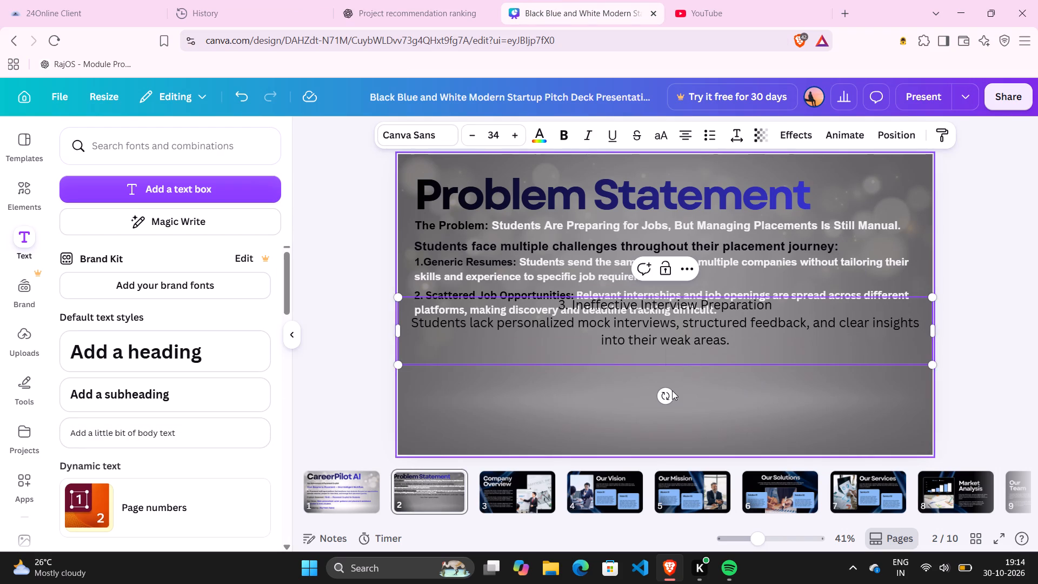
pyautogui.moveTo(671, 296); pyautogui.dragTo(677, 355)
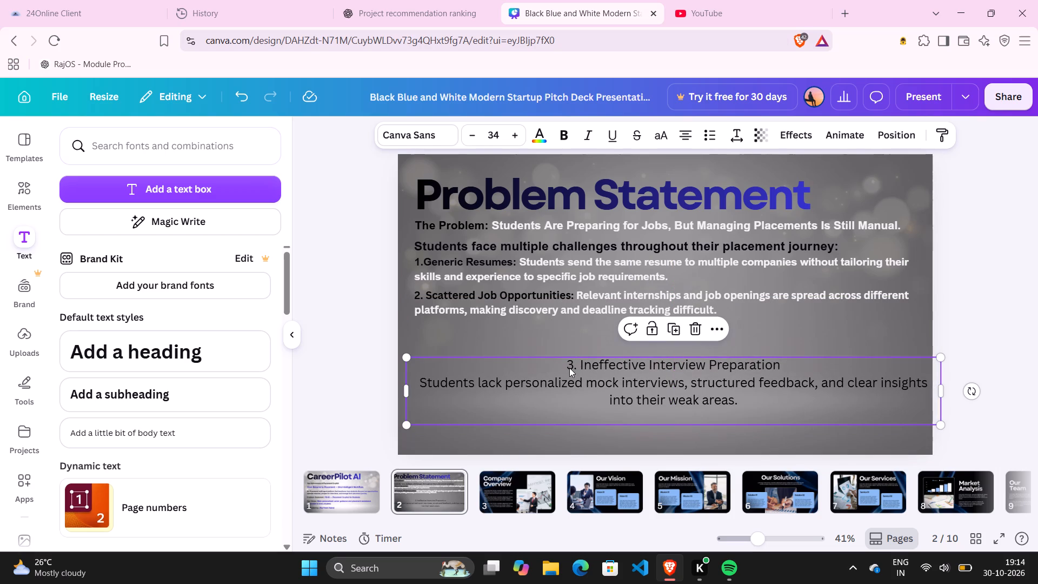
# Left-align the "3. Ineffective Interview Preparation" line and join the description onto it after a colon and space.
pyautogui.click(569, 368)
pyautogui.click(683, 138)
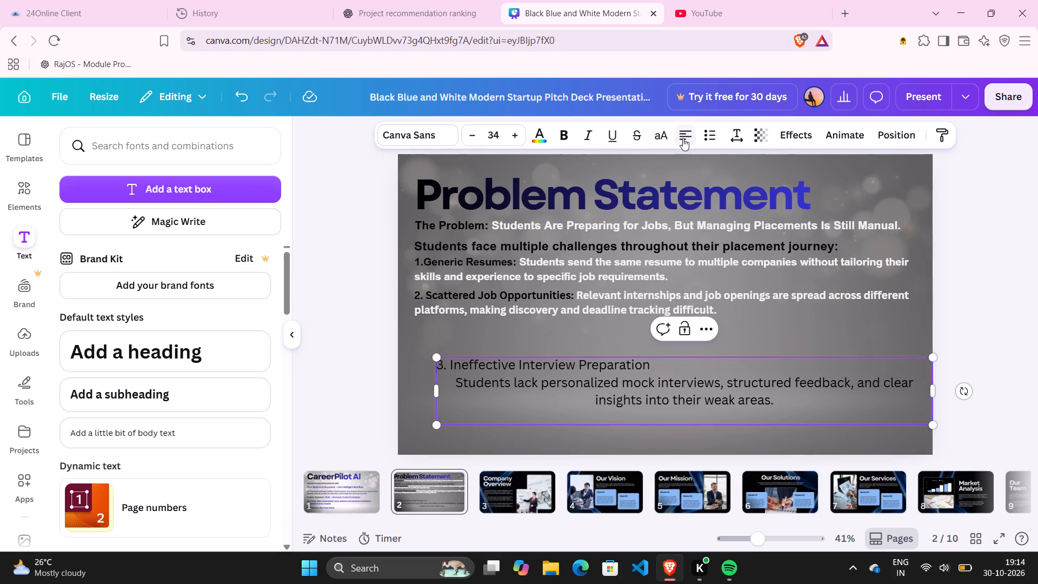
pyautogui.click(455, 386)
pyautogui.press('BackSpace')
pyautogui.press('BackSpace')
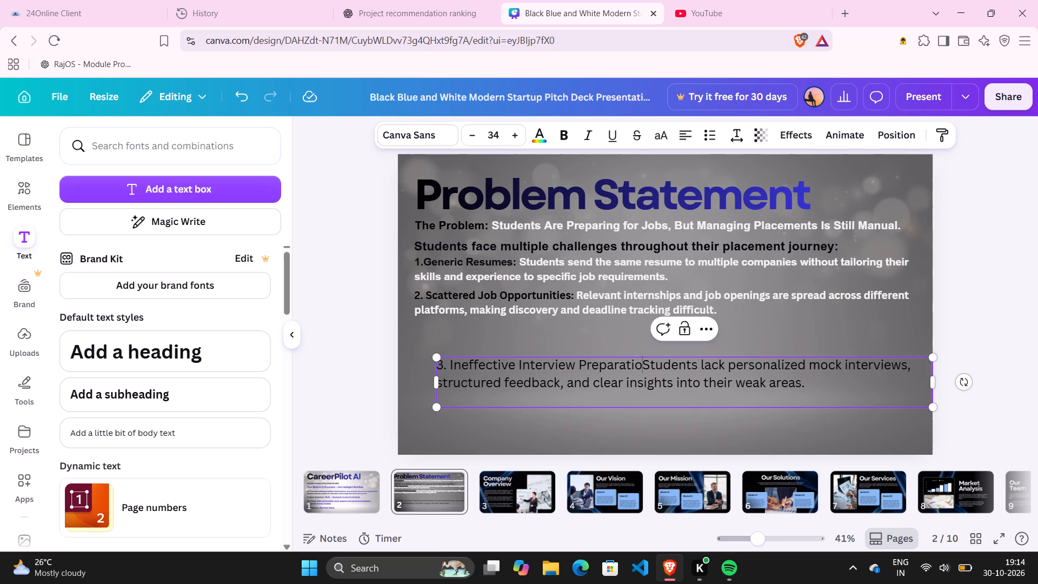
pyautogui.write('n:')
pyautogui.press('space')
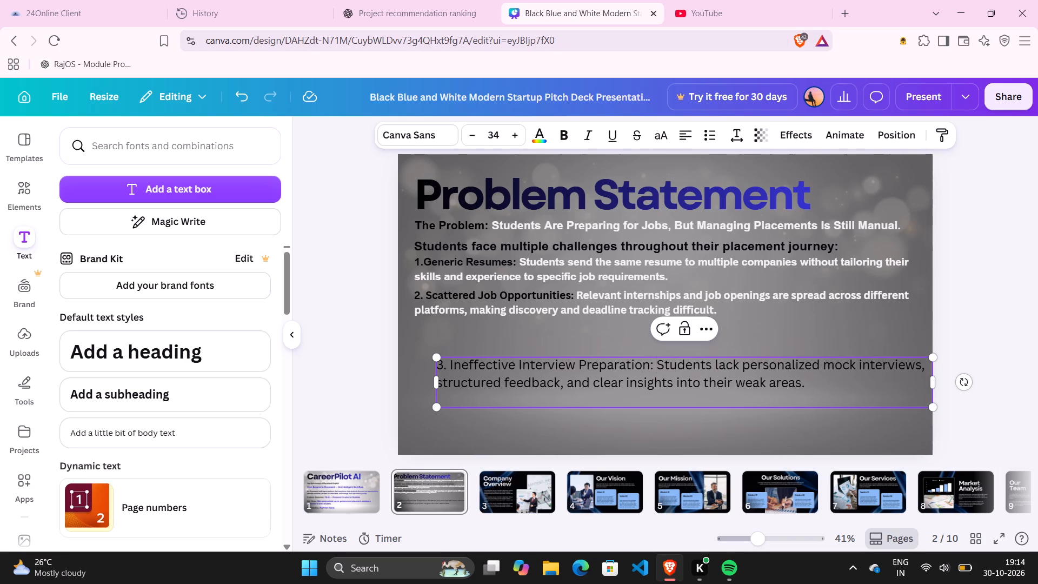
# Move the Ineffective Interview Preparation text box directly below the Scattered Job Opportunities paragraph, aligned with its left edge.
pyautogui.hotkey('ctrl', 'a')
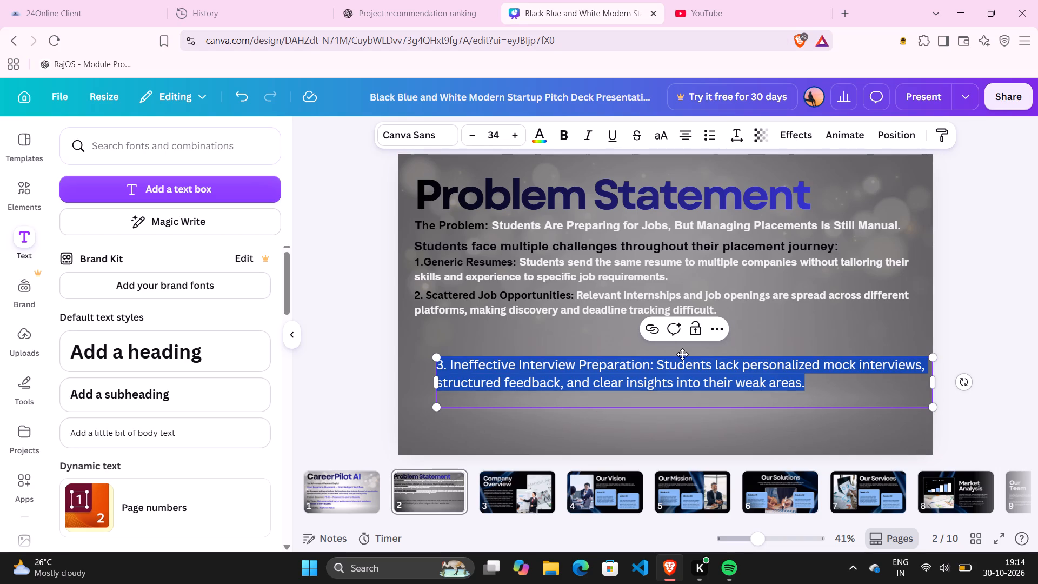
pyautogui.moveTo(682, 354); pyautogui.dragTo(660, 322)
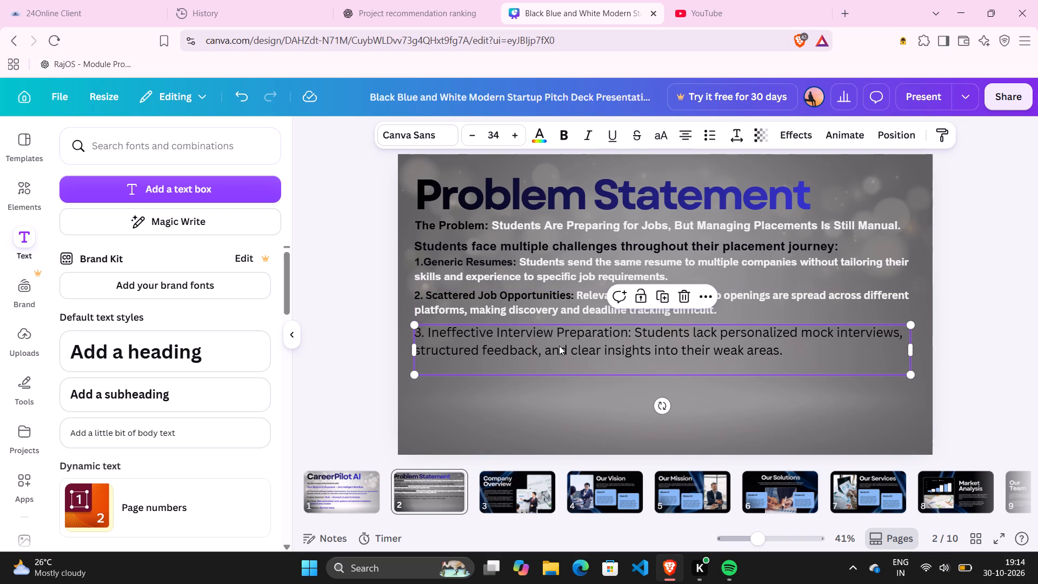
# Make all the Ineffective Interview Preparation text bold and set its size to 28.
pyautogui.click(559, 346)
pyautogui.hotkey('ctrl', 'a')
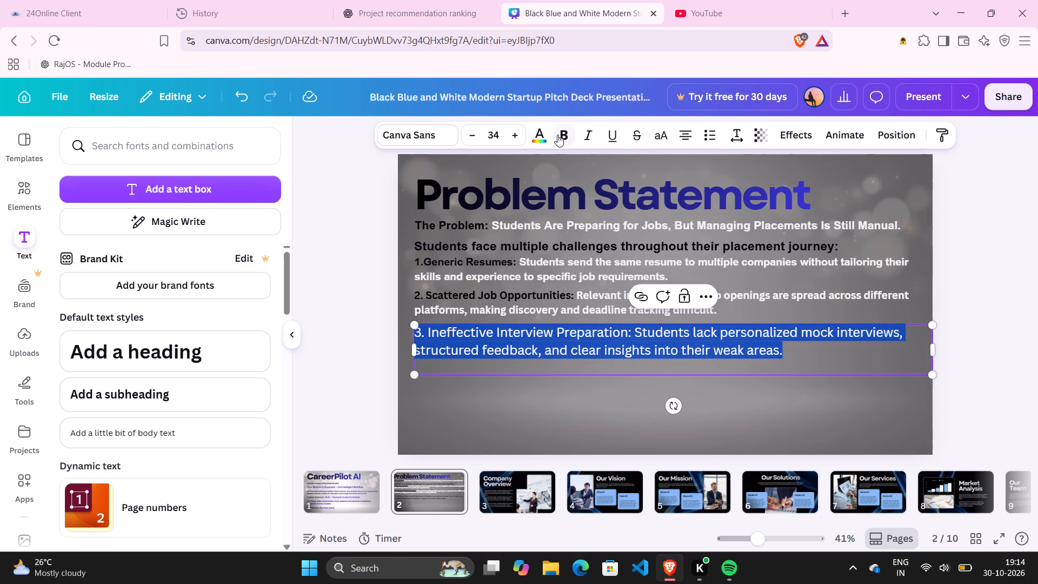
pyautogui.click(557, 135)
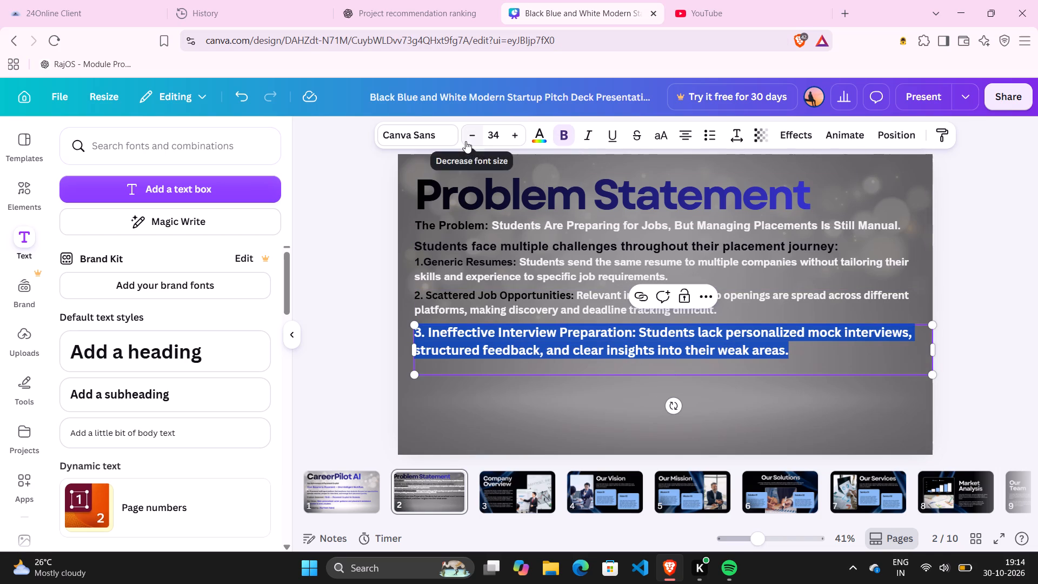
pyautogui.tripleClick(465, 141)
pyautogui.doubleClick(465, 141)
pyautogui.click(465, 141)
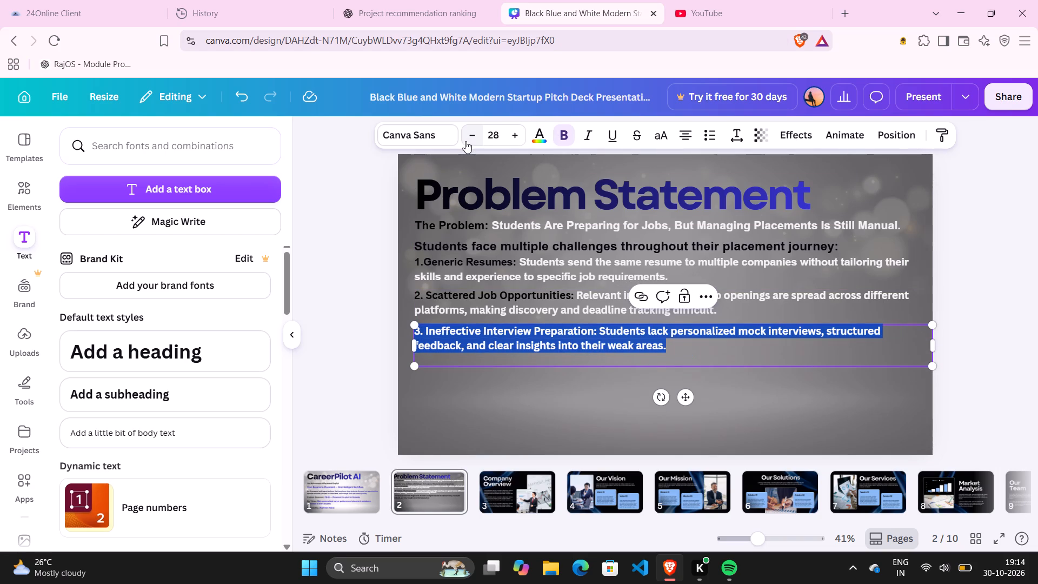
# Change the font of all the Ineffective Interview Preparation text to Arial MT Pro.
pyautogui.click(598, 330)
pyautogui.moveTo(598, 330); pyautogui.dragTo(531, 337)
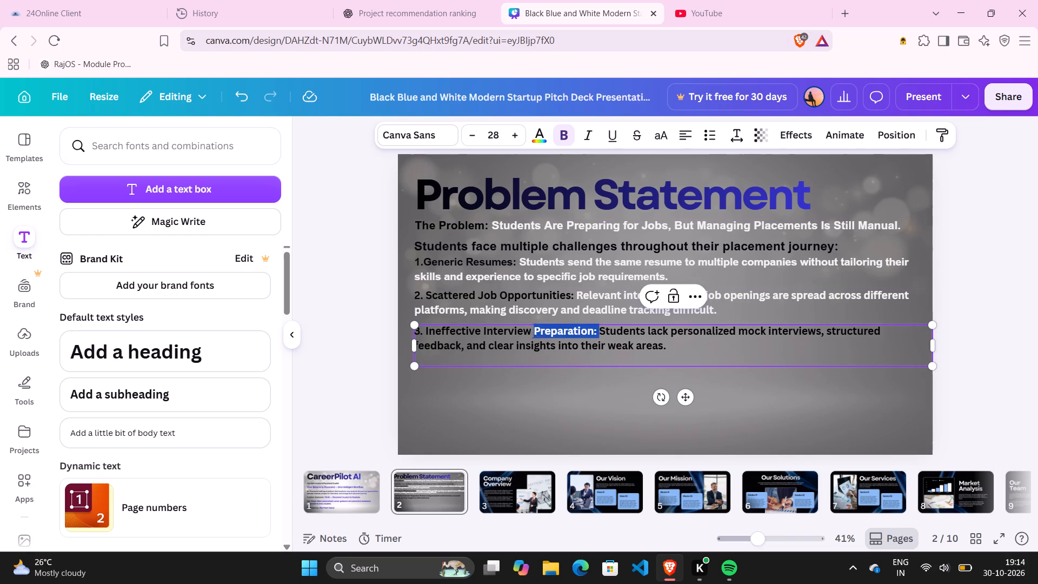
pyautogui.moveTo(531, 337); pyautogui.dragTo(430, 335)
pyautogui.click(682, 355)
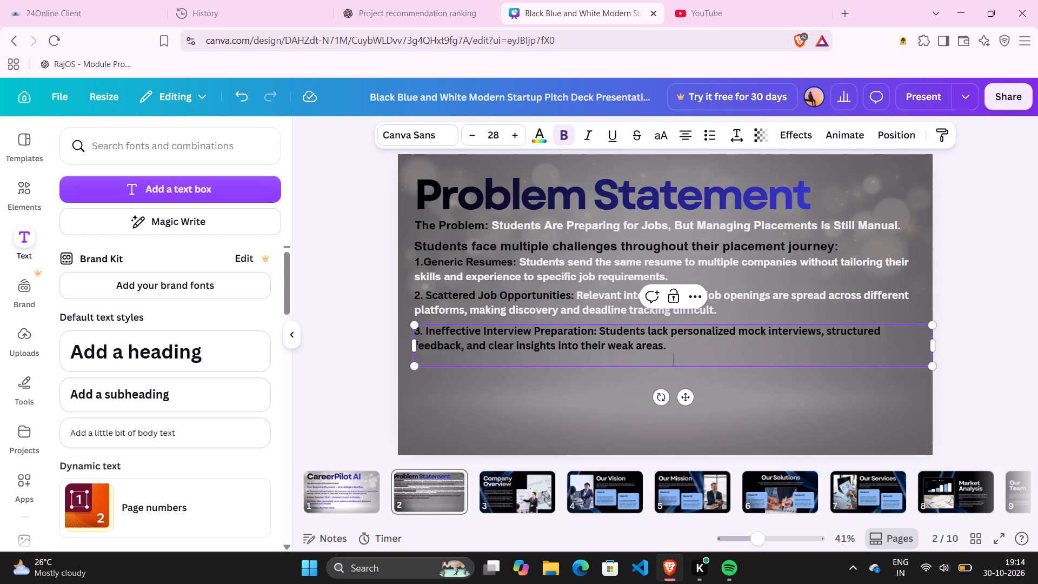
pyautogui.hotkey('ctrl', 'a')
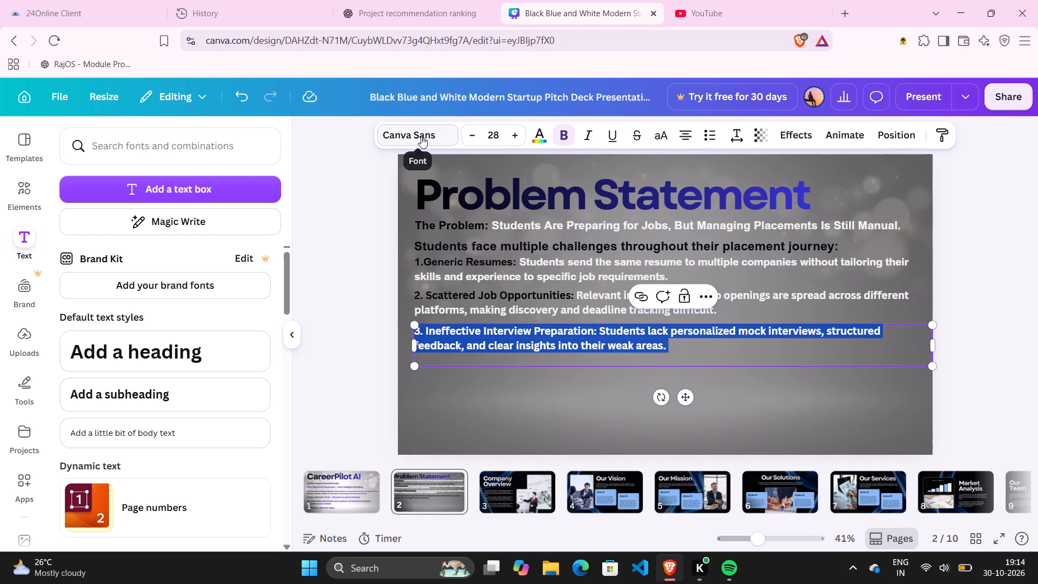
pyautogui.click(421, 136)
pyautogui.click(184, 322)
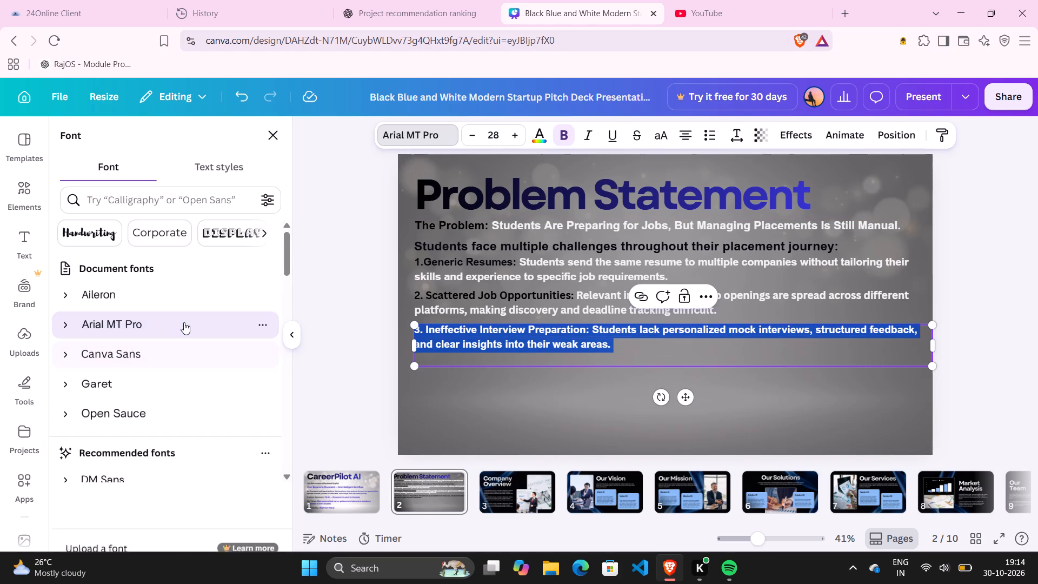
pyautogui.click(578, 404)
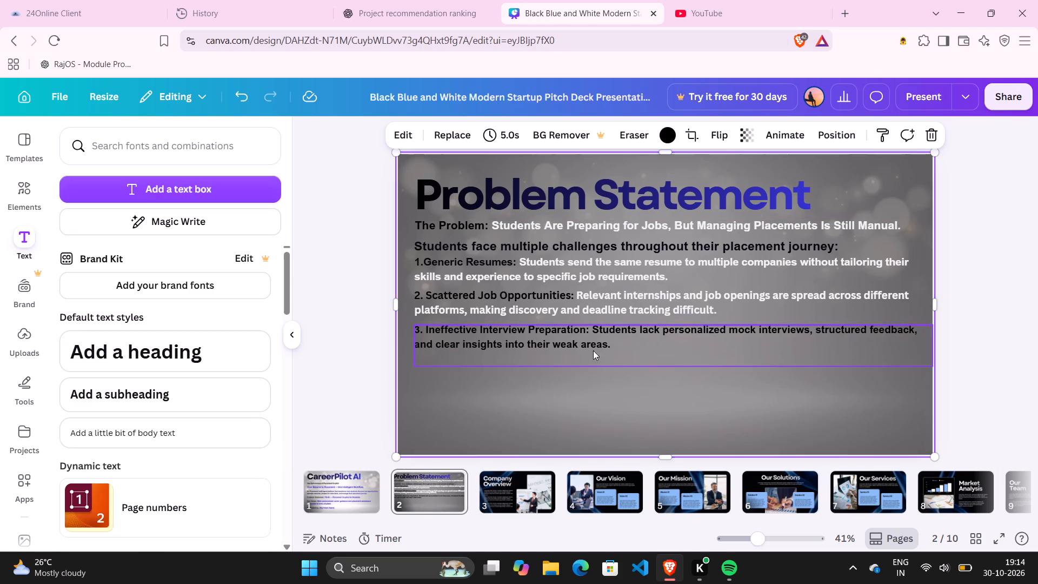
# Recolor the Ineffective Interview Preparation description after the colon to the near-white photo color, leaving its numbered heading black.
pyautogui.click(589, 330)
pyautogui.click(589, 330)
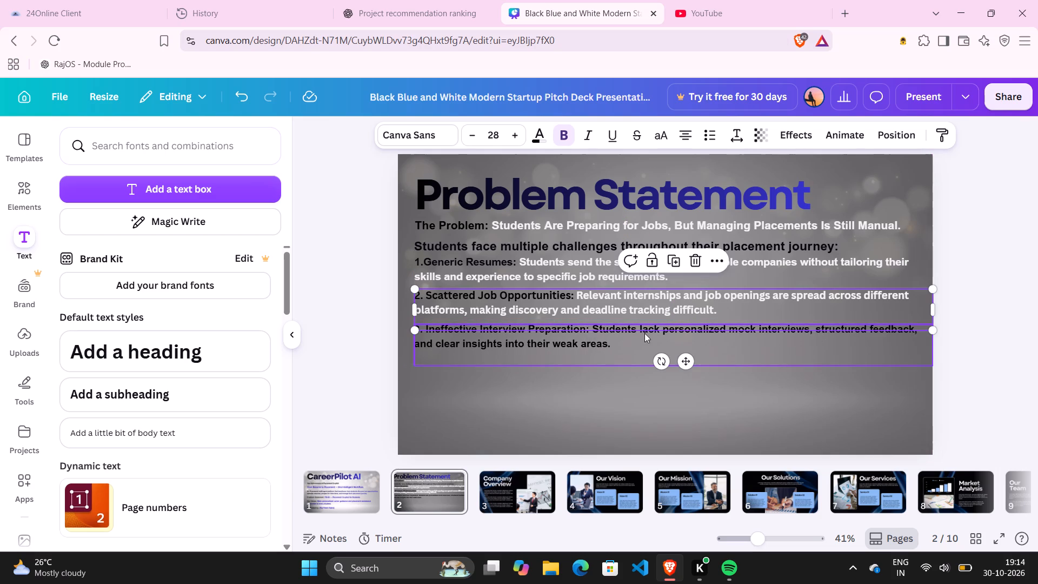
pyautogui.click(620, 354)
pyautogui.doubleClick(598, 337)
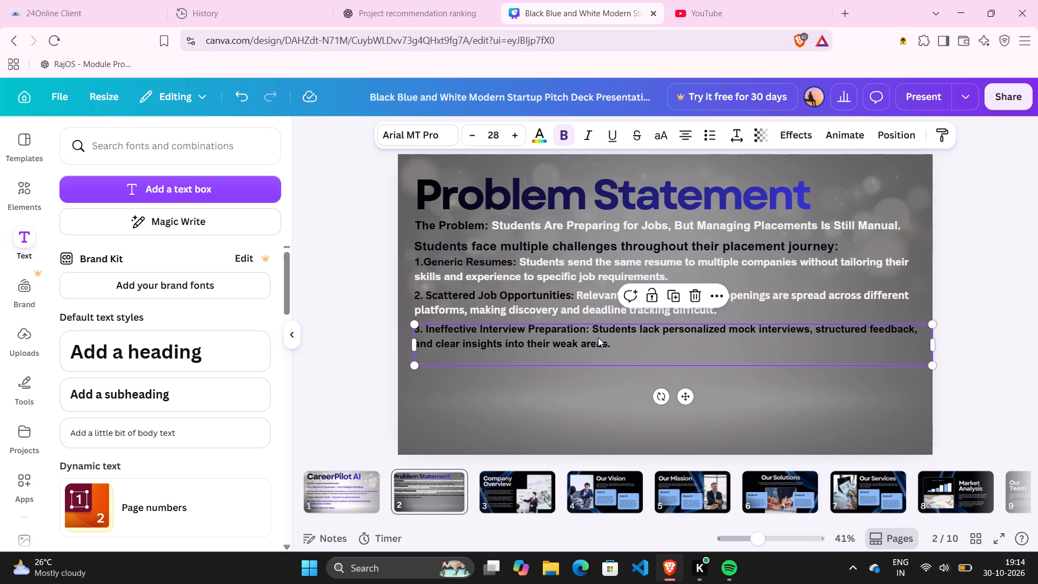
pyautogui.moveTo(592, 327); pyautogui.dragTo(610, 343)
pyautogui.click(542, 133)
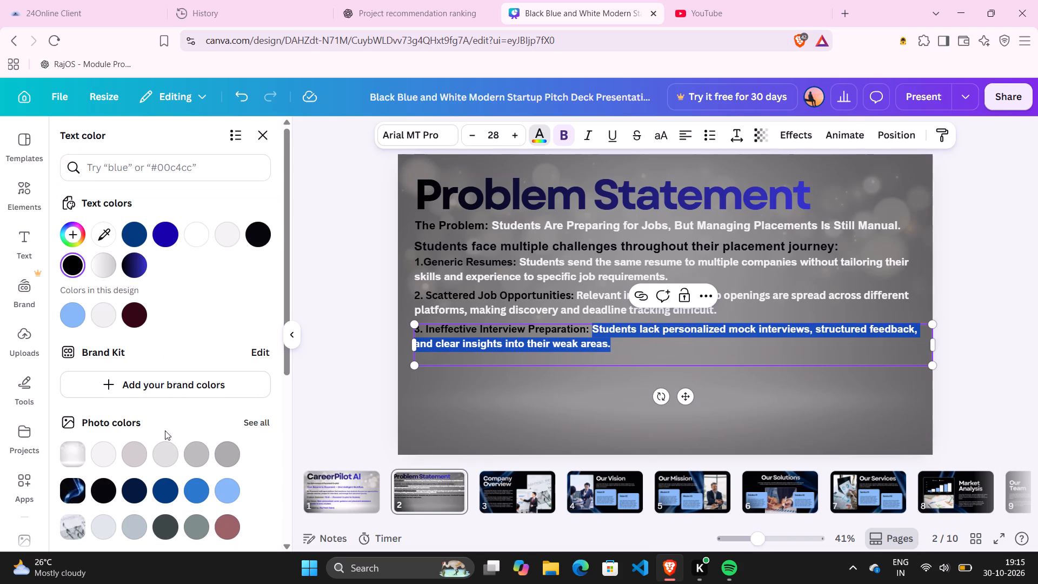
pyautogui.click(107, 454)
pyautogui.click(496, 394)
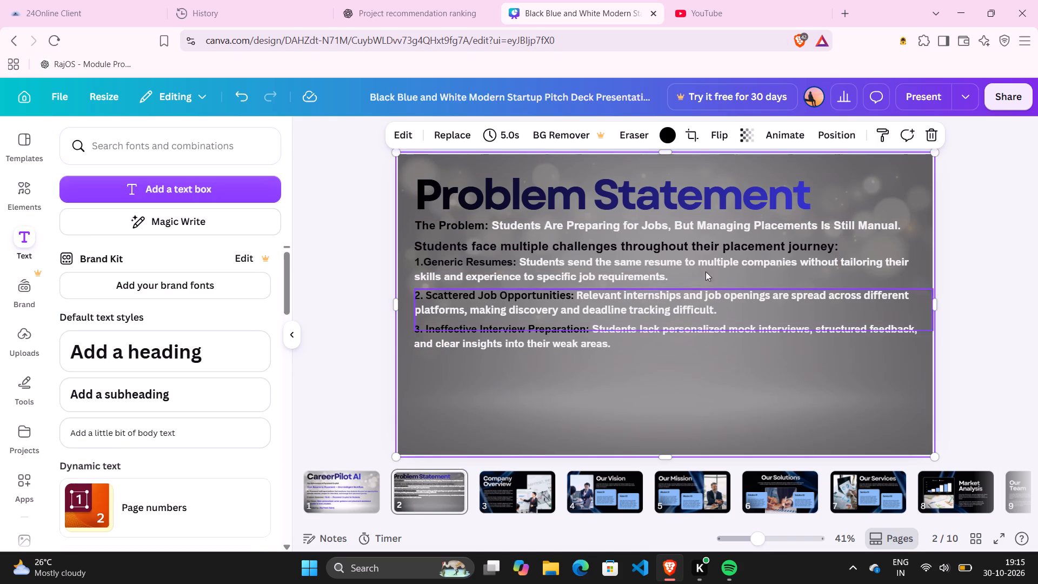
# Reposition the "Students face multiple challenges" line to sit evenly between the Problem sentence and the Generic Resumes paragraph.
pyautogui.click(547, 247)
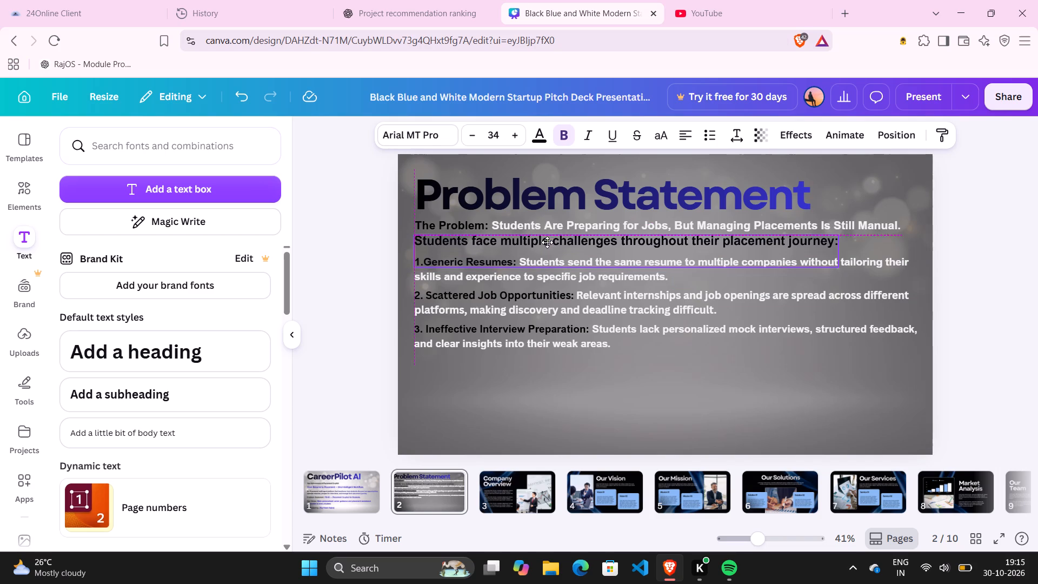
pyautogui.press('Down')
pyautogui.press('Down')
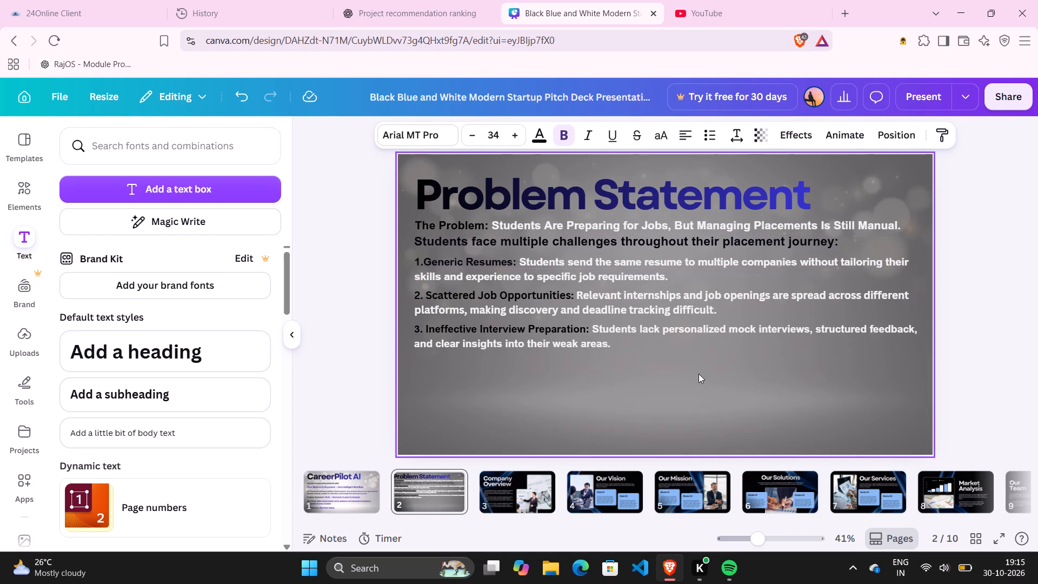
pyautogui.press('Down')
pyautogui.press('Down')
pyautogui.press('Down')
pyautogui.press('Down')
pyautogui.press('Down')
pyautogui.press('Down')
pyautogui.press('Right')
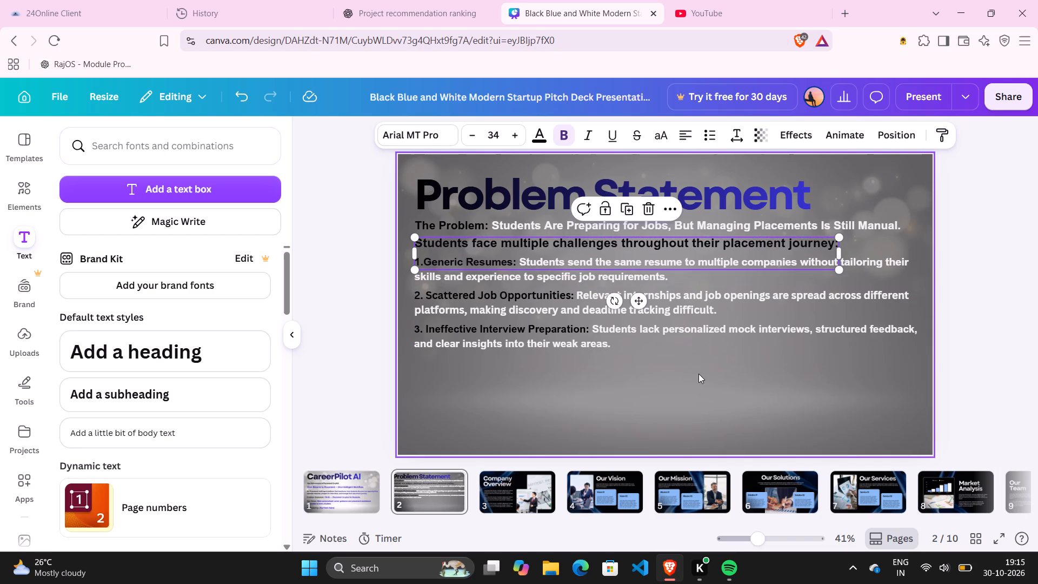
pyautogui.press('Up')
pyautogui.press('Up')
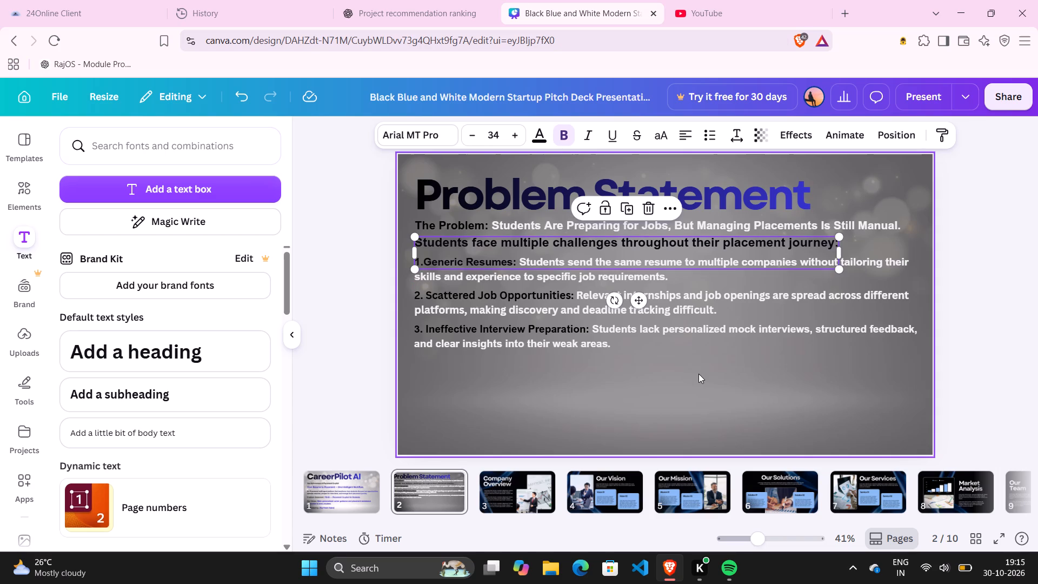
pyautogui.click(678, 408)
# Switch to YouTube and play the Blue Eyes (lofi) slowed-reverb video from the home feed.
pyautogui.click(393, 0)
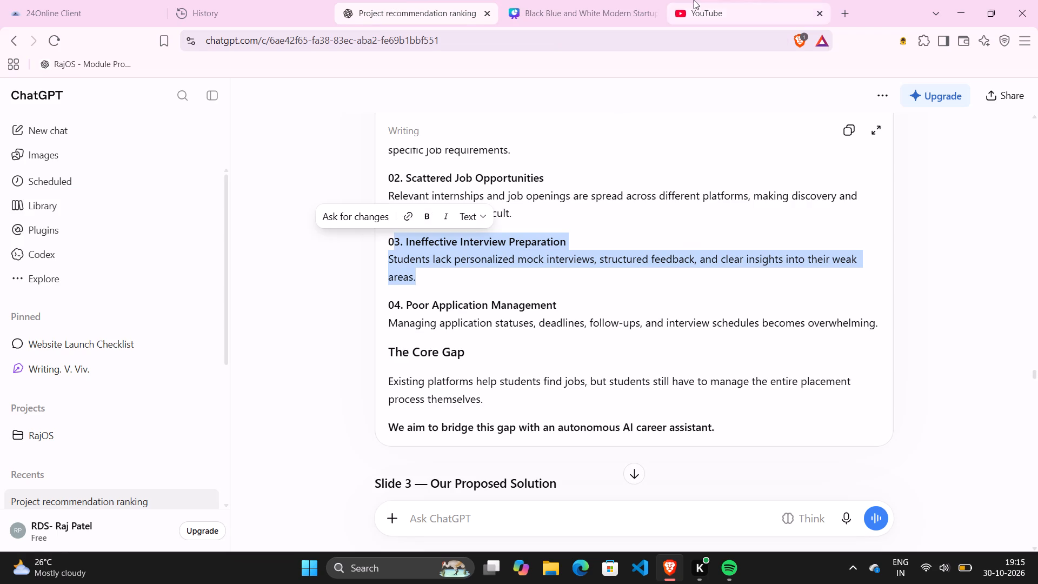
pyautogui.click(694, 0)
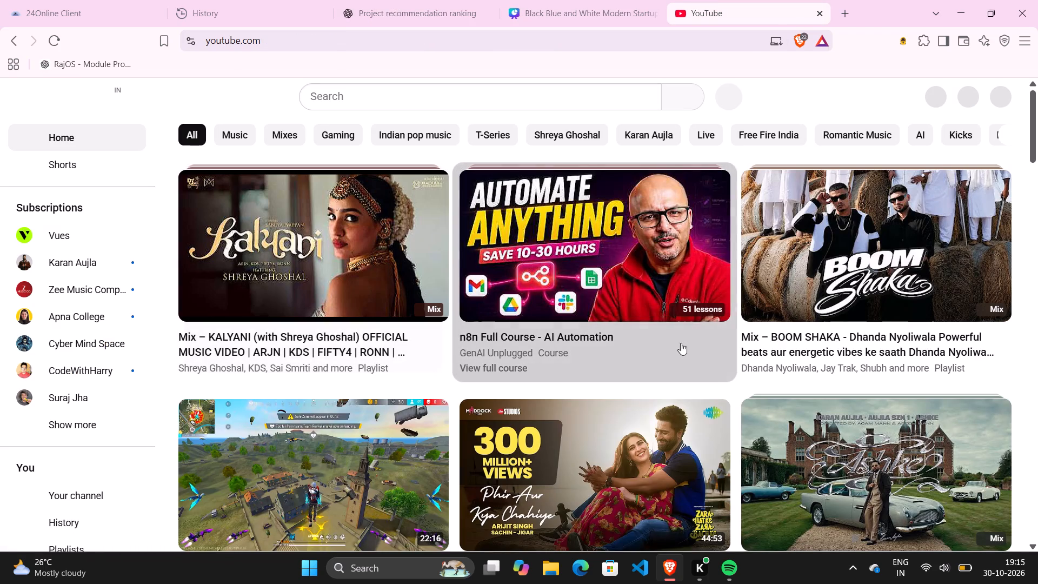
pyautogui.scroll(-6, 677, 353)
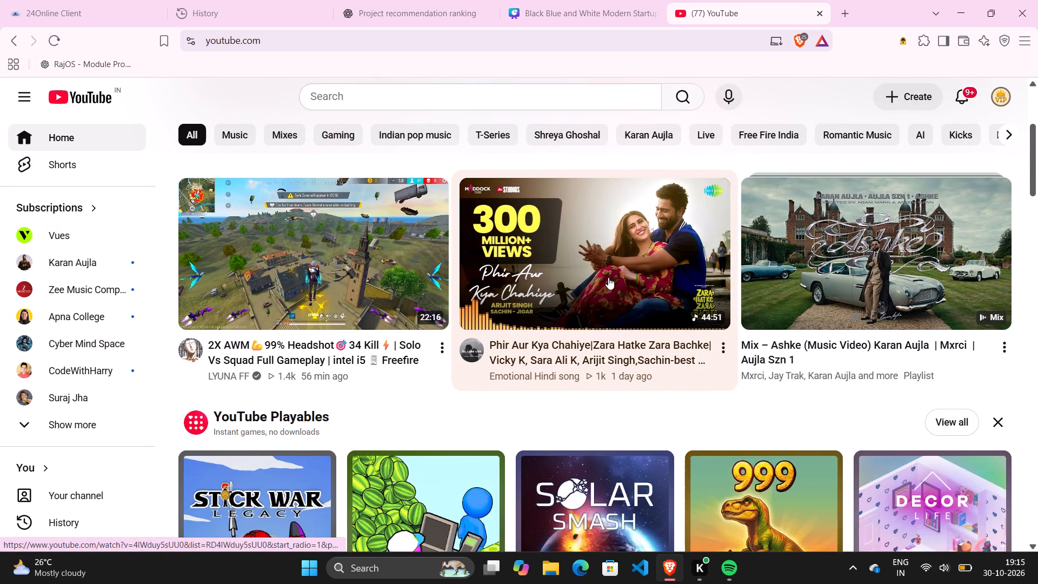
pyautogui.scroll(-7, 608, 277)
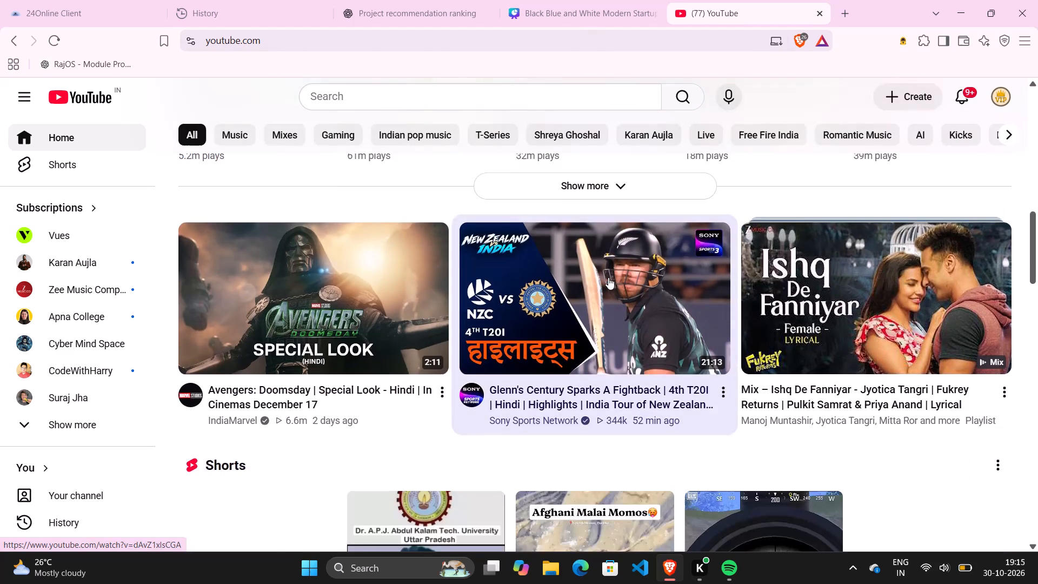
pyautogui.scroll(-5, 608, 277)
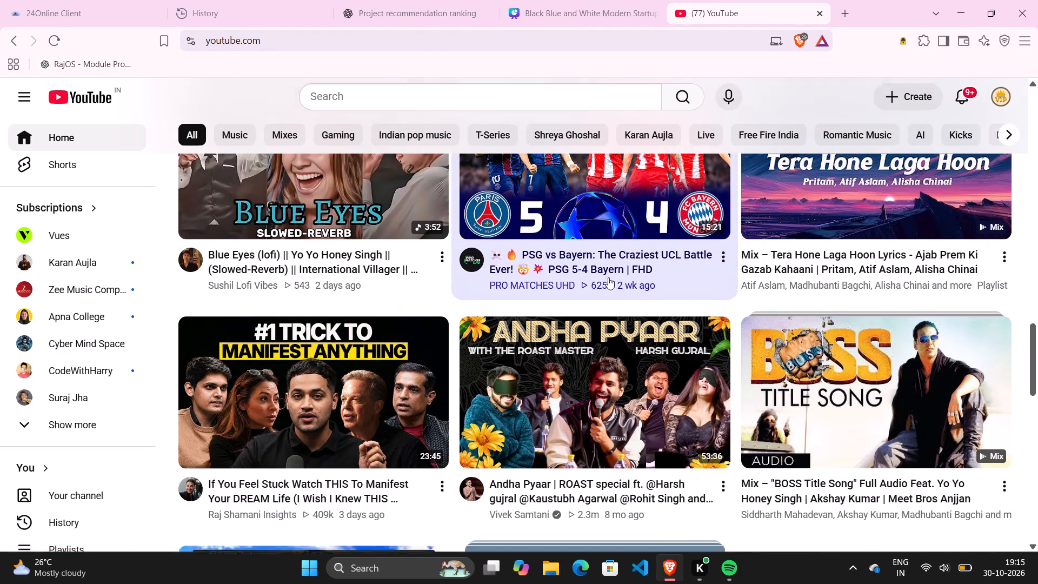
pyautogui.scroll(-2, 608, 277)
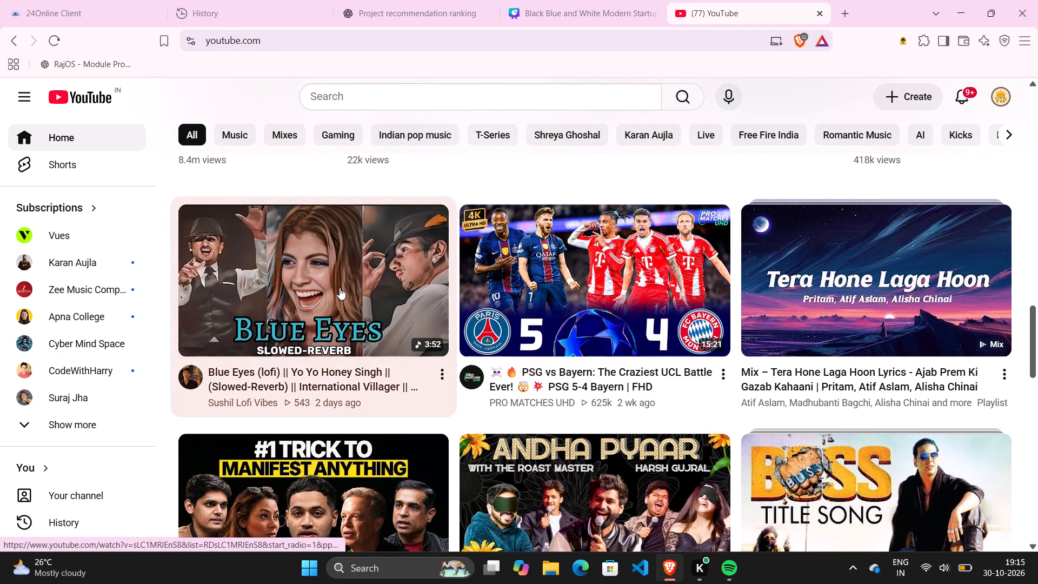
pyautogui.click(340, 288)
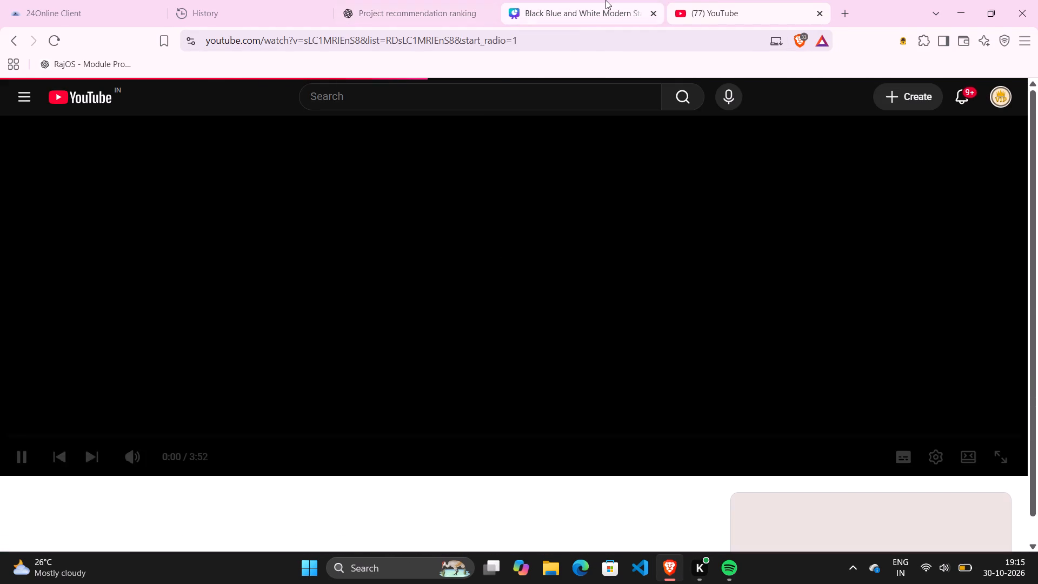
pyautogui.click(605, 0)
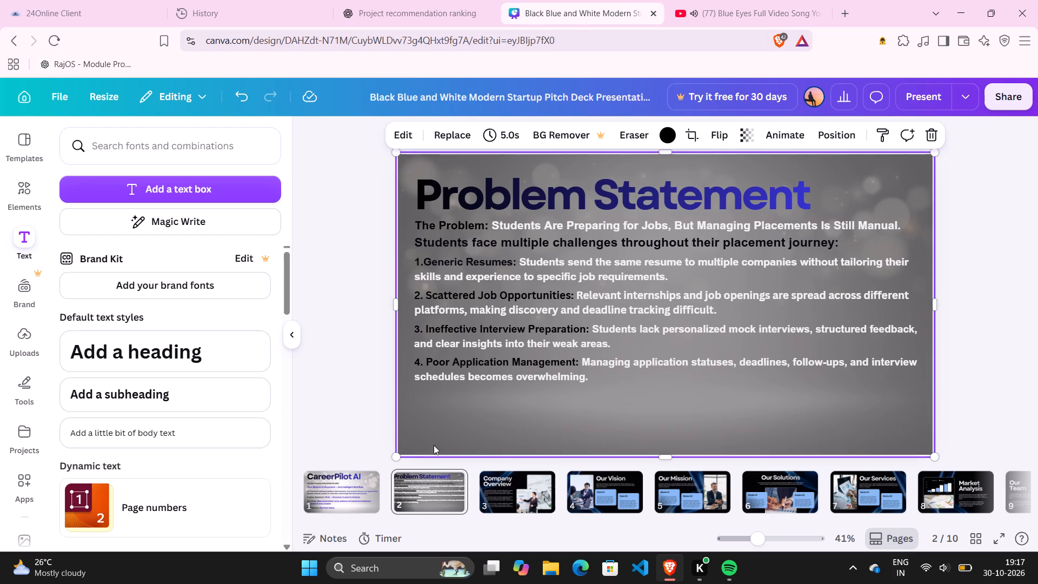
pyautogui.click(206, 421)
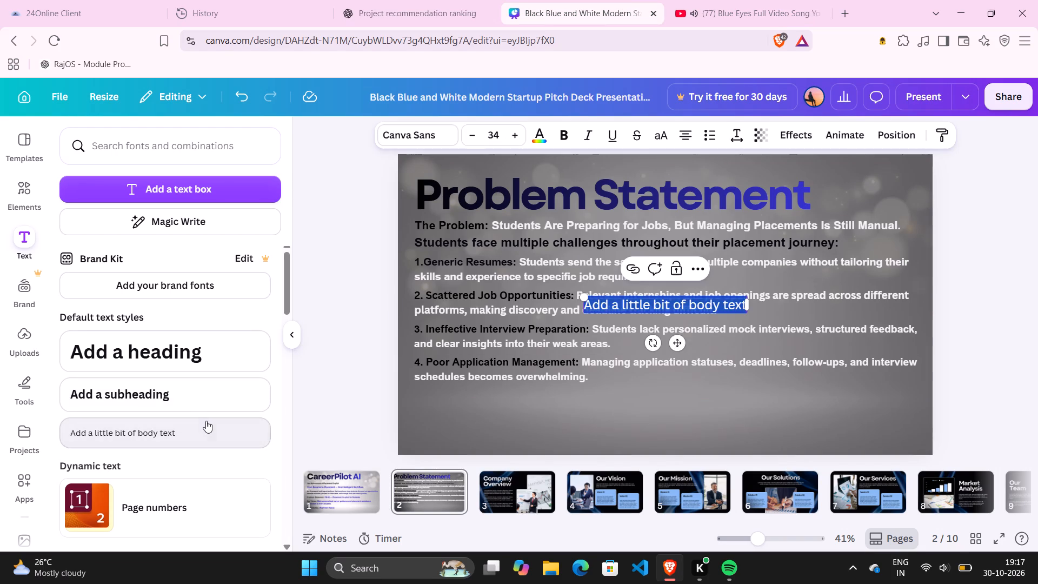
pyautogui.hotkey('ctrl', 'v')
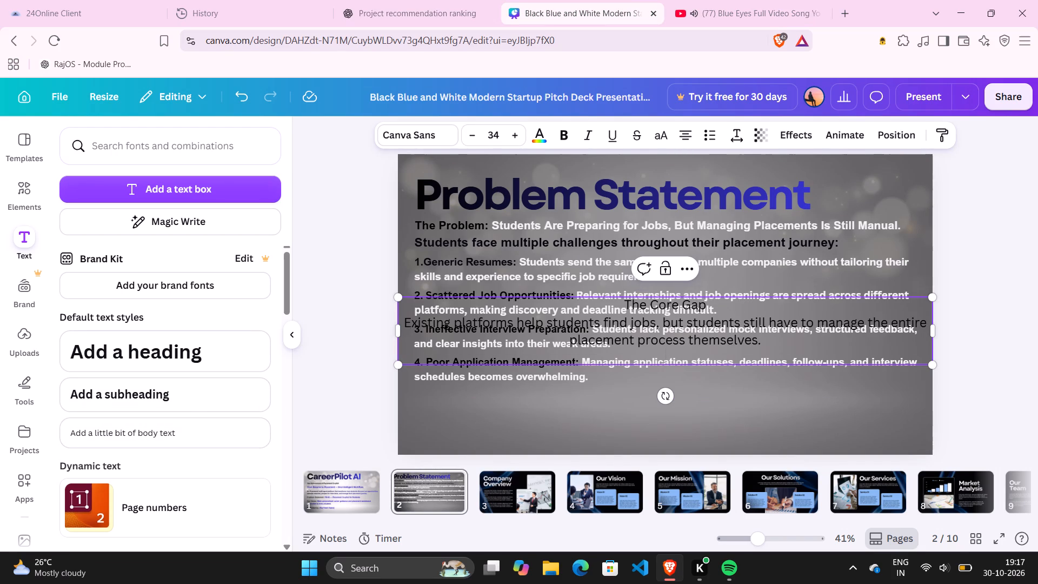
# Move the Core Gap text box down to sit just below the Poor Application Management challenge.
pyautogui.click(665, 300)
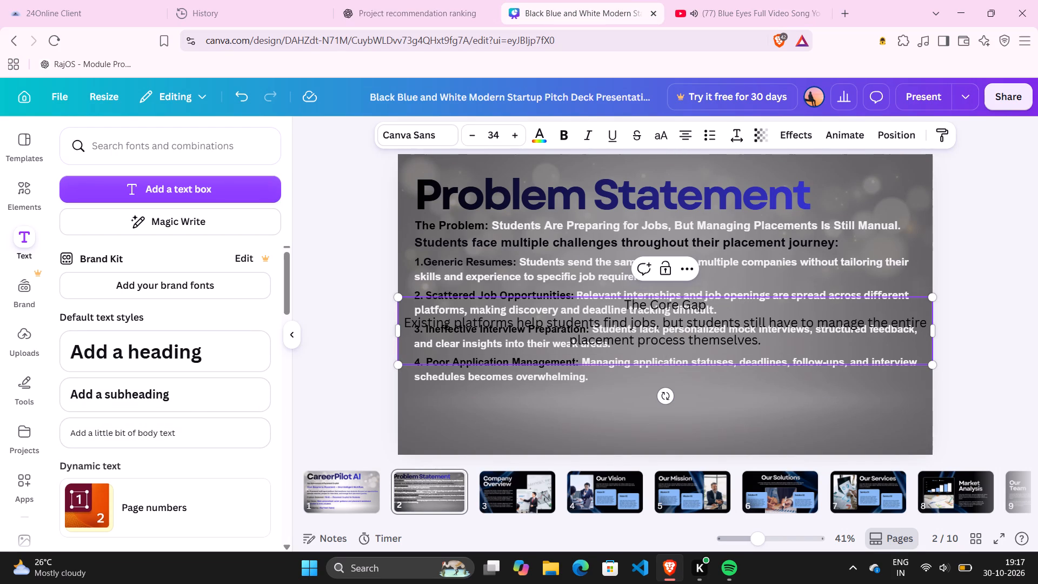
pyautogui.click(662, 298)
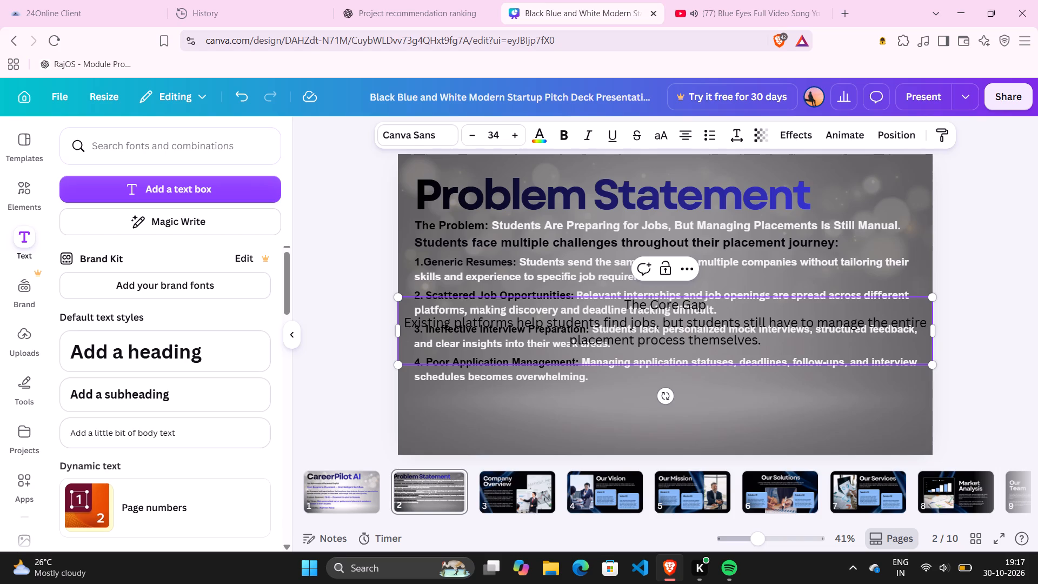
pyautogui.click(662, 298)
pyautogui.moveTo(664, 296); pyautogui.dragTo(668, 406)
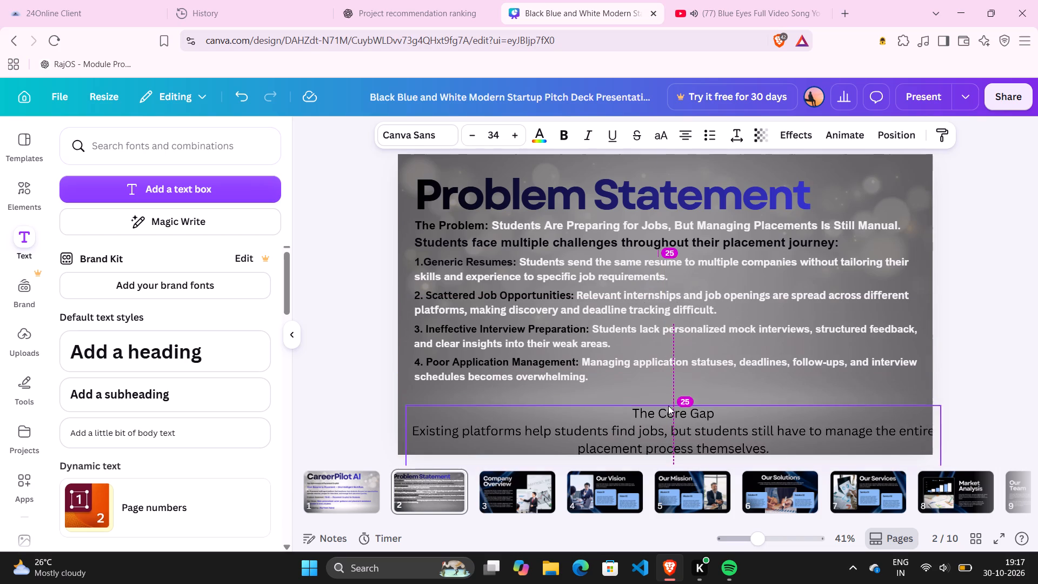
pyautogui.moveTo(668, 406); pyautogui.dragTo(663, 388)
pyautogui.click(730, 410)
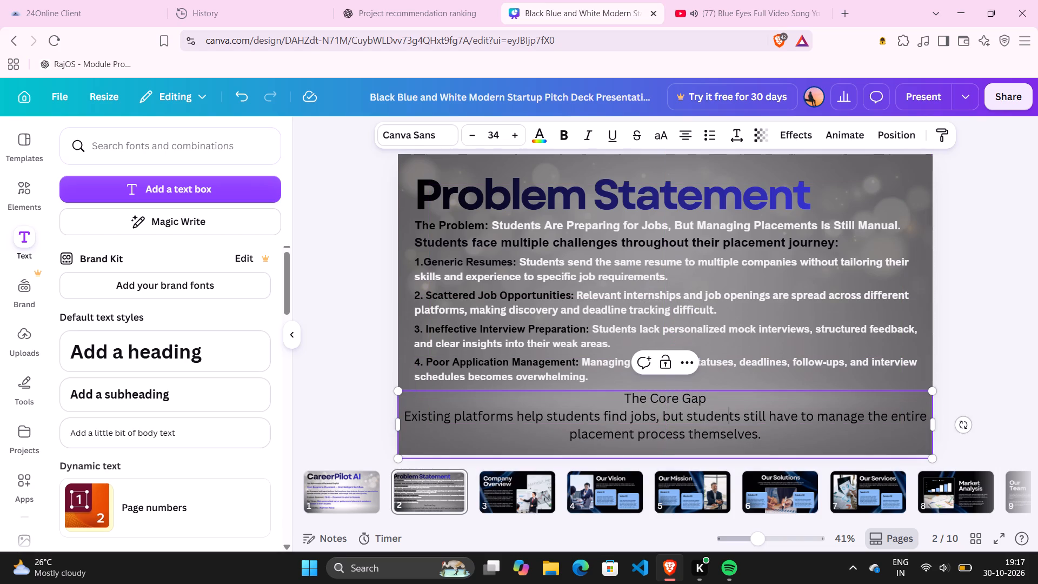
# Left-align The Core Gap heading, make it bold and colour it with the black photo colour.
pyautogui.click(621, 402)
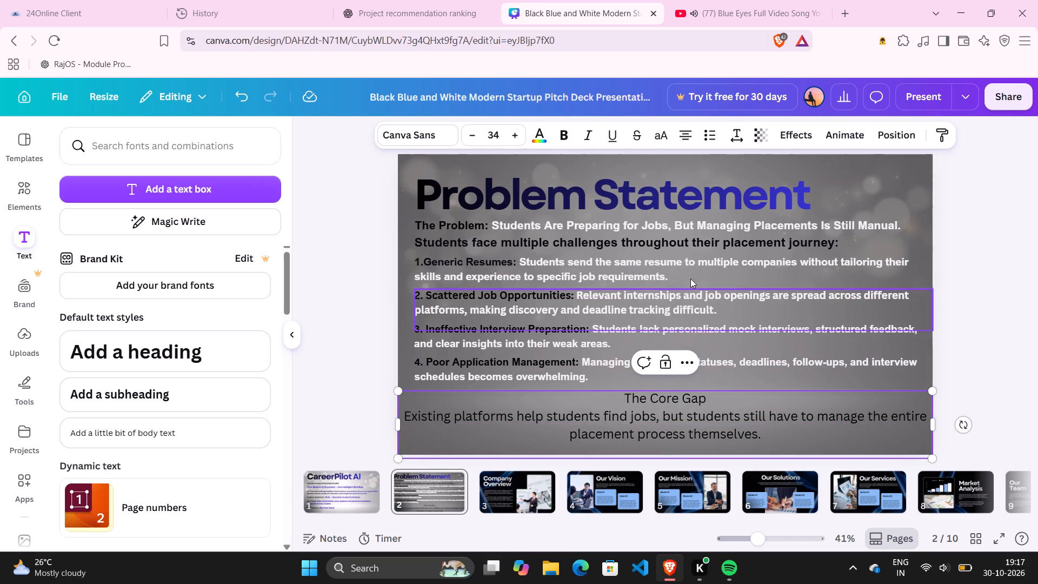
pyautogui.click(680, 133)
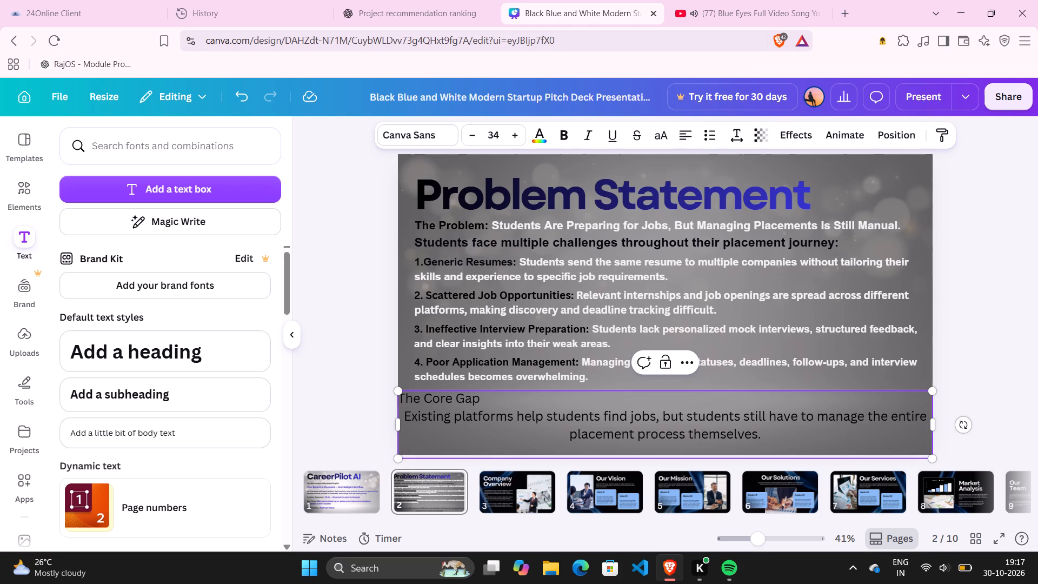
pyautogui.moveTo(491, 395); pyautogui.dragTo(402, 406)
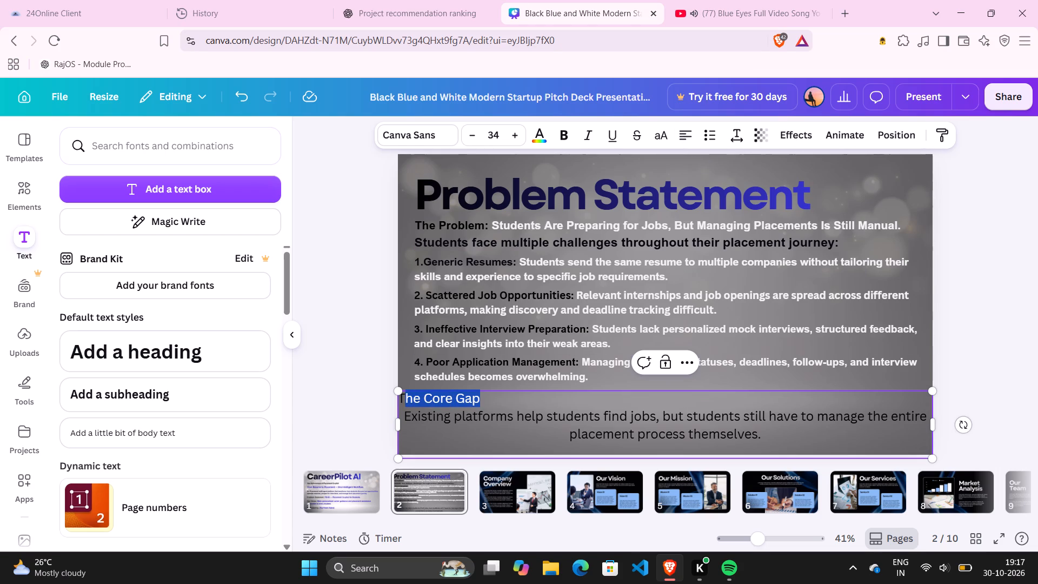
pyautogui.moveTo(402, 406); pyautogui.dragTo(396, 406)
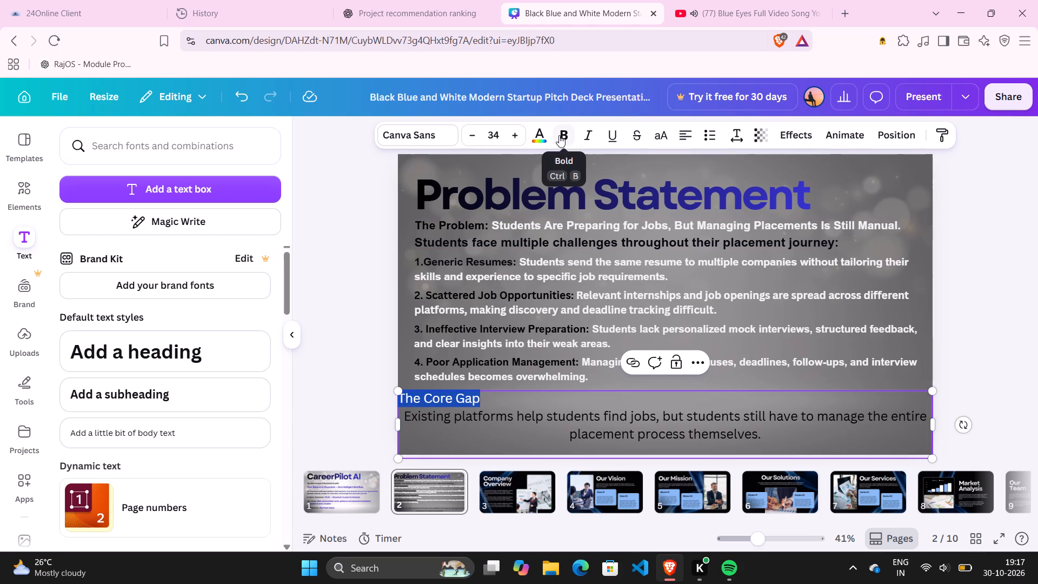
pyautogui.click(568, 136)
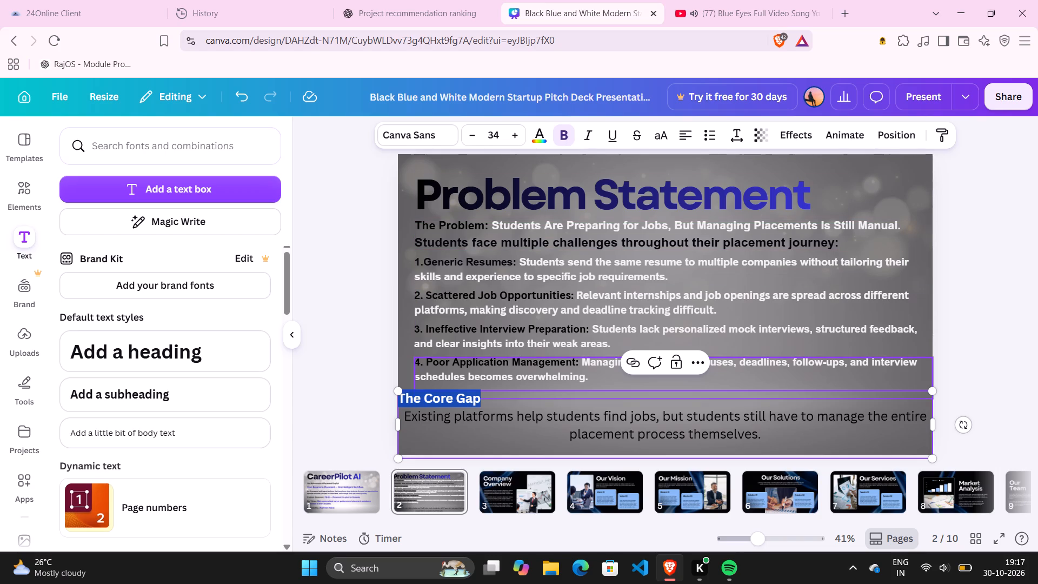
pyautogui.click(535, 138)
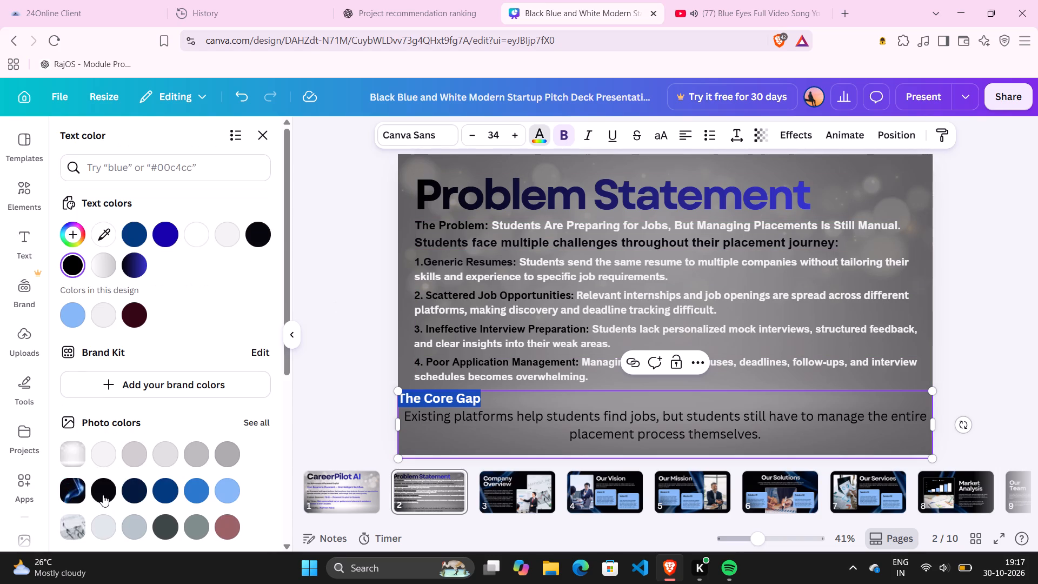
pyautogui.click(102, 495)
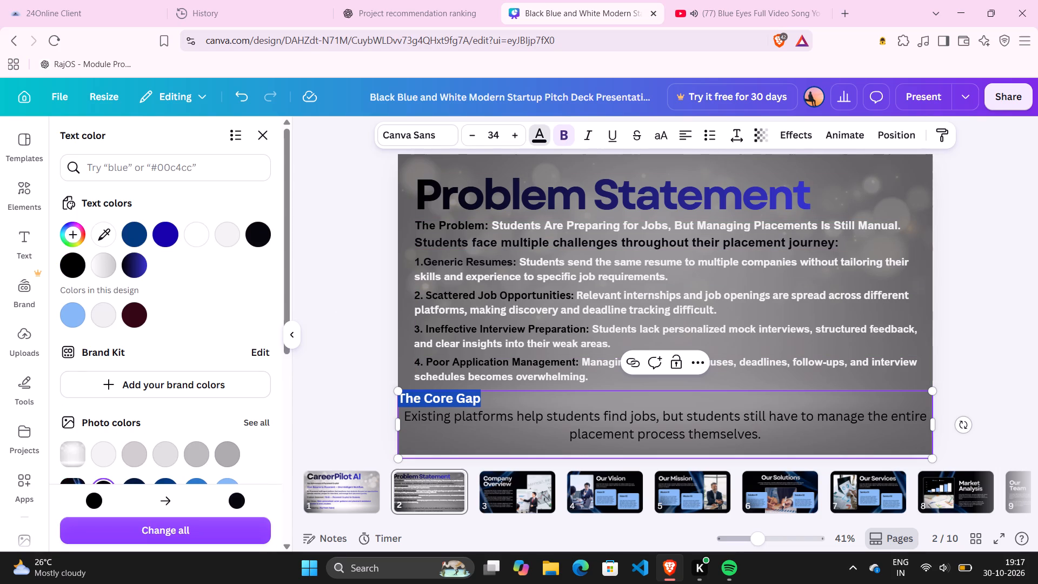
pyautogui.click(451, 0)
pyautogui.click(569, 0)
# Left-align the Core Gap paragraph by joining it to the heading line and splitting it back onto its own line.
pyautogui.click(405, 418)
pyautogui.press('BackSpace')
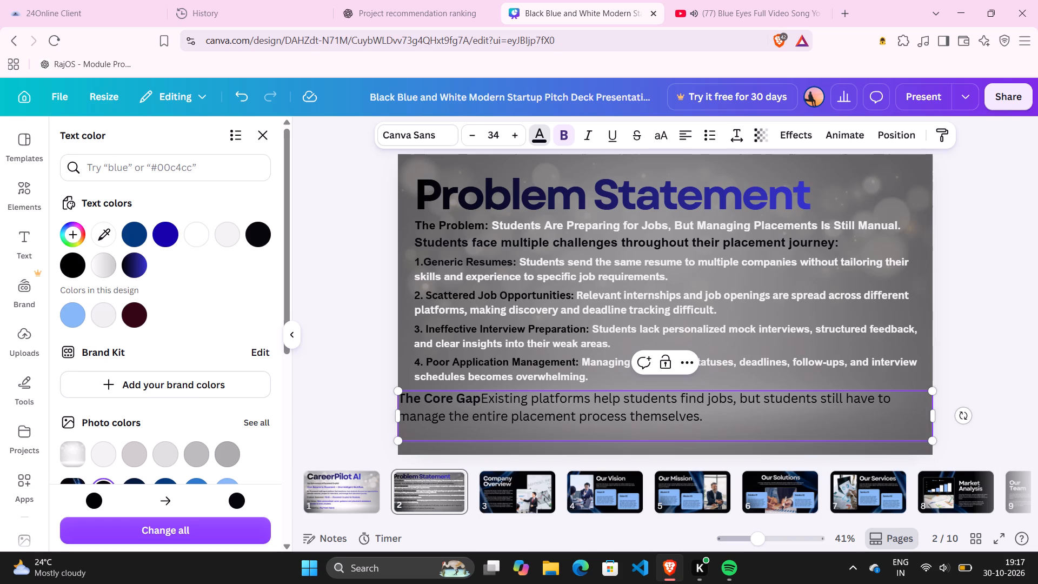
pyautogui.press('Return')
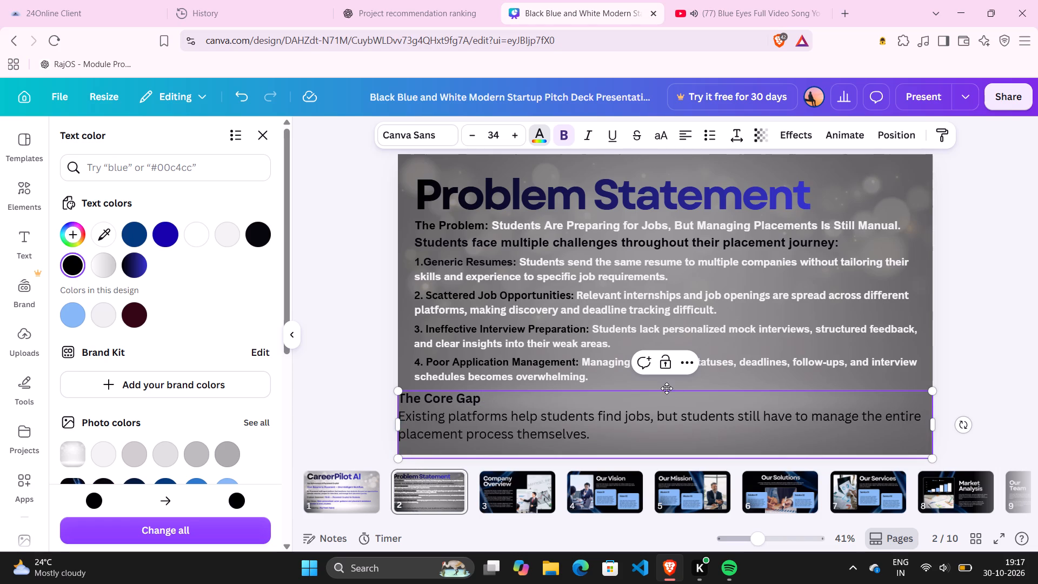
# Align the Core Gap text box with the left edge of the numbered challenges and adjust its width to fit inside the slide.
pyautogui.moveTo(667, 388); pyautogui.dragTo(681, 382)
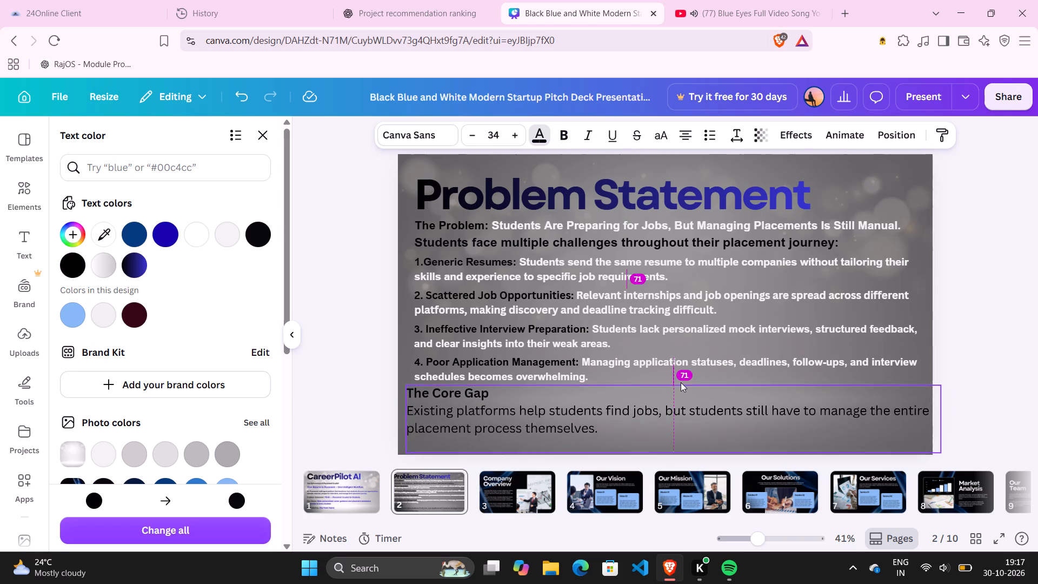
pyautogui.moveTo(681, 382); pyautogui.dragTo(683, 380)
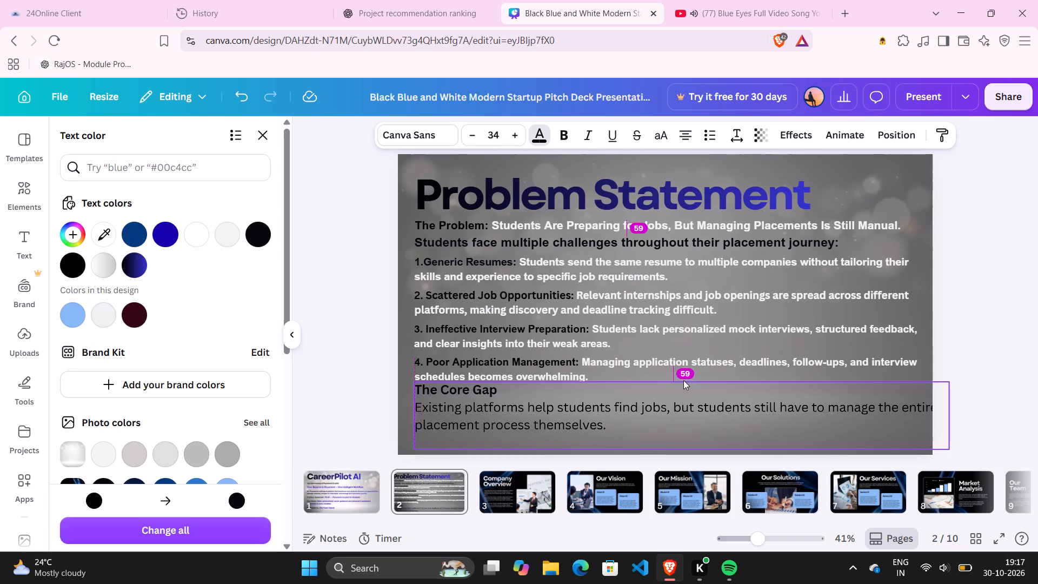
pyautogui.moveTo(683, 380); pyautogui.dragTo(683, 384)
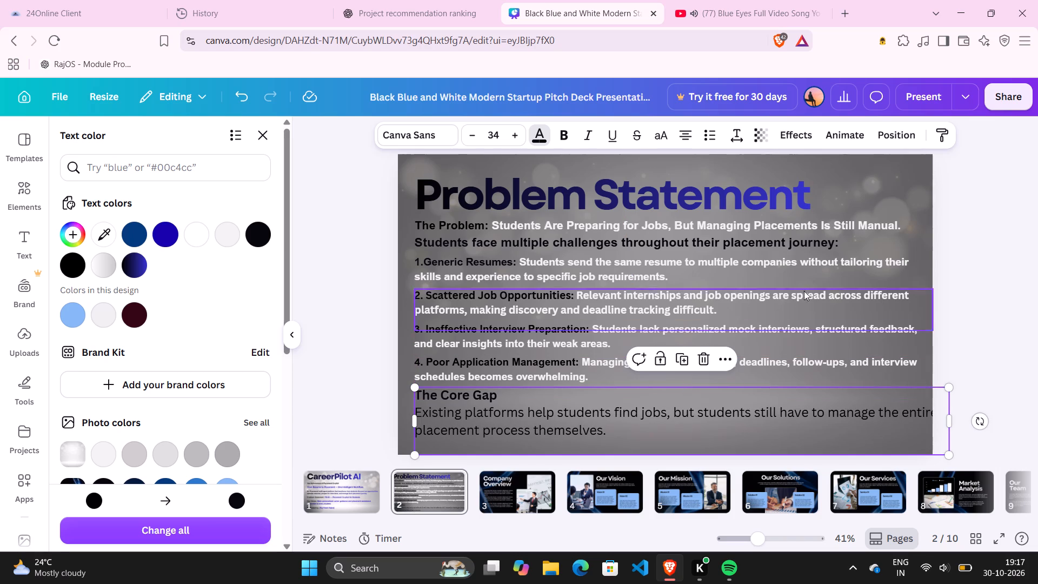
pyautogui.click(622, 432)
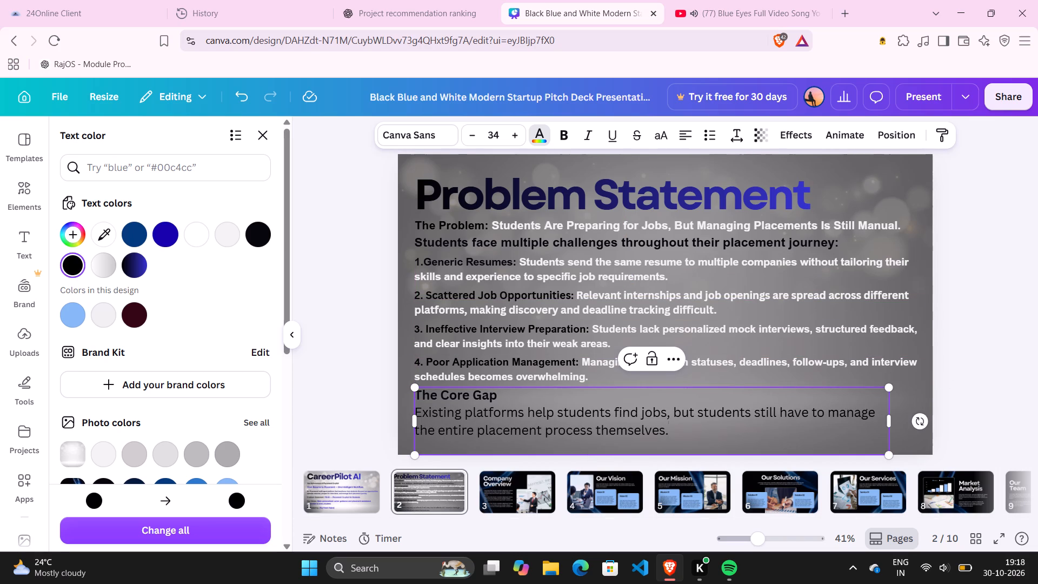
pyautogui.moveTo(890, 422); pyautogui.dragTo(916, 422)
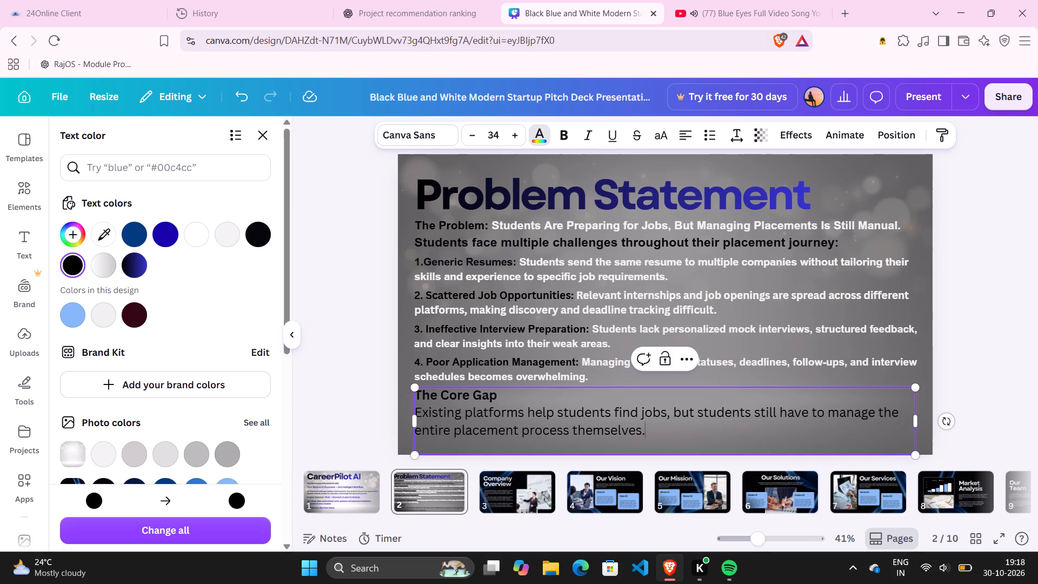
# Set the size of The Core Gap heading and its paragraph to 28.
pyautogui.moveTo(655, 432); pyautogui.dragTo(417, 409)
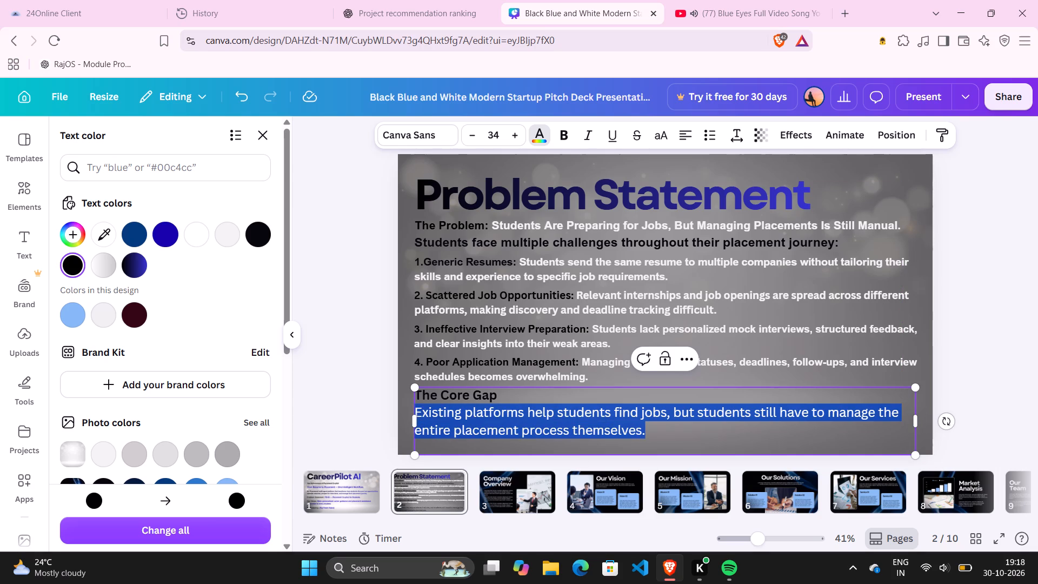
pyautogui.moveTo(417, 409); pyautogui.dragTo(414, 409)
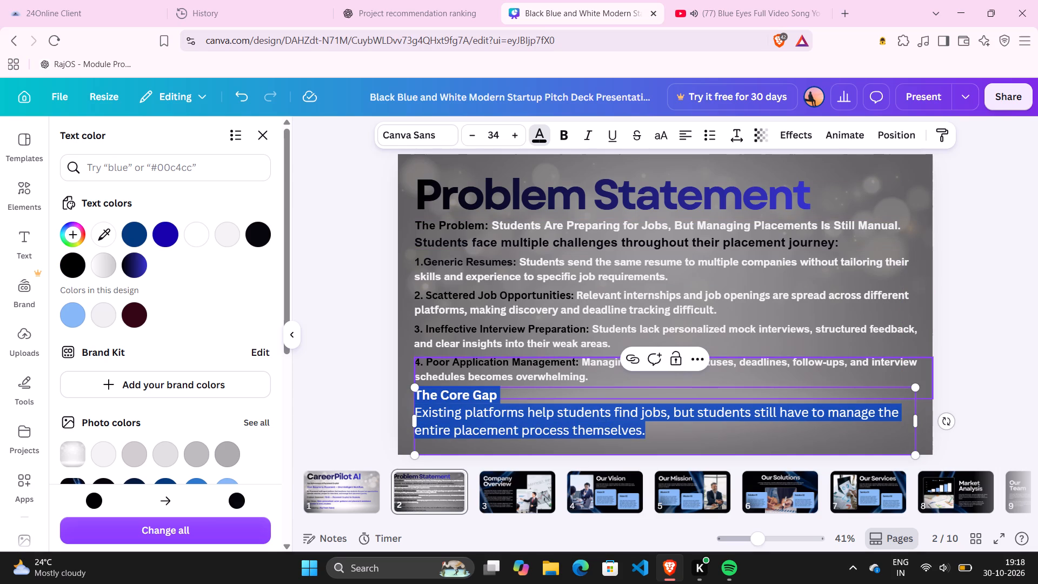
pyautogui.tripleClick(475, 140)
pyautogui.doubleClick(475, 140)
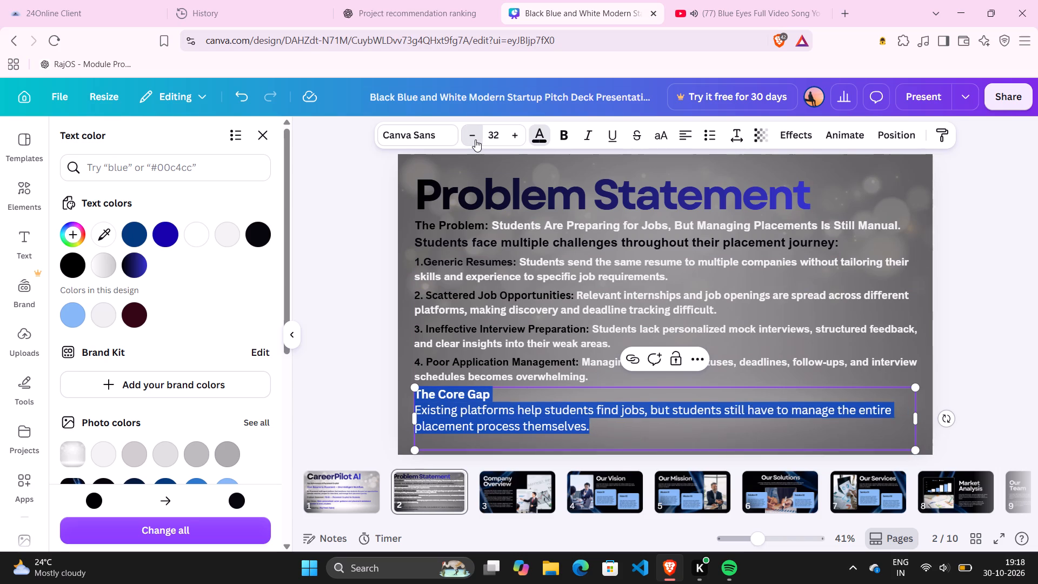
pyautogui.click(475, 140)
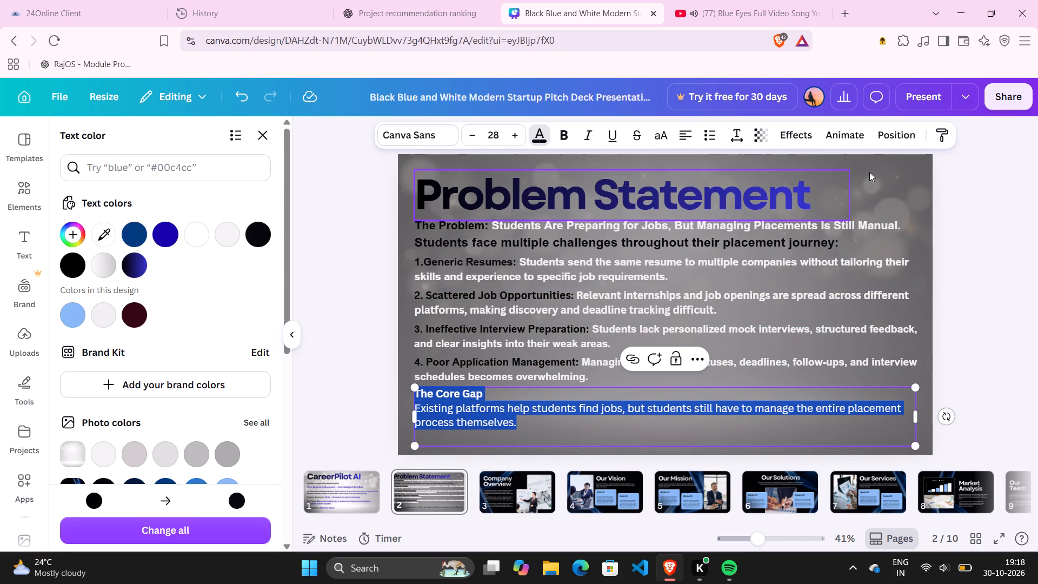
pyautogui.click(884, 186)
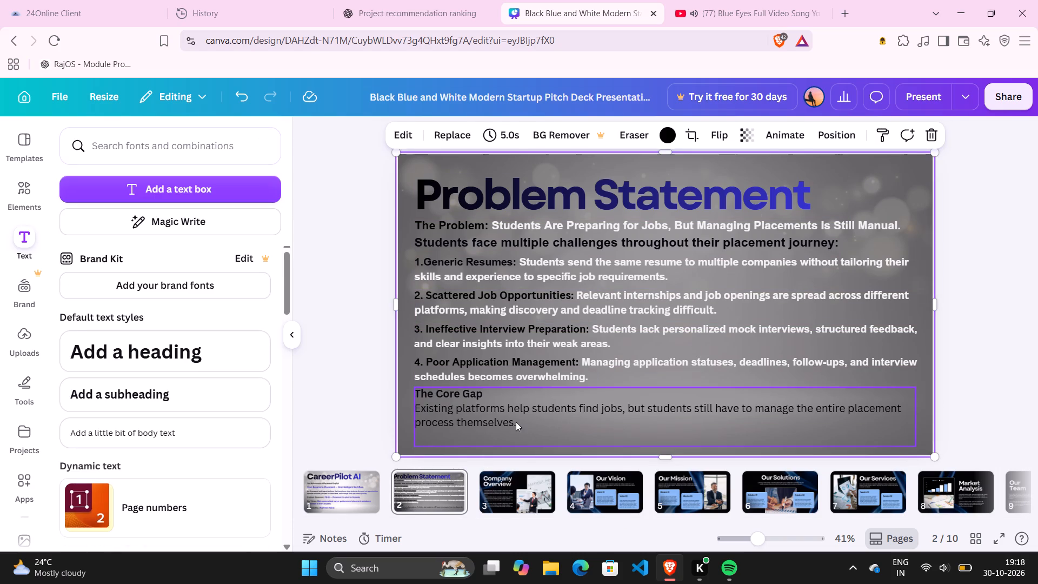
pyautogui.click(516, 422)
pyautogui.doubleClick(516, 422)
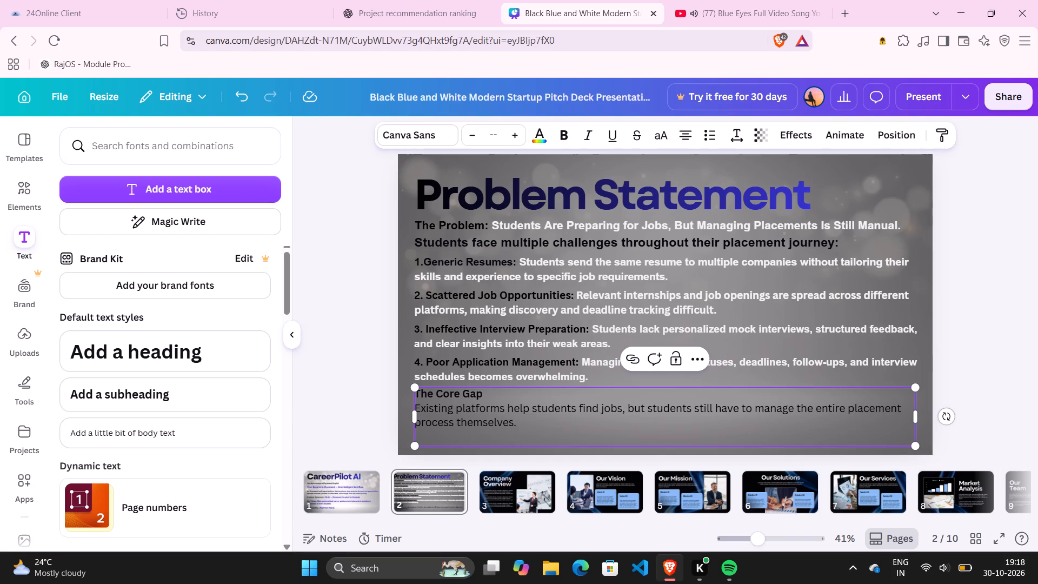
pyautogui.hotkey('ctrl', 'a')
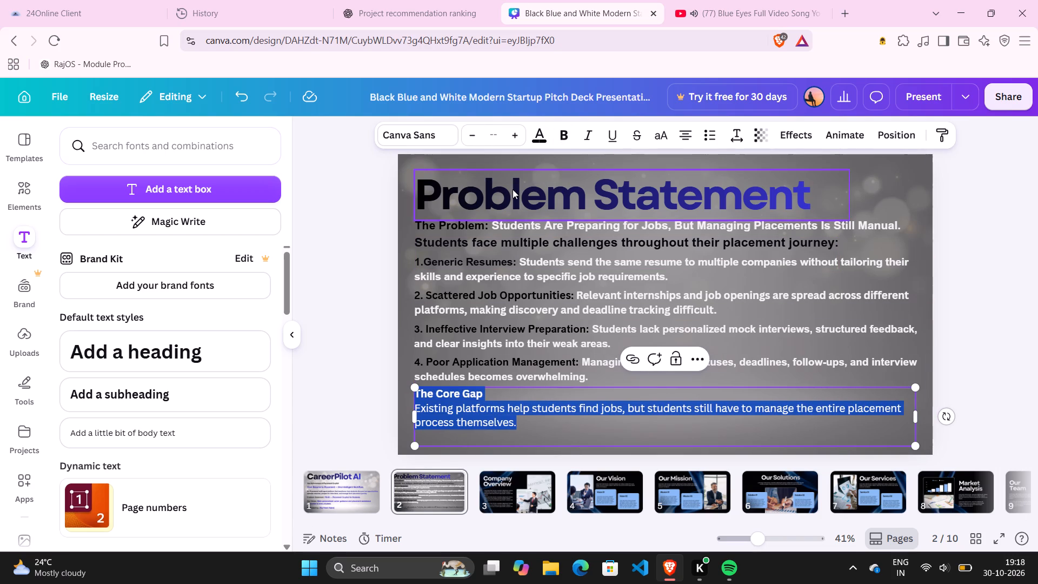
pyautogui.click(412, 144)
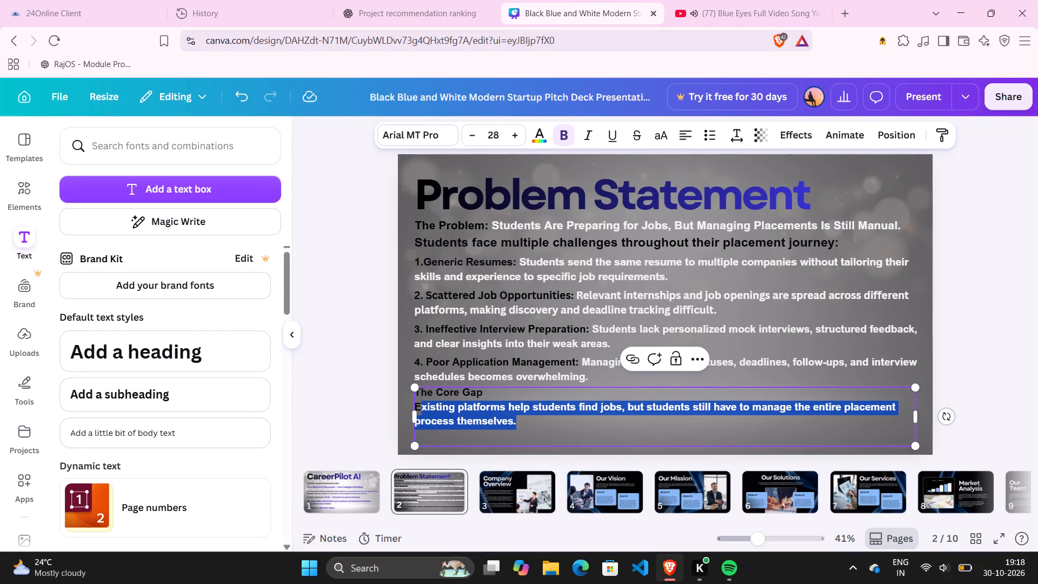
pyautogui.moveTo(421, 411); pyautogui.dragTo(417, 411)
pyautogui.click(535, 131)
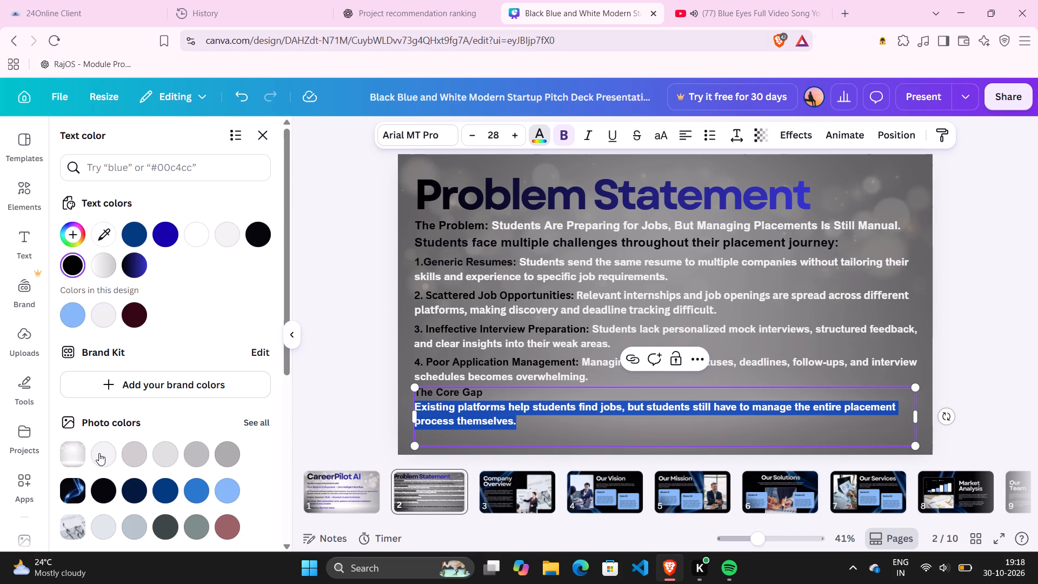
pyautogui.click(96, 452)
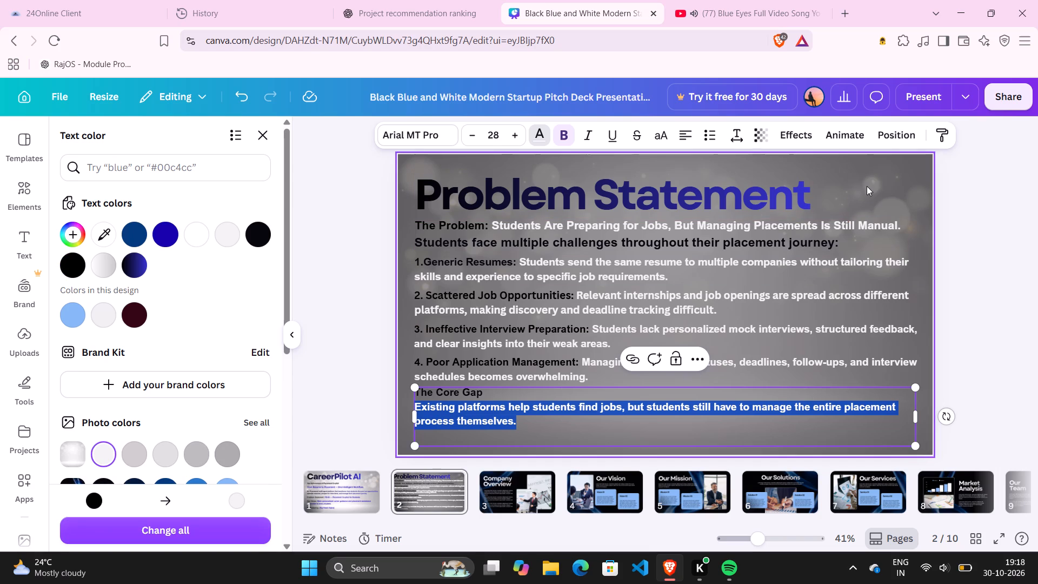
pyautogui.click(871, 185)
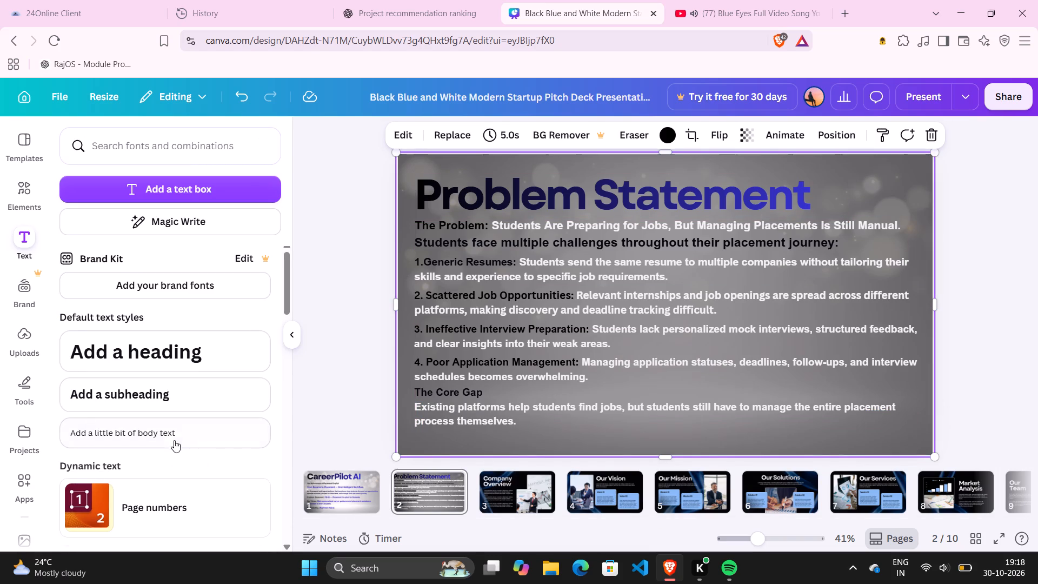
# Add a body text box to the Problem Statement slide containing the copied autonomous AI career assistant sentence.
pyautogui.click(167, 427)
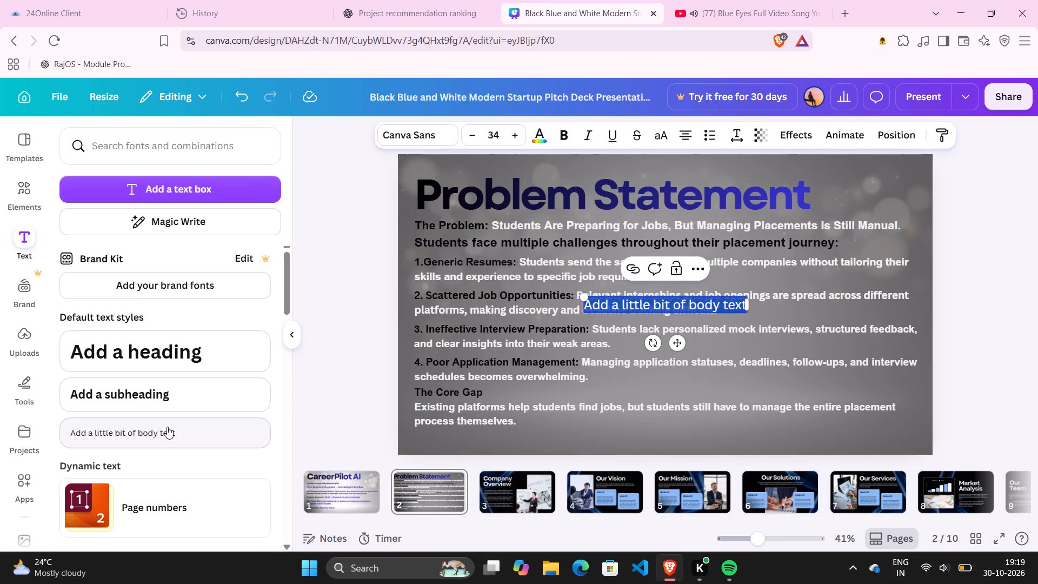
pyautogui.hotkey('ctrl', 'v')
pyautogui.click(762, 314)
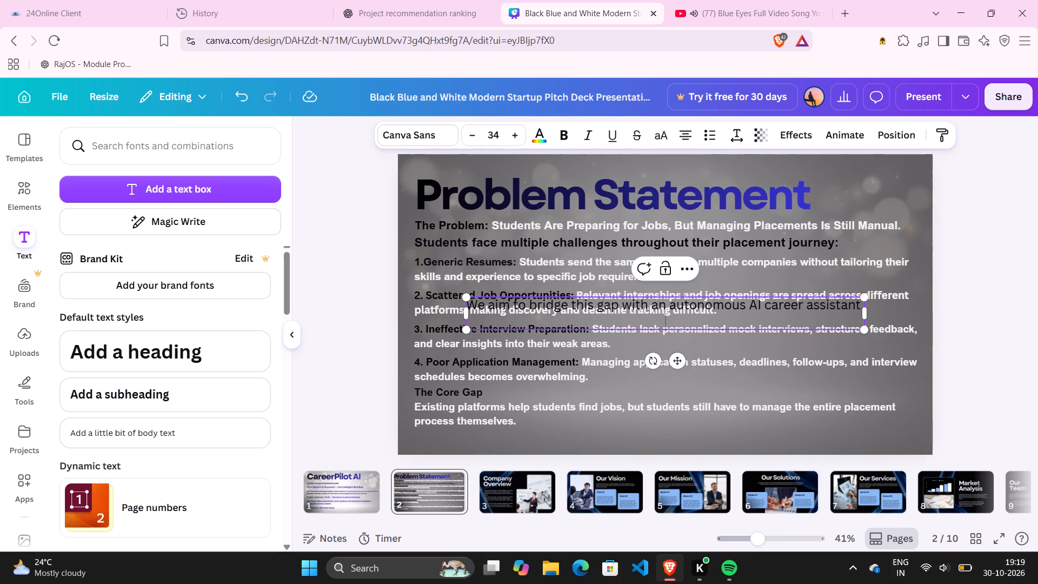
# Make the new AI career assistant sentence bold and set its font to Garet.
pyautogui.hotkey('ctrl', 'a')
pyautogui.click(556, 136)
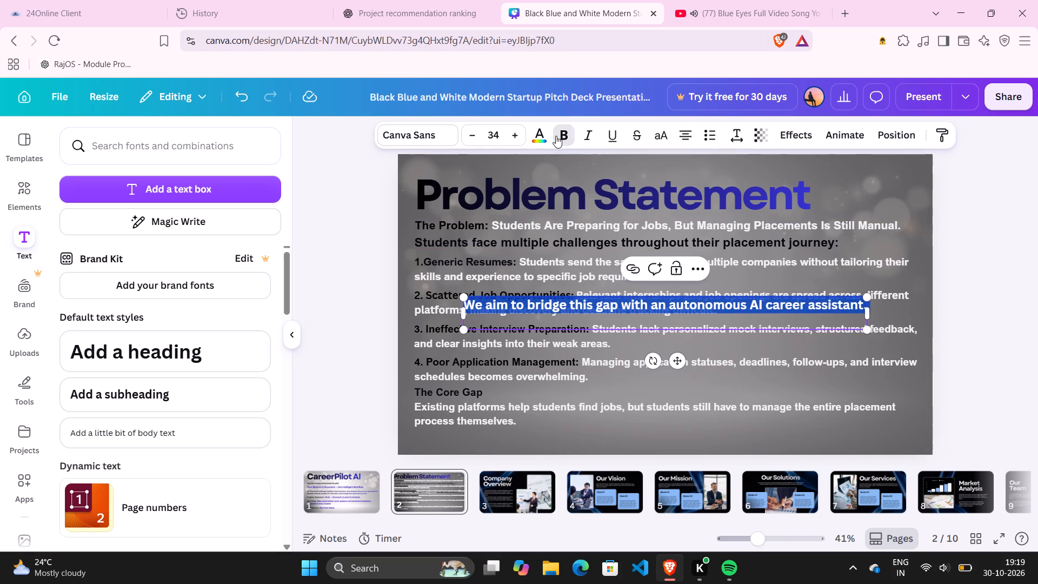
pyautogui.click(438, 136)
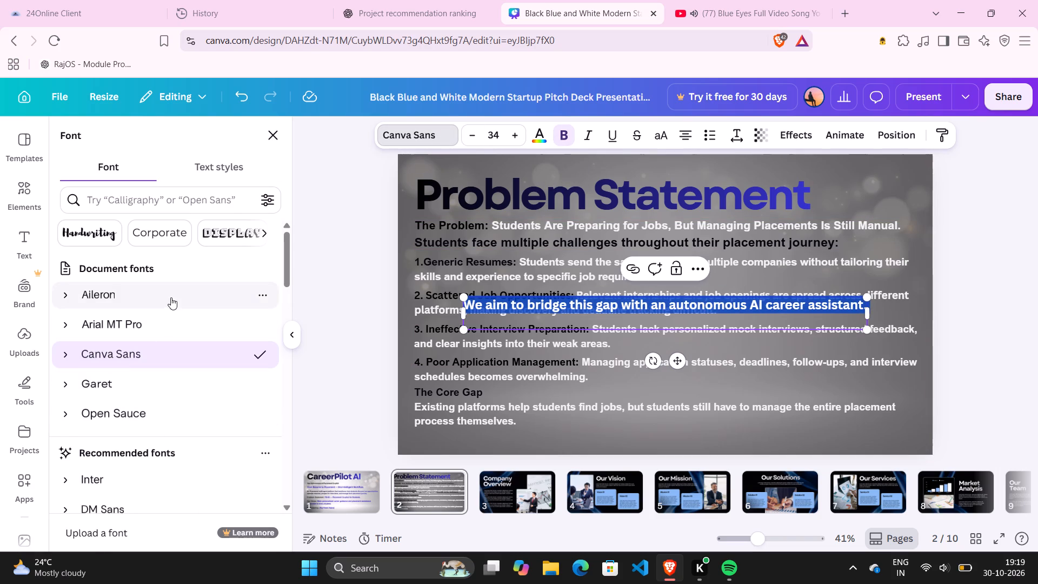
pyautogui.scroll(-2, 122, 520)
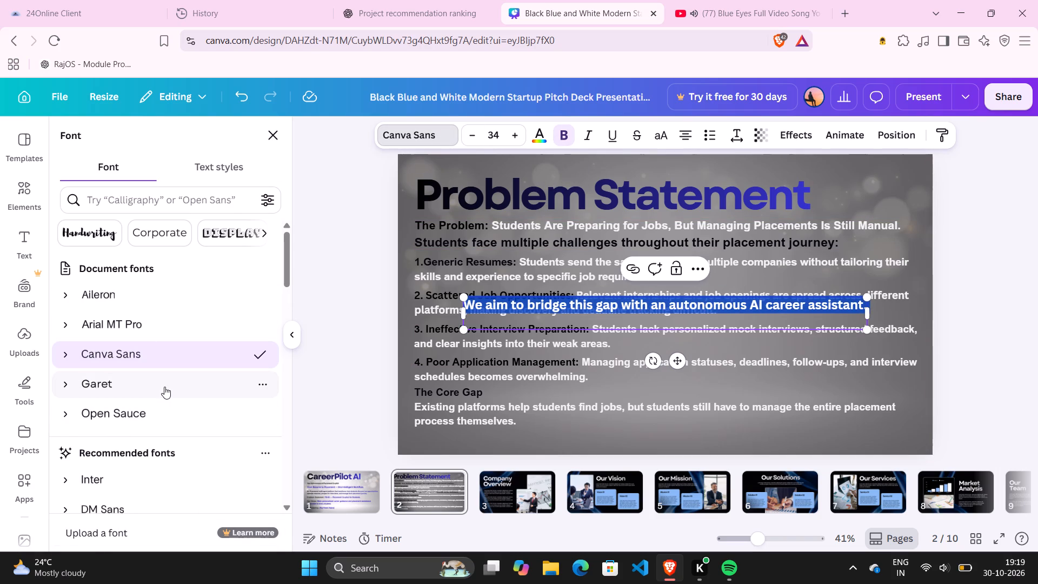
pyautogui.click(164, 387)
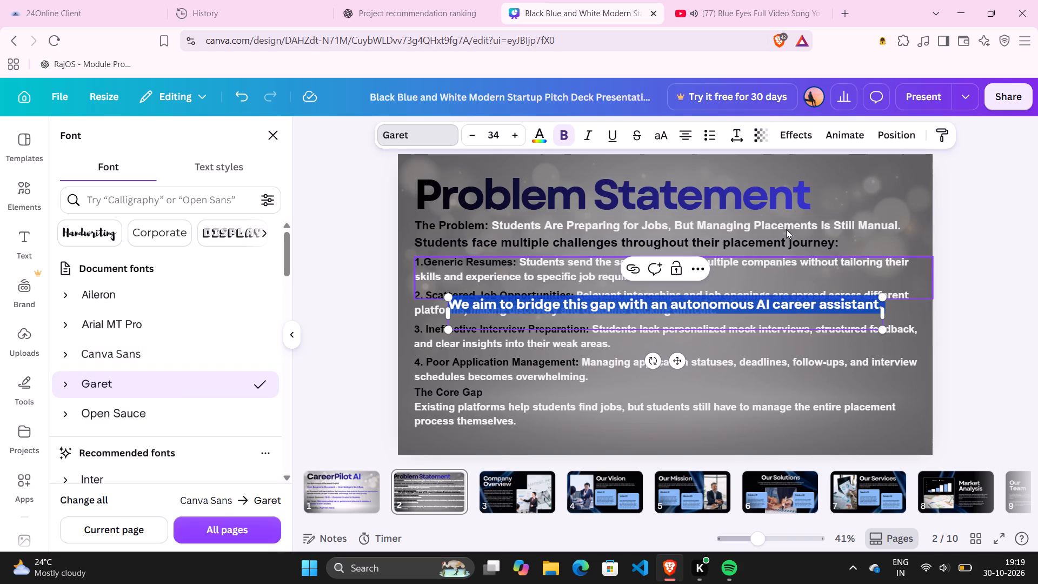
# Move the Problem Statement title slightly up and to the right, closer to the slide's top edge.
pyautogui.moveTo(493, 181); pyautogui.dragTo(491, 170)
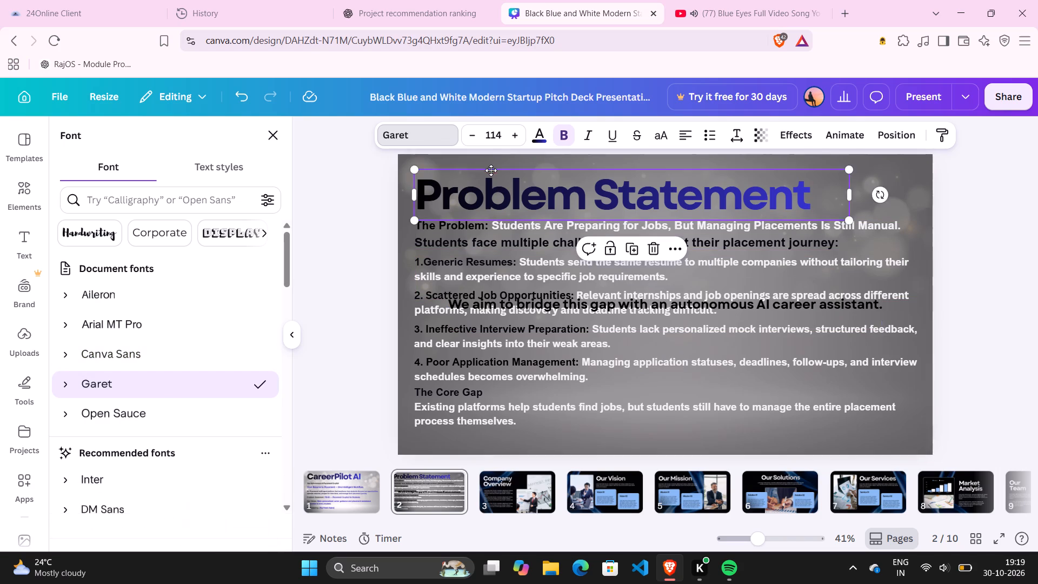
pyautogui.moveTo(491, 170); pyautogui.dragTo(497, 171)
# Nudge "The Problem" line up beneath the title and slightly right towards the title's left edge.
pyautogui.click(480, 223)
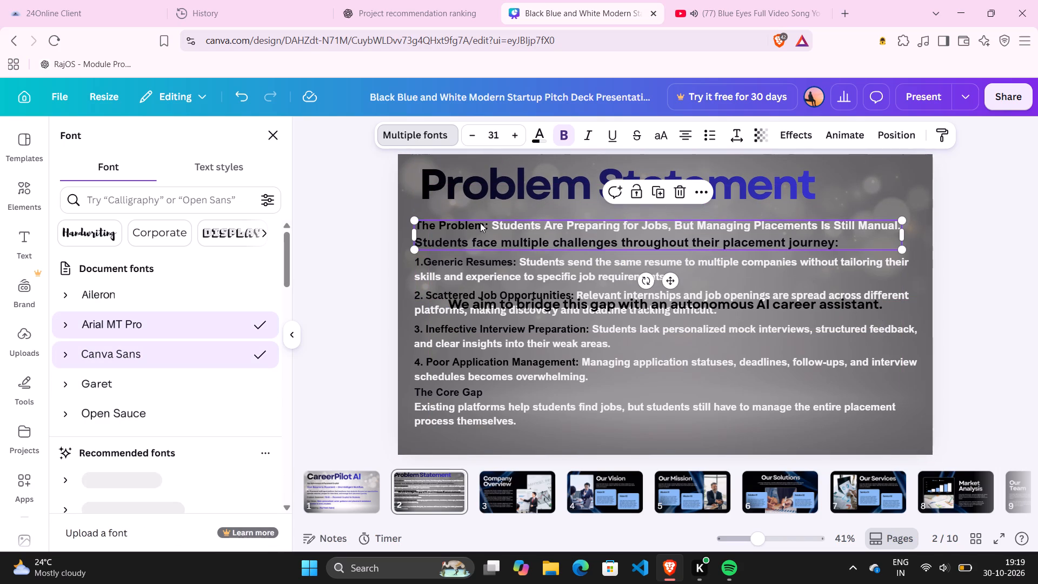
pyautogui.press('Up')
pyautogui.press('Up')
pyautogui.press('Up')
pyautogui.press('Up')
pyautogui.press('Up')
pyautogui.press('Up')
pyautogui.press('Up')
pyautogui.press('Up')
pyautogui.press('Up')
pyautogui.press('Up')
pyautogui.press('Up')
pyautogui.press('Up')
pyautogui.press('Up')
pyautogui.press('Up')
pyautogui.press('Up')
pyautogui.press('Up')
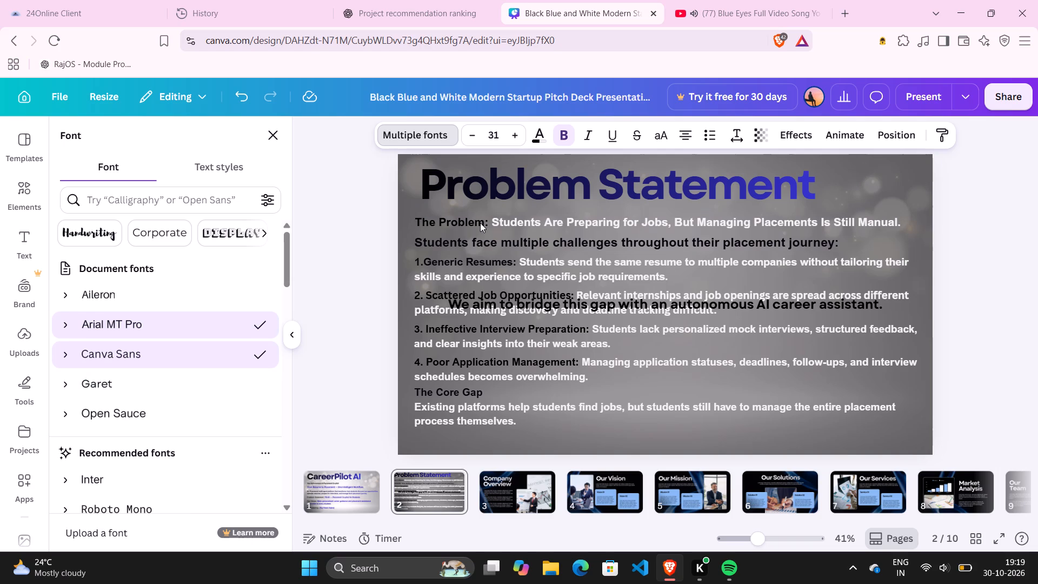
pyautogui.press('Up')
pyautogui.press('Up')
pyautogui.press('Up')
pyautogui.press('Up')
pyautogui.press('Up')
pyautogui.press('Up')
pyautogui.press('Up')
pyautogui.press('Up')
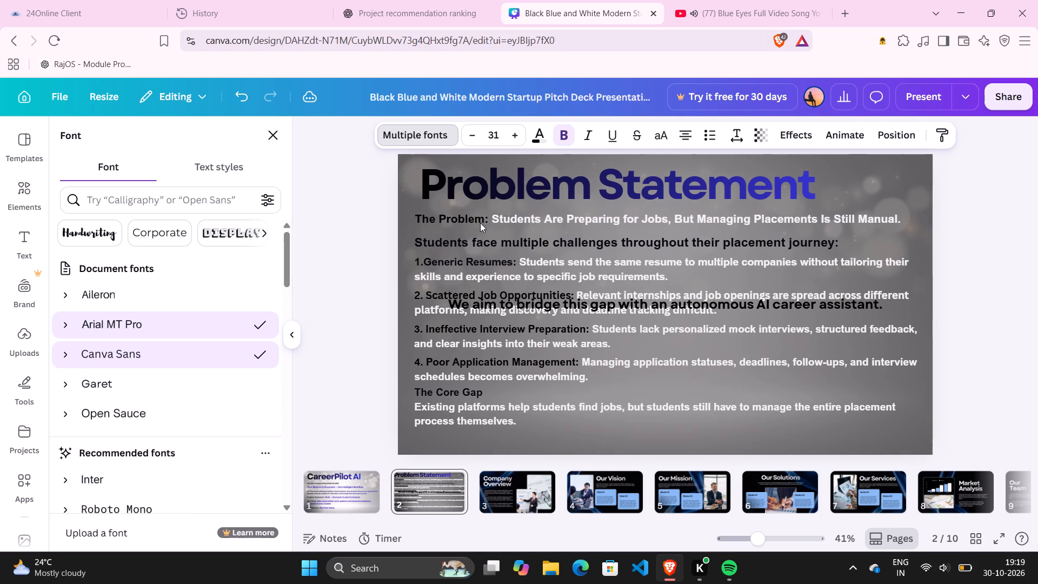
pyautogui.press('Up')
pyautogui.press('Up')
pyautogui.press('Up')
pyautogui.press('Up')
pyautogui.press('Up')
pyautogui.press('Up')
pyautogui.press('Up')
pyautogui.press('Up')
pyautogui.press('Up')
pyautogui.press('Up')
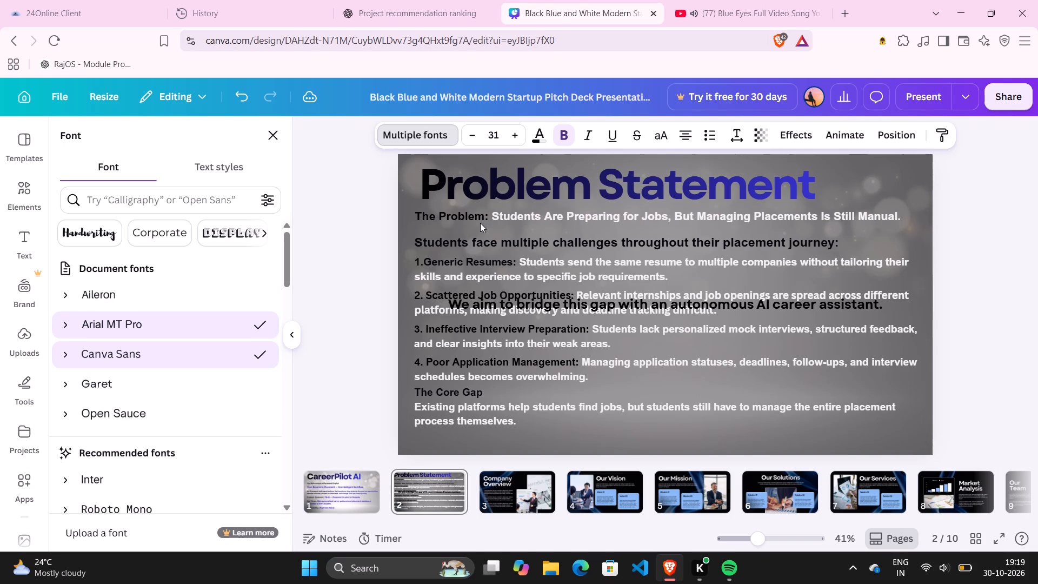
pyautogui.press('Right')
pyautogui.press('Right')
pyautogui.press('Right')
pyautogui.press('Right')
pyautogui.press('Right')
pyautogui.press('Right')
pyautogui.press('Right')
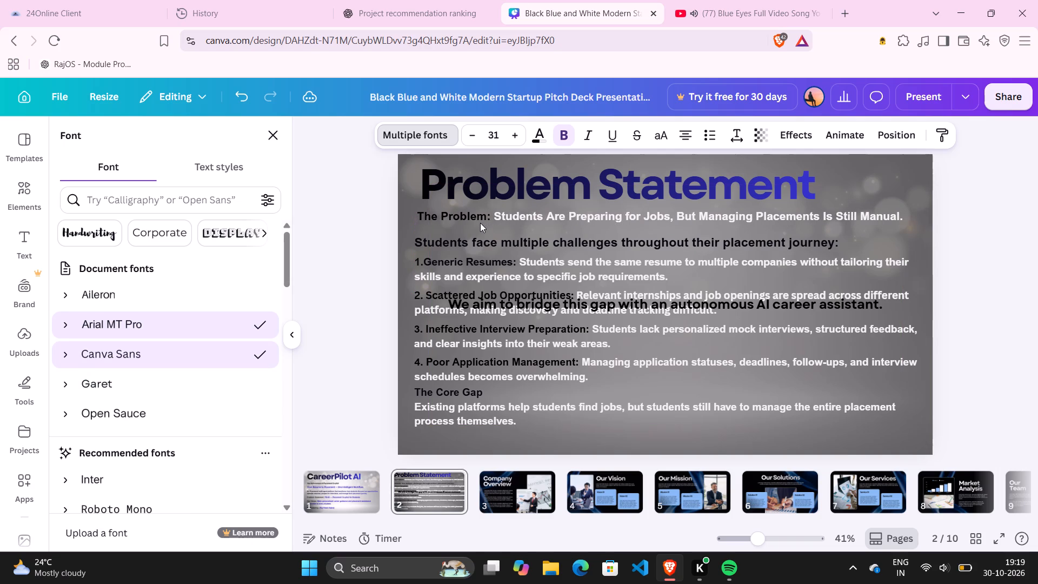
pyautogui.press('Left')
pyautogui.press('Right')
pyautogui.press('Right')
pyautogui.press('Right')
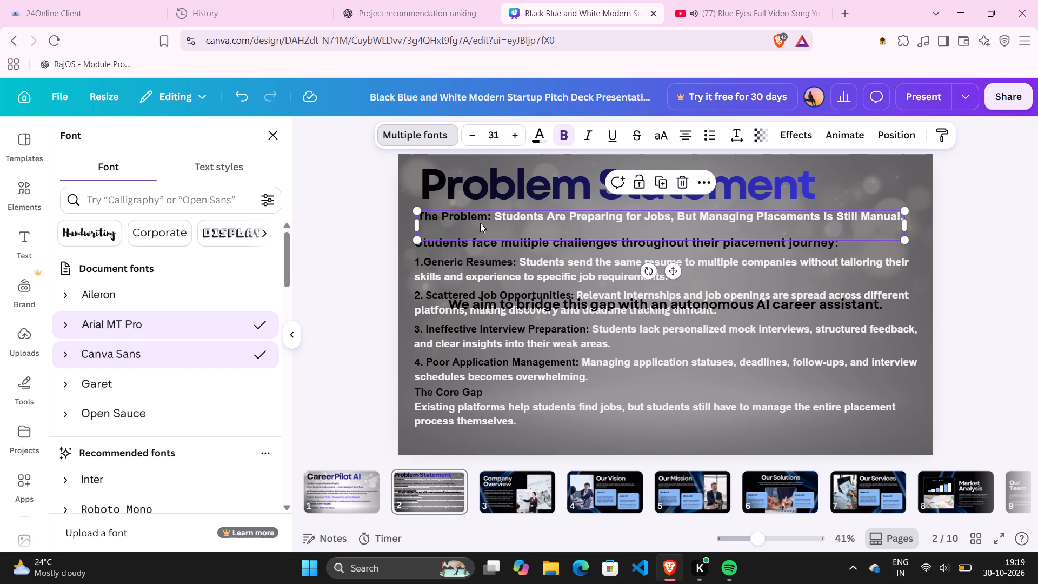
pyautogui.press('Up')
pyautogui.press('Up')
pyautogui.press('Up')
# Nudge the "Students face multiple challenges" line up beneath The Problem line and right to match its left edge.
pyautogui.press('Tab')
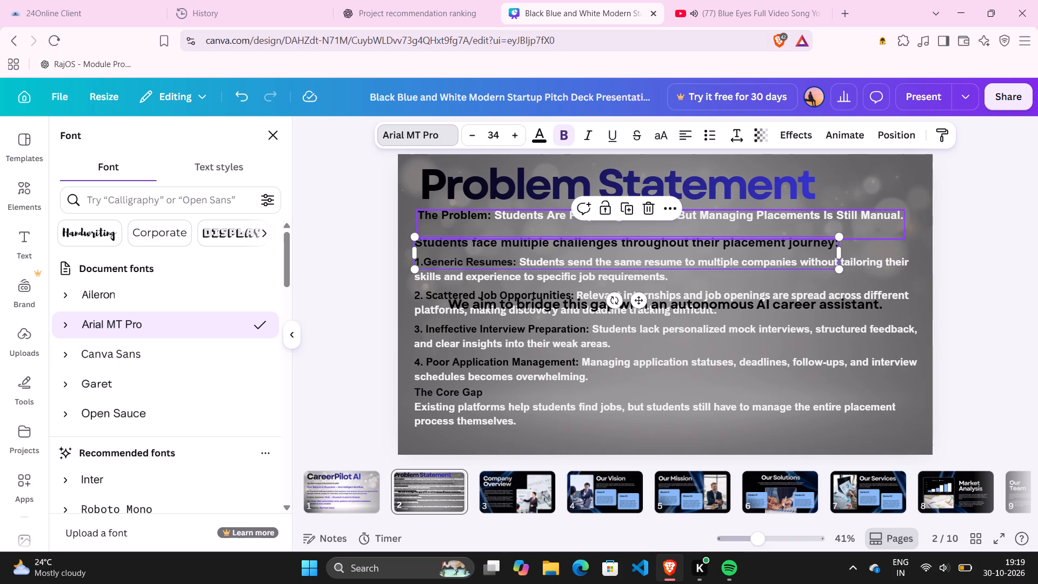
pyautogui.press('Up')
pyautogui.press('Up')
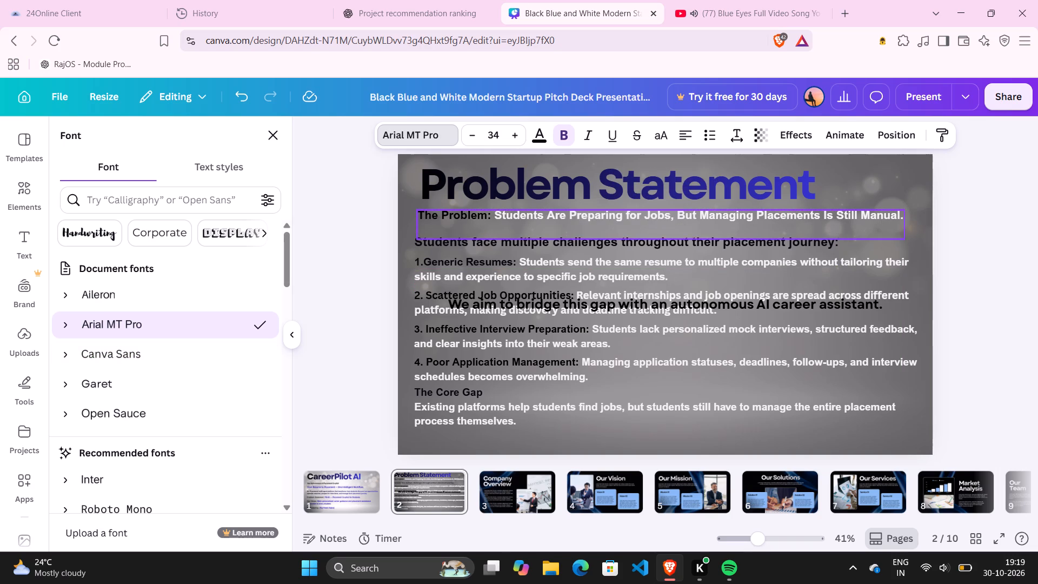
pyautogui.press('Up')
pyautogui.press('Up')
pyautogui.press('Up')
pyautogui.press('Up')
pyautogui.press('Up')
pyautogui.press('Up')
pyautogui.press('Up')
pyautogui.press('Up')
pyautogui.press('Up')
pyautogui.press('Up')
pyautogui.press('Up')
pyautogui.press('Up')
pyautogui.press('Up')
pyautogui.press('Up')
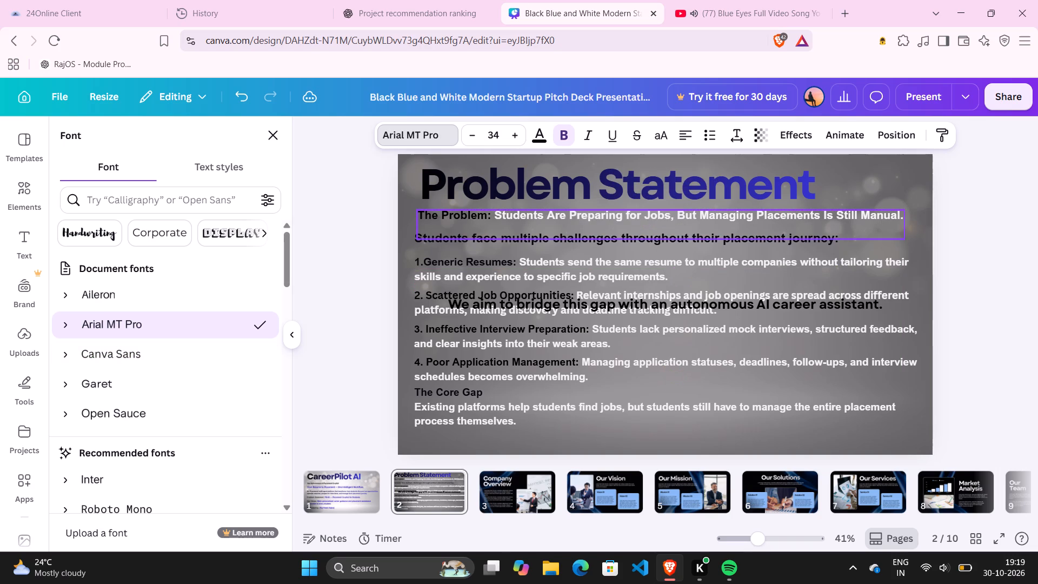
pyautogui.press('Up')
pyautogui.press('Up')
pyautogui.press('Up')
pyautogui.press('Up')
pyautogui.press('Up')
pyautogui.press('Up')
pyautogui.press('Up')
pyautogui.press('Up')
pyautogui.press('Up')
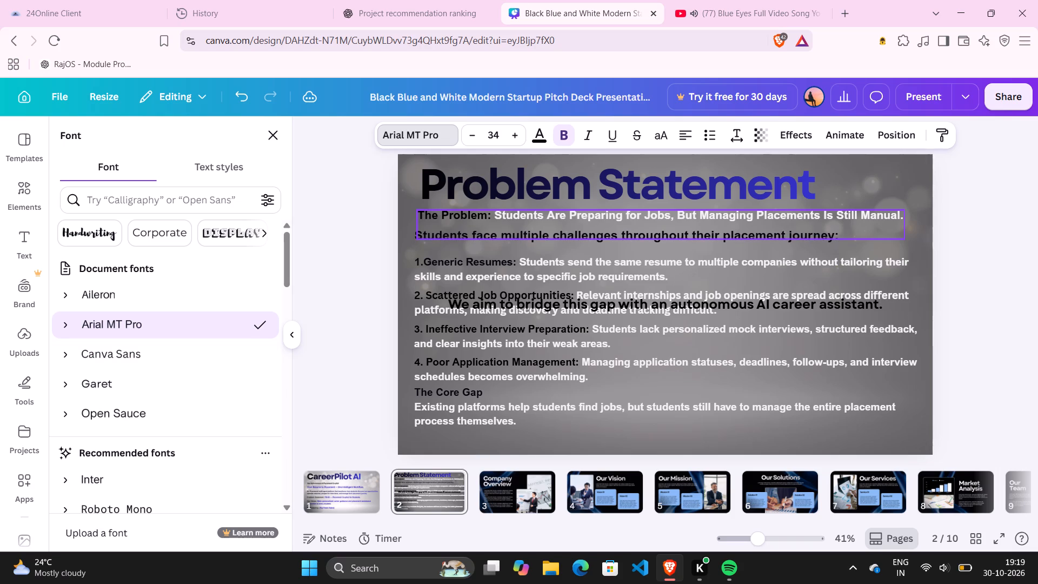
pyautogui.press('Right')
pyautogui.press('Right')
pyautogui.press('Right')
pyautogui.press('Right')
pyautogui.press('Right')
pyautogui.press('Right')
pyautogui.press('Right')
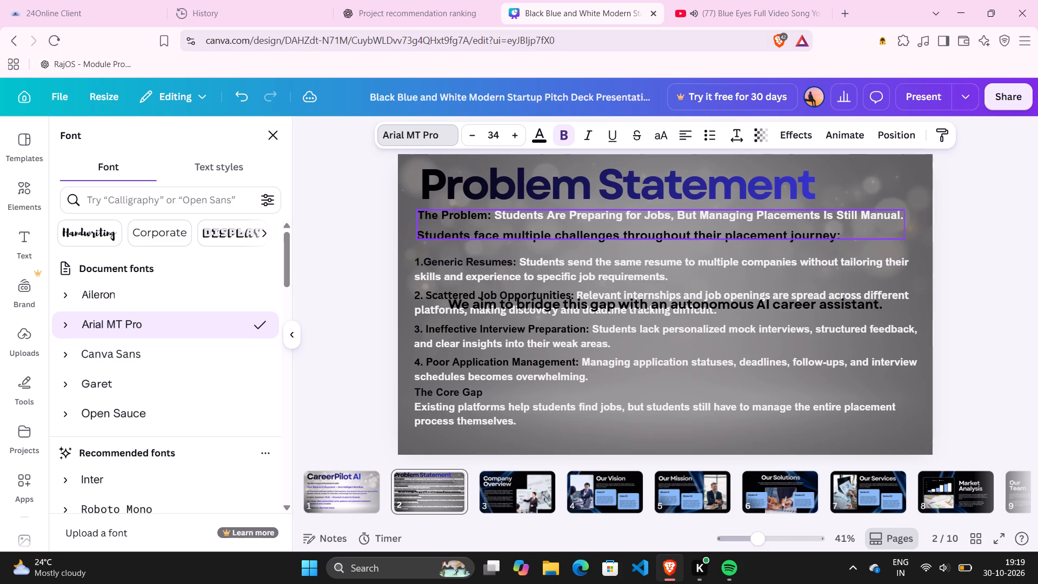
pyautogui.press('Tab')
pyautogui.press('Tab')
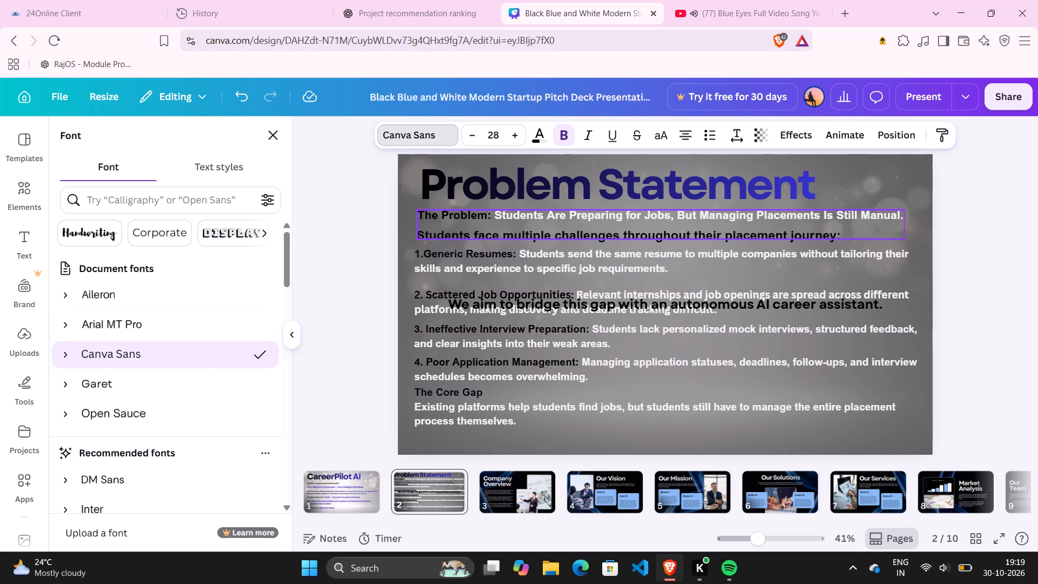
pyautogui.press('Up')
pyautogui.press('Up')
pyautogui.press('Up')
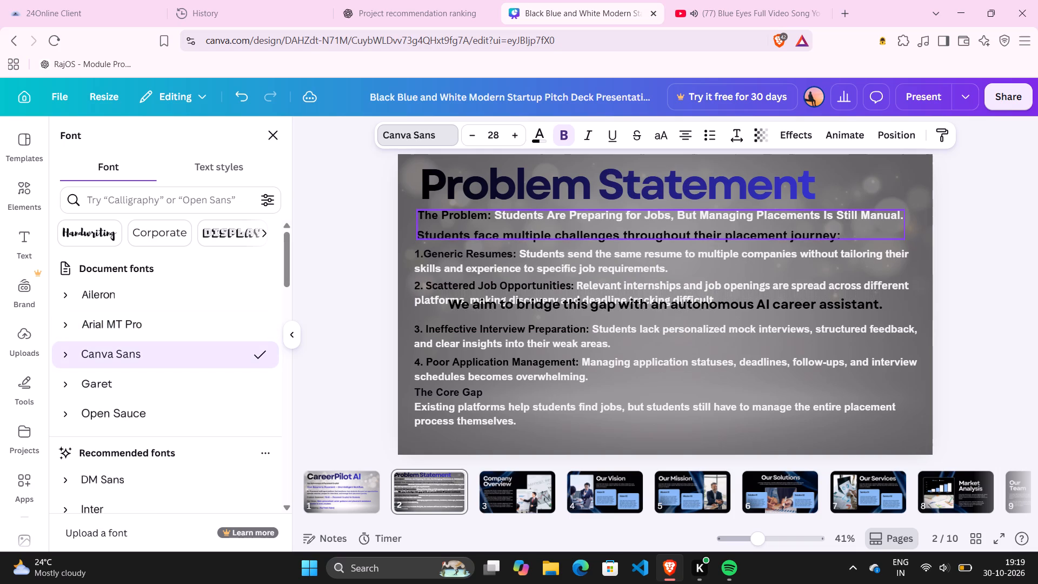
pyautogui.press('Up')
pyautogui.press('Up')
pyautogui.press('Up')
pyautogui.press('Up')
# Nudge the Ineffective Interview Preparation paragraph up closer to the Scattered Job Opportunities paragraph.
pyautogui.press('Tab')
pyautogui.press('Tab')
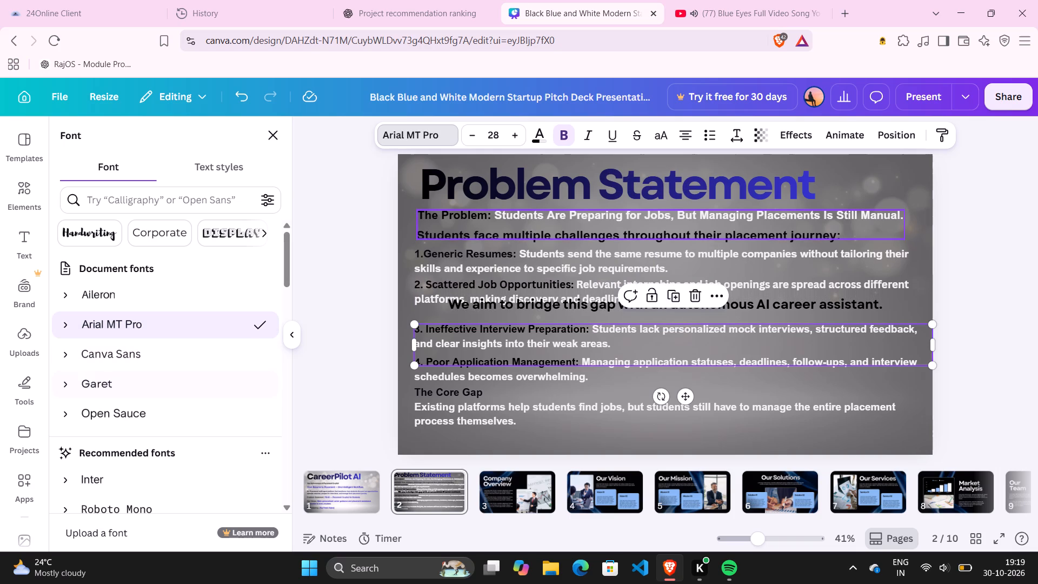
pyautogui.press('Up')
pyautogui.press('Up')
pyautogui.press('Up')
pyautogui.press('Up')
pyautogui.press('Up')
pyautogui.press('Up')
pyautogui.press('Up')
pyautogui.press('Up')
pyautogui.press('Up')
pyautogui.press('Up')
pyautogui.press('Up')
pyautogui.press('Up')
pyautogui.press('Up')
pyautogui.press('Up')
pyautogui.press('Up')
pyautogui.press('Up')
pyautogui.press('Up')
pyautogui.press('Up')
pyautogui.press('Up')
pyautogui.press('Up')
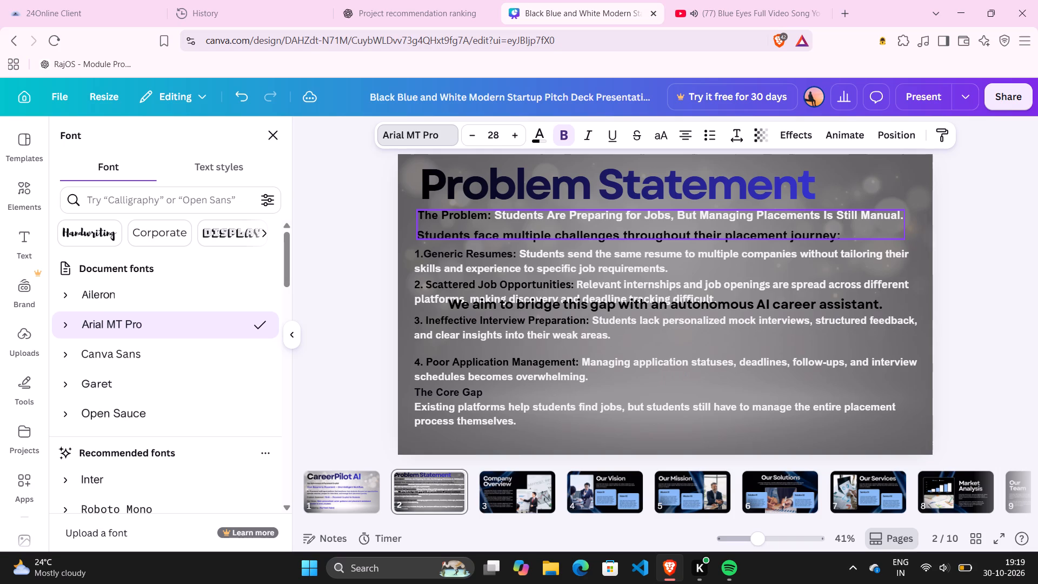
pyautogui.press('Up')
pyautogui.press('Up')
pyautogui.press('Up')
pyautogui.press('Up')
pyautogui.press('Up')
pyautogui.press('Up')
pyautogui.press('Up')
pyautogui.press('Up')
pyautogui.press('Up')
# Nudge the Poor Application Management paragraph up closer to the Ineffective Interview Preparation paragraph.
pyautogui.press('Tab')
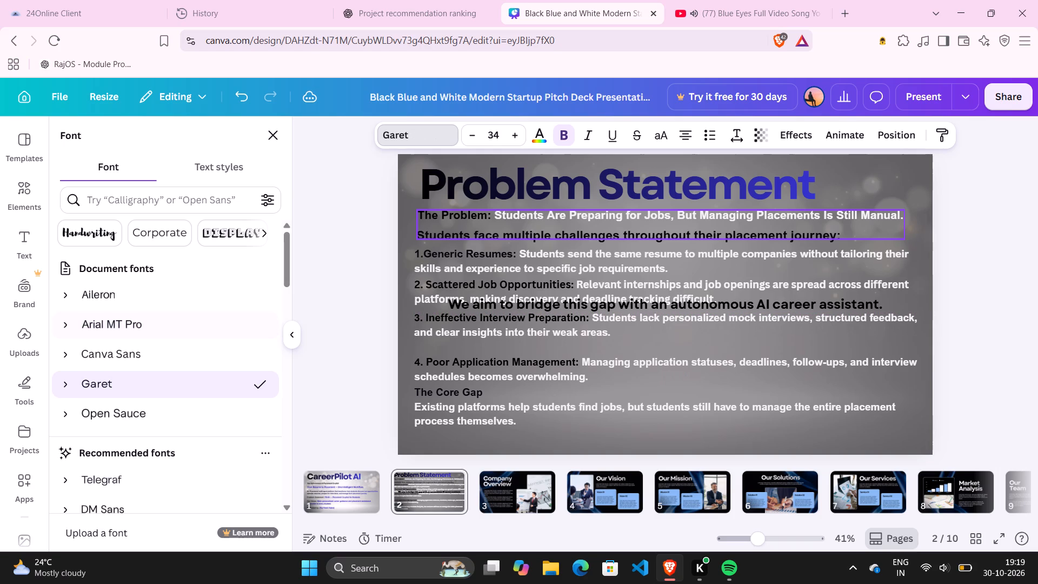
pyautogui.press('Tab')
pyautogui.press('Up')
pyautogui.press('Up')
pyautogui.press('Up')
pyautogui.press('Up')
pyautogui.press('Up')
pyautogui.press('Up')
pyautogui.press('Up')
pyautogui.press('Up')
pyautogui.press('Up')
pyautogui.press('Up')
pyautogui.press('Up')
pyautogui.press('Up')
pyautogui.press('Up')
pyautogui.press('Up')
pyautogui.press('Up')
pyautogui.press('Up')
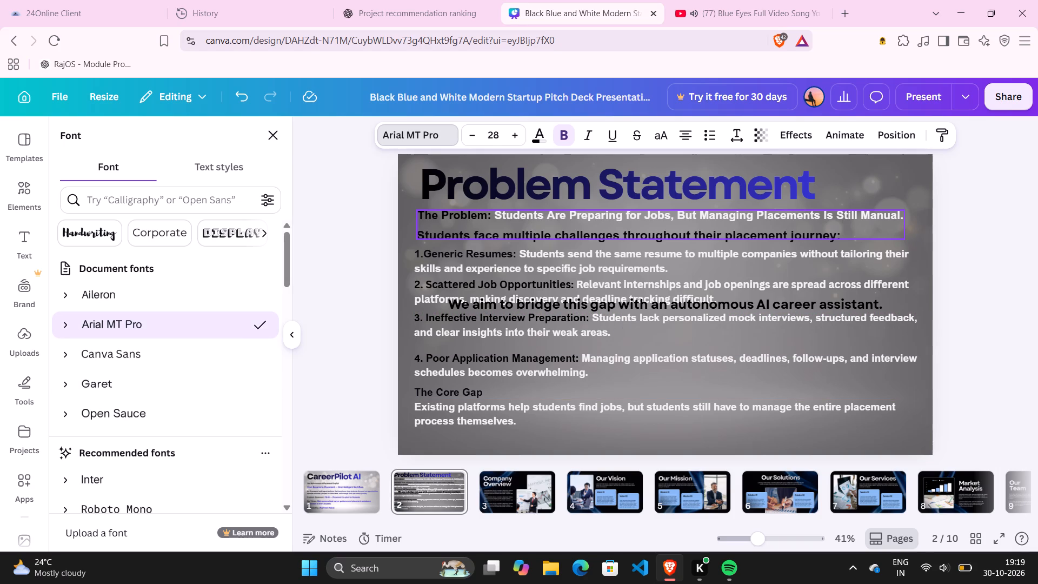
pyautogui.press('Up')
pyautogui.press('Up')
pyautogui.press('Up')
pyautogui.press('Up')
pyautogui.press('Up')
pyautogui.press('Up')
pyautogui.press('Up')
pyautogui.press('Up')
pyautogui.press('Up')
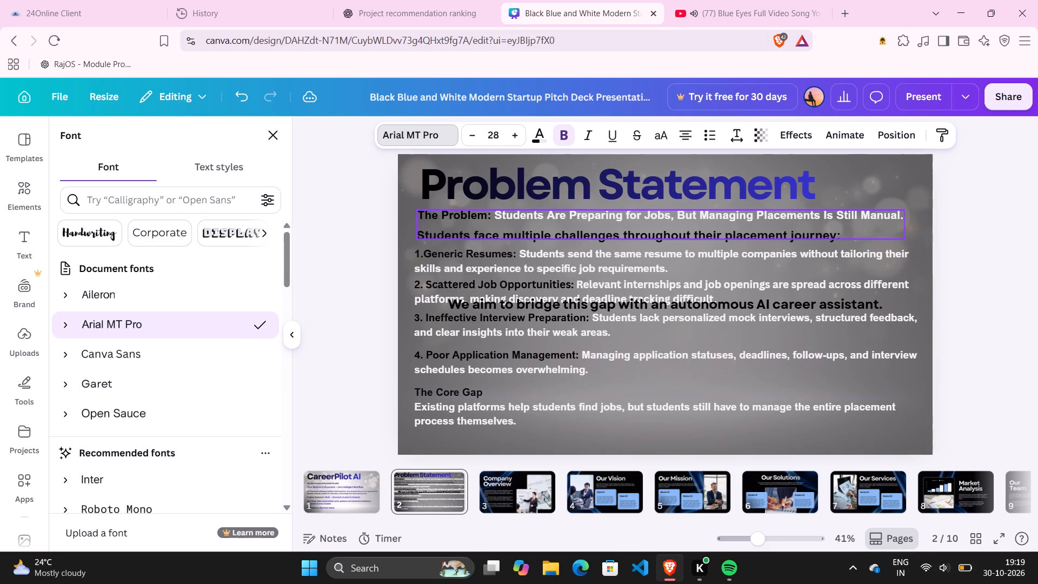
pyautogui.press('Up')
pyautogui.press('Up')
pyautogui.press('Up')
pyautogui.press('Up')
pyautogui.press('Up')
pyautogui.press('Up')
pyautogui.press('Up')
pyautogui.press('Up')
pyautogui.press('Up')
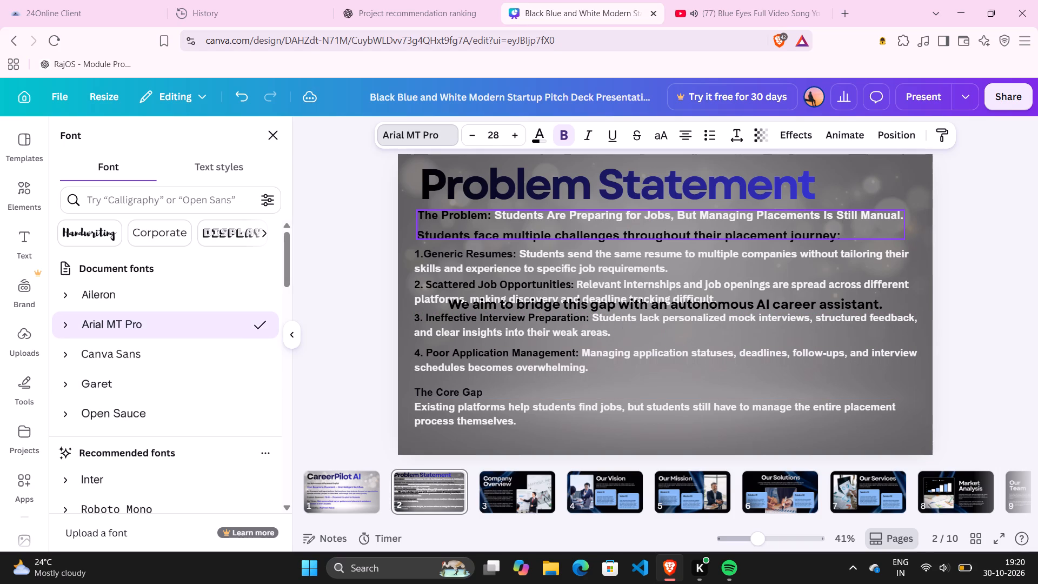
pyautogui.press('Up')
pyautogui.press('Up')
pyautogui.press('Up')
pyautogui.press('Up')
pyautogui.press('Up')
pyautogui.press('Up')
pyautogui.press('Up')
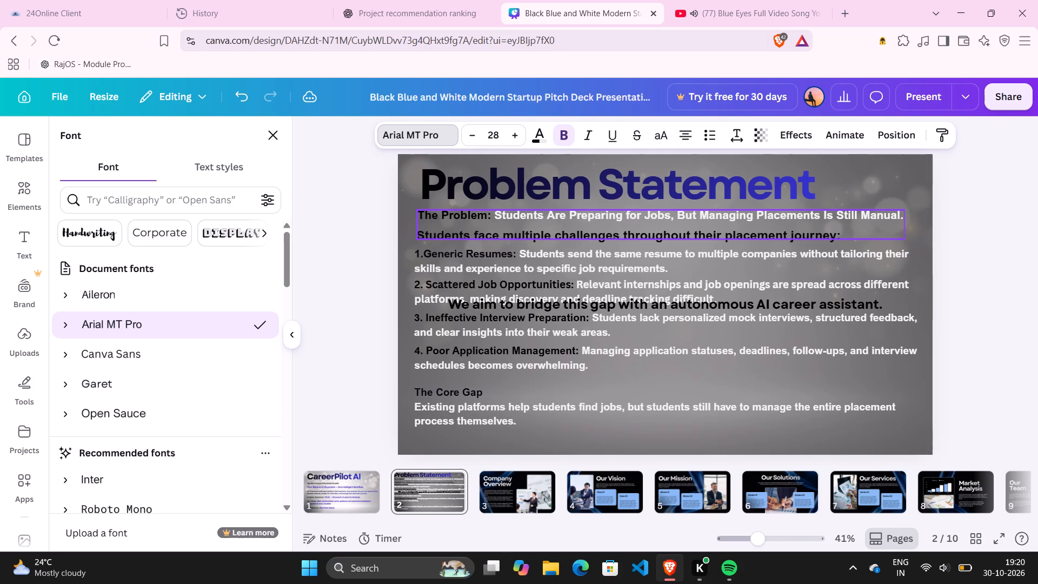
# Nudge the Core Gap paragraph up closer to the Poor Application Management paragraph.
pyautogui.press('Tab')
pyautogui.press('Up')
pyautogui.press('Up')
pyautogui.press('Up')
pyautogui.press('Up')
pyautogui.press('Up')
pyautogui.press('Up')
pyautogui.press('Up')
pyautogui.press('Up')
pyautogui.press('Up')
pyautogui.press('Up')
pyautogui.press('Up')
pyautogui.press('Up')
pyautogui.press('Up')
pyautogui.press('Up')
pyautogui.press('Up')
pyautogui.press('Up')
pyautogui.press('Up')
pyautogui.press('Up')
pyautogui.press('Up')
pyautogui.press('Up')
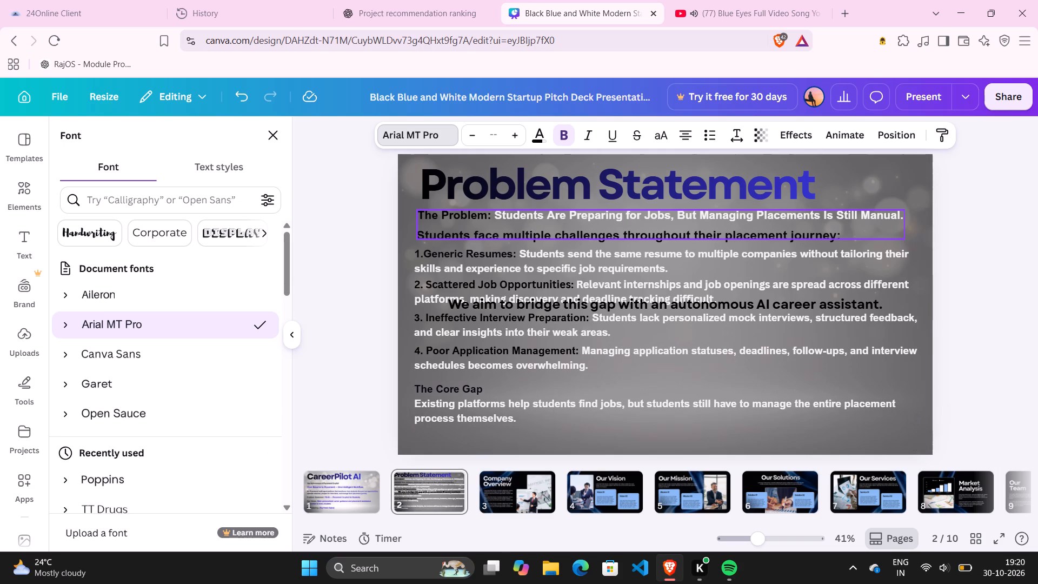
pyautogui.press('Up')
pyautogui.press('Up')
pyautogui.press('Up')
pyautogui.press('Up')
pyautogui.press('Up')
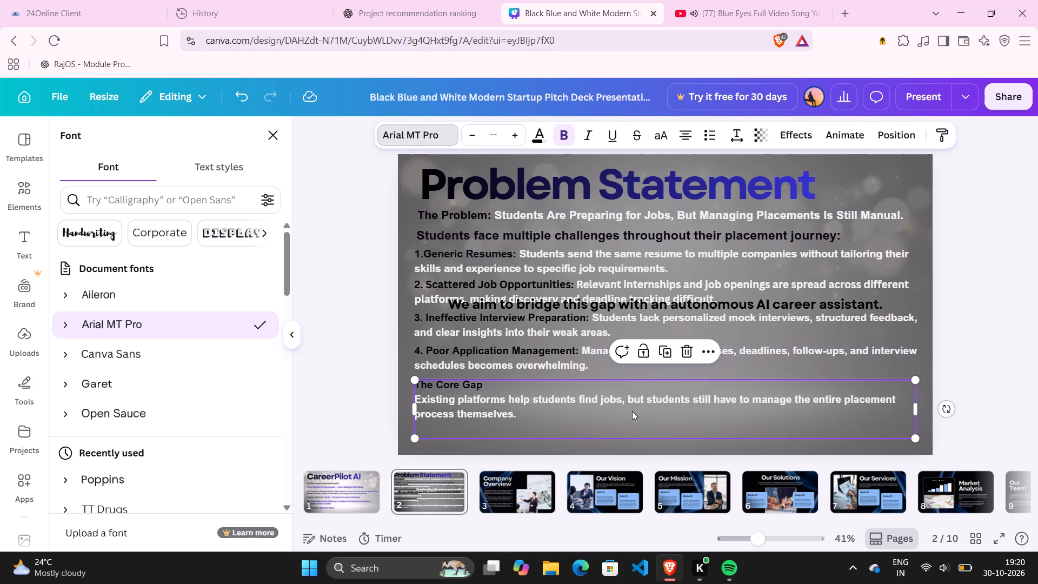
pyautogui.click(534, 410)
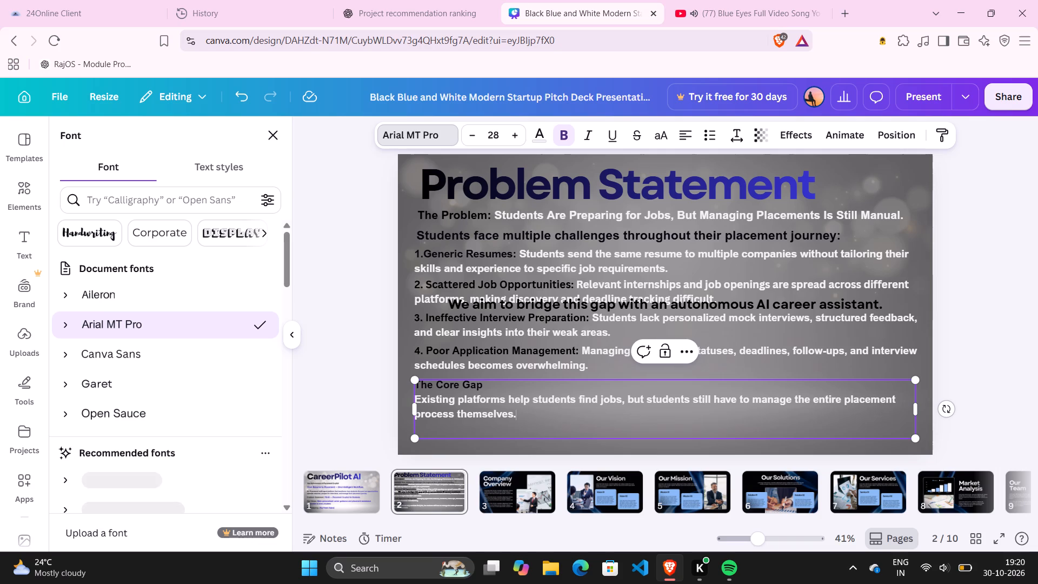
# Move the sentence "We aim to bridge this gap with an autonomous AI career assistant." directly beneath the Core Gap paragraph.
pyautogui.click(691, 308)
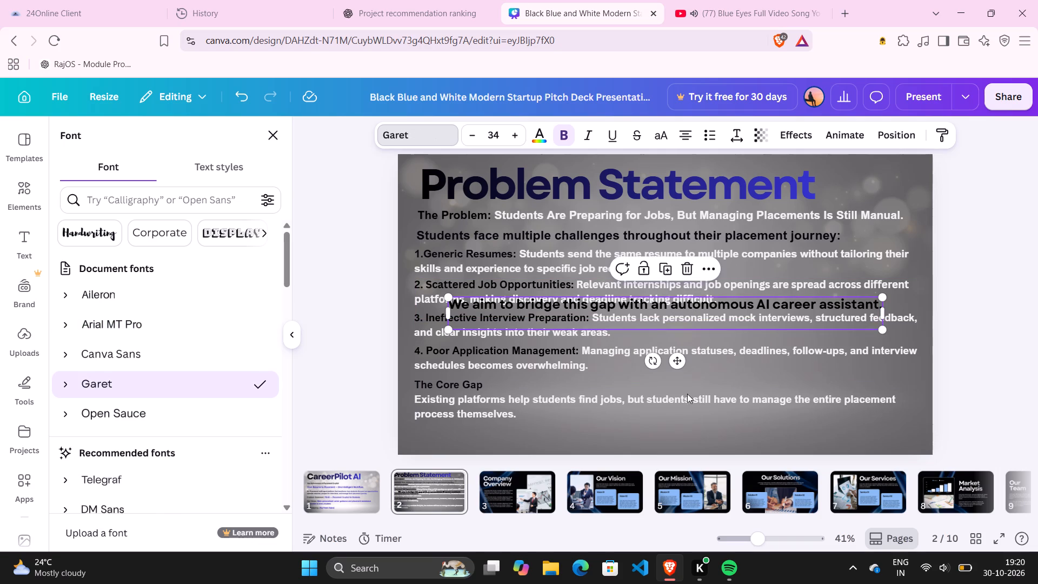
pyautogui.moveTo(676, 361); pyautogui.dragTo(651, 496)
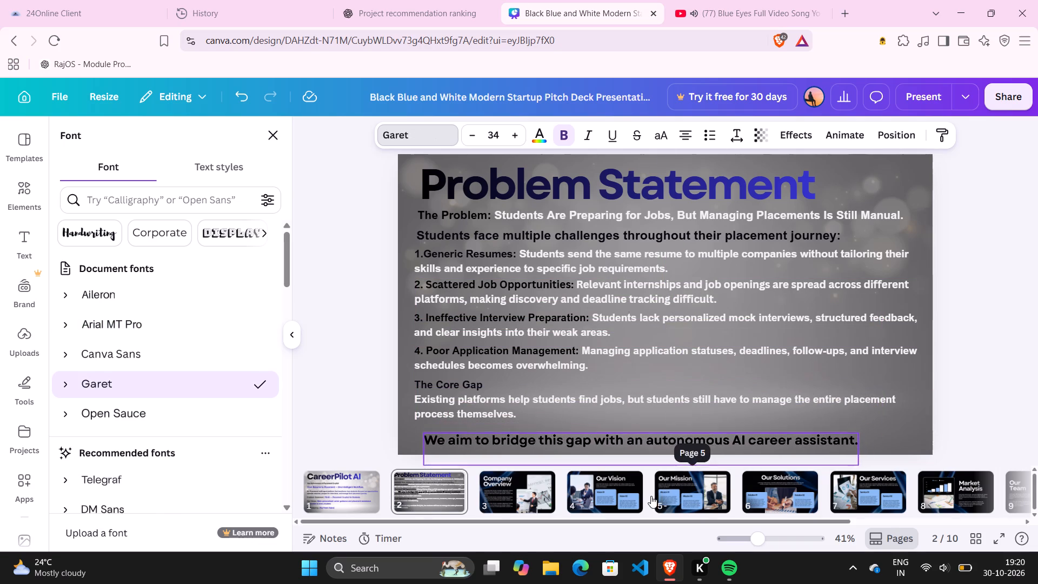
pyautogui.moveTo(651, 496); pyautogui.dragTo(641, 494)
pyautogui.click(920, 409)
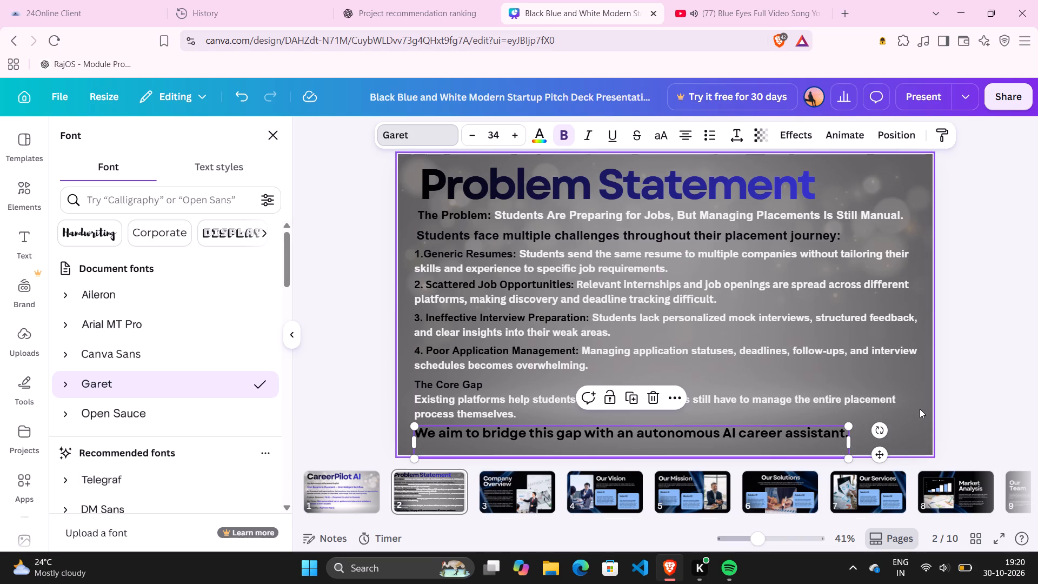
# Set the whole closing sentence to font size 33 and recolour it solid black from the photo colours.
pyautogui.click(806, 435)
pyautogui.doubleClick(806, 435)
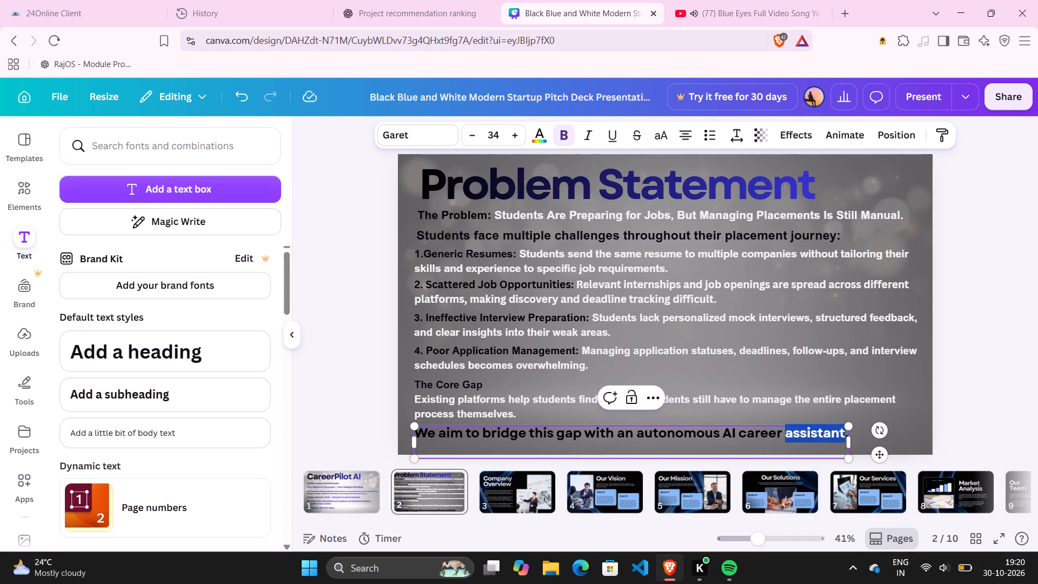
pyautogui.hotkey('ctrl', 'a')
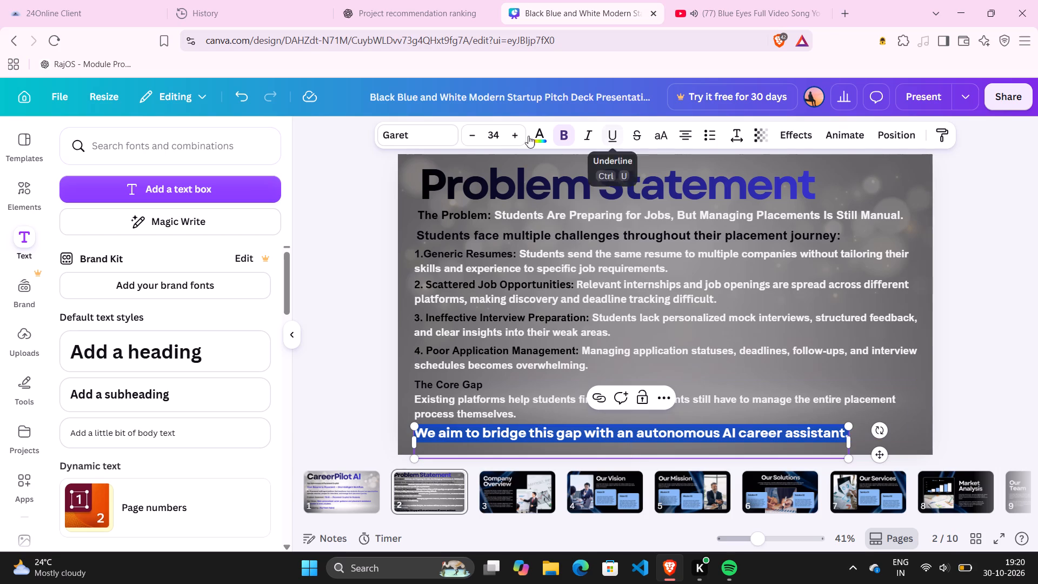
pyautogui.click(476, 136)
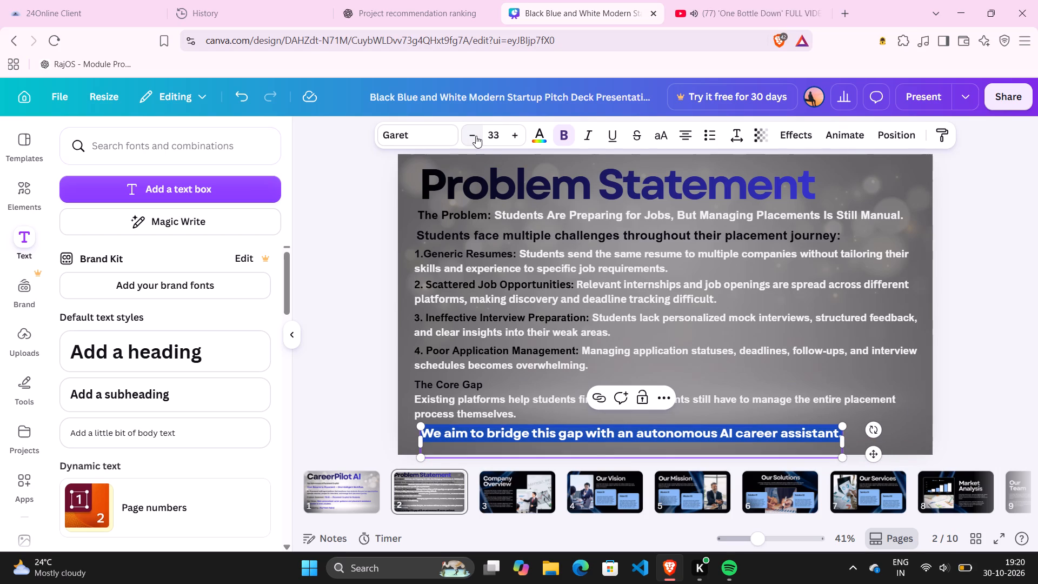
pyautogui.click(549, 137)
pyautogui.click(107, 488)
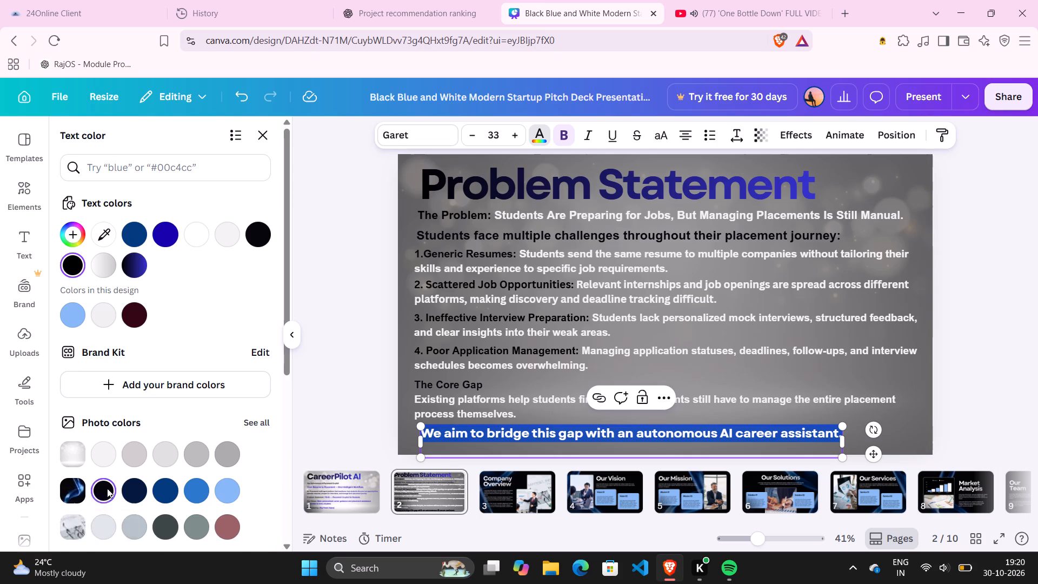
pyautogui.click(426, 129)
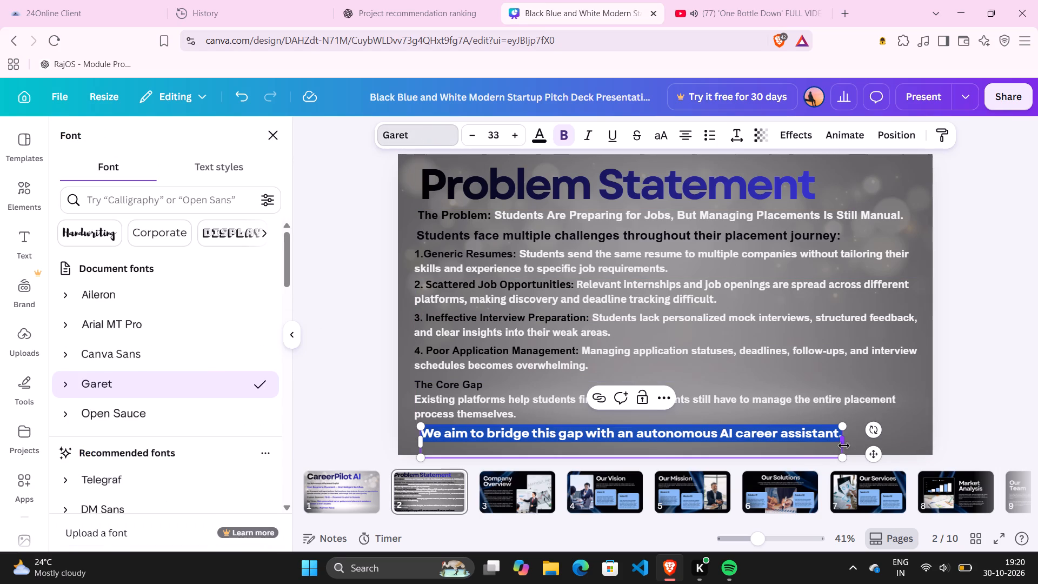
# Widen the closing sentence's text box to about 1,738 so it ends level with the Problem line above.
pyautogui.moveTo(844, 446); pyautogui.dragTo(908, 443)
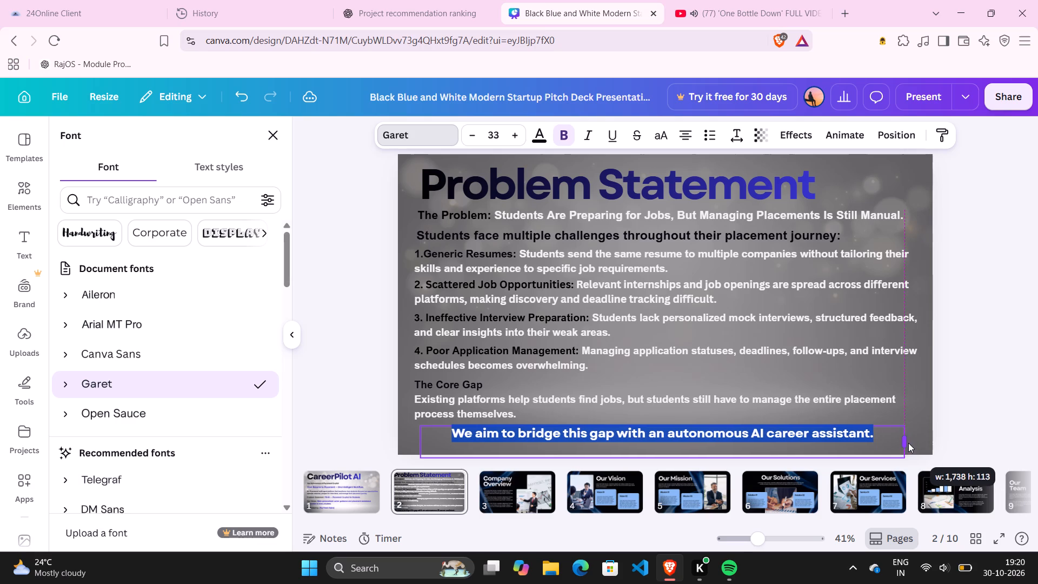
pyautogui.moveTo(908, 443); pyautogui.dragTo(907, 443)
pyautogui.click(920, 382)
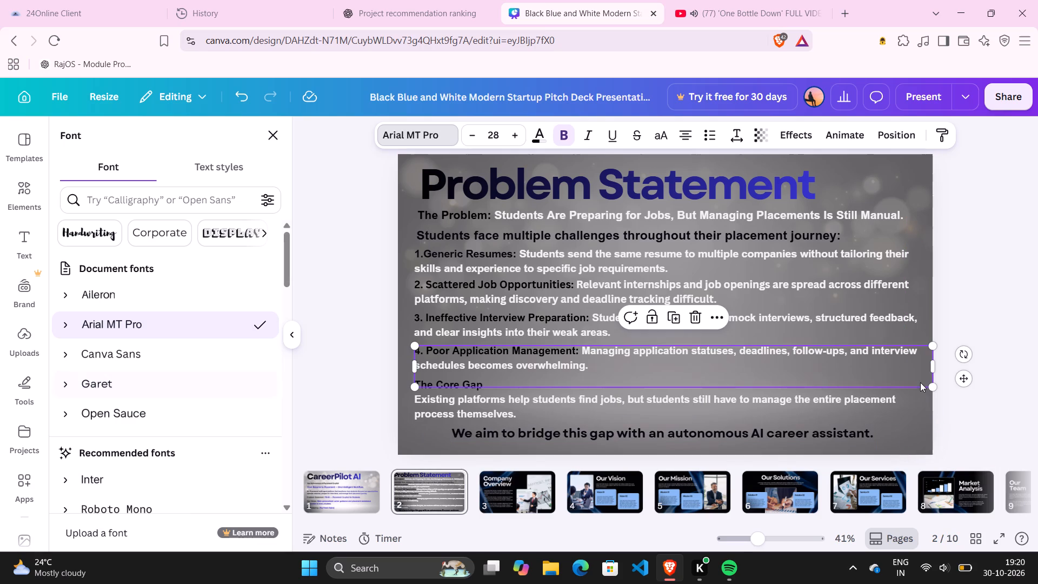
pyautogui.click(900, 176)
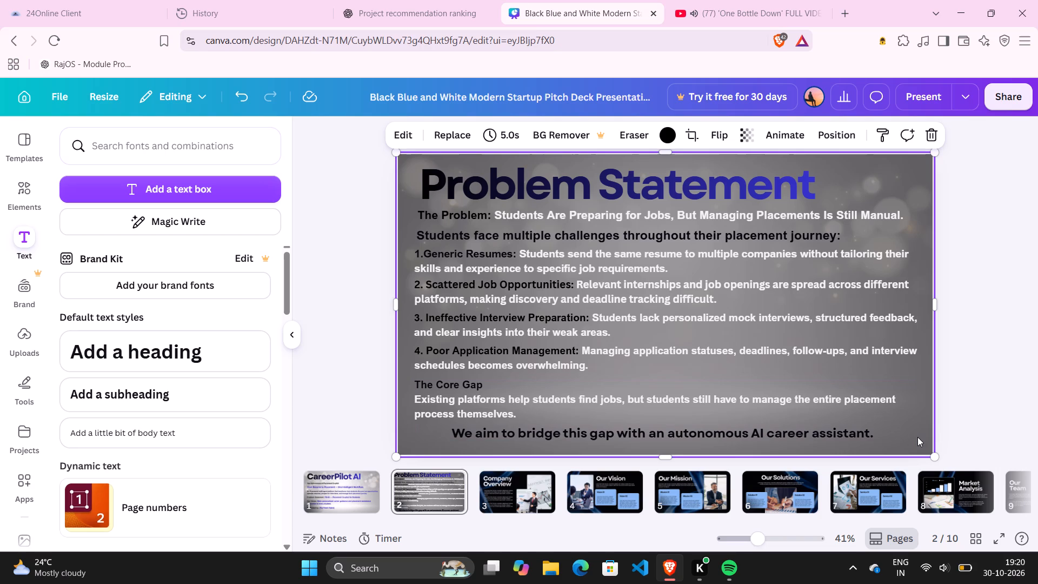
# Increase the font size of the "1.Generic Resumes:" label to 29.6.
pyautogui.click(435, 254)
pyautogui.click(517, 254)
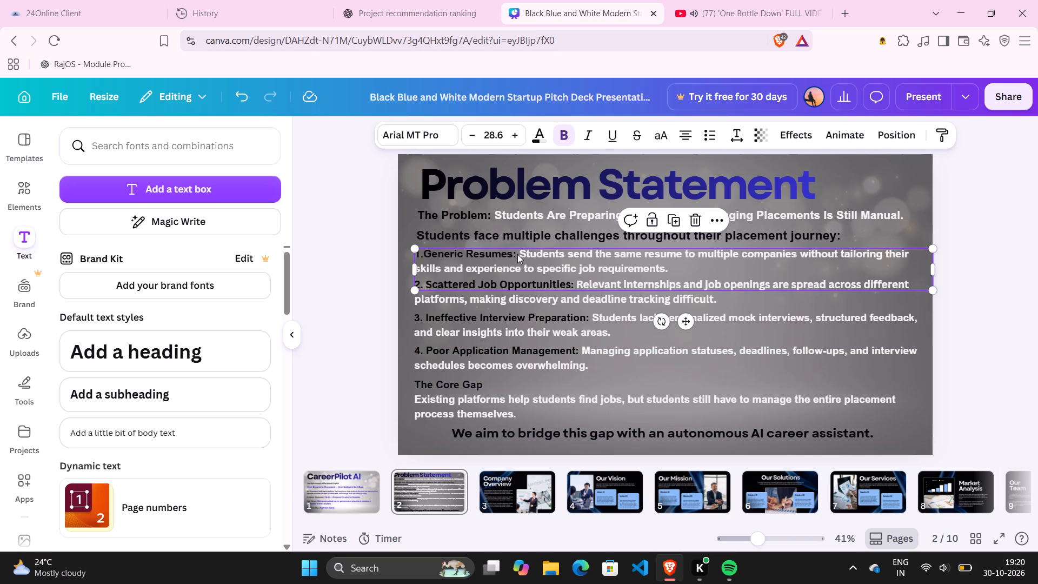
pyautogui.moveTo(517, 254); pyautogui.dragTo(407, 258)
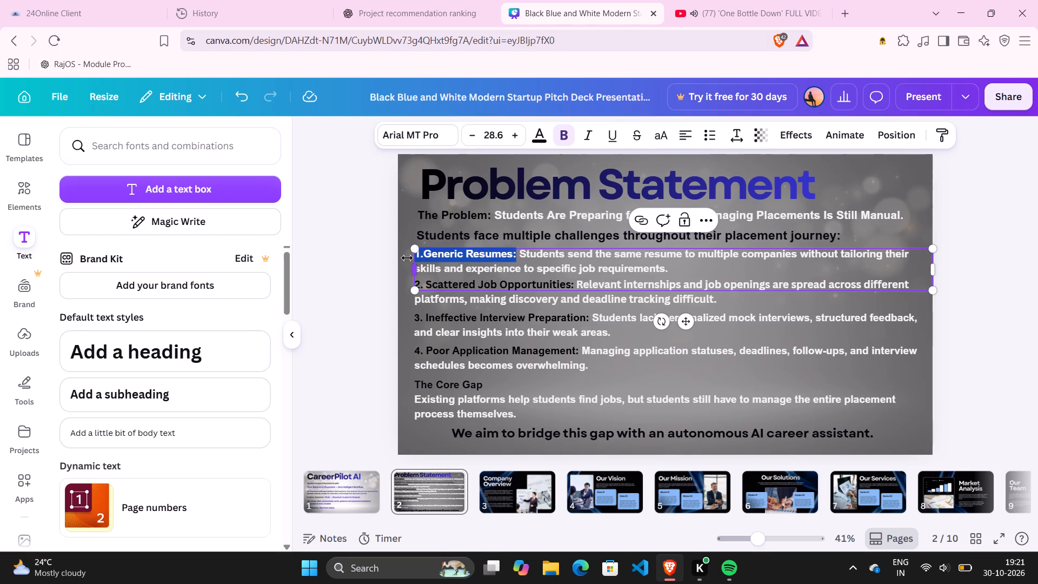
pyautogui.click(521, 134)
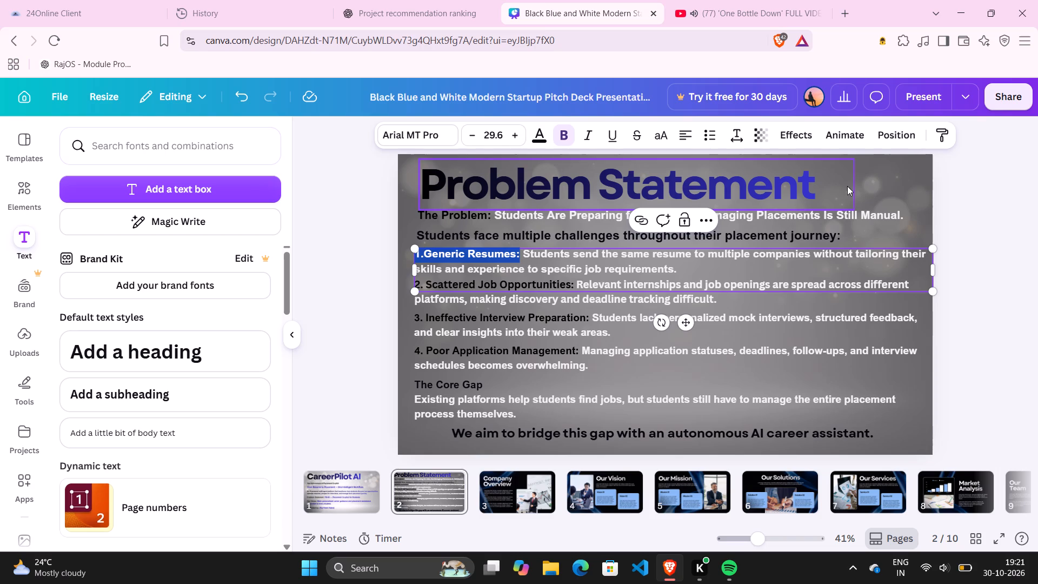
pyautogui.click(888, 180)
pyautogui.click(675, 288)
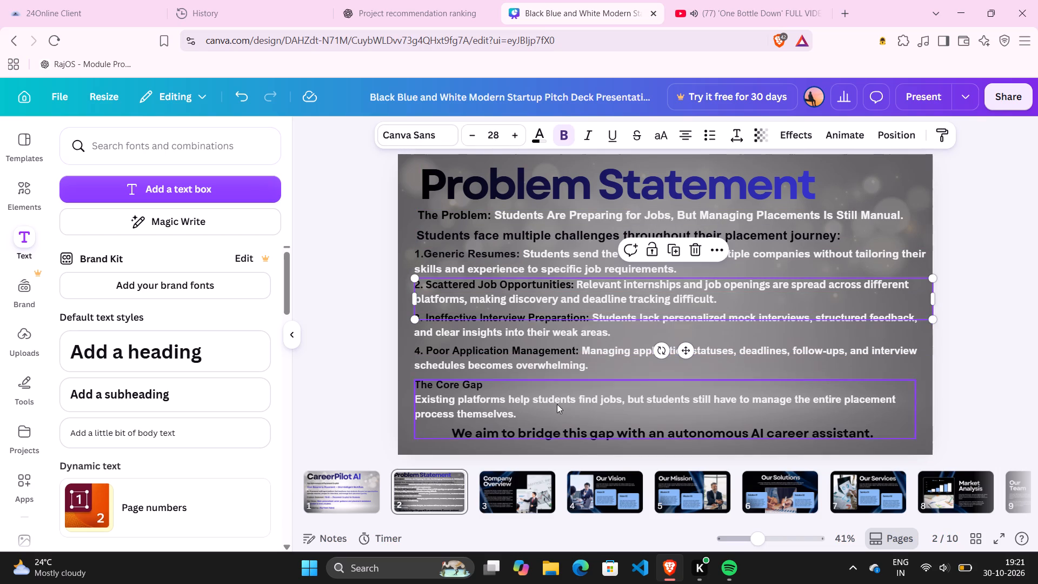
pyautogui.click(895, 184)
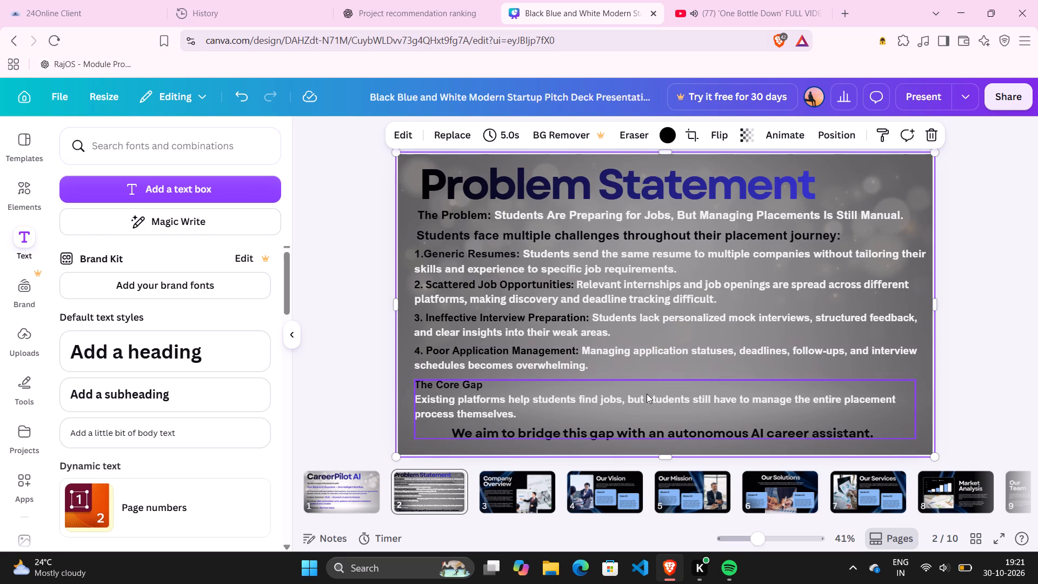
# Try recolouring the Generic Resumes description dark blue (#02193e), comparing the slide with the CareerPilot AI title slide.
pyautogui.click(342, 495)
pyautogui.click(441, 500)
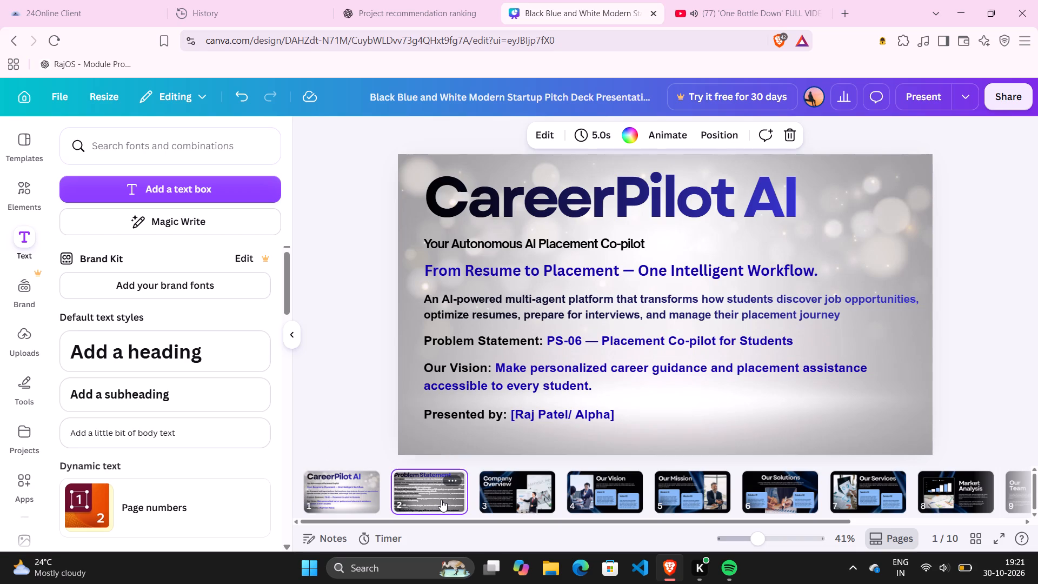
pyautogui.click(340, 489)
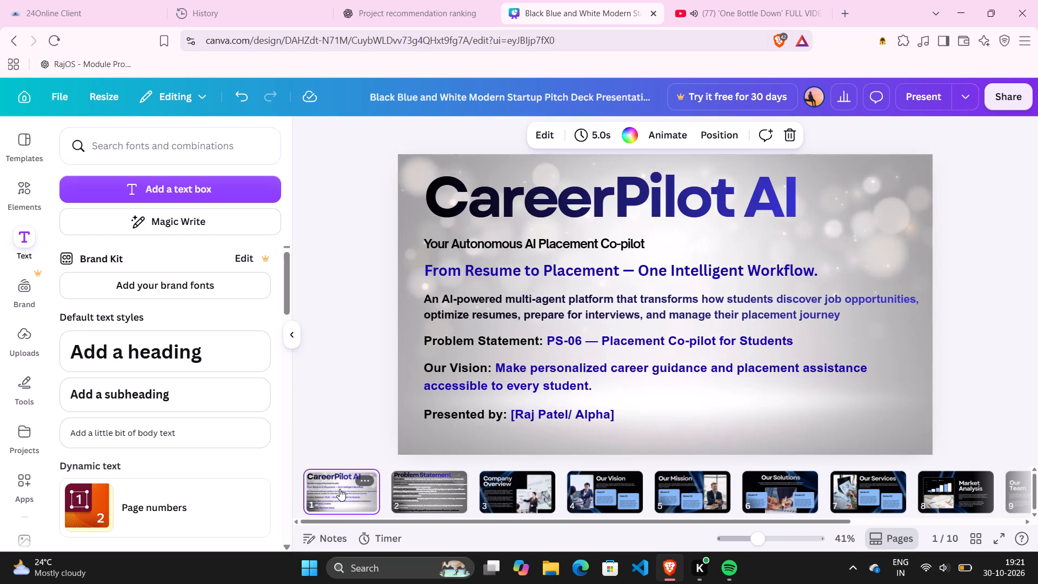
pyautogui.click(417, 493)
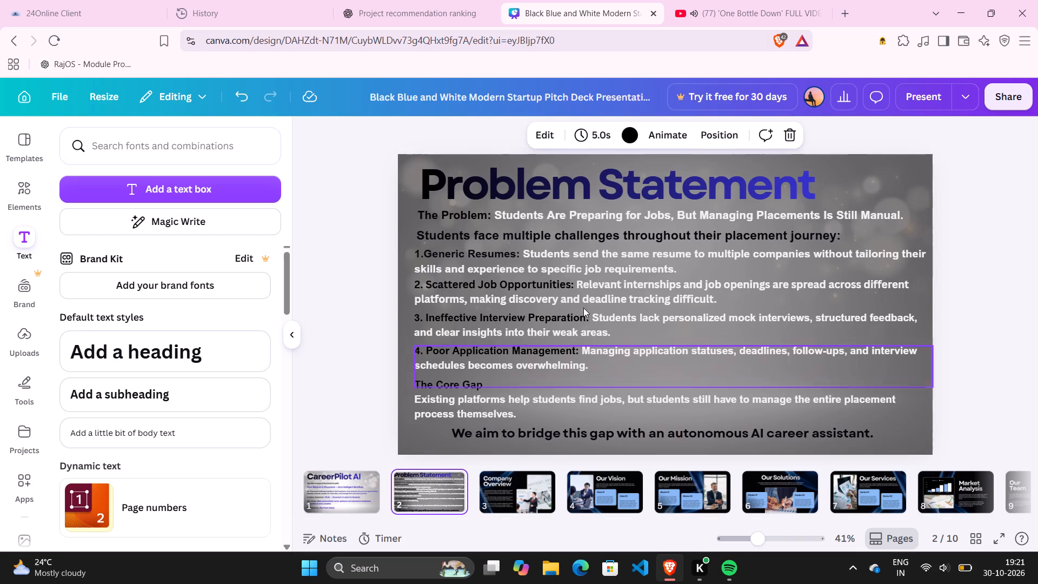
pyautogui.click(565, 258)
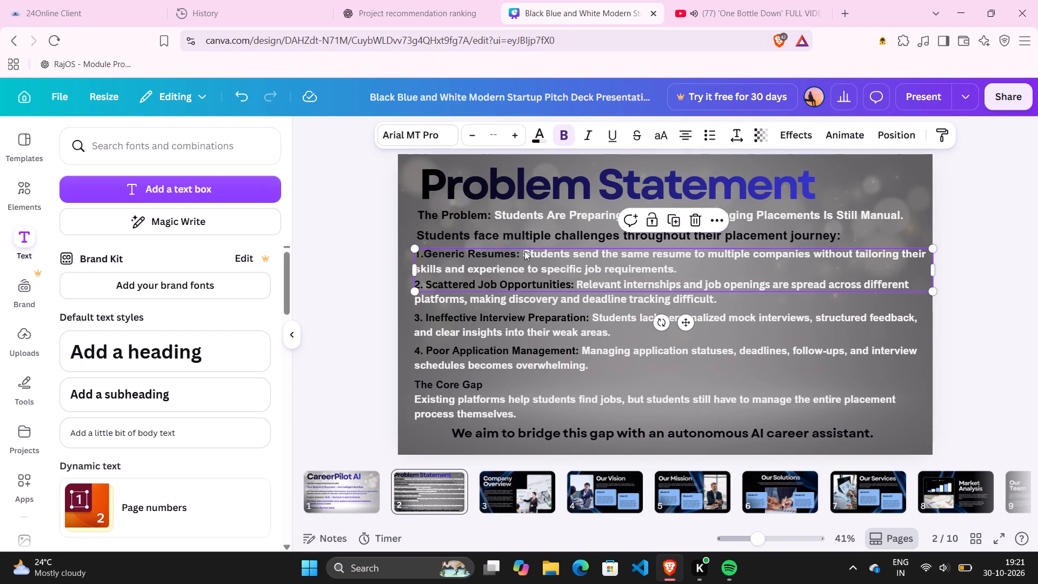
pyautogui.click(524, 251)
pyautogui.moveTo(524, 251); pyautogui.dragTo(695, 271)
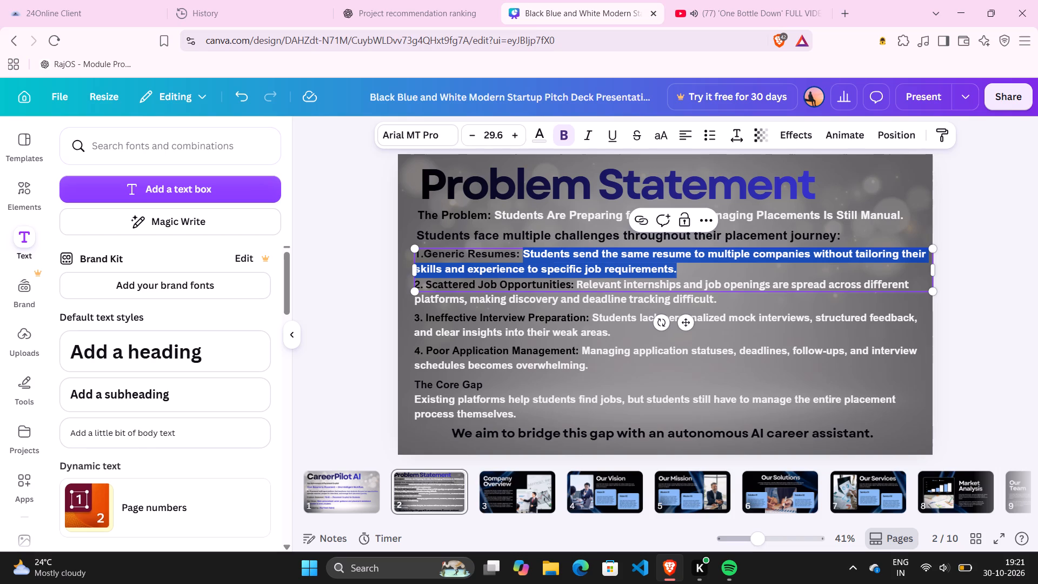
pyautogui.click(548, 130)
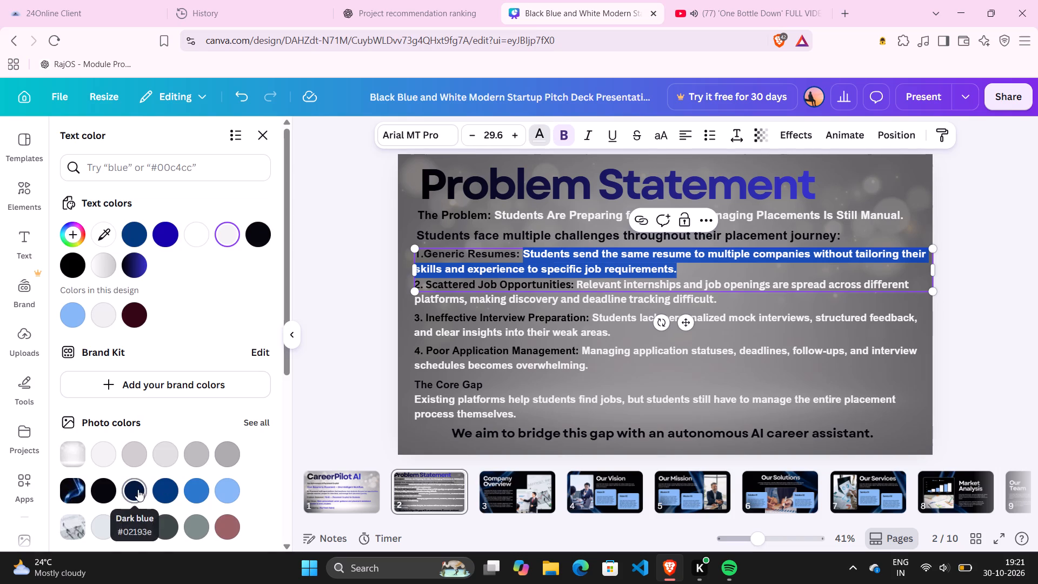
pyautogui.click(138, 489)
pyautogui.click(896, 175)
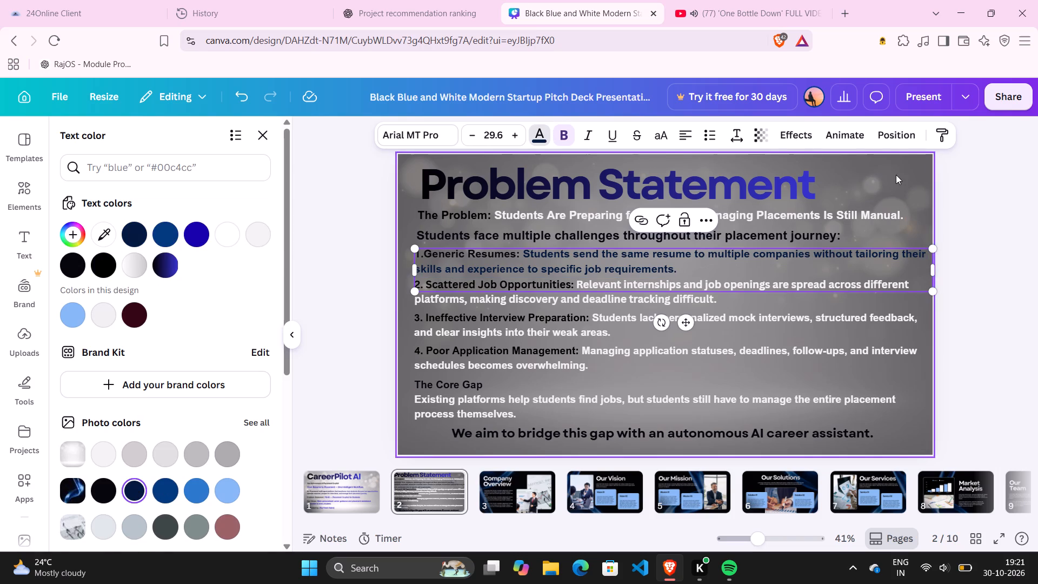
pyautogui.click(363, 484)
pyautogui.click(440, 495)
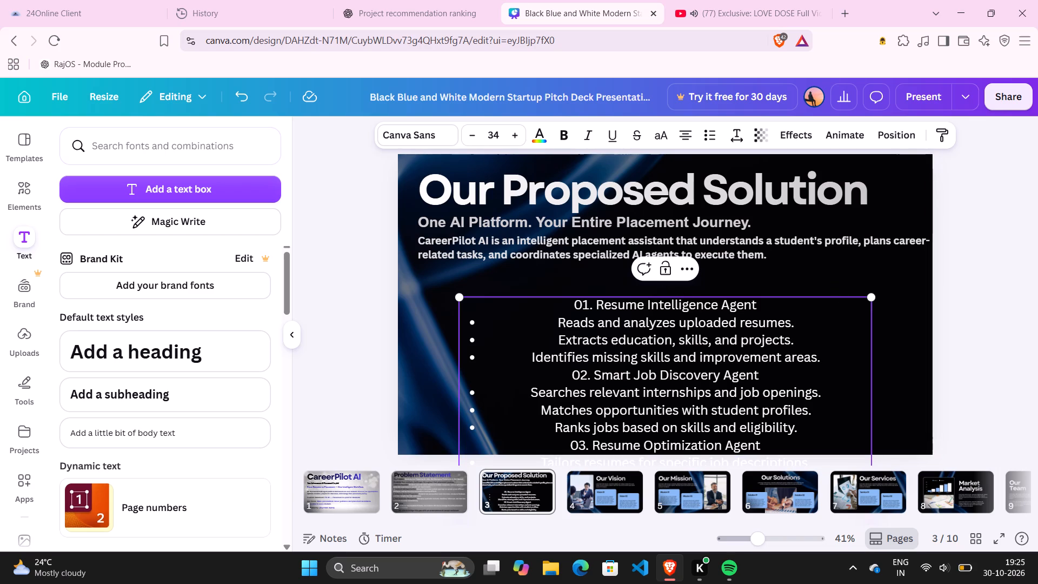
# Set the entire five-agent list's font size to 28.
pyautogui.moveTo(673, 295); pyautogui.dragTo(673, 185)
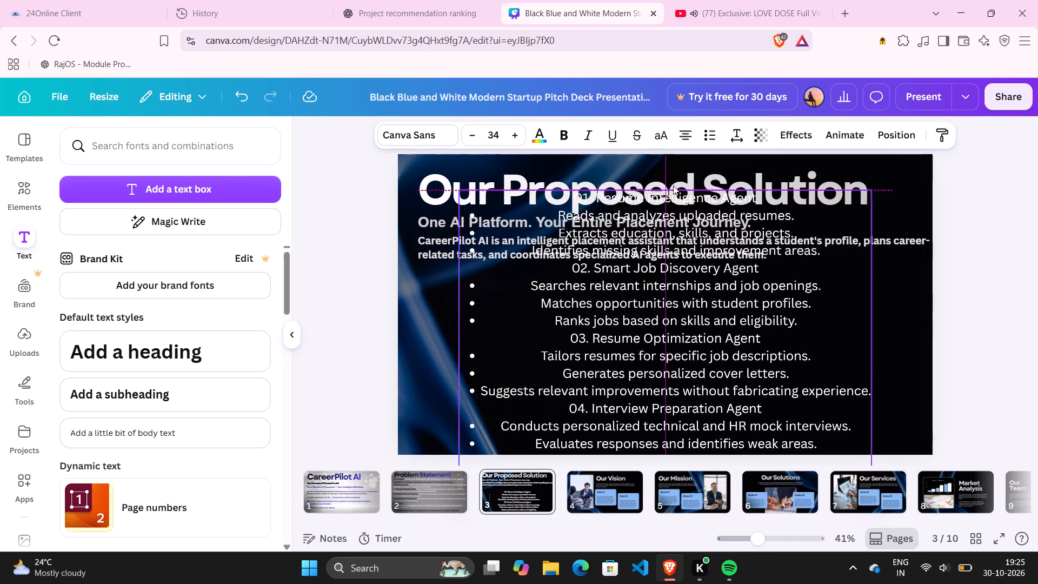
pyautogui.moveTo(673, 185); pyautogui.dragTo(688, 233)
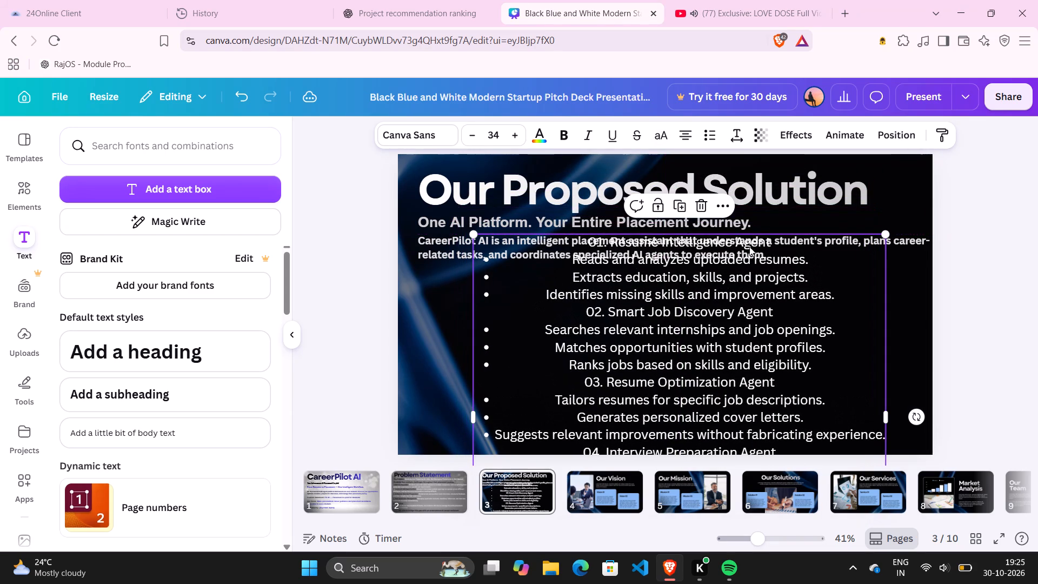
pyautogui.click(836, 282)
pyautogui.hotkey('ctrl', 'a')
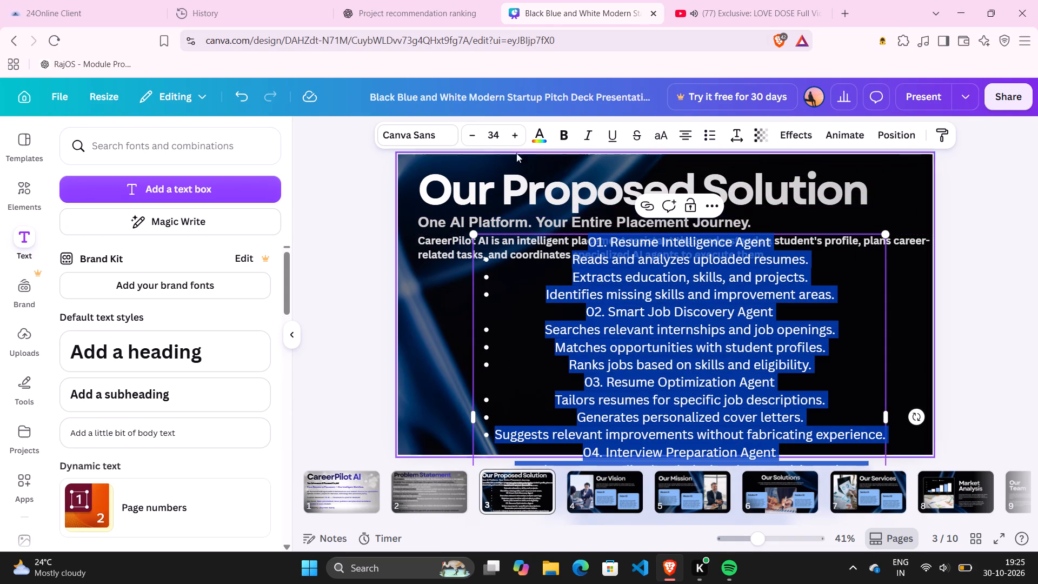
pyautogui.tripleClick(476, 132)
pyautogui.tripleClick(476, 132)
pyautogui.tripleClick(476, 132)
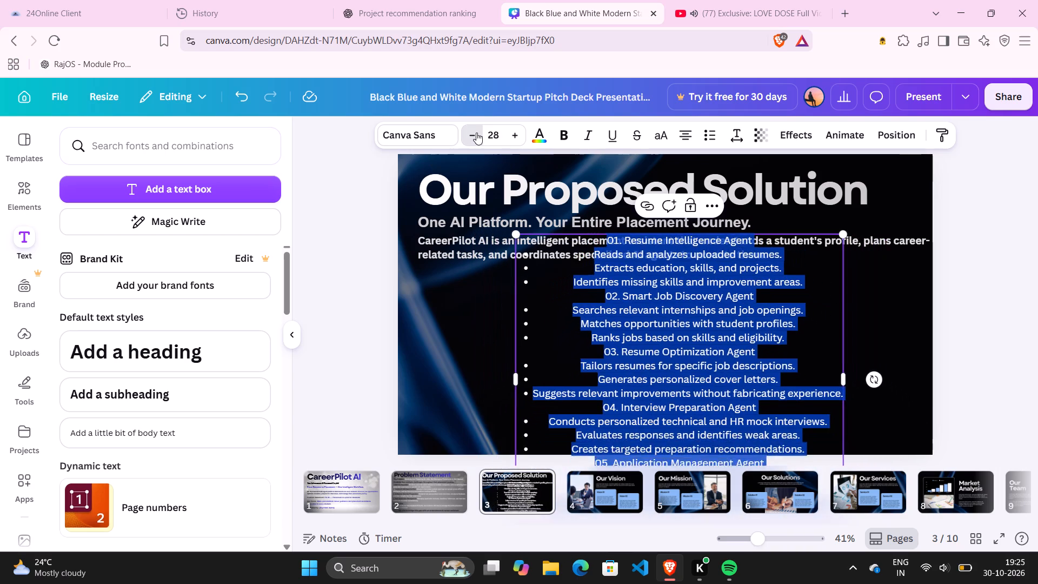
pyautogui.doubleClick(515, 131)
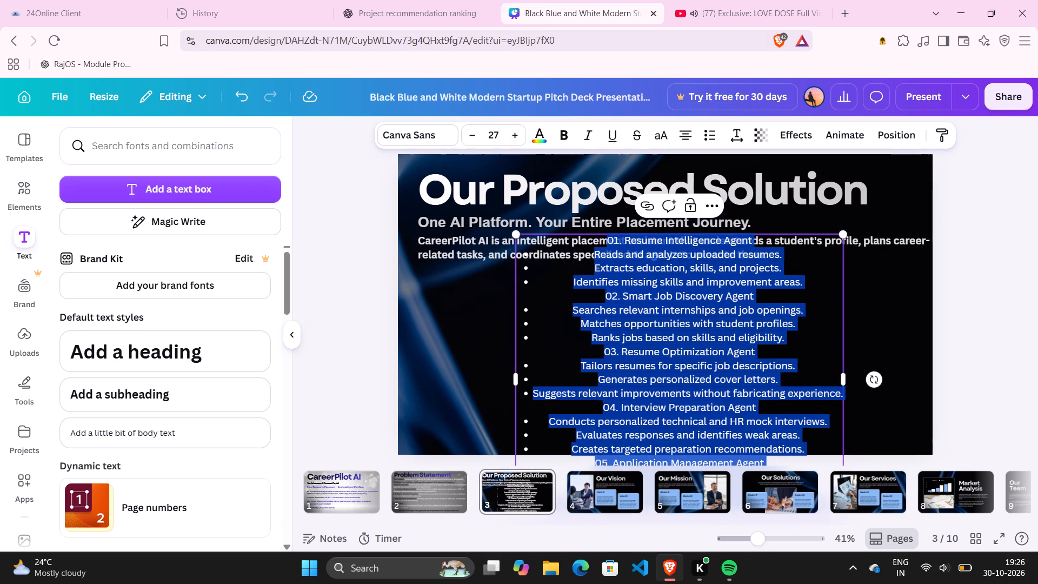
pyautogui.click(514, 129)
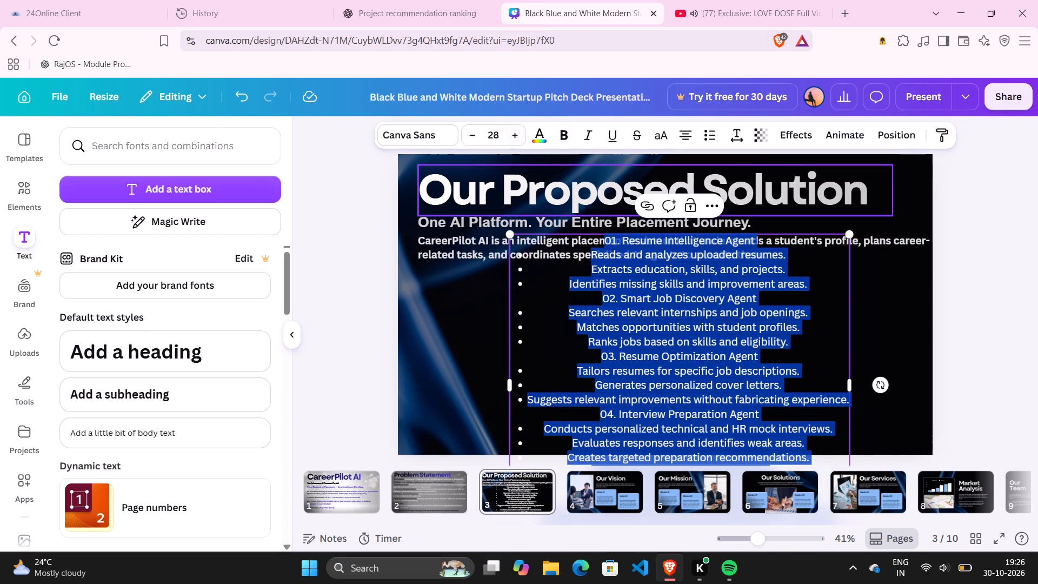
# Move the five-agent list below the description so that its first line clears the description text.
pyautogui.moveTo(694, 231); pyautogui.dragTo(684, 151)
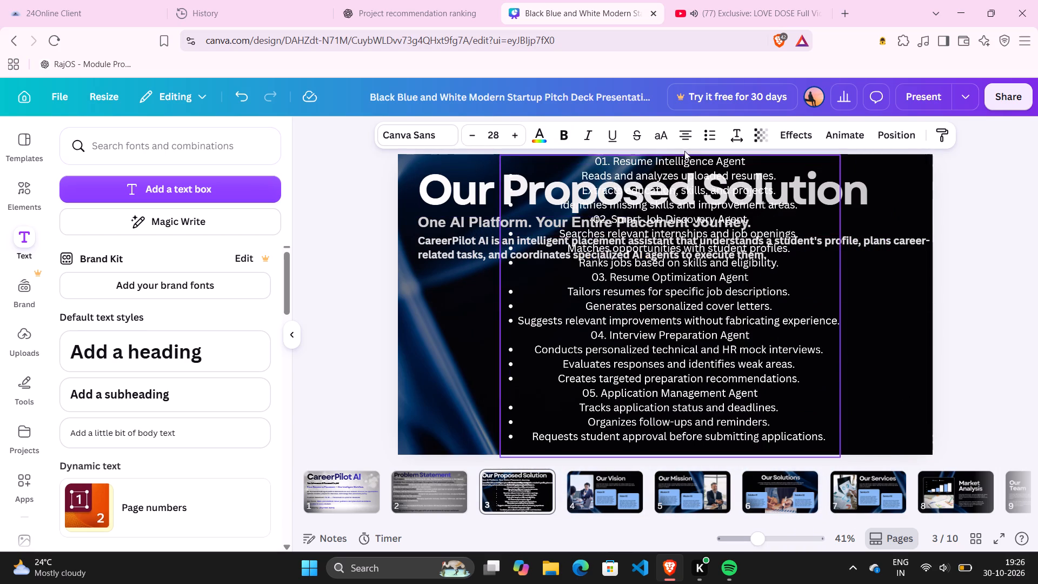
pyautogui.moveTo(684, 151); pyautogui.dragTo(686, 284)
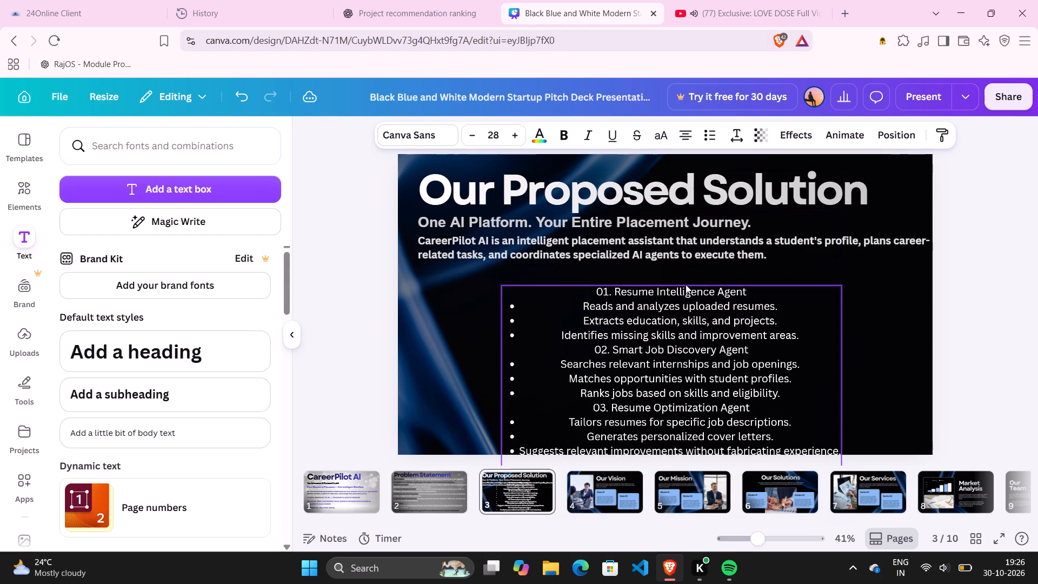
pyautogui.click(595, 294)
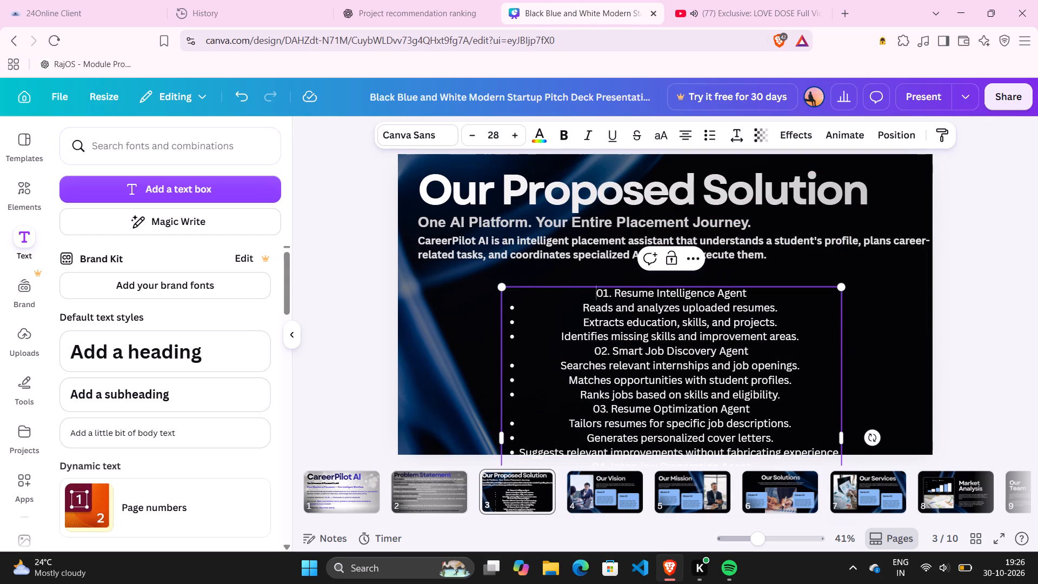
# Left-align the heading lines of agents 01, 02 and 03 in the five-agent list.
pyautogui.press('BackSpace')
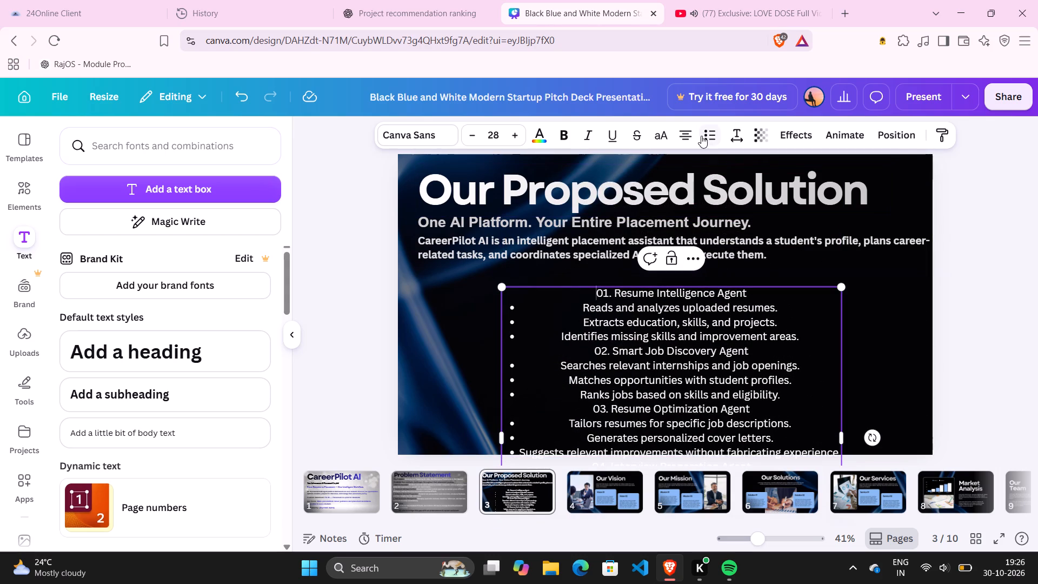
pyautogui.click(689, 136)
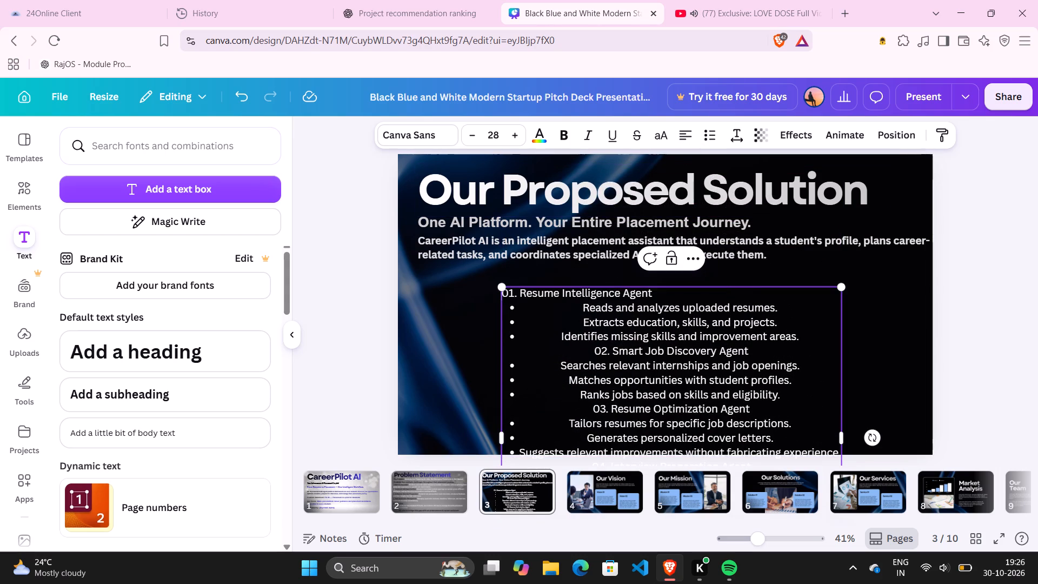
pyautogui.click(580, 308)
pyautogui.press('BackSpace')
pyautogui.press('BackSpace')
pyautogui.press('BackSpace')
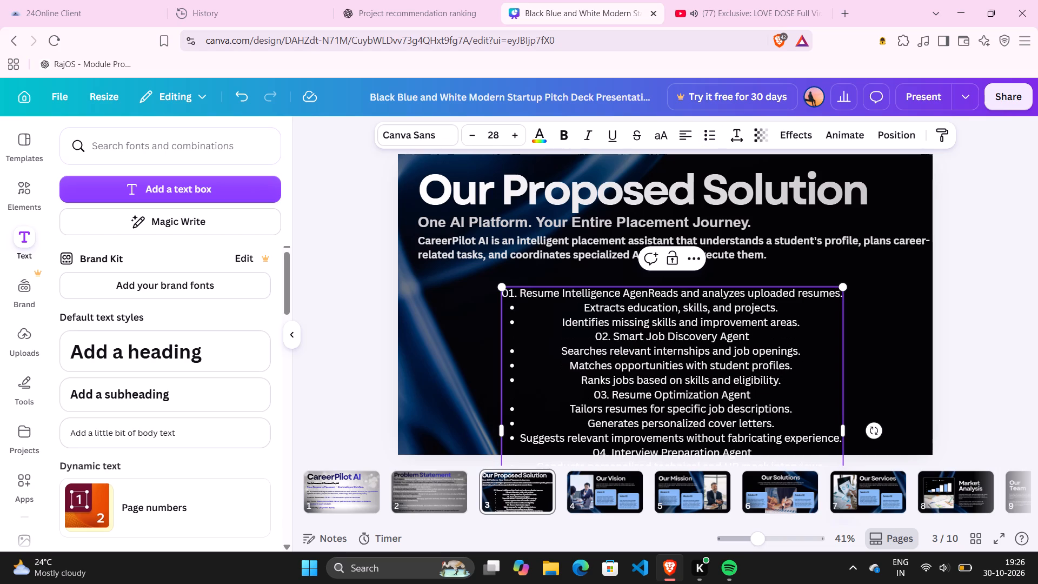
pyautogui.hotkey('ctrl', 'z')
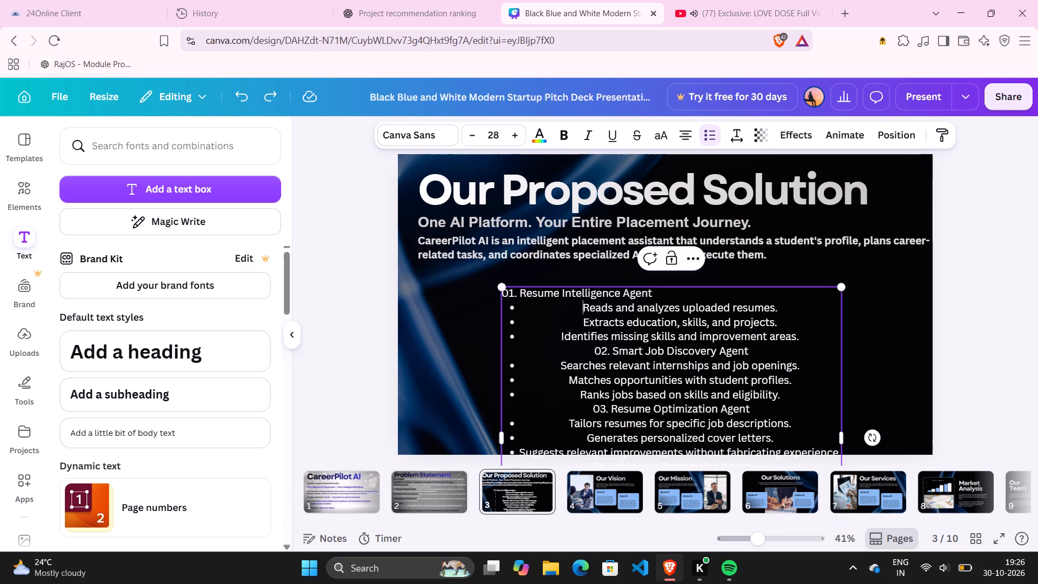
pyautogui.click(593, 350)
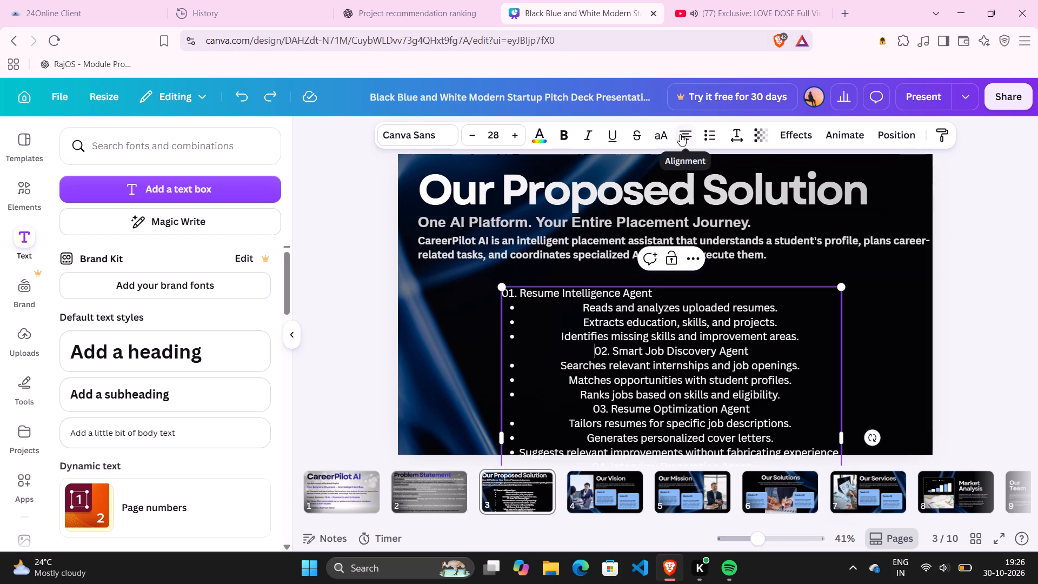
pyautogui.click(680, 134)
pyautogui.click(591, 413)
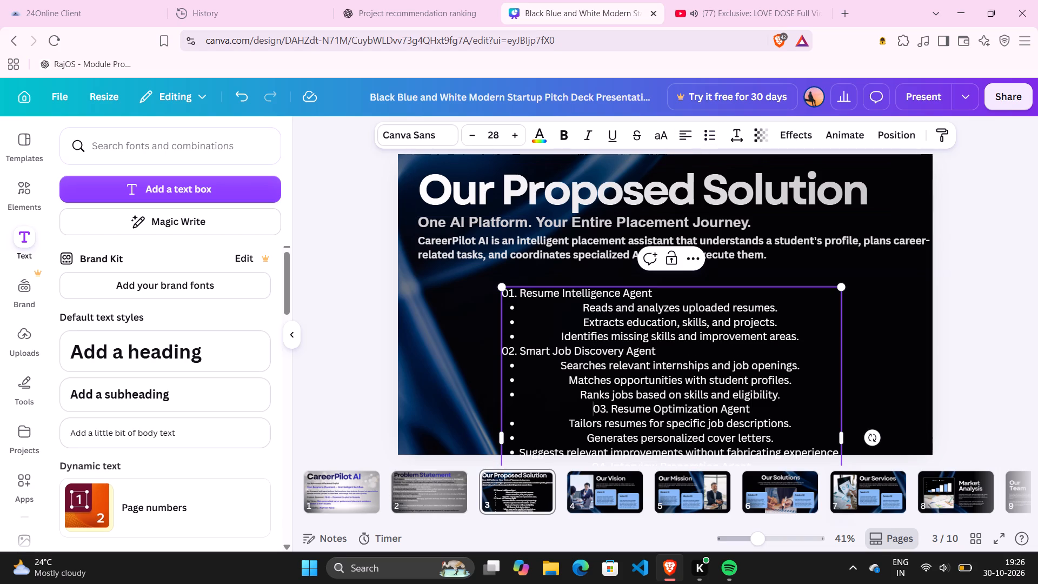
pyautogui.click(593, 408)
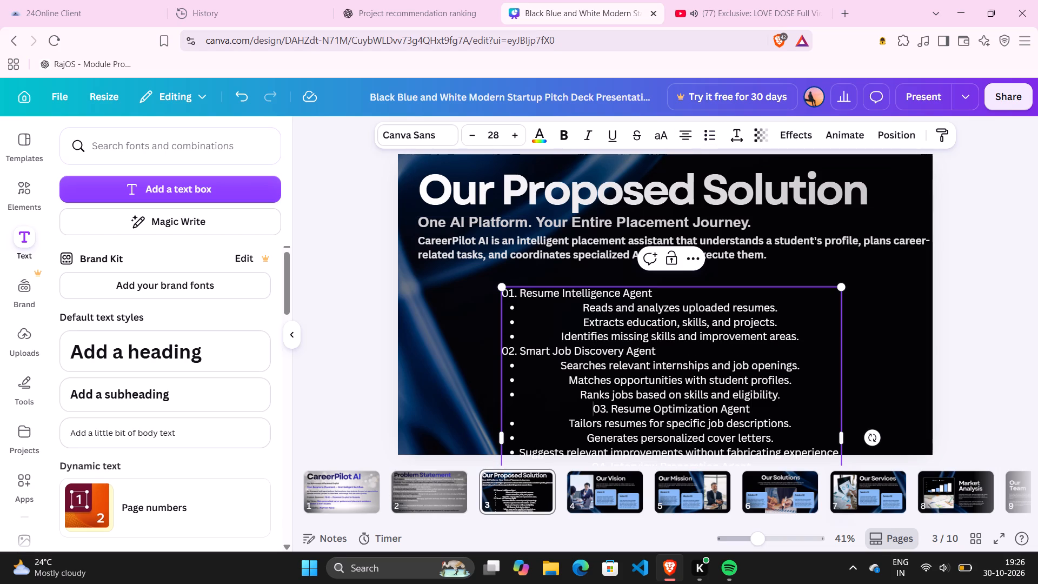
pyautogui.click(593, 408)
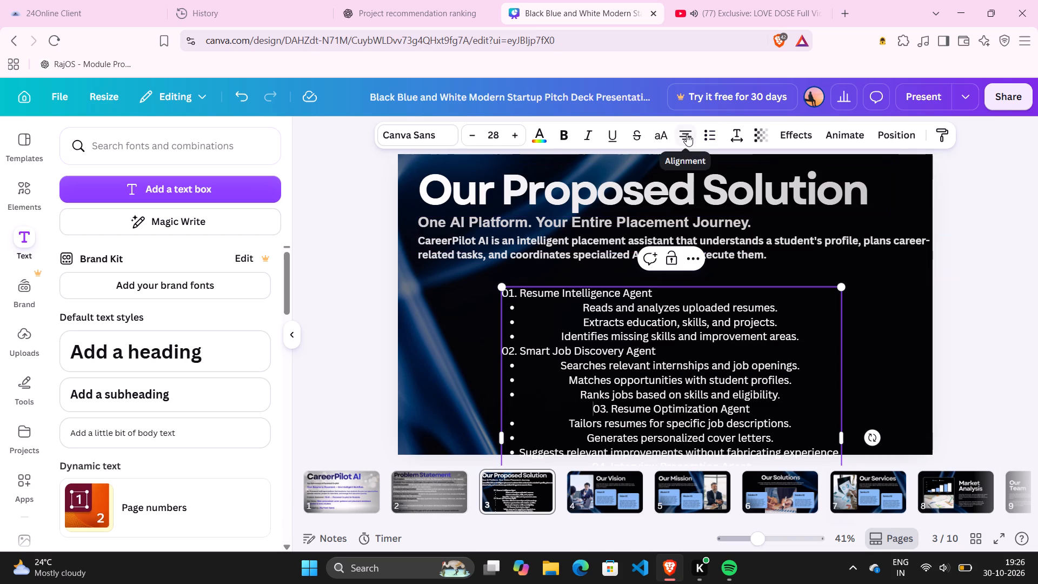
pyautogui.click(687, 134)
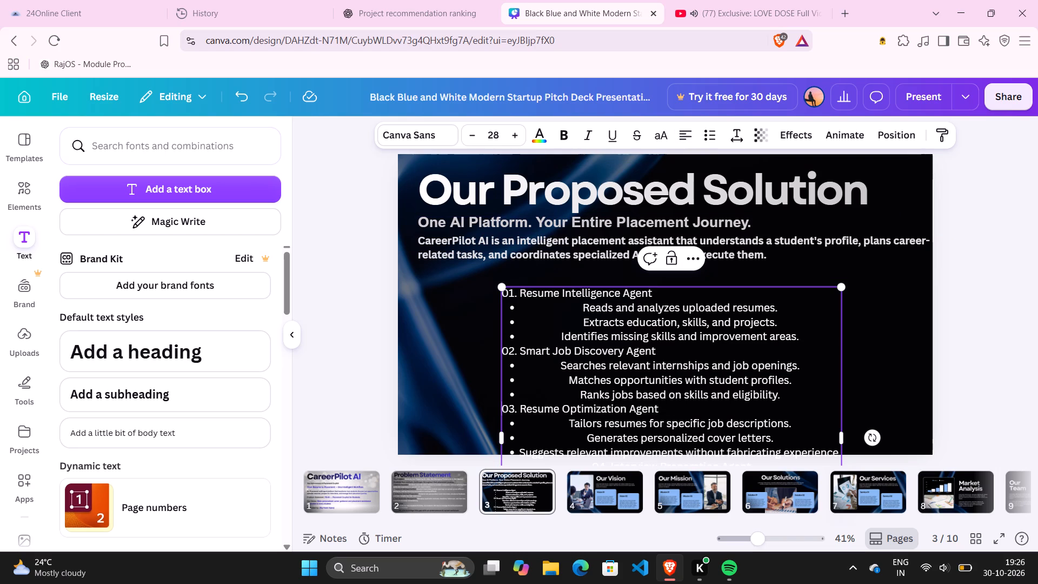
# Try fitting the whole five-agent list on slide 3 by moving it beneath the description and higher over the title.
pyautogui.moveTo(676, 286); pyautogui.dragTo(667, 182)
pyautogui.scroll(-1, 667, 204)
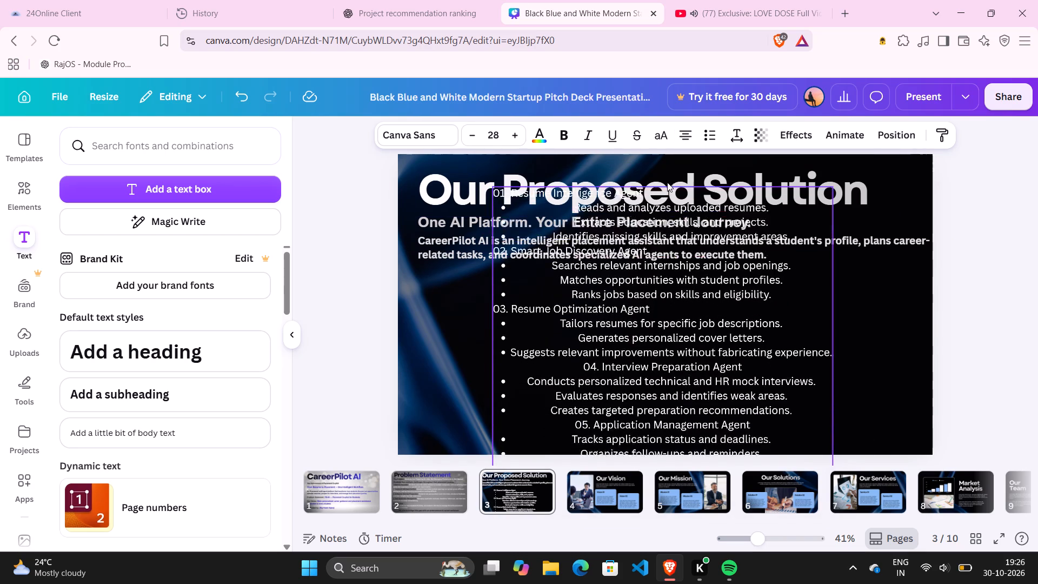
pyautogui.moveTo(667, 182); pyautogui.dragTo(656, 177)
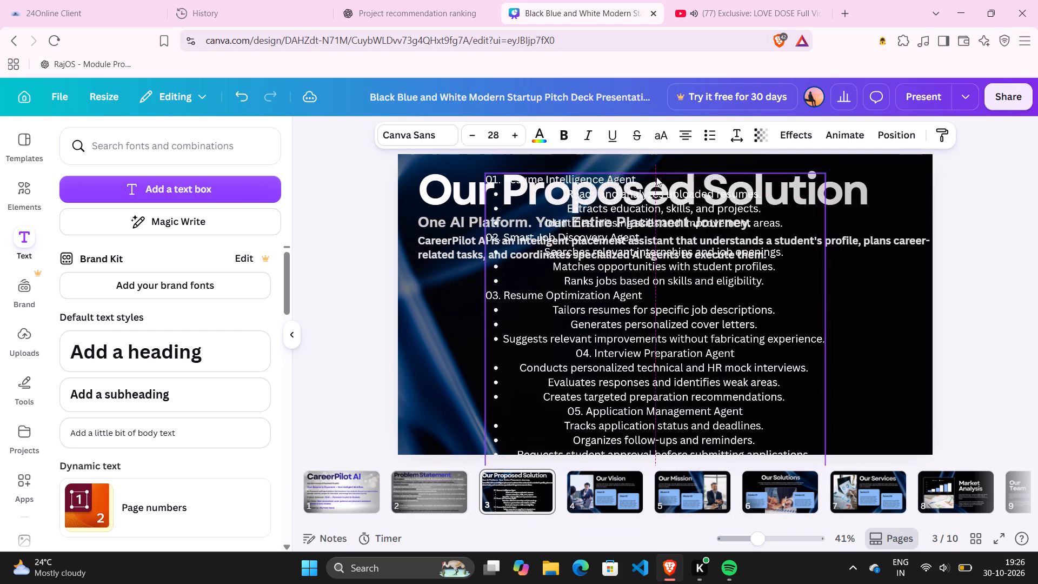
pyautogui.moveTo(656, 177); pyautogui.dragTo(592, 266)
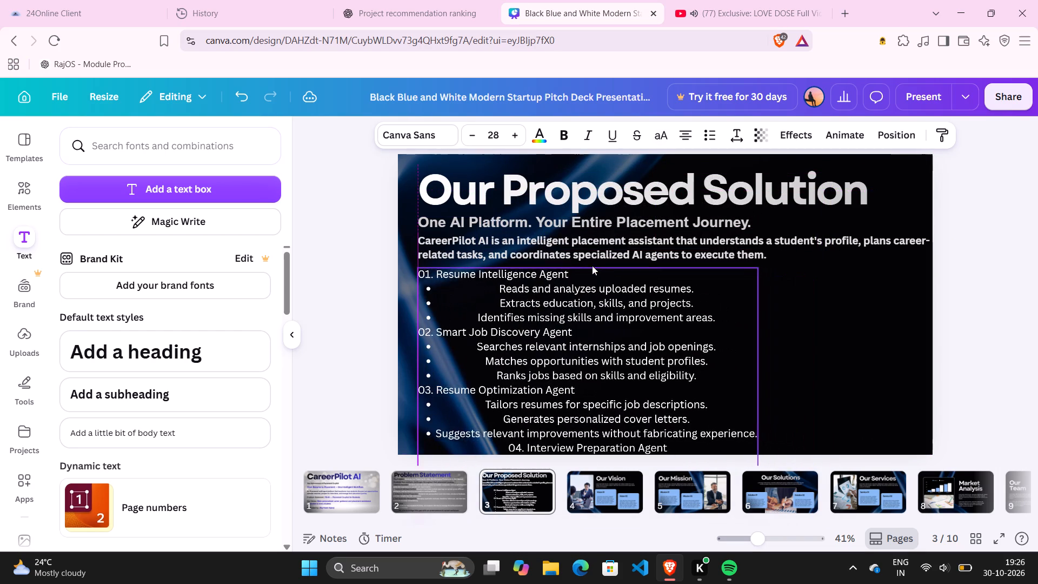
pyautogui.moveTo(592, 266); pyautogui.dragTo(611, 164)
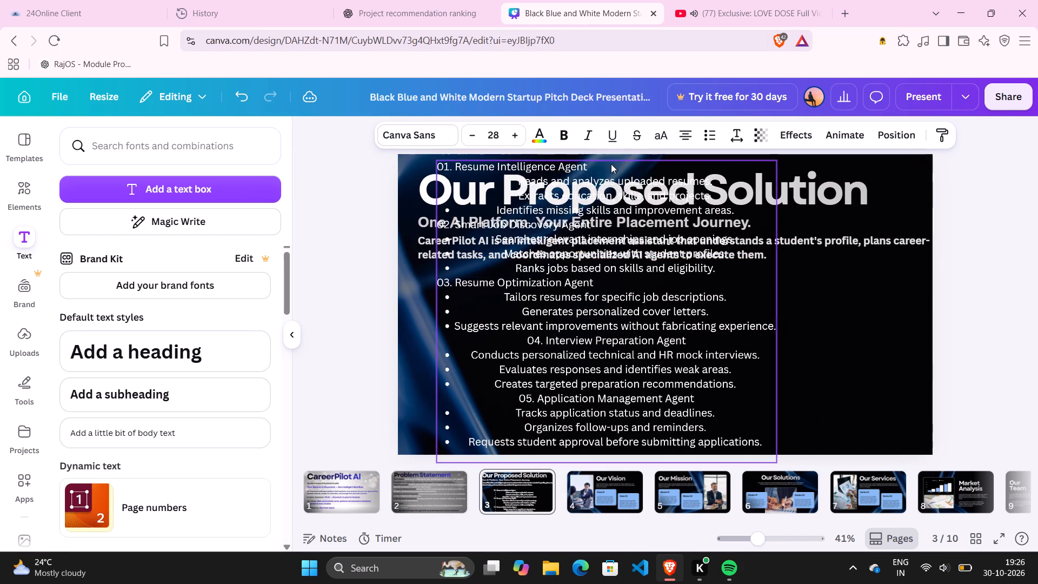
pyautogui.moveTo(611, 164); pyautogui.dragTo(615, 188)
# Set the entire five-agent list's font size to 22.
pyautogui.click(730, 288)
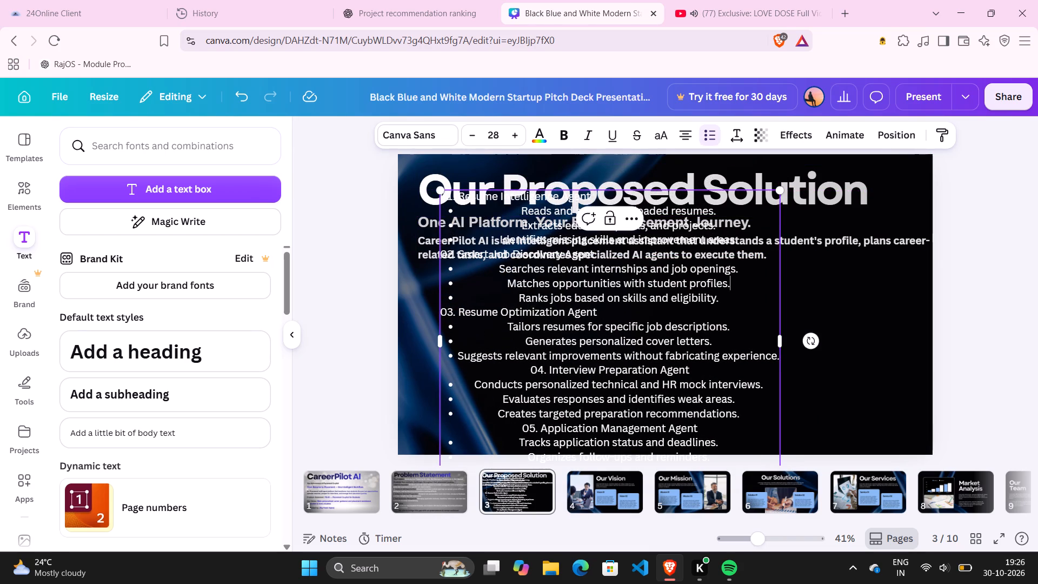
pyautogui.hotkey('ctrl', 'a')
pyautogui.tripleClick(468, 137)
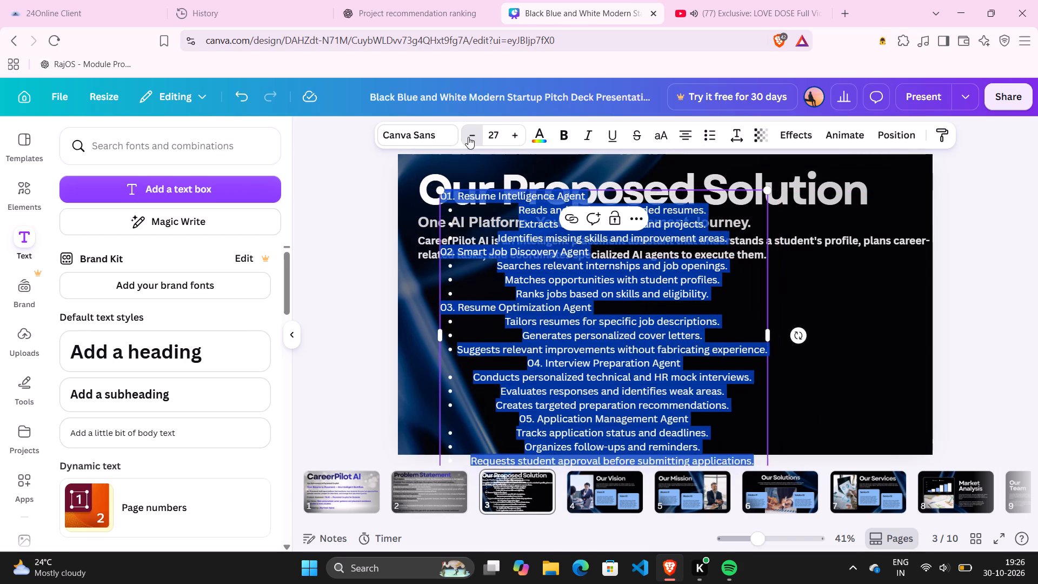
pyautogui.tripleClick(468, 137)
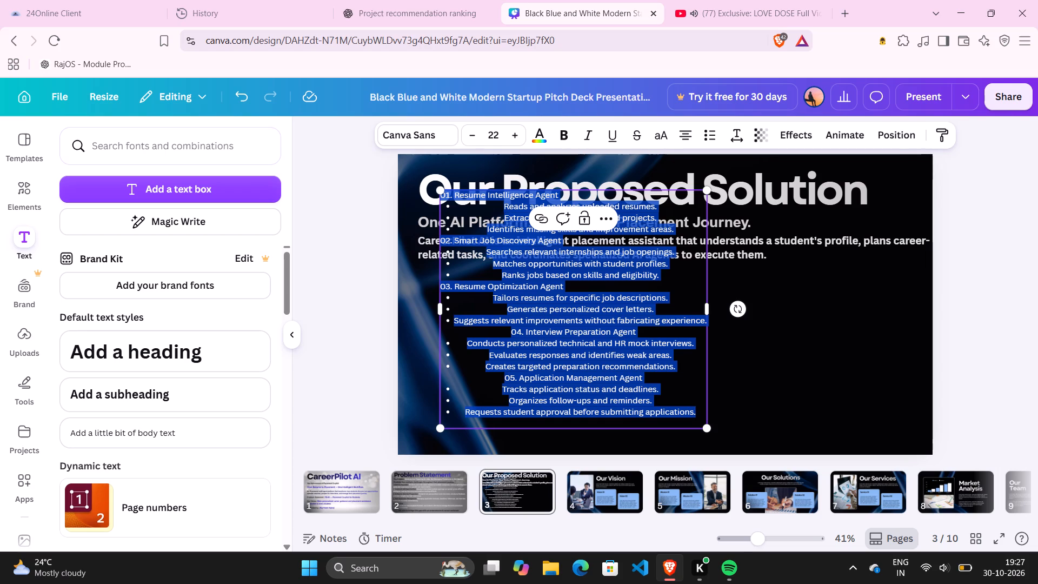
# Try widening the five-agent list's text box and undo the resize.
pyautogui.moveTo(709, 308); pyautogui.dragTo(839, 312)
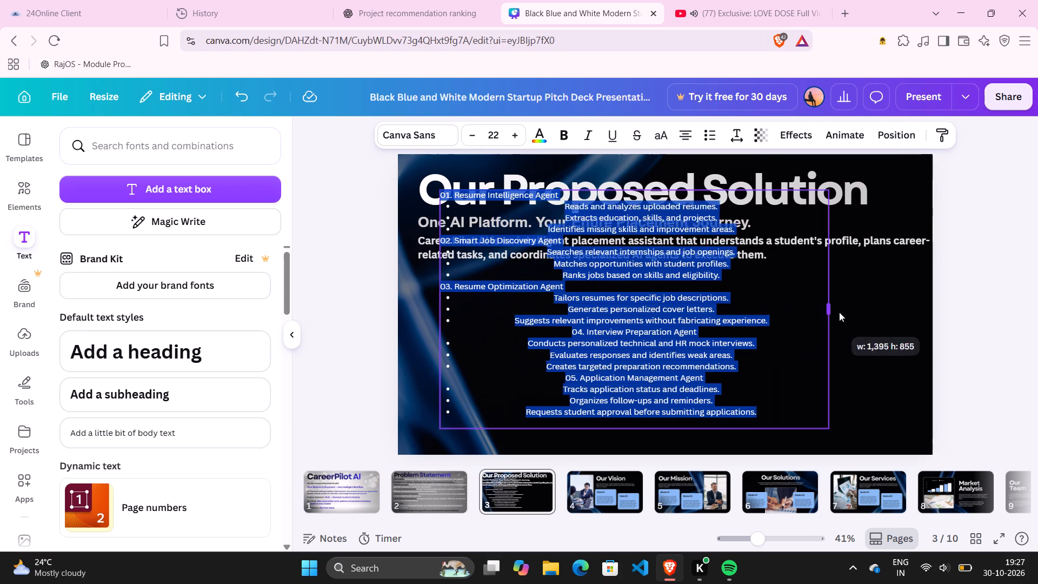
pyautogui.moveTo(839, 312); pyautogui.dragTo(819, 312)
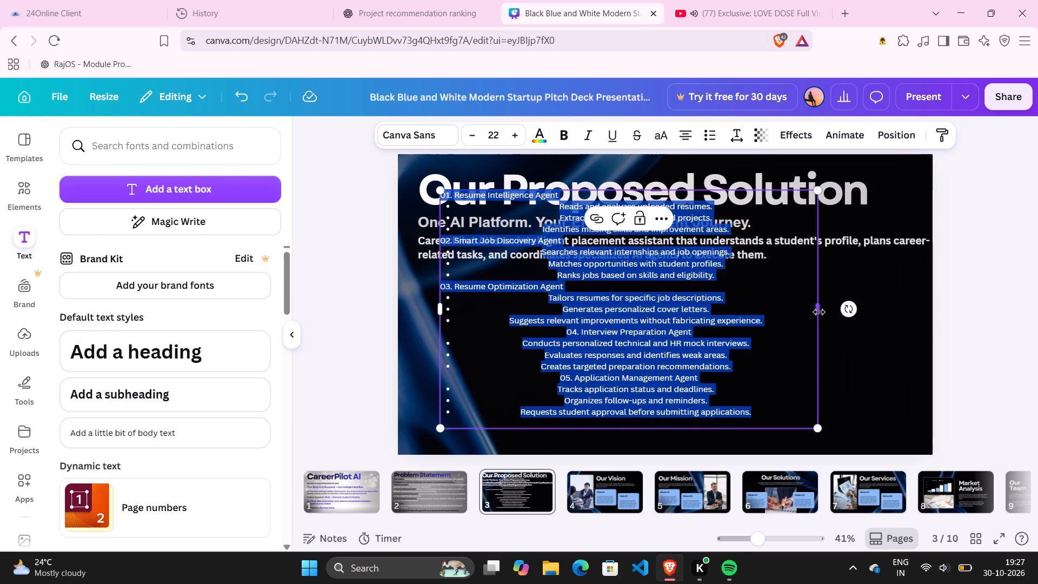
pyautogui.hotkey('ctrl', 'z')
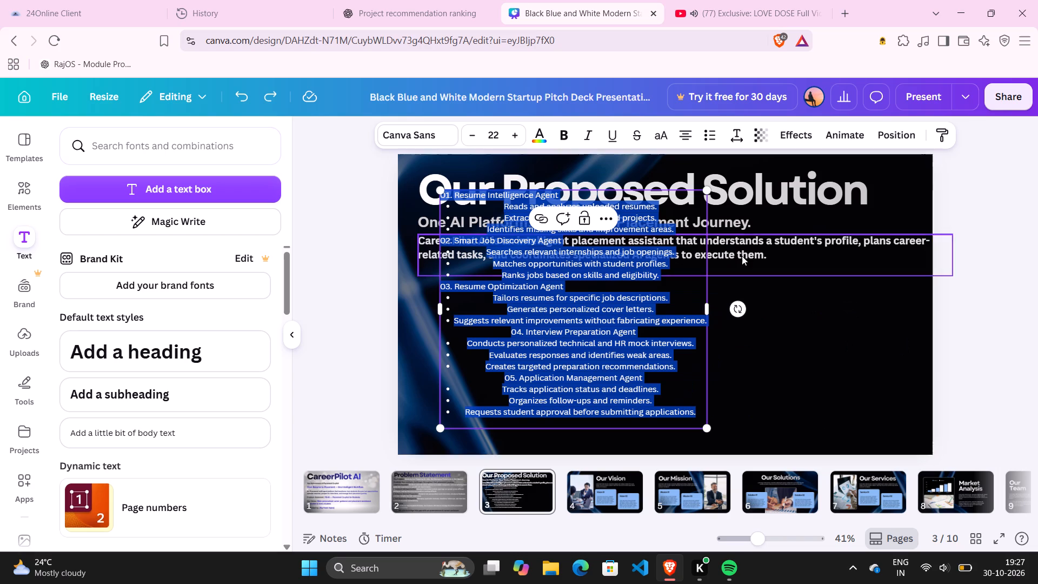
pyautogui.click(600, 219)
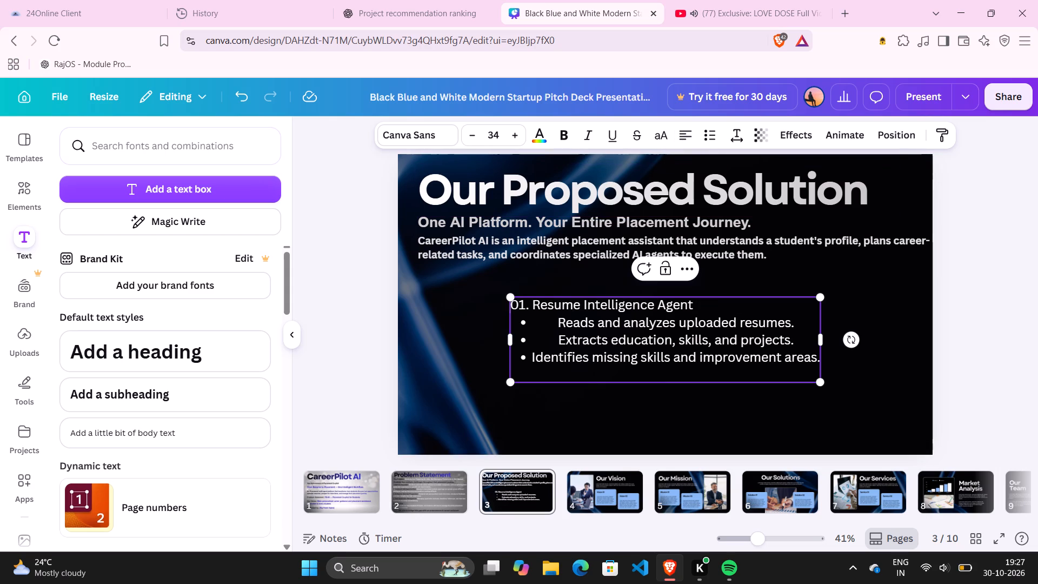
# Make the entire Resume Intelligence Agent text bold and set its font size to 28.
pyautogui.click(797, 334)
pyautogui.hotkey('ctrl', 'a')
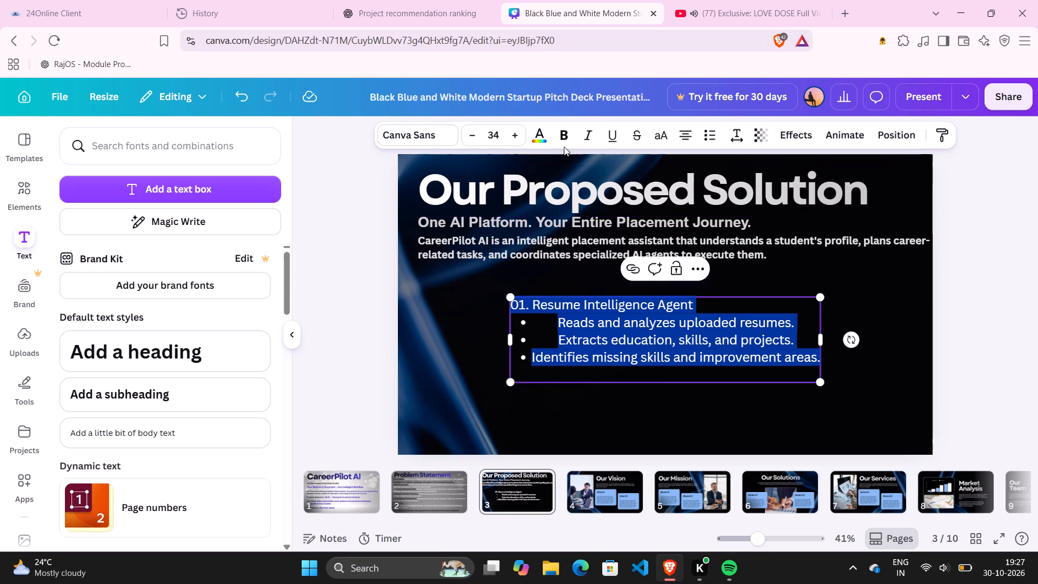
pyautogui.click(560, 142)
pyautogui.tripleClick(469, 136)
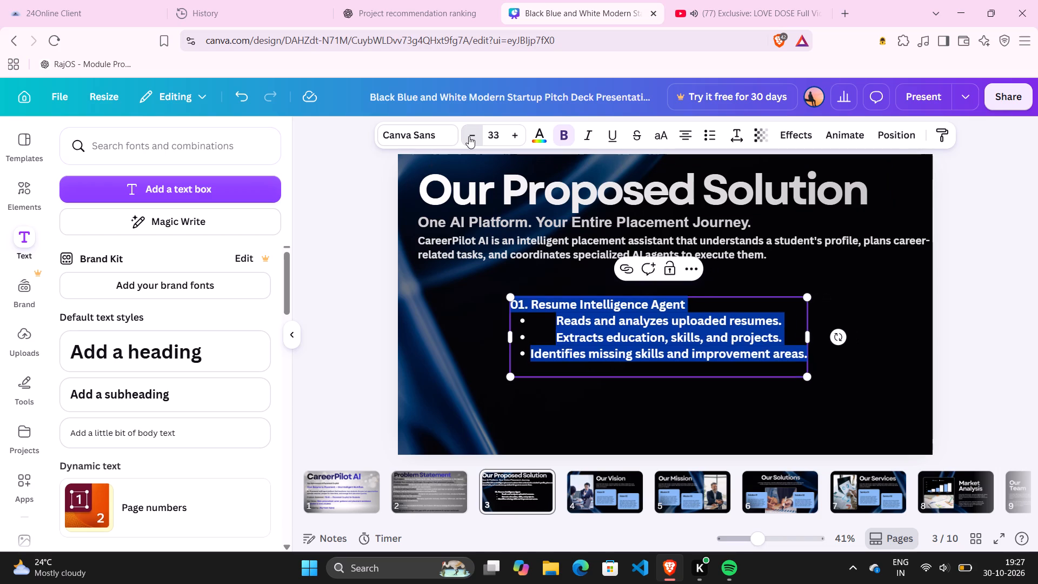
pyautogui.tripleClick(469, 136)
pyautogui.click(469, 136)
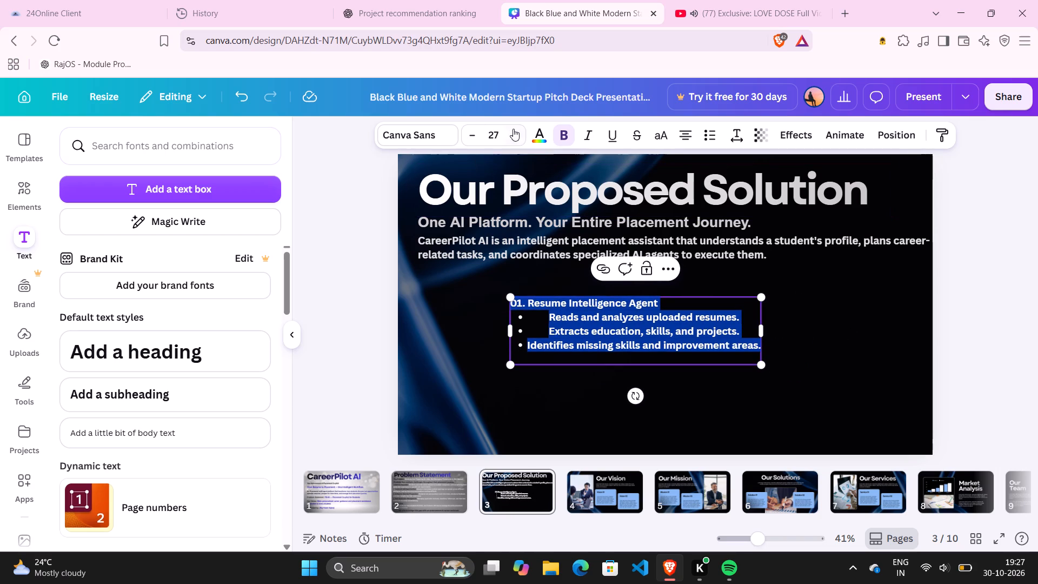
pyautogui.click(513, 130)
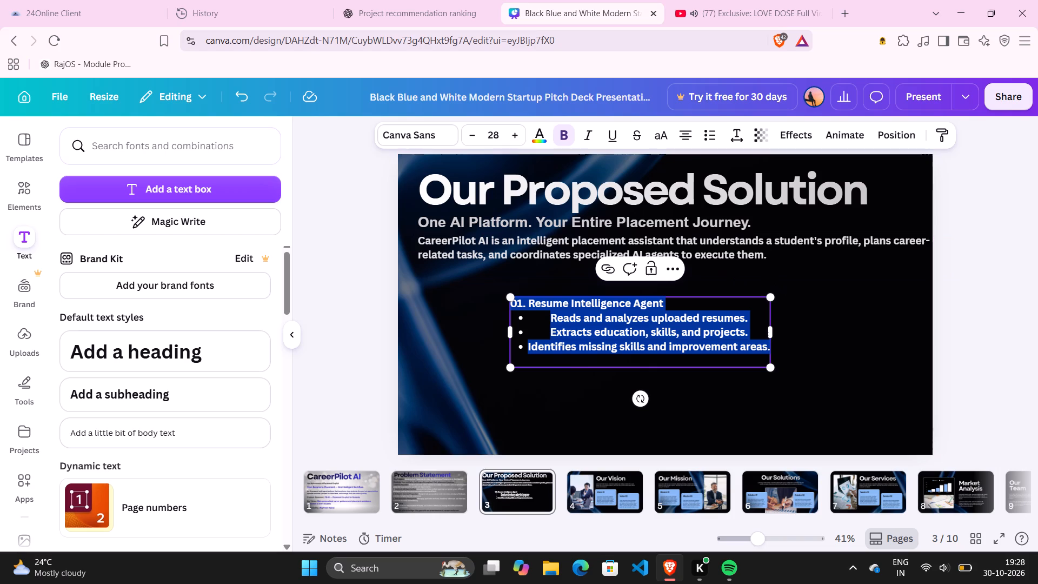
# Move the Resume Intelligence Agent text box directly below the description paragraph, aligned with its left edge.
pyautogui.moveTo(642, 295); pyautogui.dragTo(550, 267)
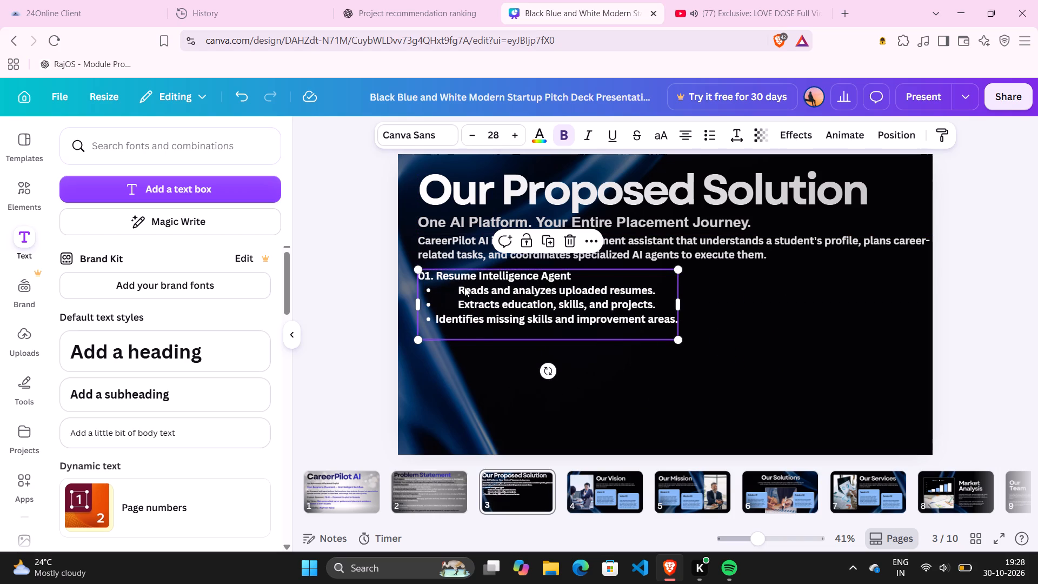
# Remove the bullets from the three Resume Intelligence Agent lines, leaving each as a left-aligned plain line below the heading.
pyautogui.click(458, 290)
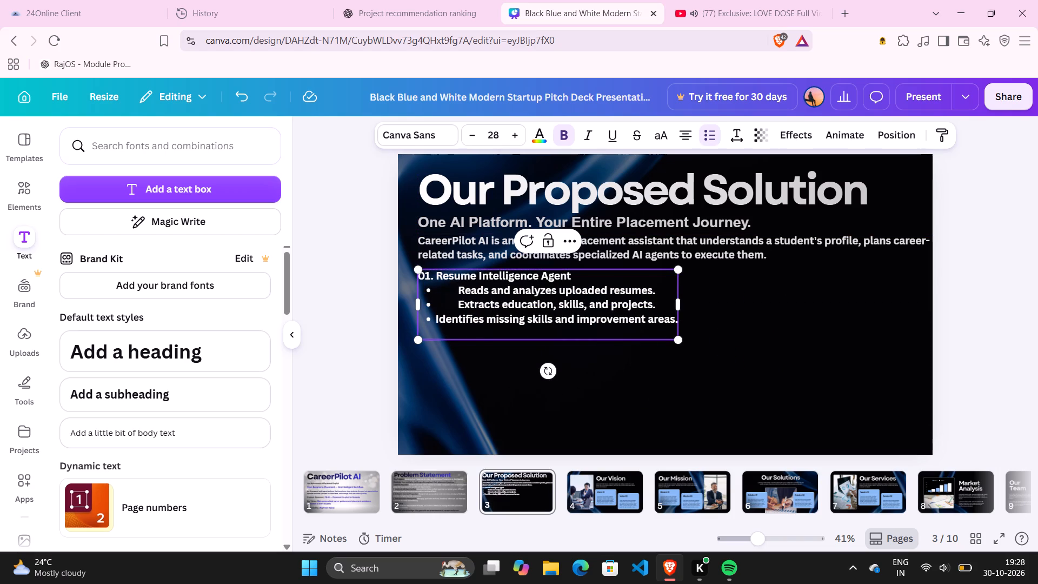
pyautogui.press('BackSpace')
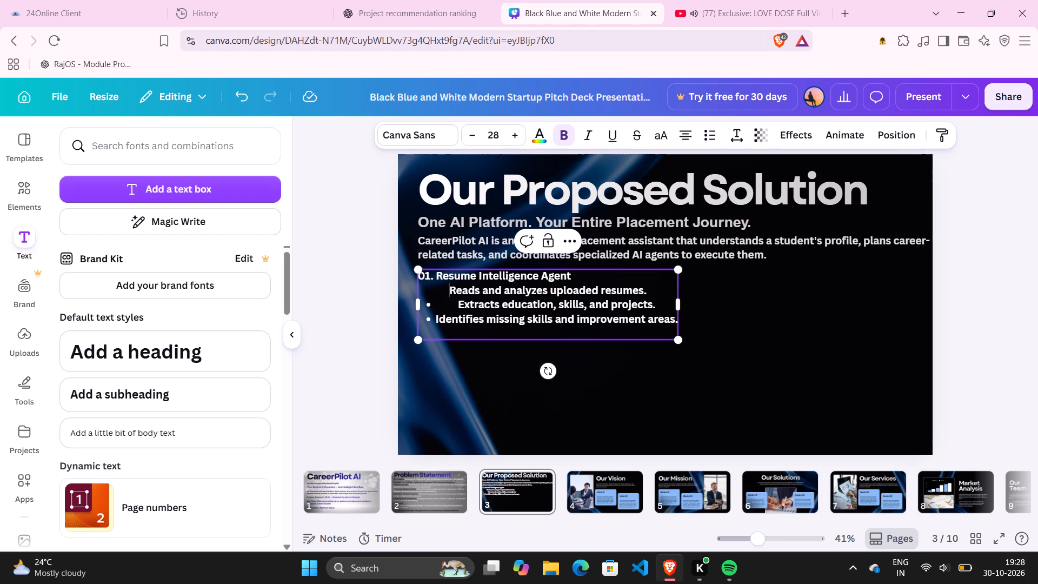
pyautogui.press('BackSpace')
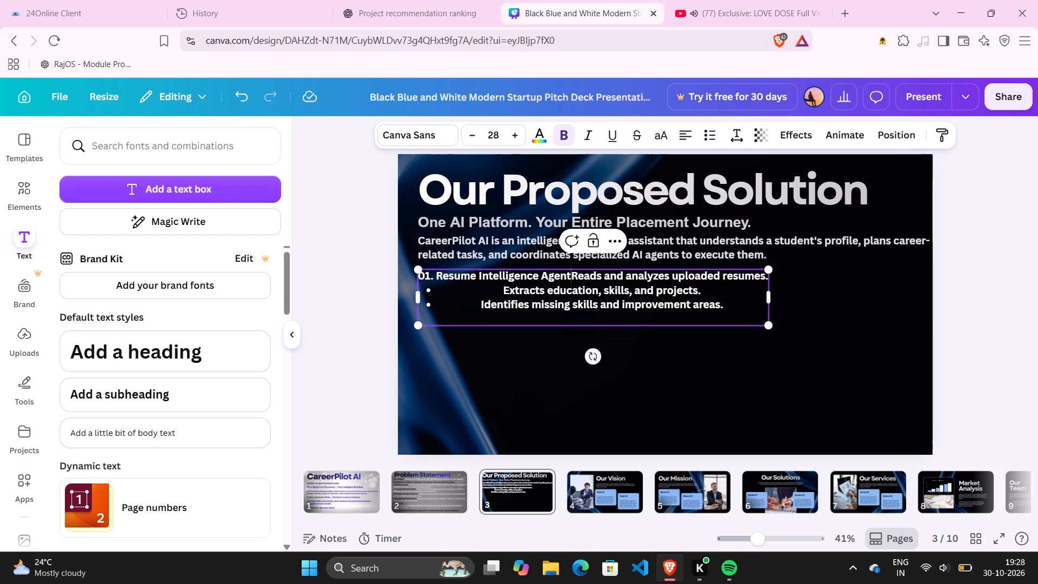
pyautogui.press('Return')
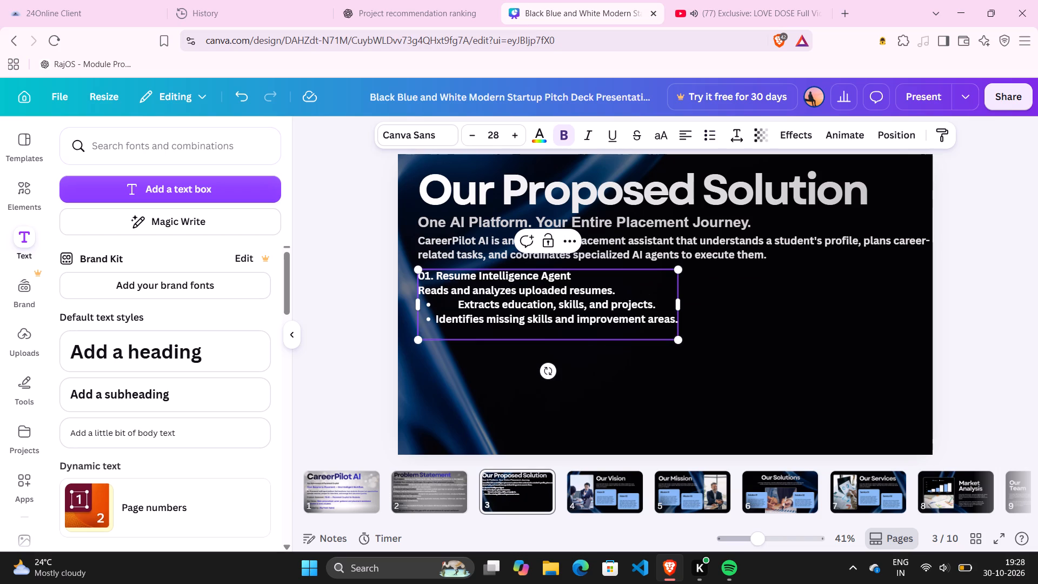
pyautogui.click(458, 305)
pyautogui.press('BackSpace')
pyautogui.press('BackSpace')
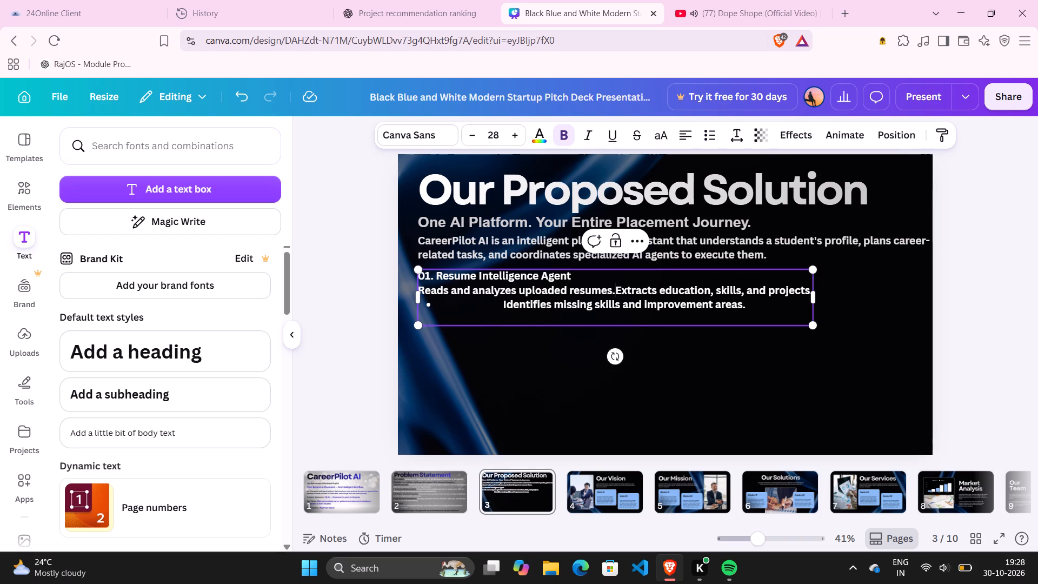
pyautogui.press('Return')
pyautogui.click(436, 323)
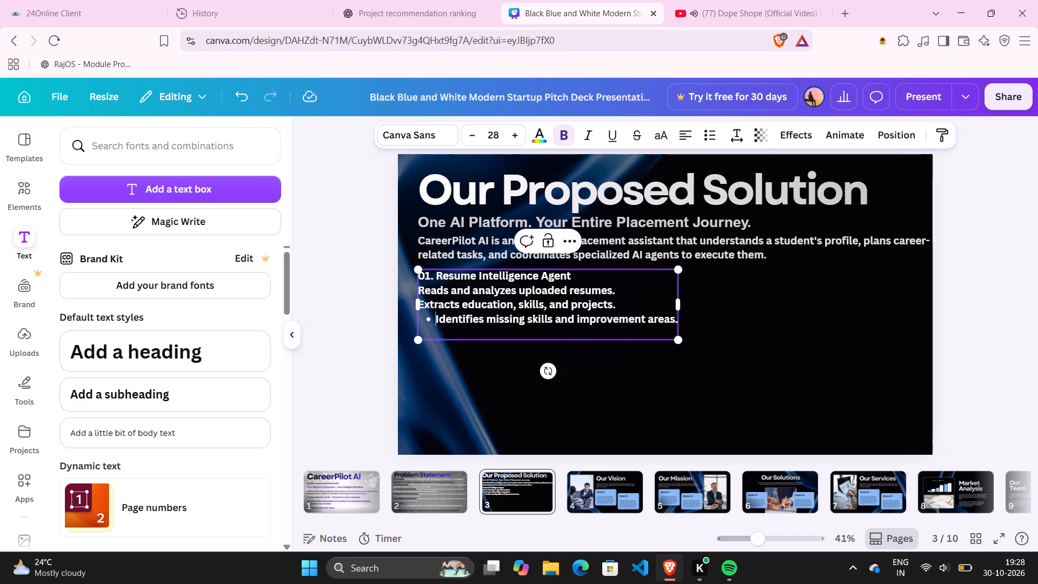
pyautogui.press('BackSpace')
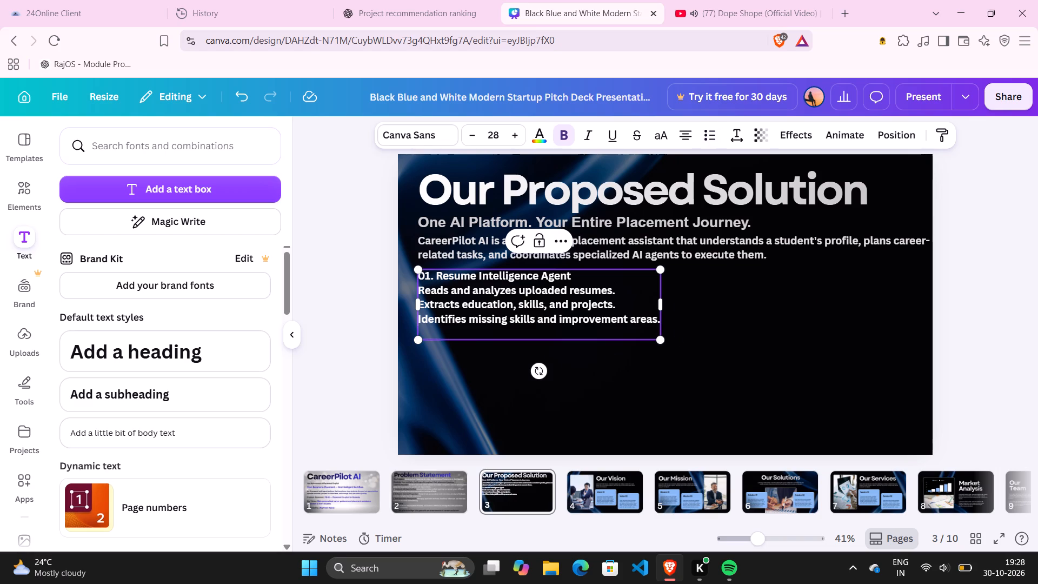
pyautogui.click(418, 289)
pyautogui.moveTo(418, 289); pyautogui.dragTo(425, 325)
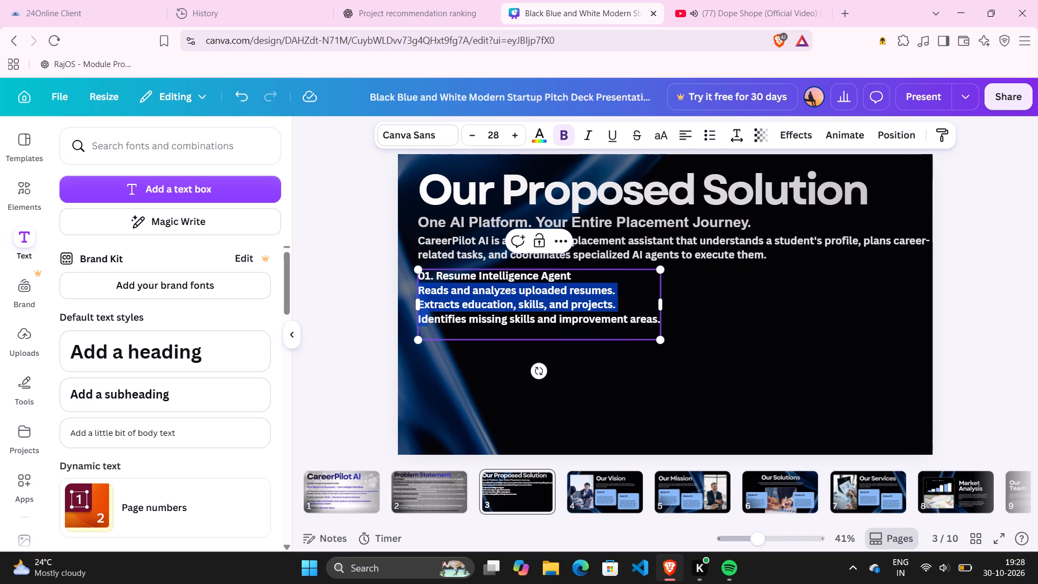
pyautogui.moveTo(425, 325); pyautogui.dragTo(428, 339)
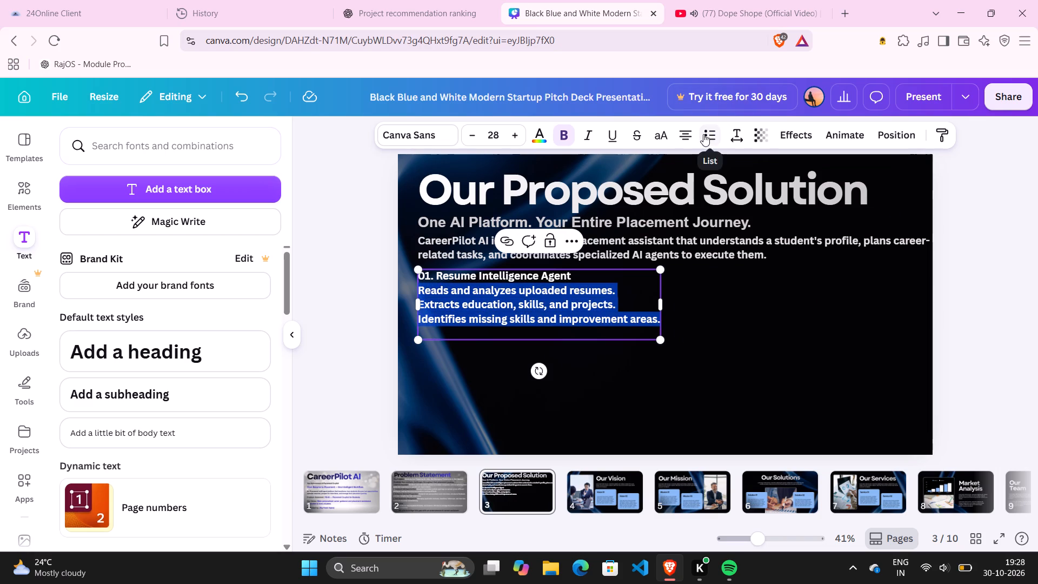
pyautogui.click(703, 134)
pyautogui.click(480, 335)
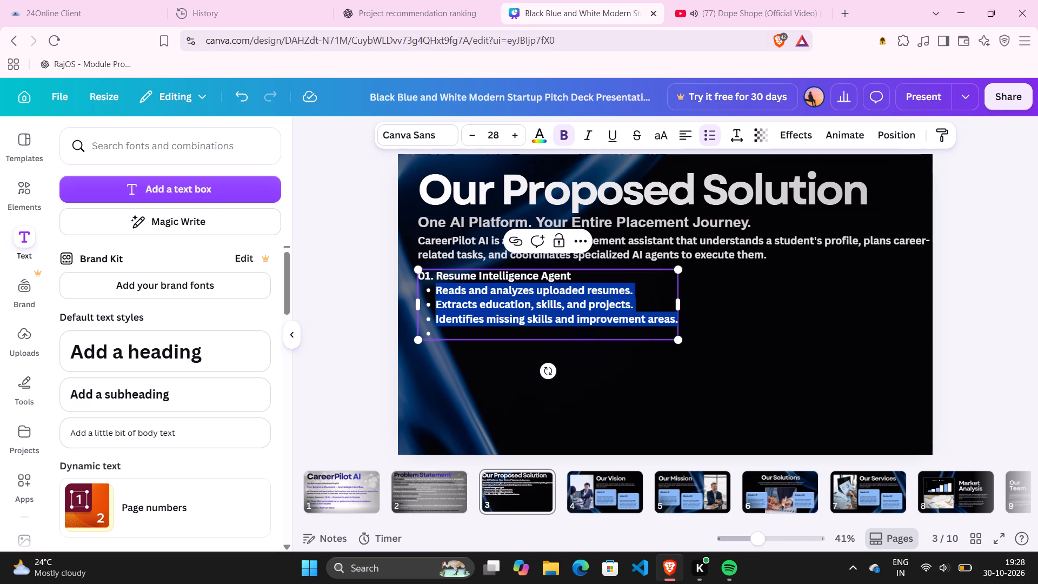
pyautogui.press('BackSpace')
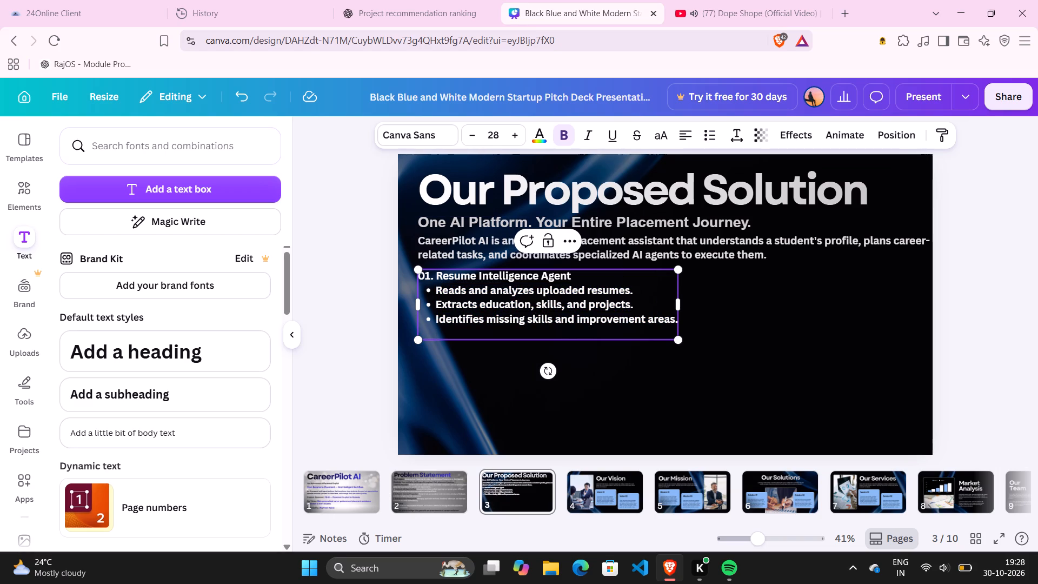
pyautogui.press('BackSpace')
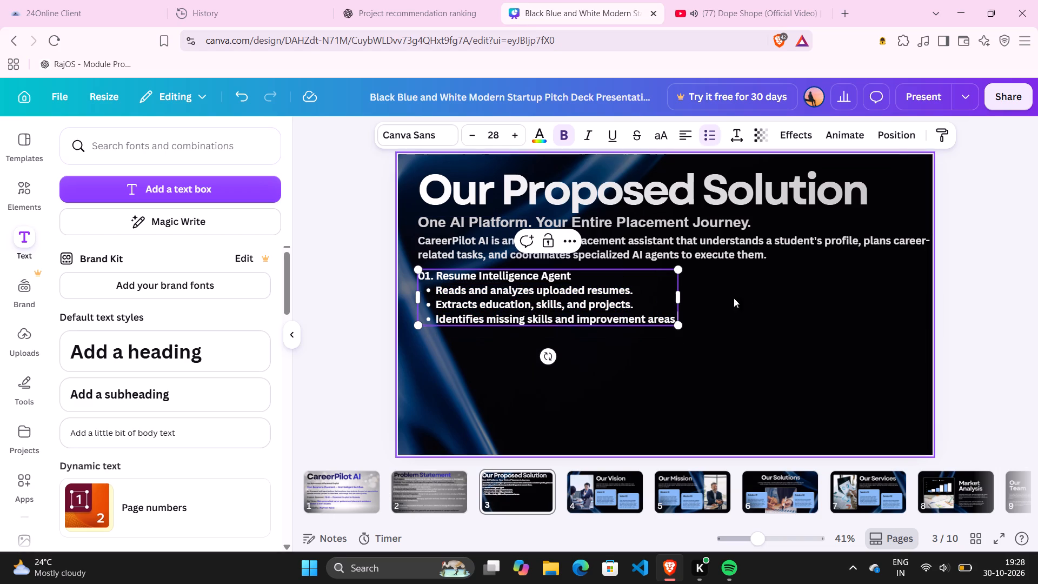
pyautogui.click(733, 294)
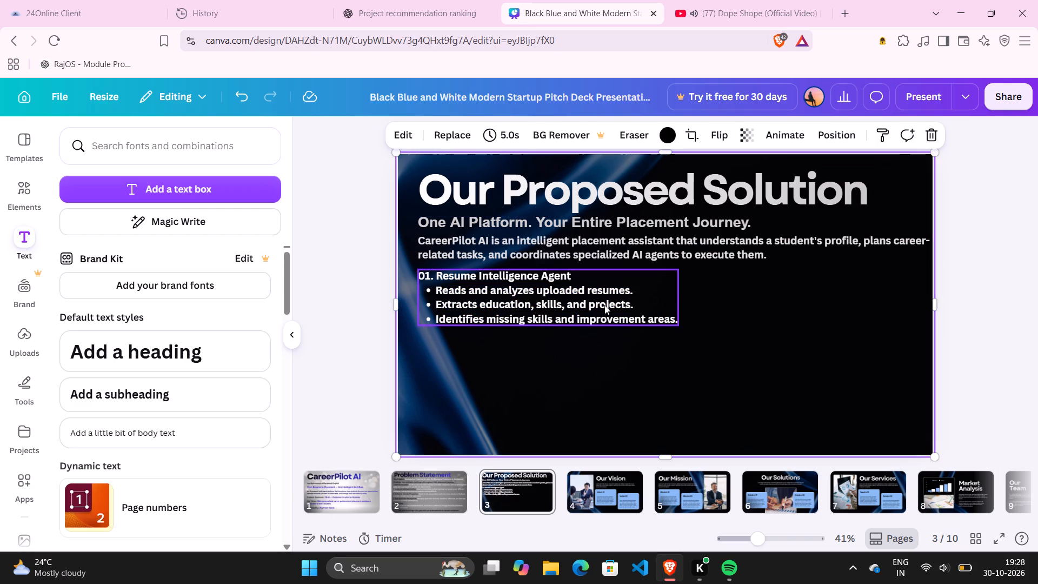
pyautogui.click(604, 305)
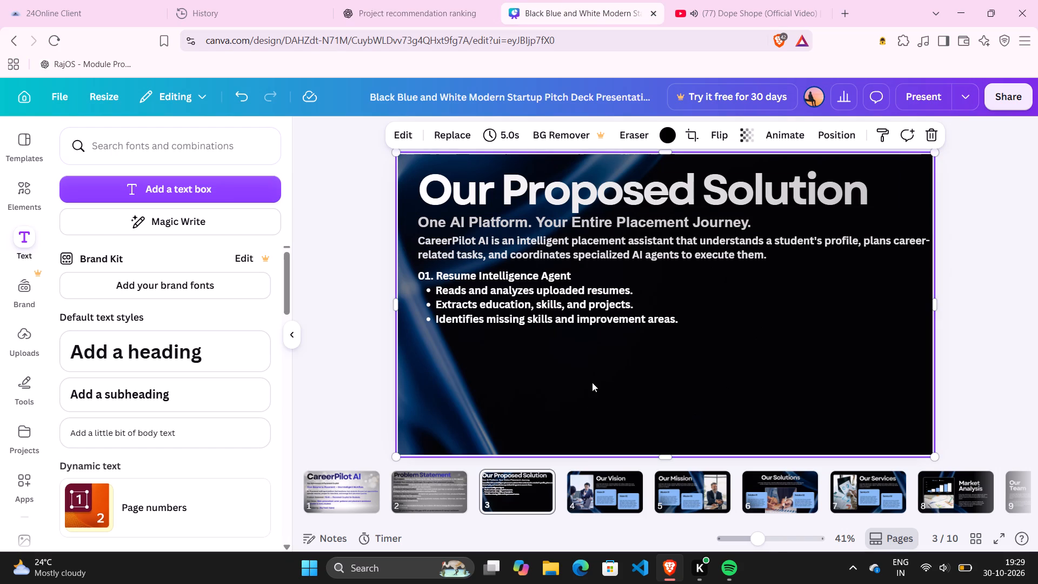
pyautogui.click(191, 427)
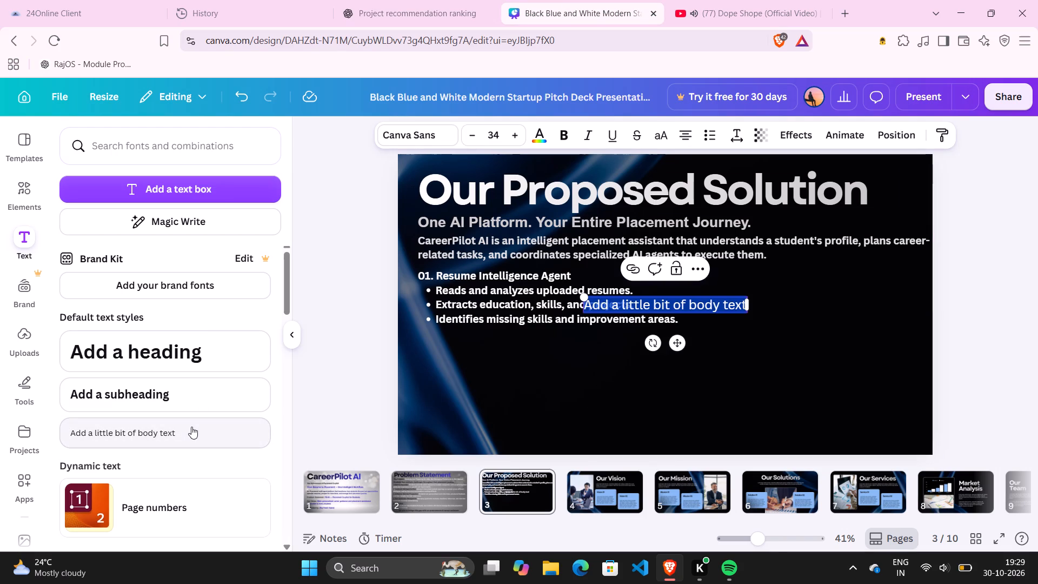
pyautogui.hotkey('ctrl', 'v')
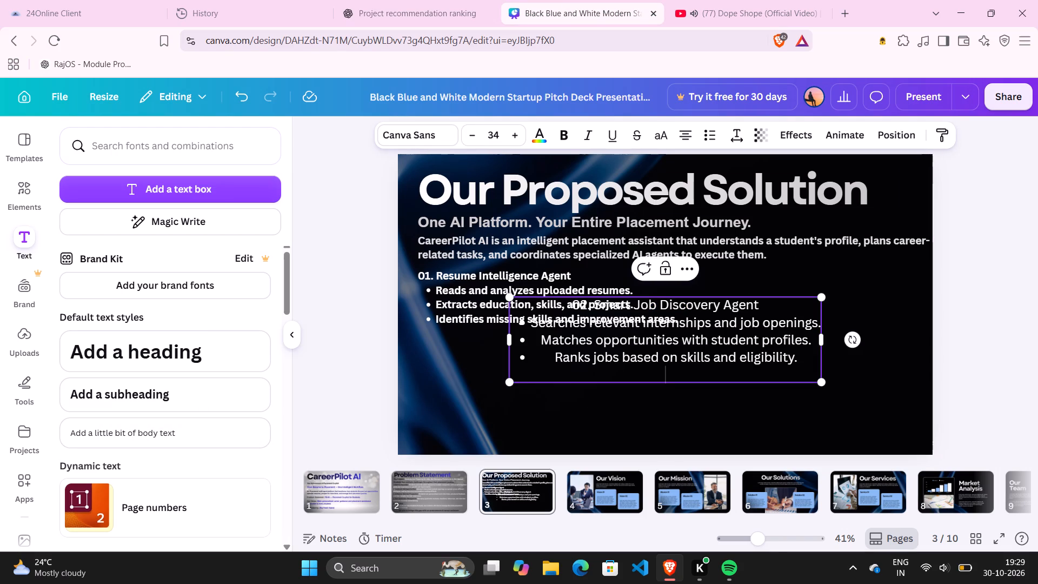
pyautogui.moveTo(673, 384); pyautogui.dragTo(721, 429)
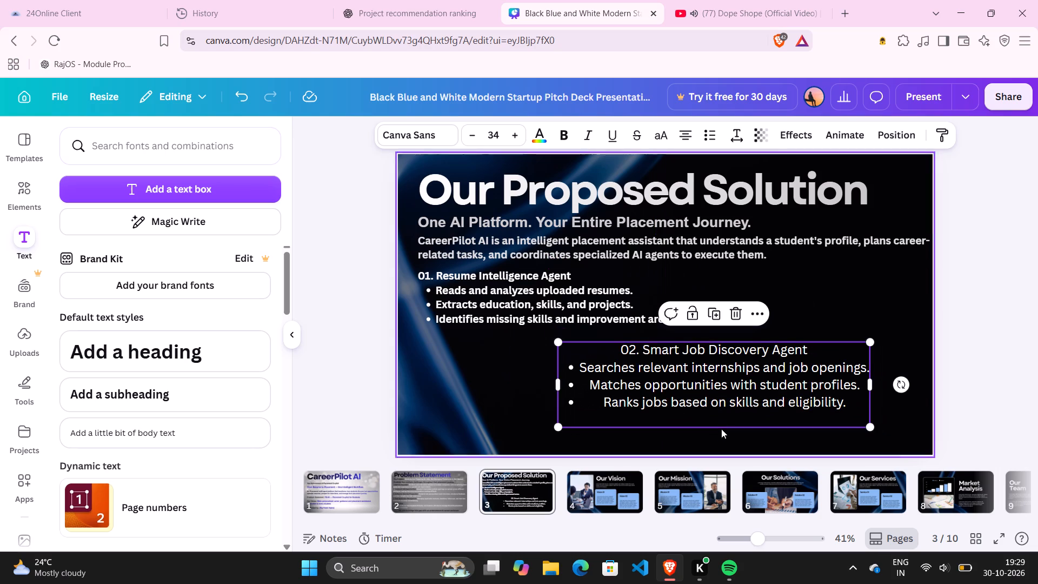
# Left-align the "02. Smart Job Discovery Agent" heading line.
pyautogui.click(617, 349)
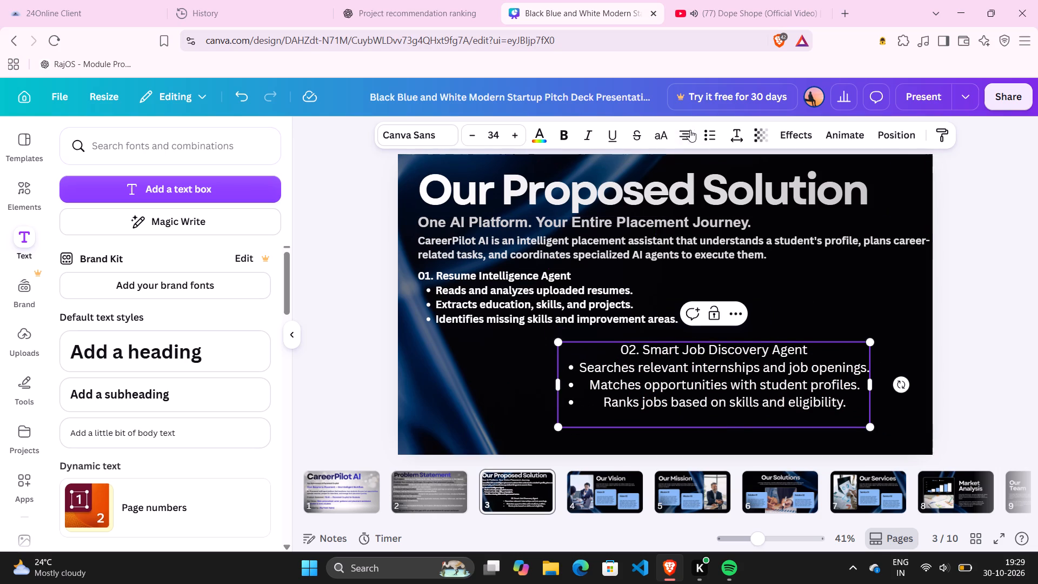
pyautogui.click(687, 131)
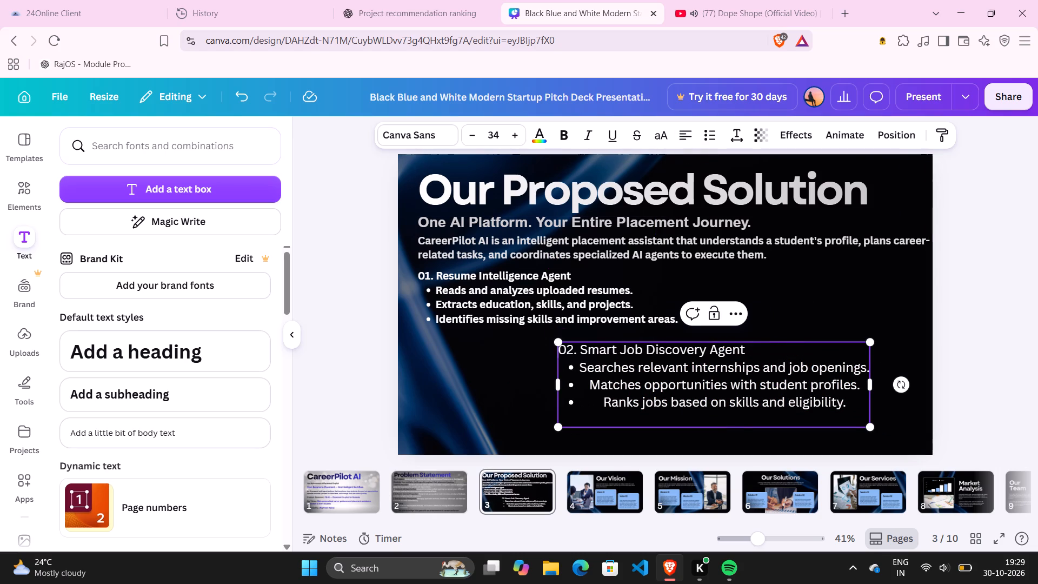
# Set the font size of the entire Smart Job Discovery Agent text to 28.
pyautogui.click(761, 348)
pyautogui.click(849, 412)
pyautogui.hotkey('ctrl', 'a')
pyautogui.tripleClick(476, 130)
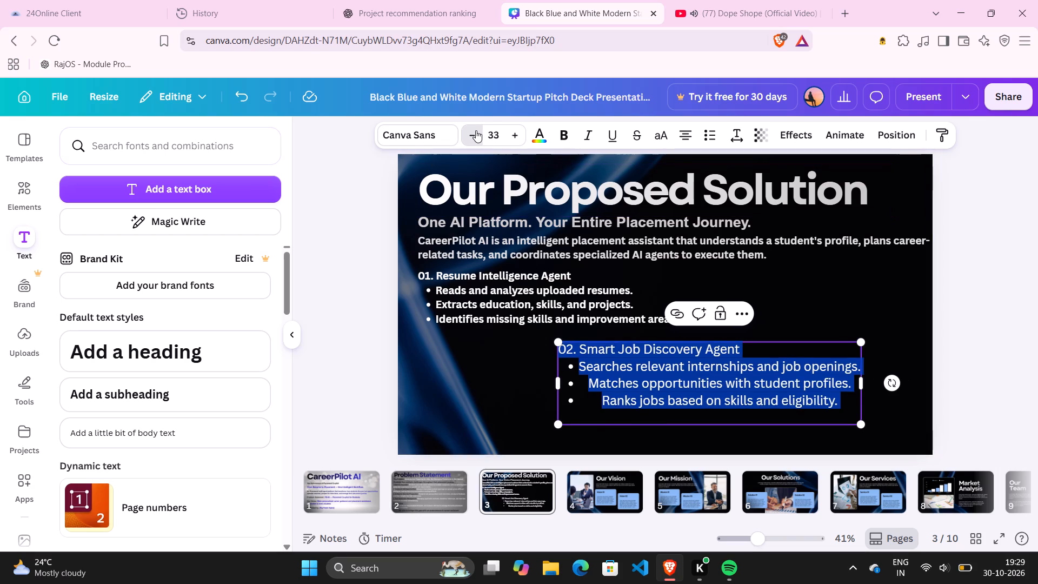
pyautogui.tripleClick(476, 130)
pyautogui.tripleClick(476, 130)
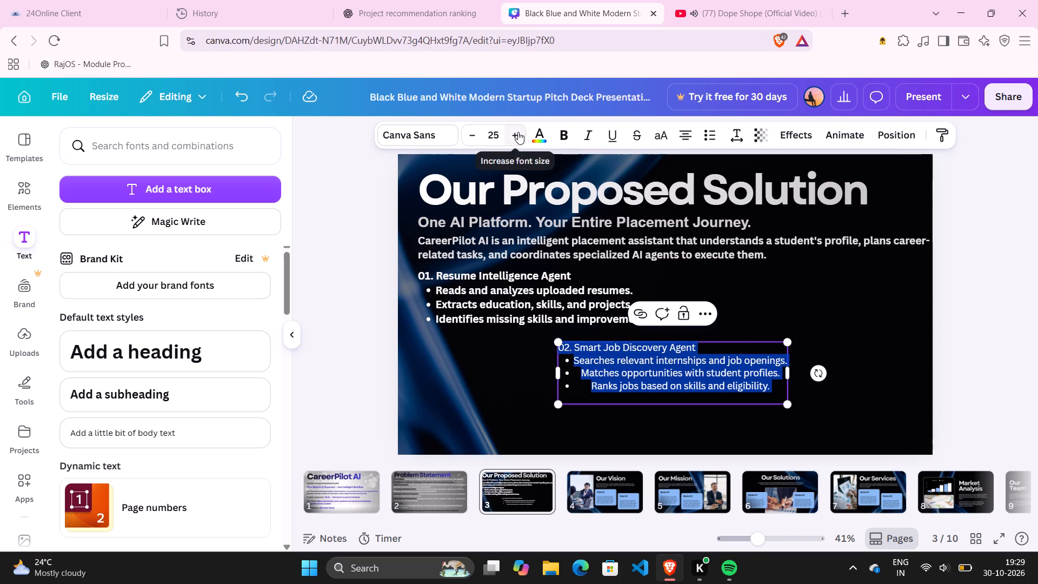
pyautogui.doubleClick(518, 132)
pyautogui.click(518, 132)
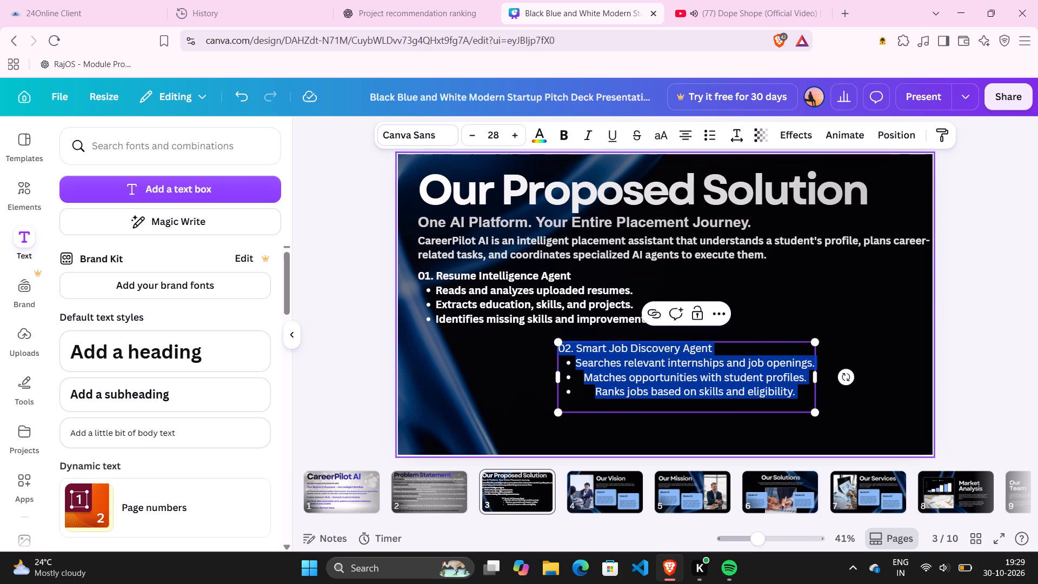
# Move the Smart Job Discovery Agent text box to the right of the Resume Intelligence Agent box, with their tops level.
pyautogui.moveTo(694, 340); pyautogui.dragTo(736, 310)
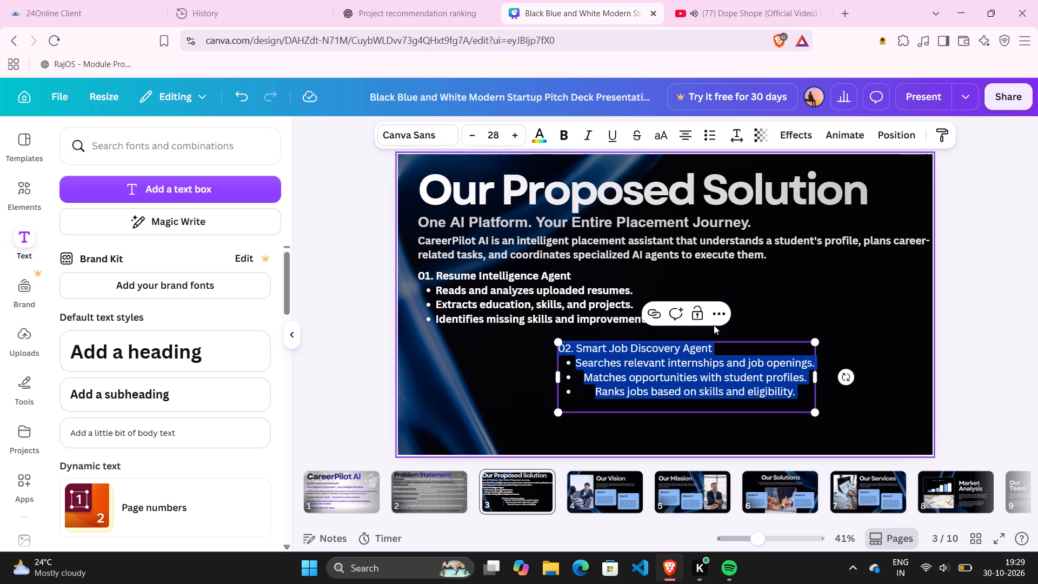
pyautogui.moveTo(736, 310); pyautogui.dragTo(809, 267)
pyautogui.click(709, 377)
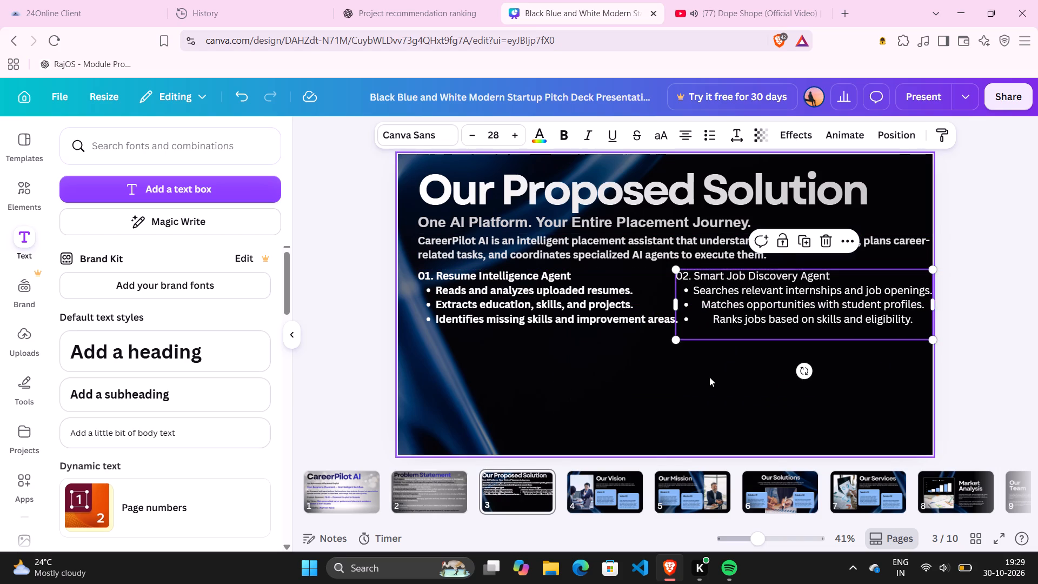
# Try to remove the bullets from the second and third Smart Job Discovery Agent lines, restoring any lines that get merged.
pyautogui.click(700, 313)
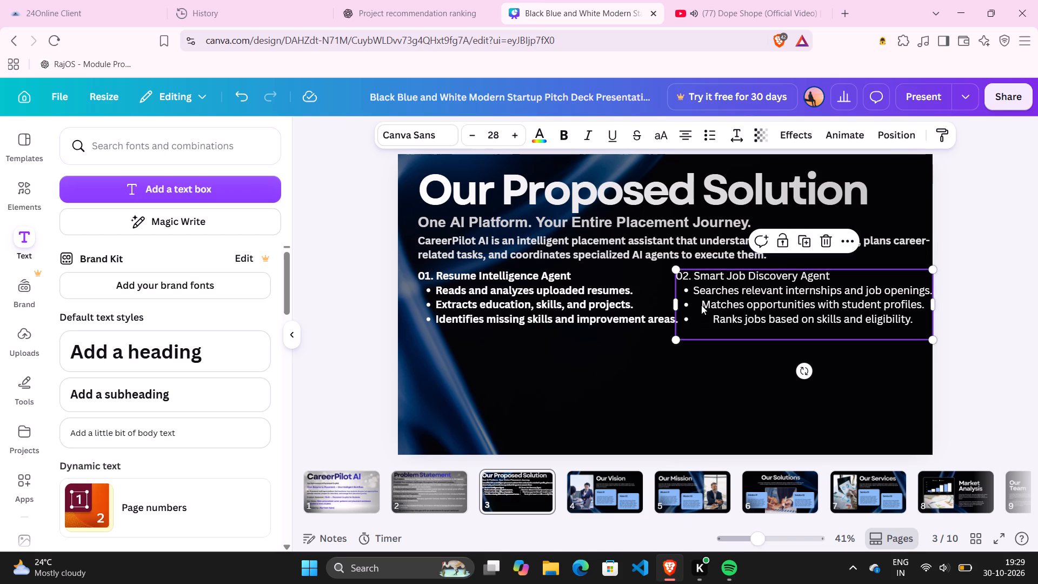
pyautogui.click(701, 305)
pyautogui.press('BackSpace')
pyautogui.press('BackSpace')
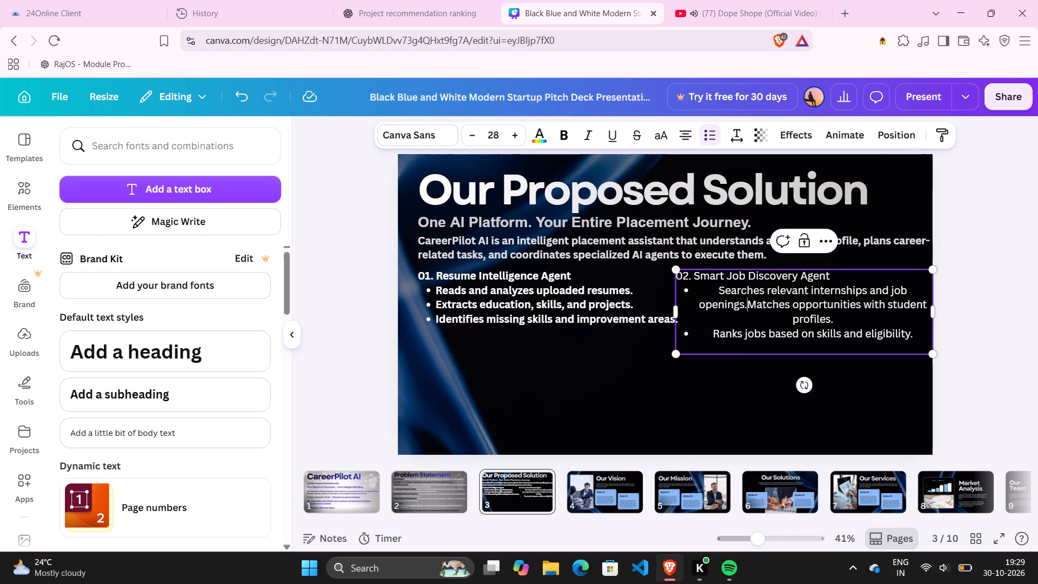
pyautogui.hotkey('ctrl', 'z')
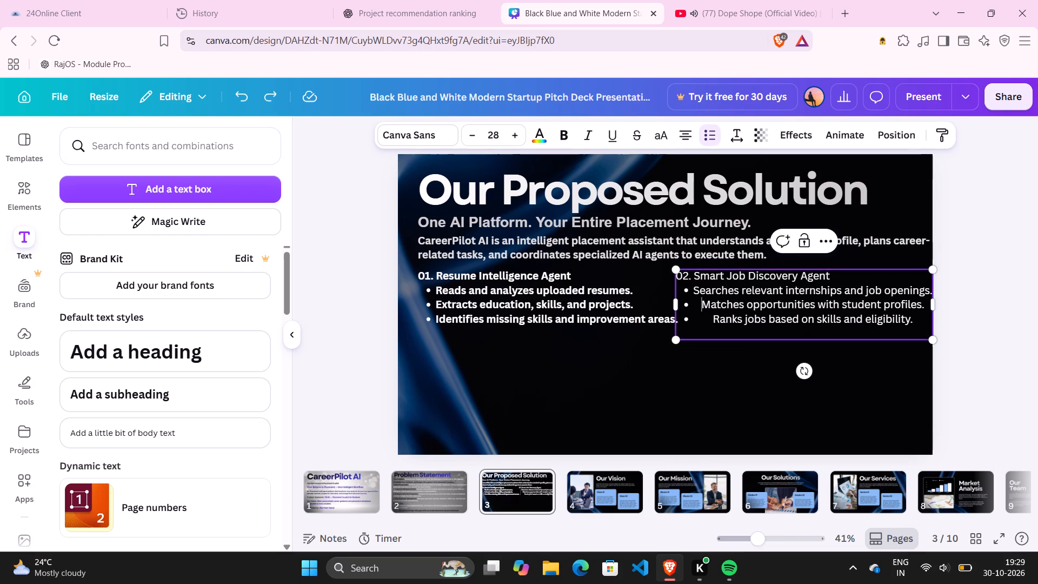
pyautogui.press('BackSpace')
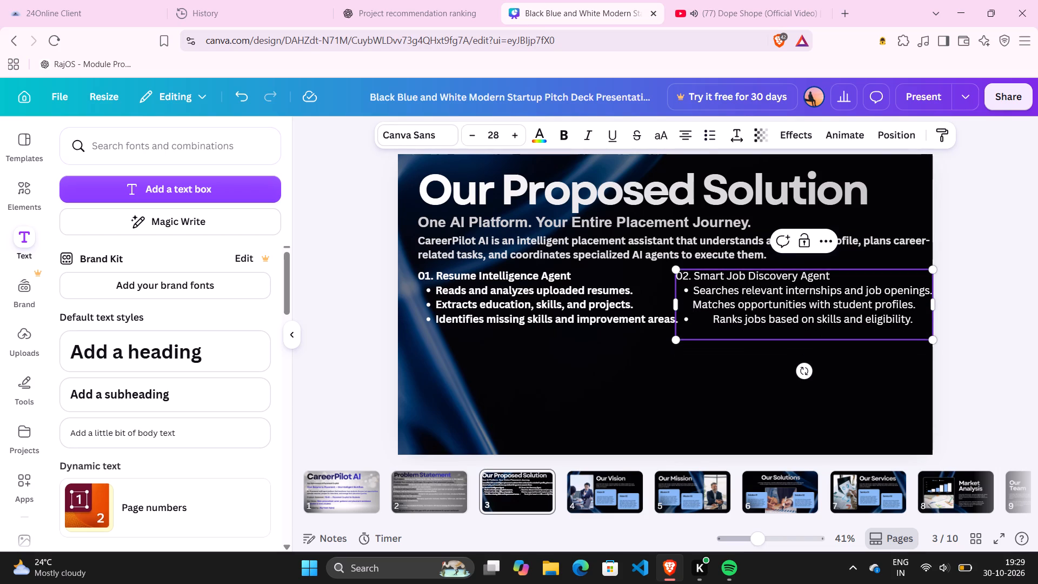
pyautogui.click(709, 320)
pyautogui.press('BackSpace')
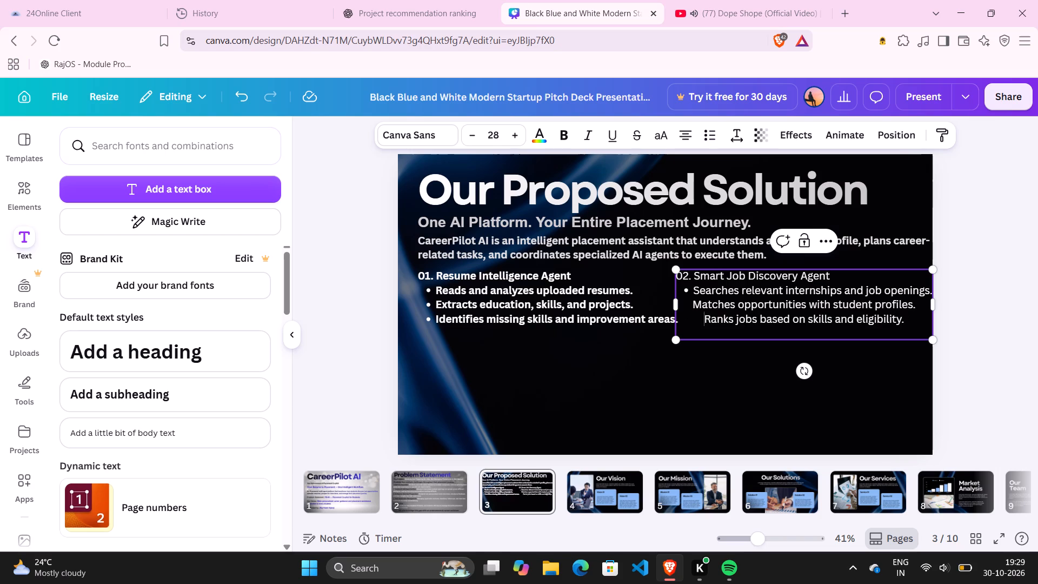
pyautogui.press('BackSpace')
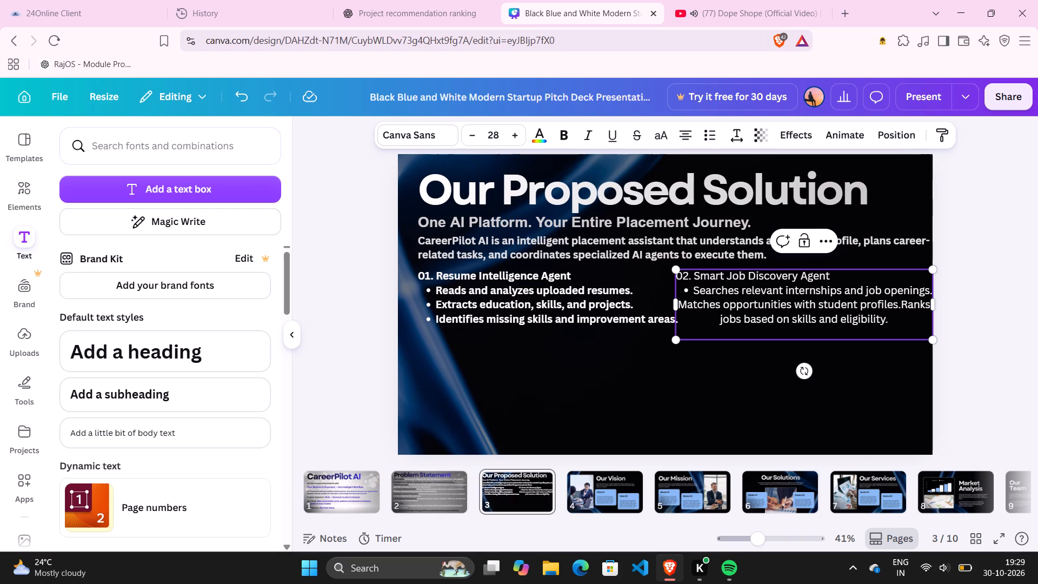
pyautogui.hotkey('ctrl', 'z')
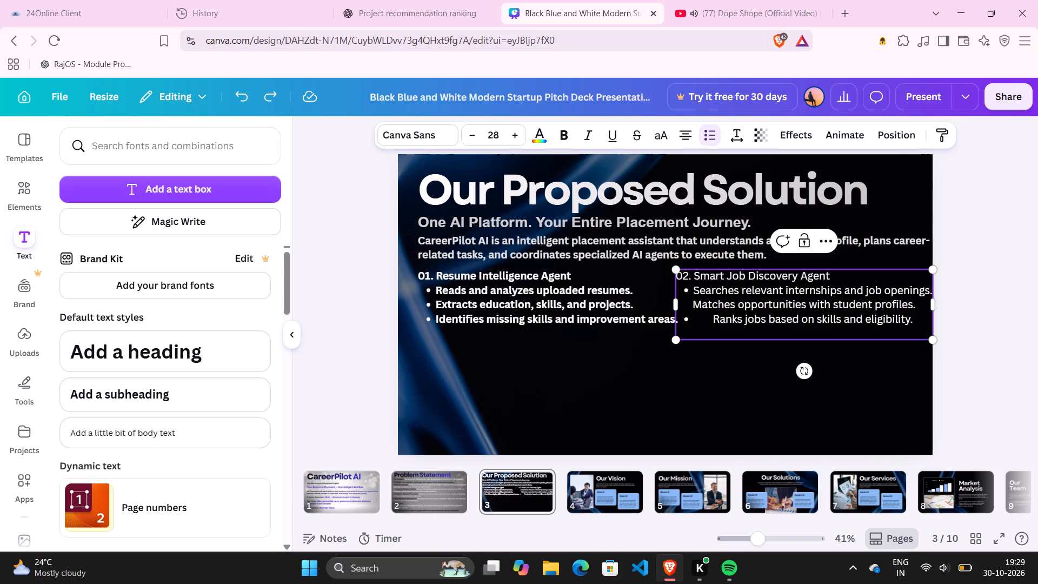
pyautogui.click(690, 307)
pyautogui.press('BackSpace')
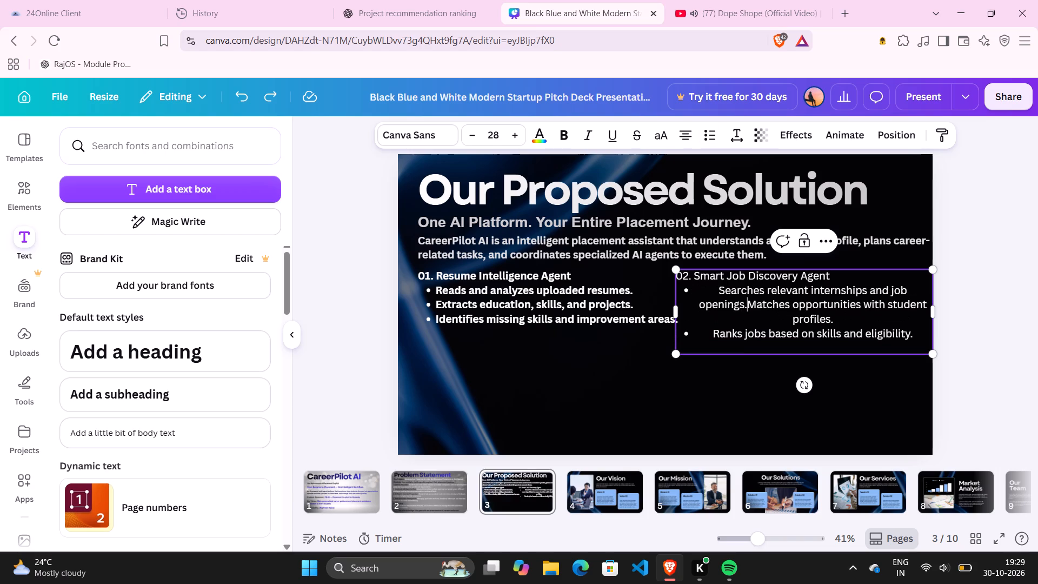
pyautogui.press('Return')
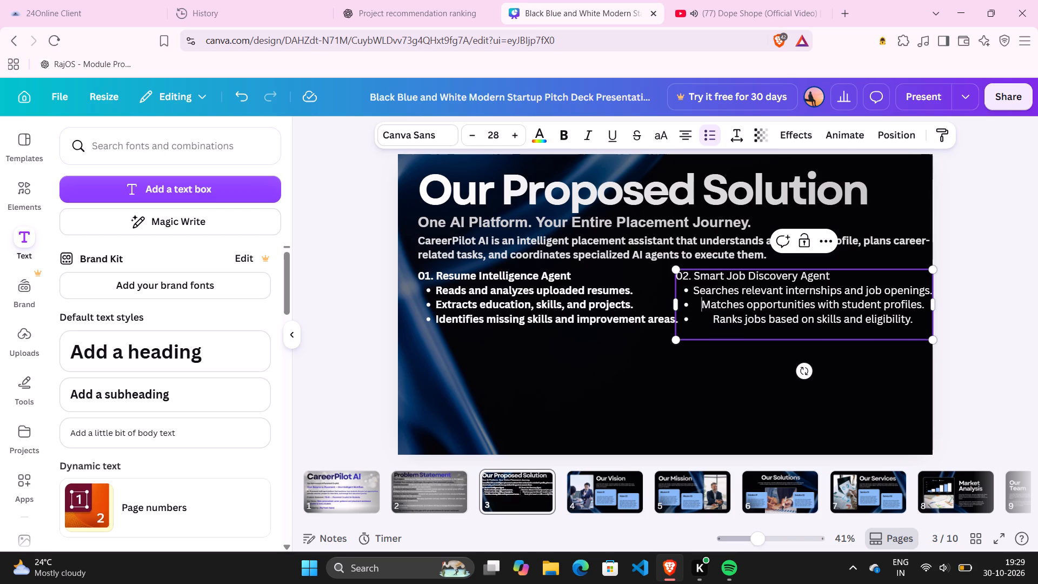
# Remove the bullets from the last two Smart Job Discovery Agent lines, and reapply an evenly left-aligned bulleted list to all three.
pyautogui.press('BackSpace')
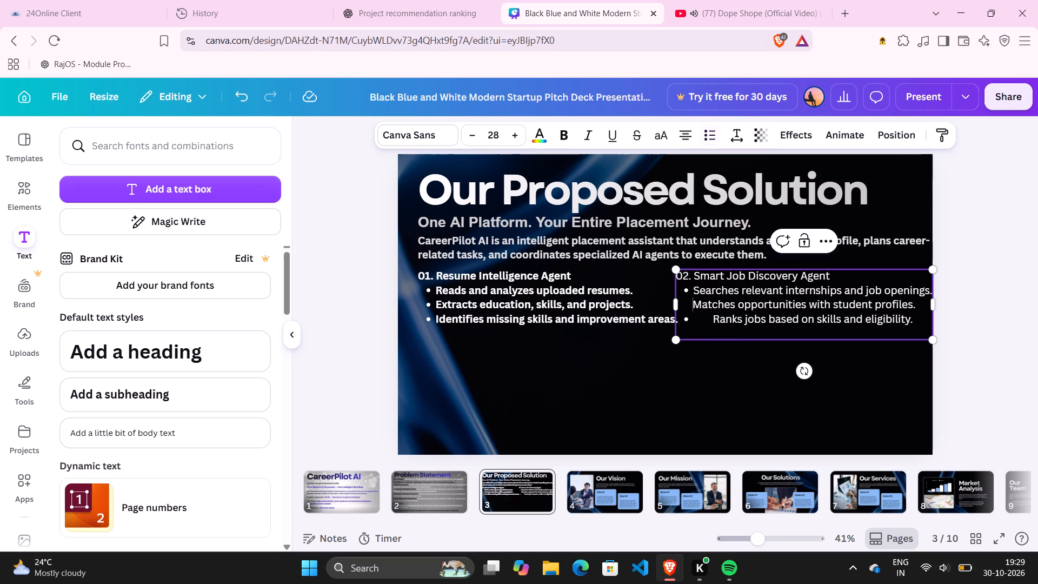
pyautogui.click(714, 322)
pyautogui.press('BackSpace')
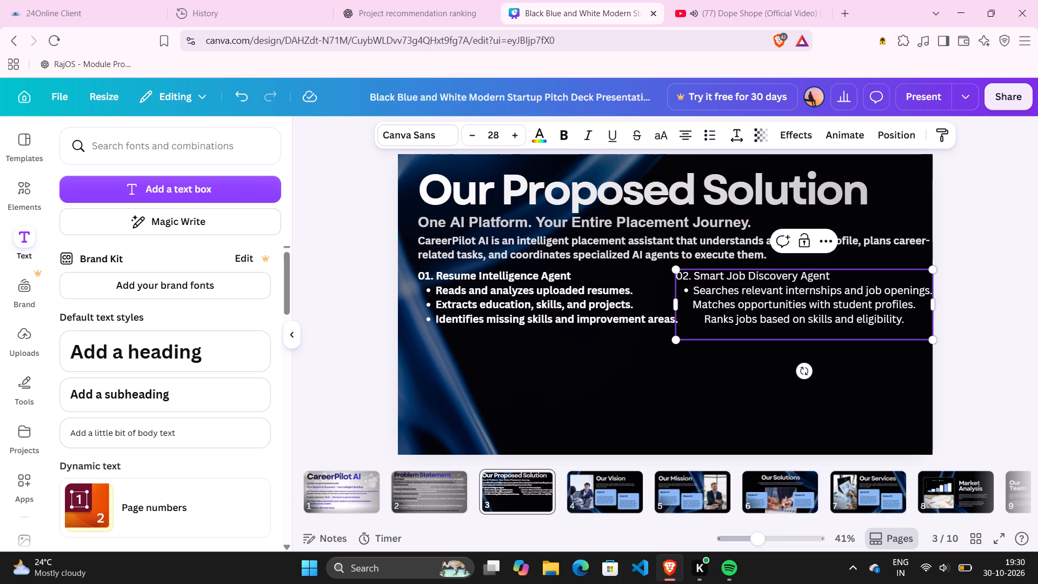
pyautogui.moveTo(700, 327); pyautogui.dragTo(688, 291)
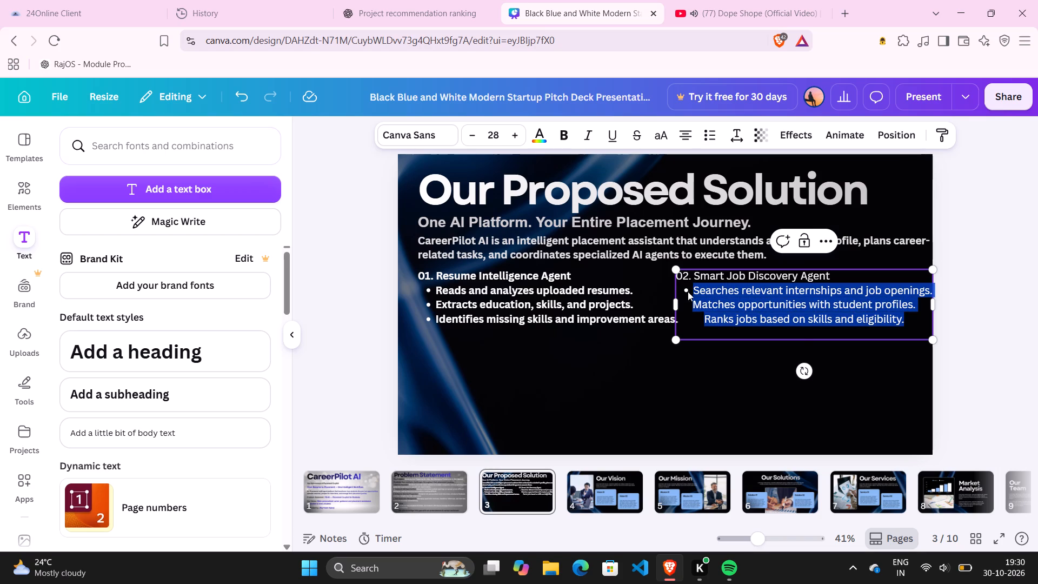
pyautogui.moveTo(688, 291); pyautogui.dragTo(685, 287)
pyautogui.click(711, 137)
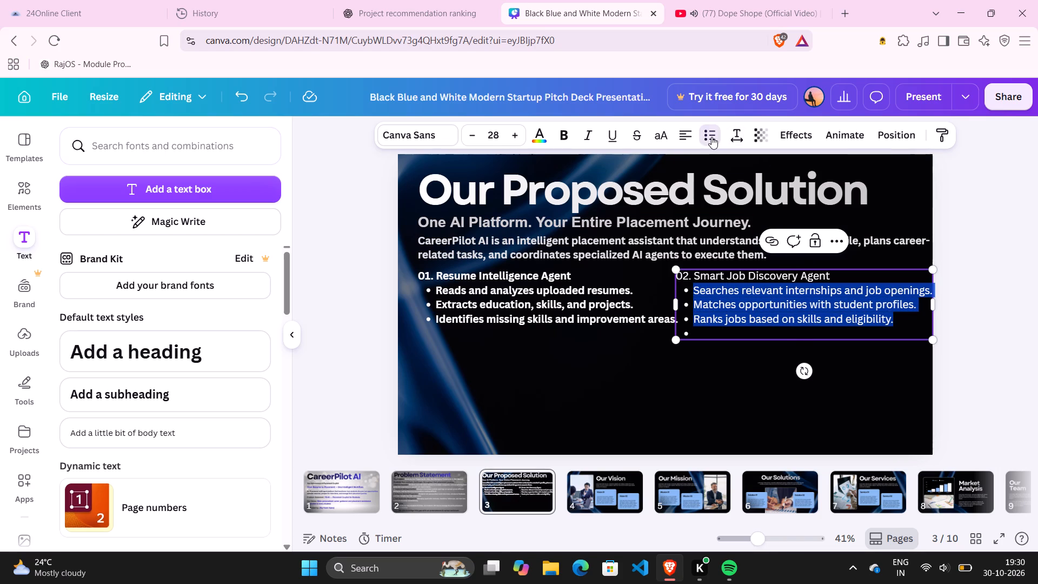
# Delete the empty fourth bullet at the end of the Smart Job Discovery Agent text.
pyautogui.click(747, 327)
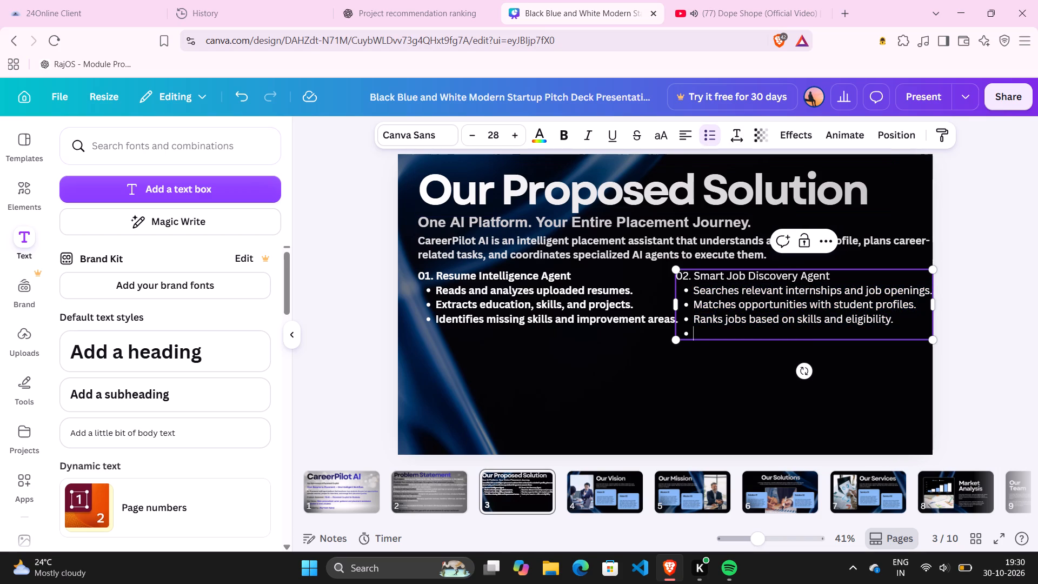
pyautogui.press('BackSpace')
pyautogui.press('BackSpace')
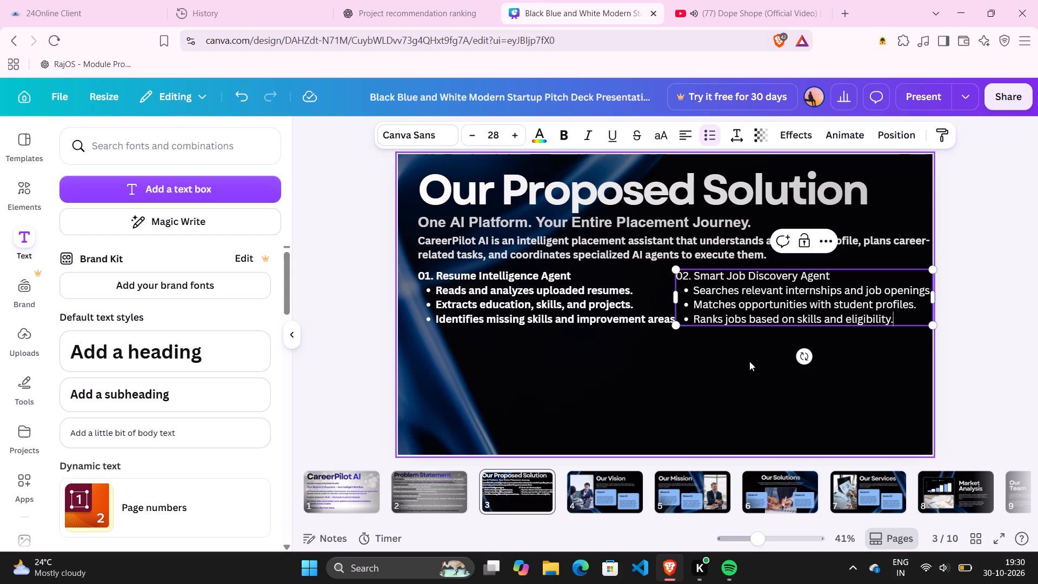
pyautogui.click(749, 361)
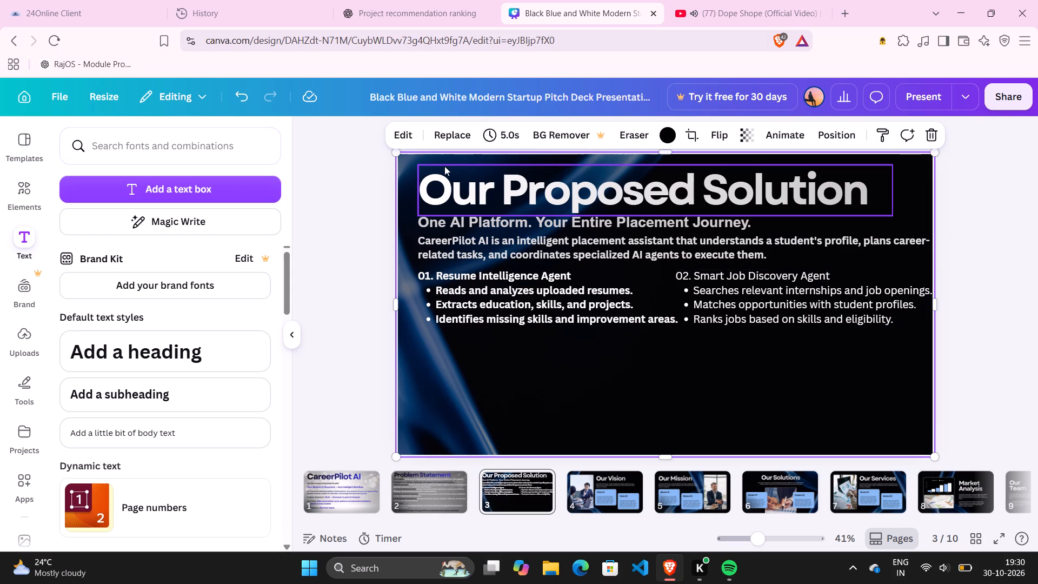
# Make the entire Smart Job Discovery Agent text bold and set its font size to 27.
pyautogui.click(761, 288)
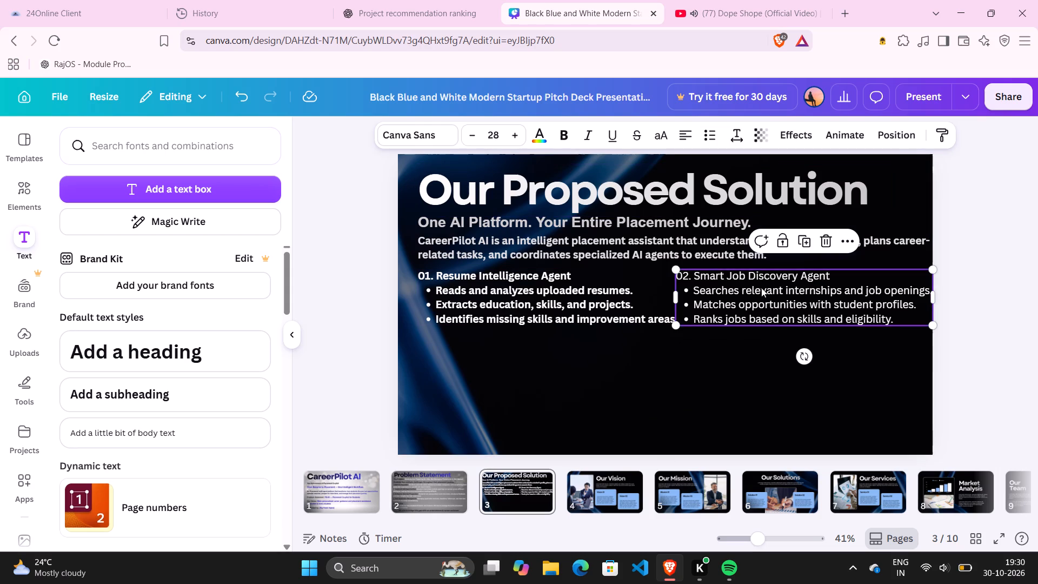
pyautogui.doubleClick(761, 288)
pyautogui.hotkey('ctrl', 'a')
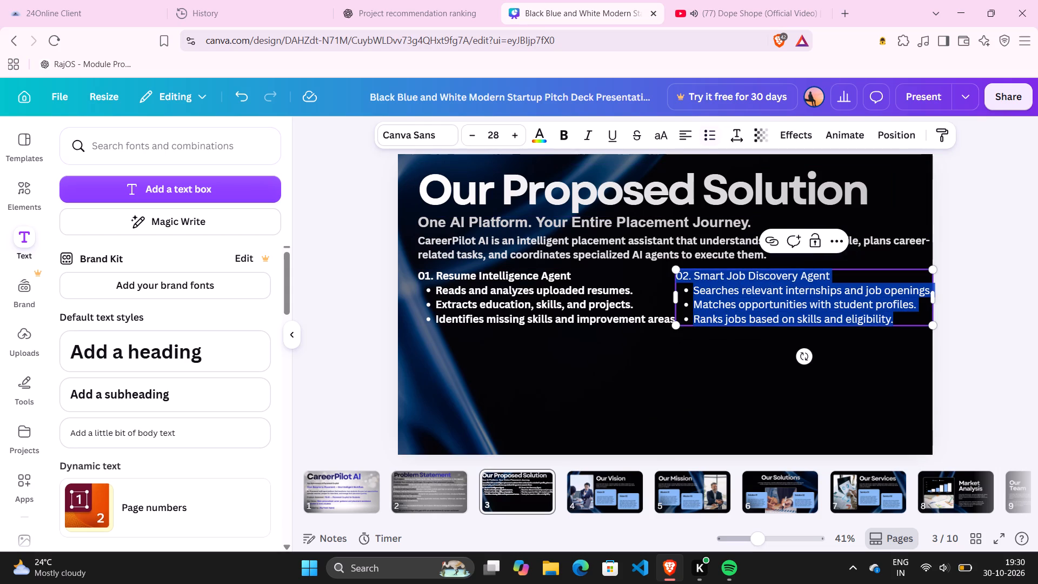
pyautogui.click(562, 137)
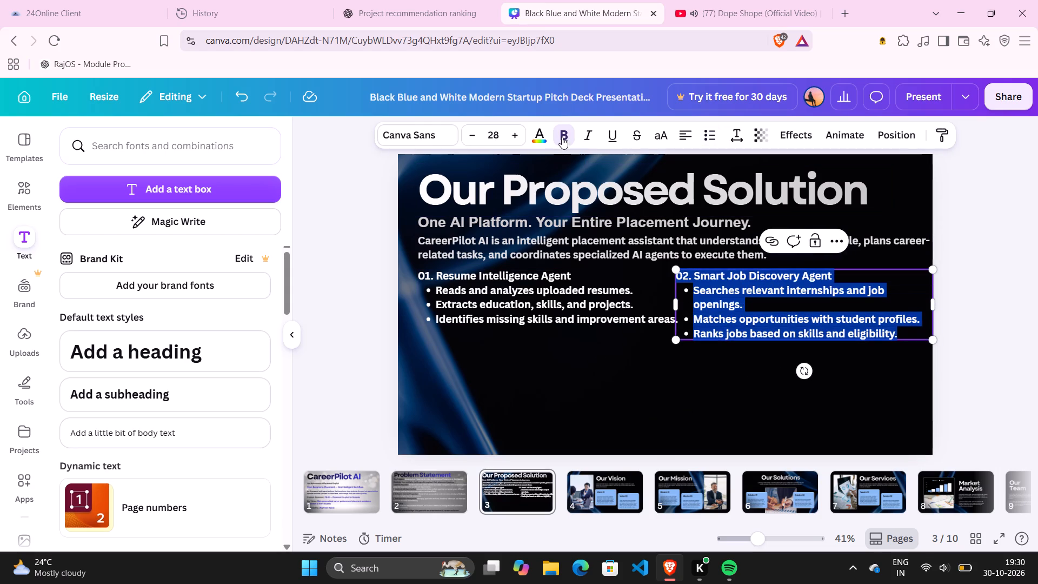
pyautogui.click(472, 132)
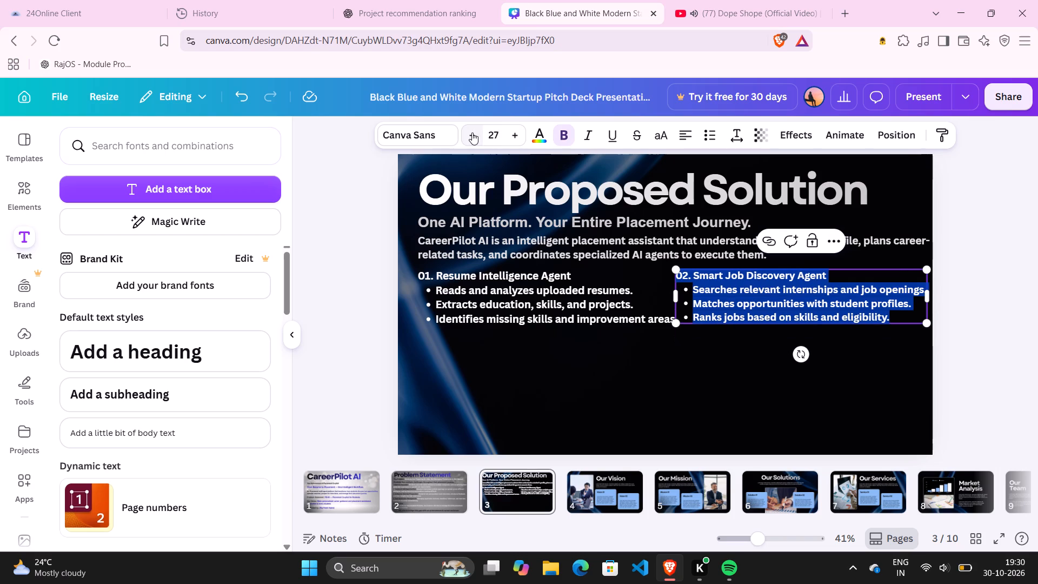
pyautogui.click(497, 276)
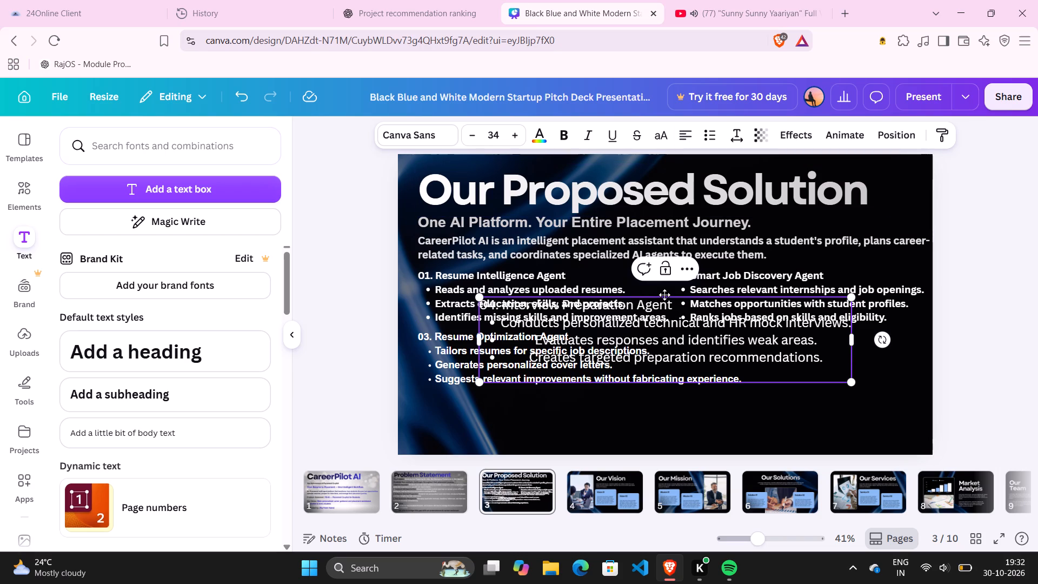
# Move the Interview Preparation Agent text box up over the slide title, clear of the other agent boxes.
pyautogui.moveTo(664, 295); pyautogui.dragTo(716, 175)
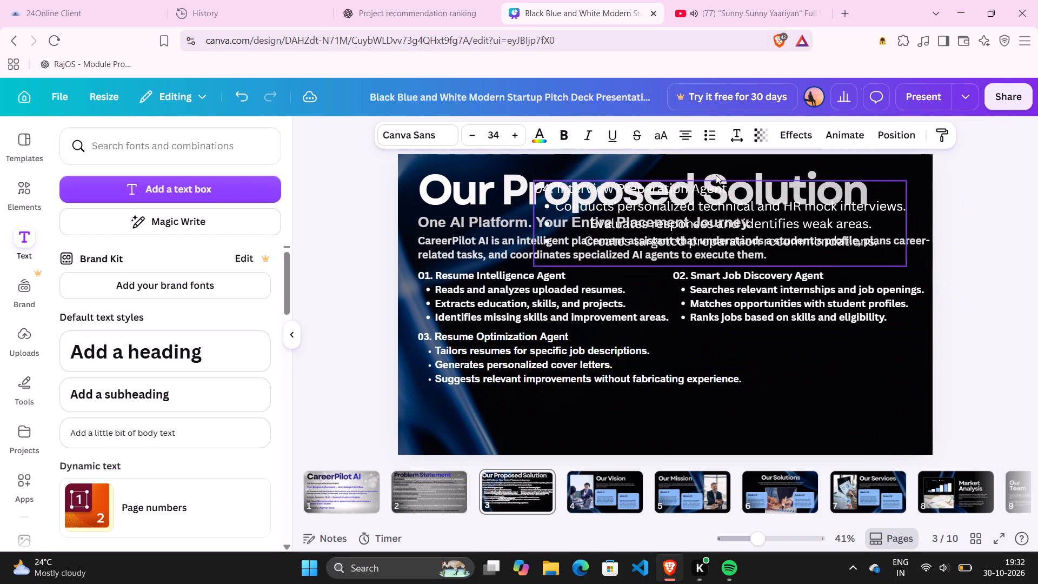
pyautogui.moveTo(716, 175); pyautogui.dragTo(715, 173)
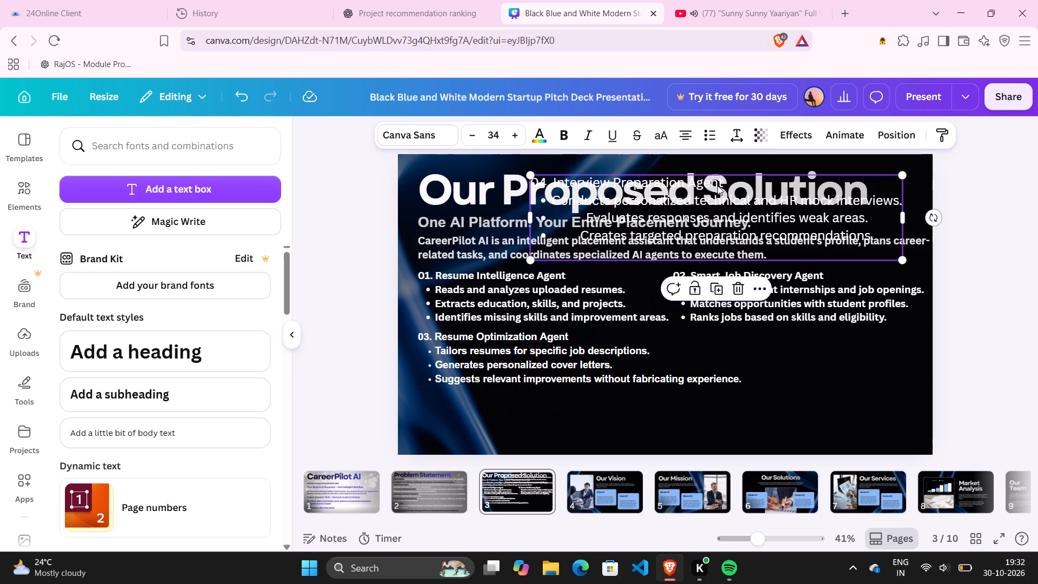
# Set the font size of the entire Interview Preparation Agent text to 27.
pyautogui.click(717, 185)
pyautogui.hotkey('ctrl', 'a')
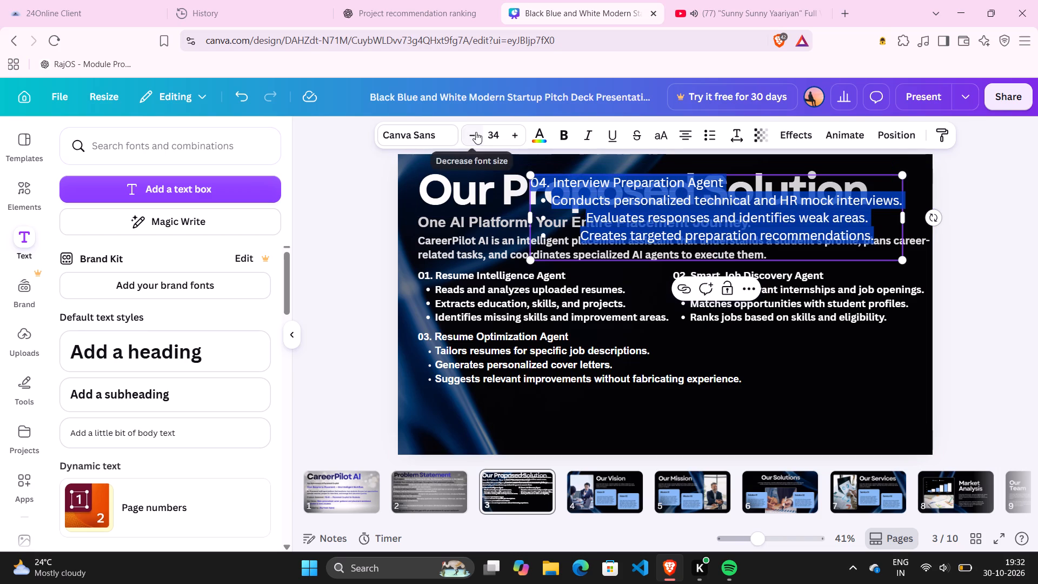
pyautogui.tripleClick(476, 132)
pyautogui.tripleClick(476, 132)
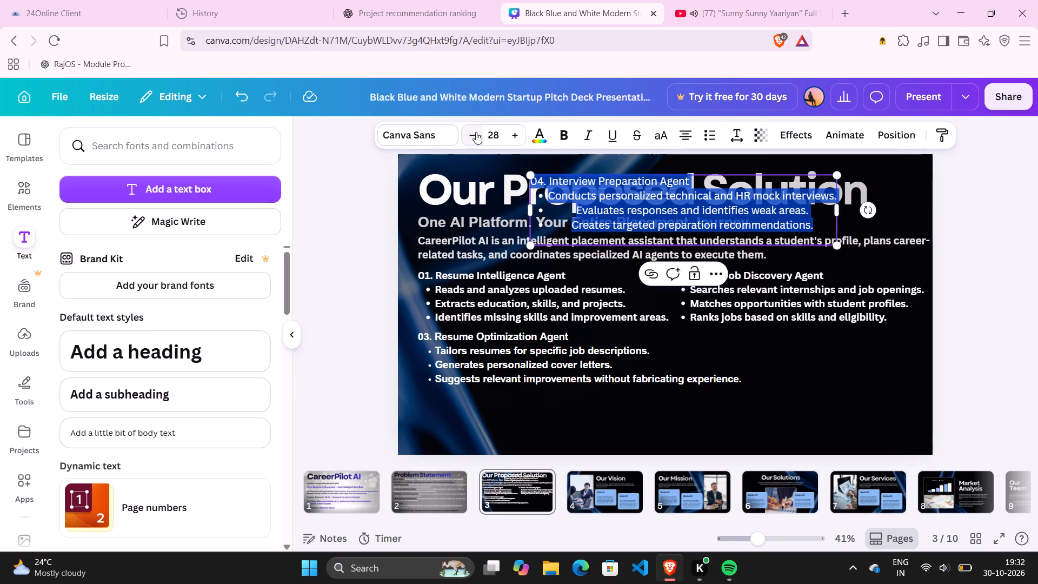
pyautogui.click(476, 132)
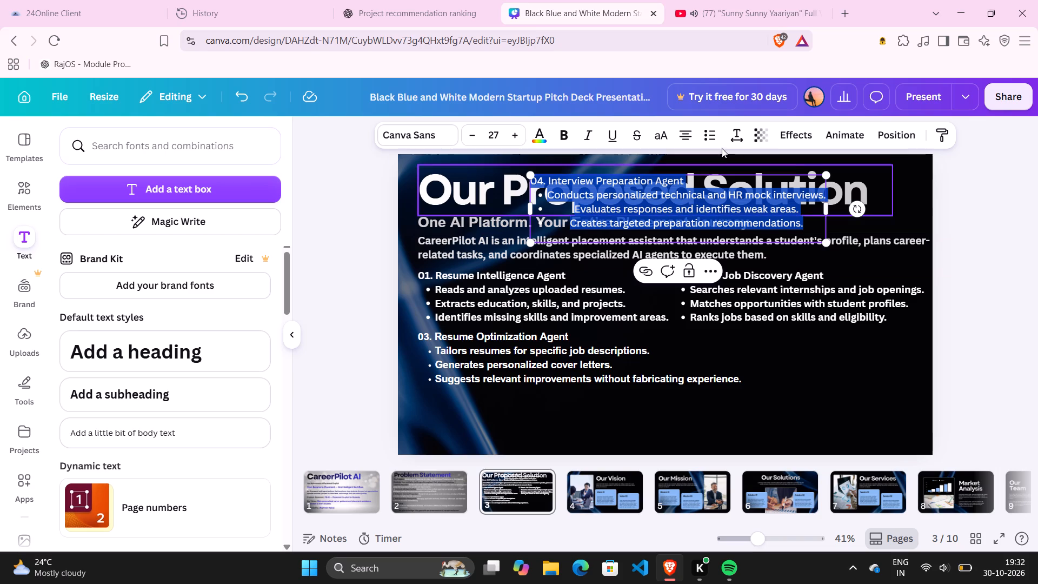
# Make the entire Interview Preparation Agent text on slide 3 bold.
pyautogui.click(697, 190)
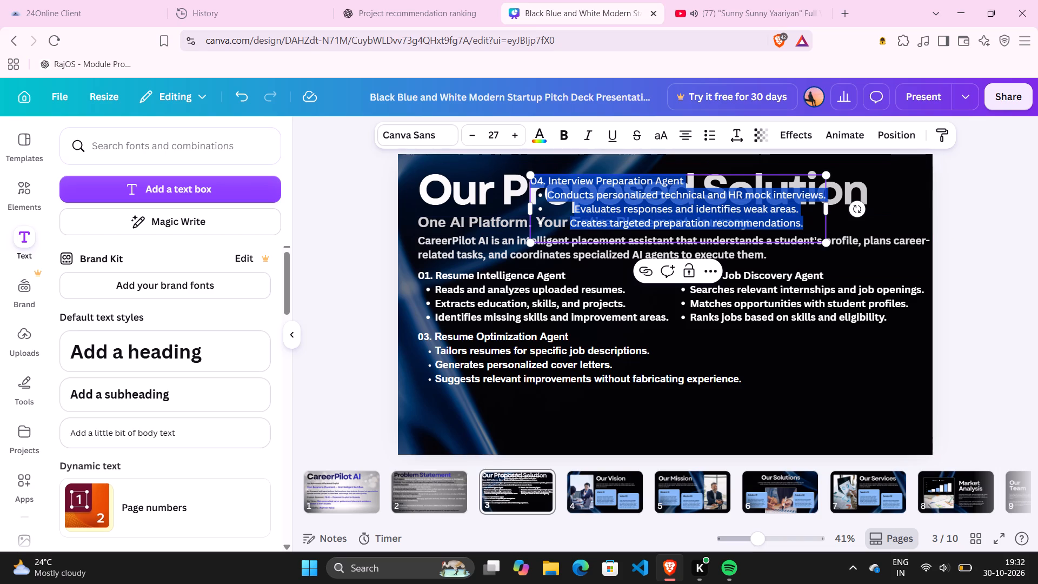
pyautogui.moveTo(544, 192); pyautogui.dragTo(546, 193)
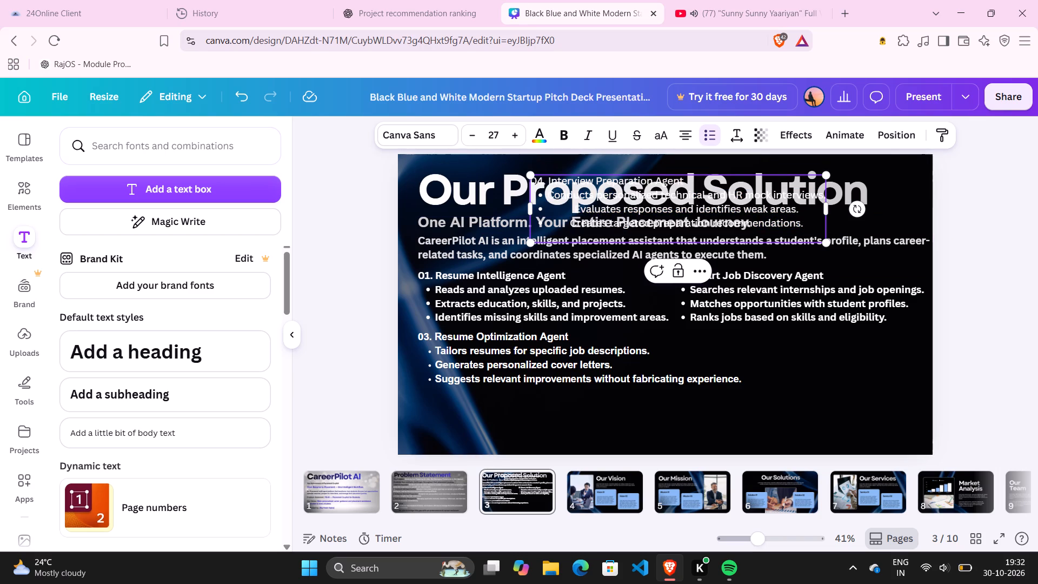
pyautogui.moveTo(546, 193); pyautogui.dragTo(795, 231)
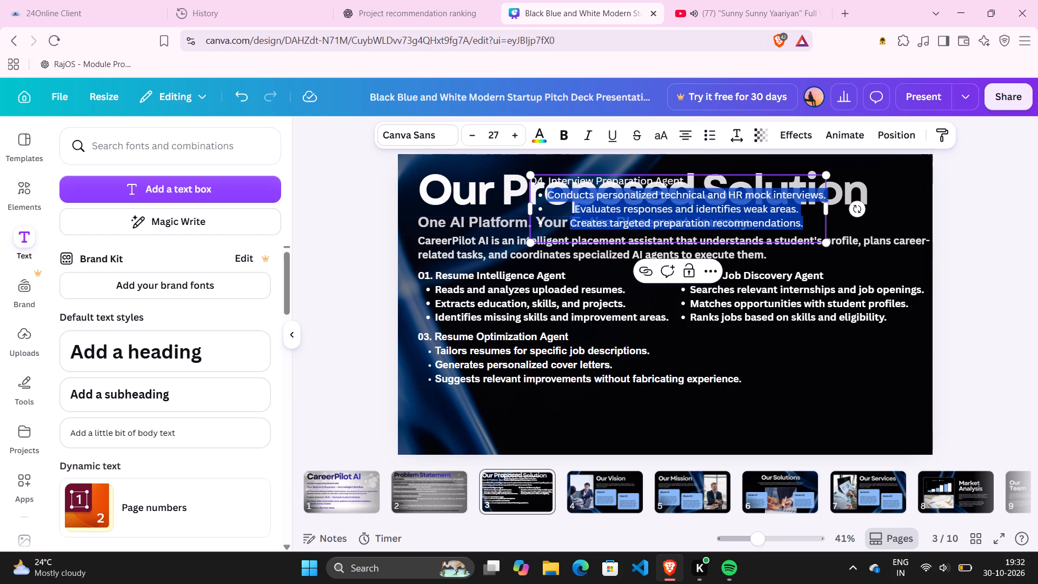
pyautogui.click(701, 185)
pyautogui.hotkey('ctrl', 'a')
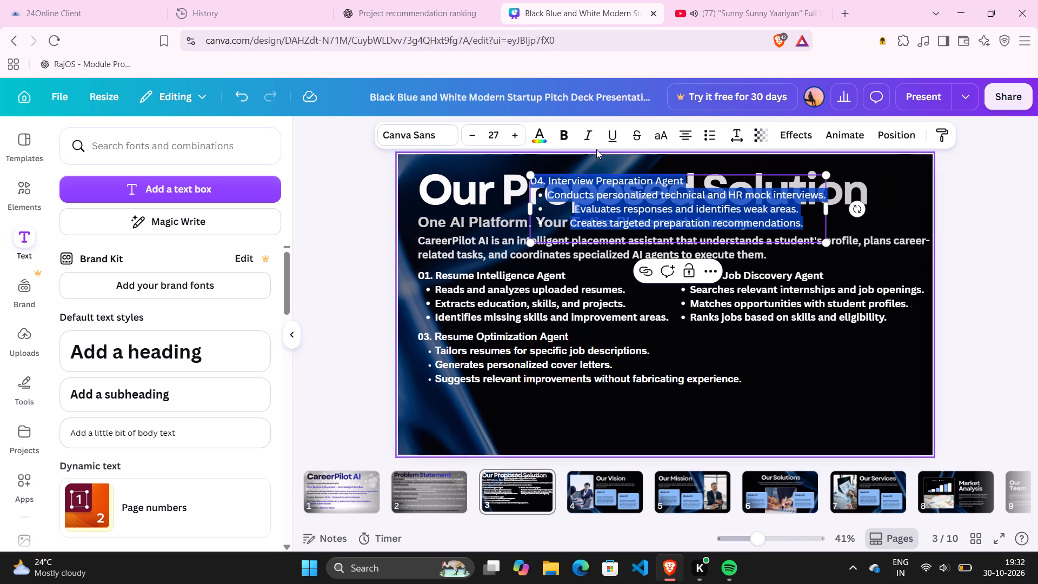
pyautogui.click(553, 135)
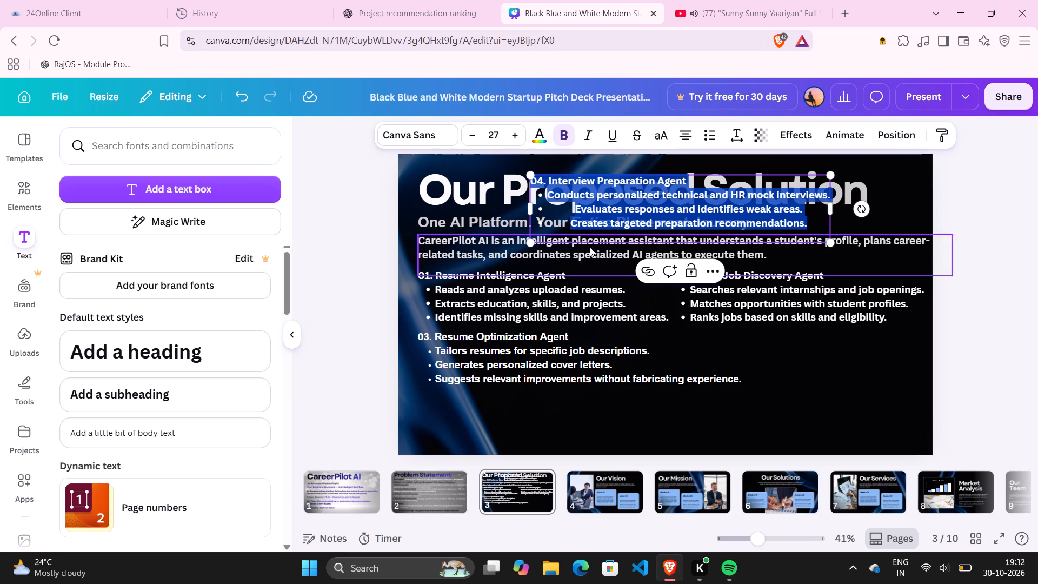
# Format the lines under "04. Interview Preparation Agent" as left-aligned bullets and delete the empty bullet at the end.
pyautogui.click(558, 208)
pyautogui.moveTo(547, 190); pyautogui.dragTo(602, 241)
pyautogui.click(707, 127)
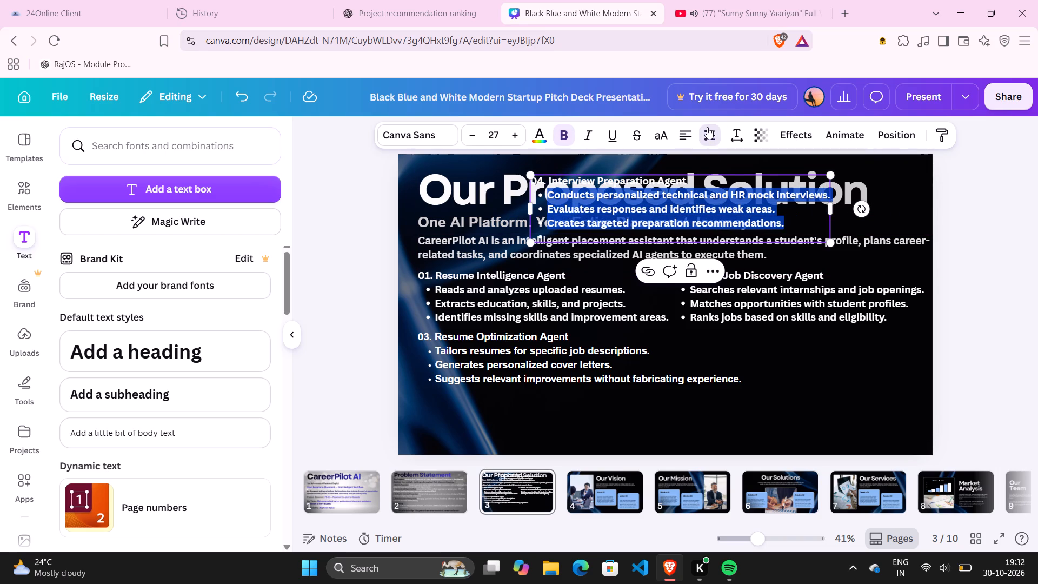
pyautogui.click(607, 231)
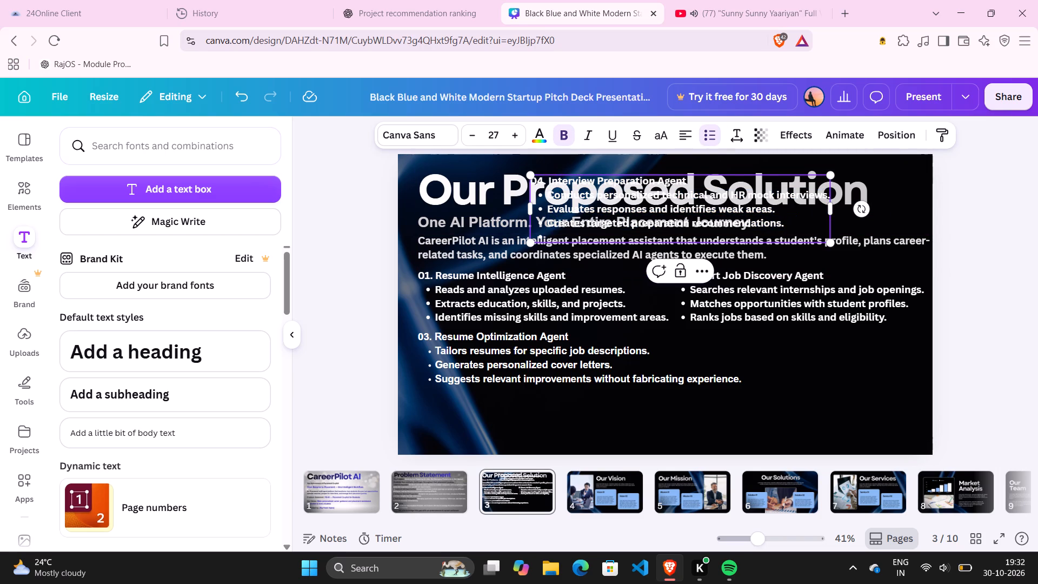
pyautogui.press('BackSpace')
pyautogui.press('BackSpace')
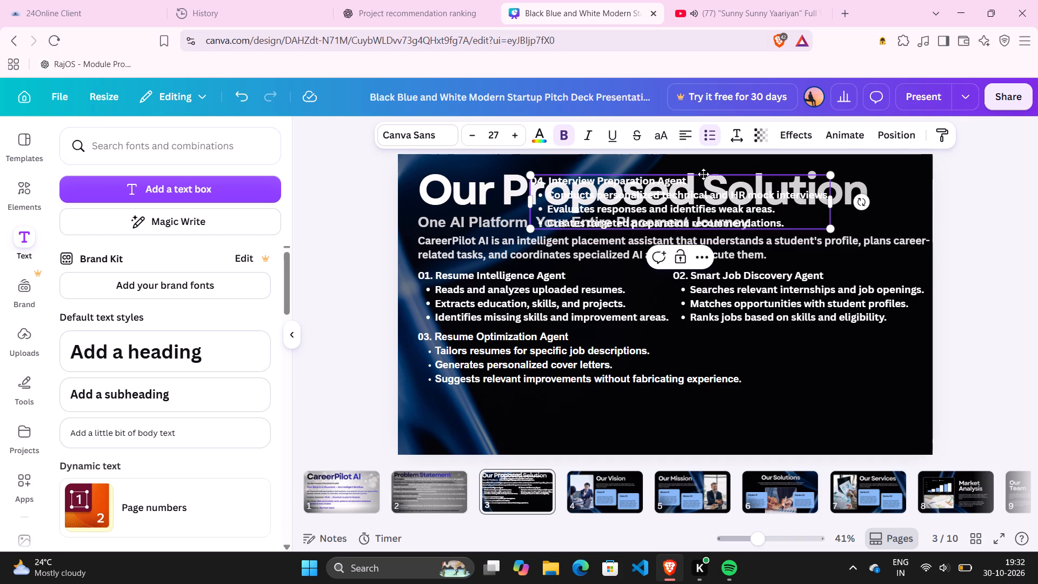
# Move the Interview Preparation Agent text box off the slide title to the slide's lower right, below the Resume Optimization Agent text.
pyautogui.moveTo(676, 172); pyautogui.dragTo(778, 329)
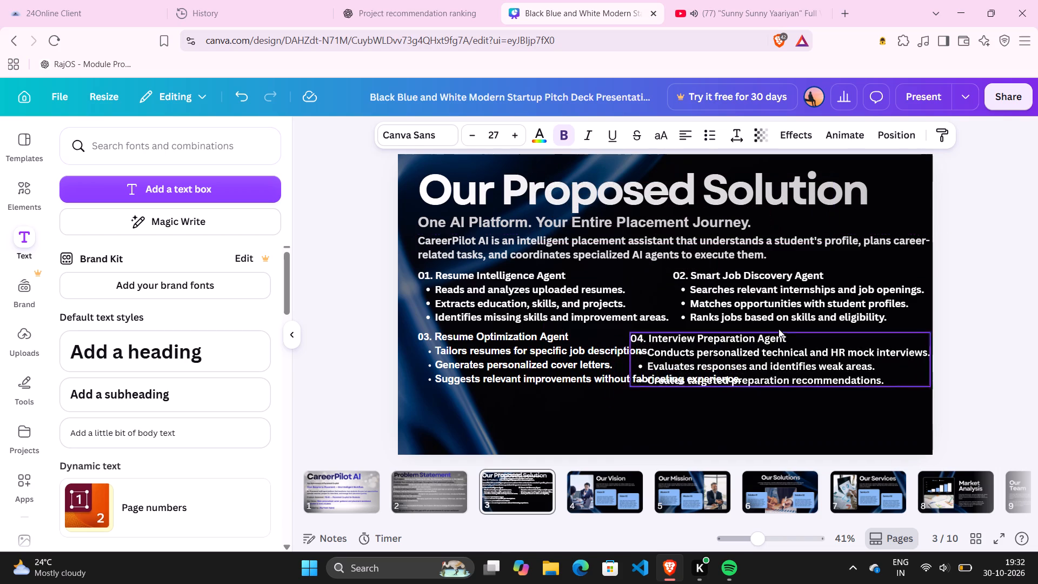
pyautogui.moveTo(778, 329); pyautogui.dragTo(747, 333)
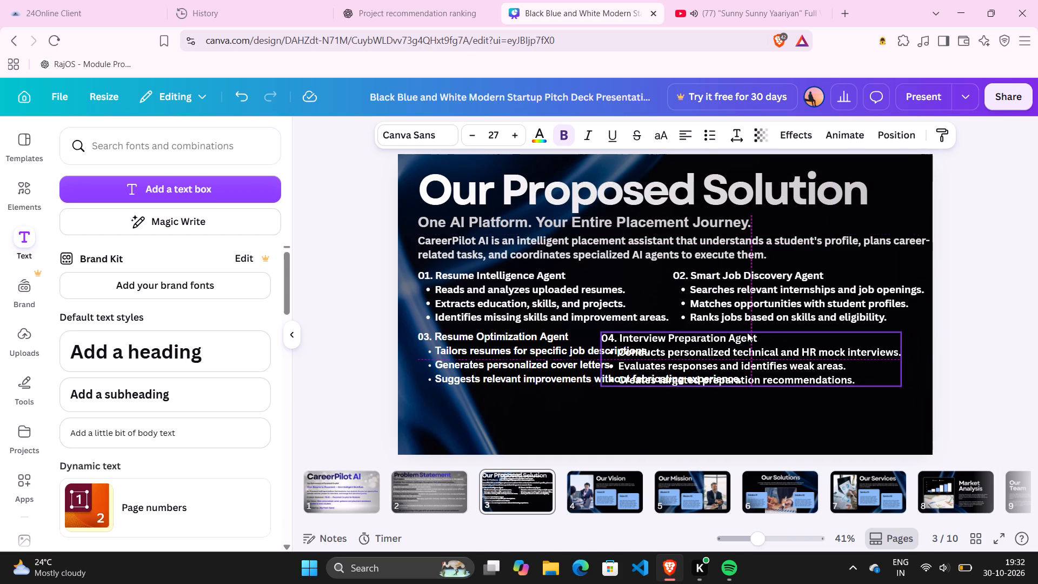
pyautogui.moveTo(747, 333); pyautogui.dragTo(757, 387)
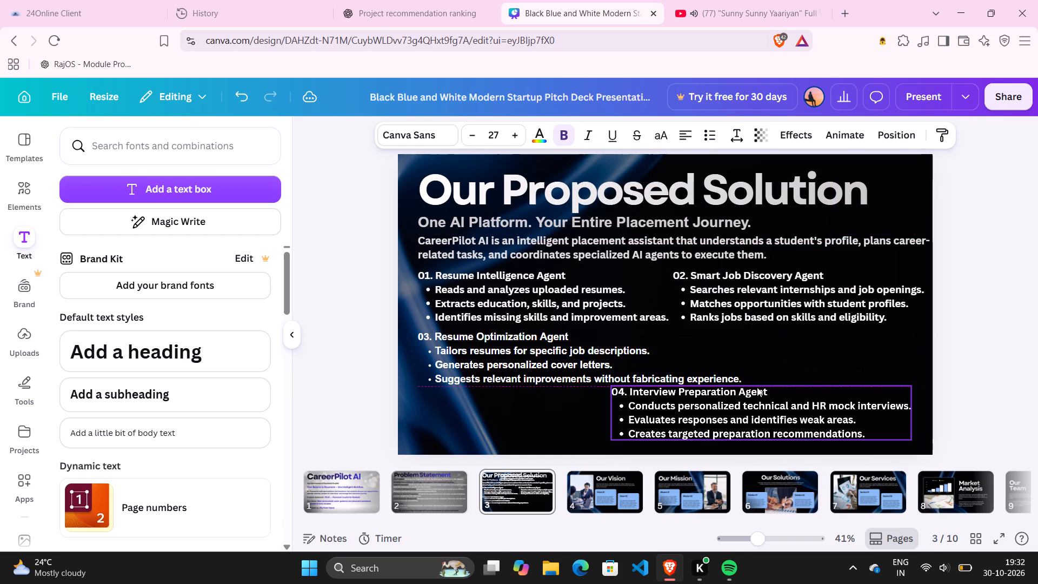
pyautogui.moveTo(757, 387); pyautogui.dragTo(757, 389)
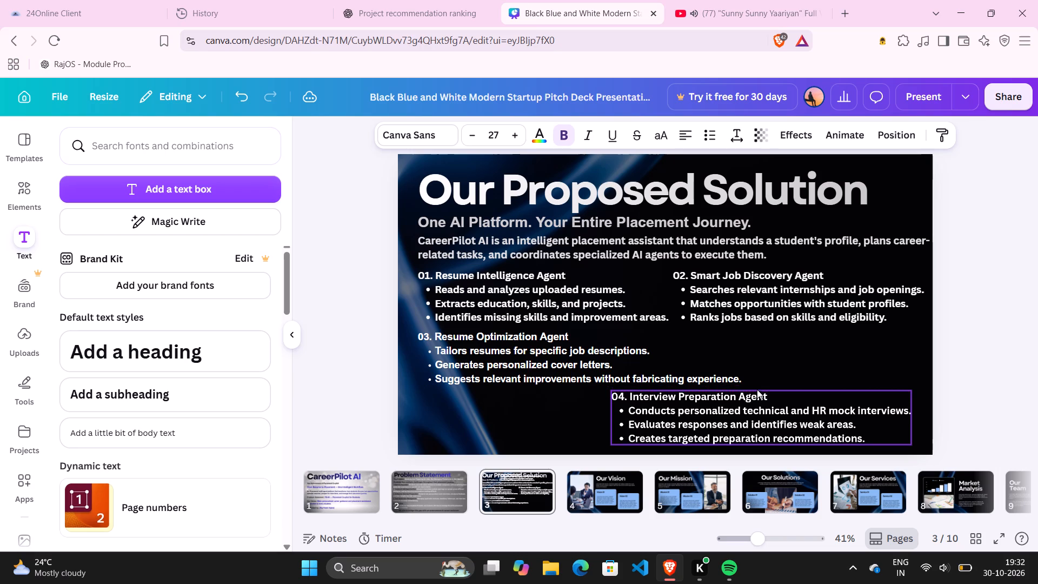
pyautogui.moveTo(757, 389); pyautogui.dragTo(757, 388)
pyautogui.moveTo(757, 388); pyautogui.dragTo(758, 388)
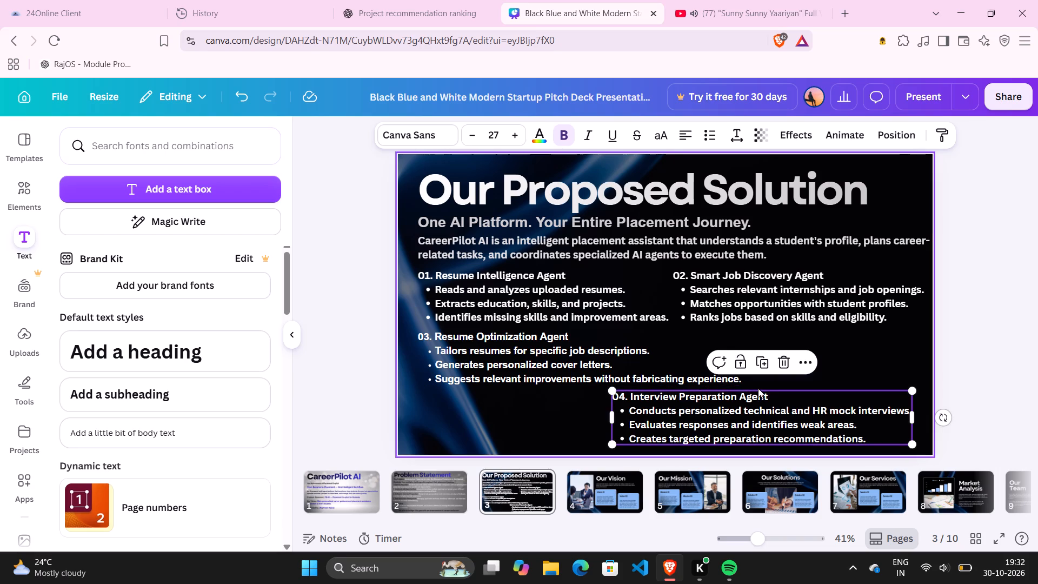
# Delete the bullet "Extracts education, skills, and projects." from the Resume Intelligence Agent text.
pyautogui.click(580, 296)
pyautogui.click(627, 303)
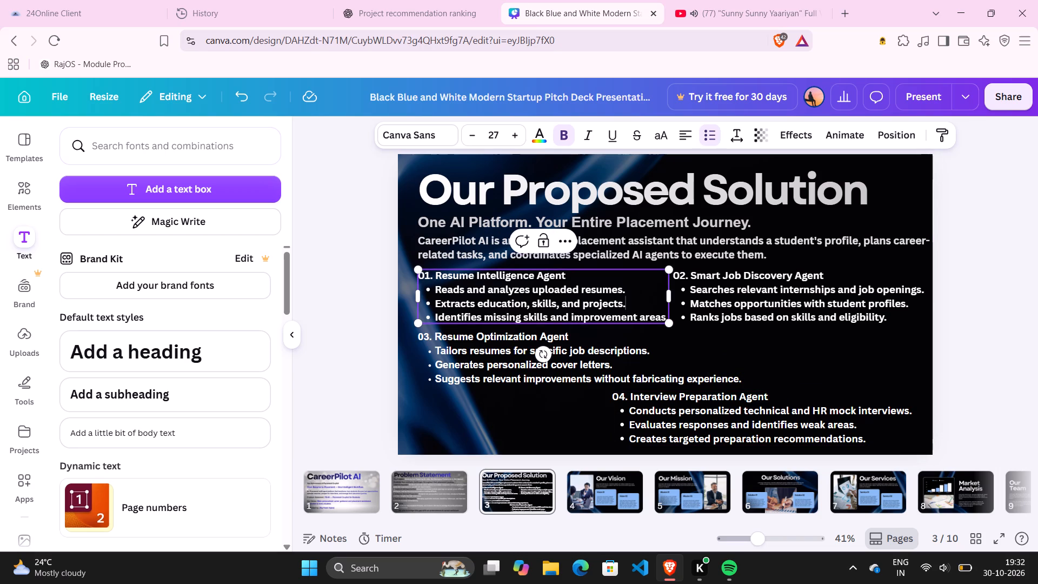
pyautogui.moveTo(627, 303); pyautogui.dragTo(424, 301)
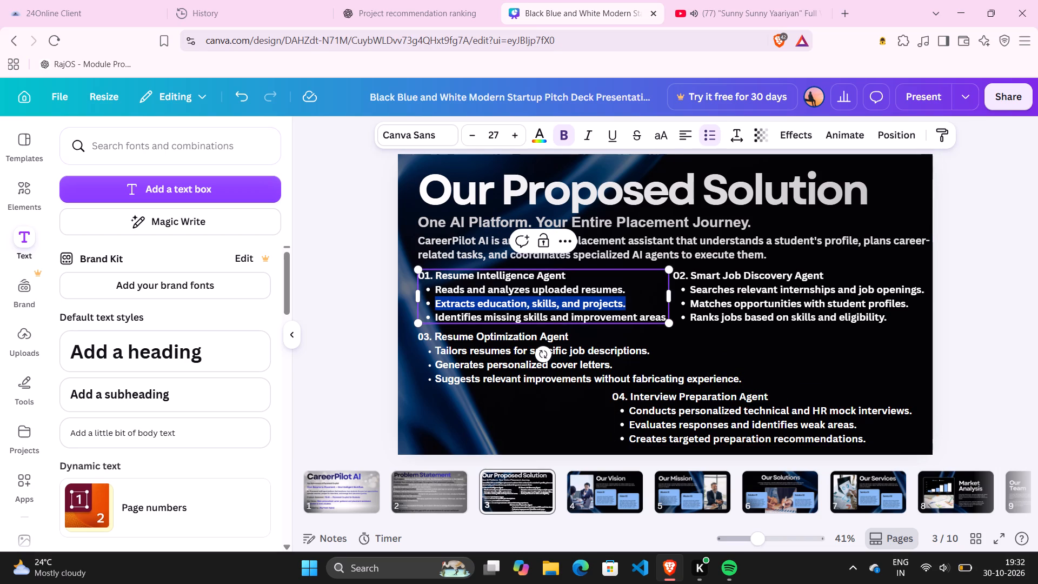
pyautogui.moveTo(424, 301); pyautogui.dragTo(422, 301)
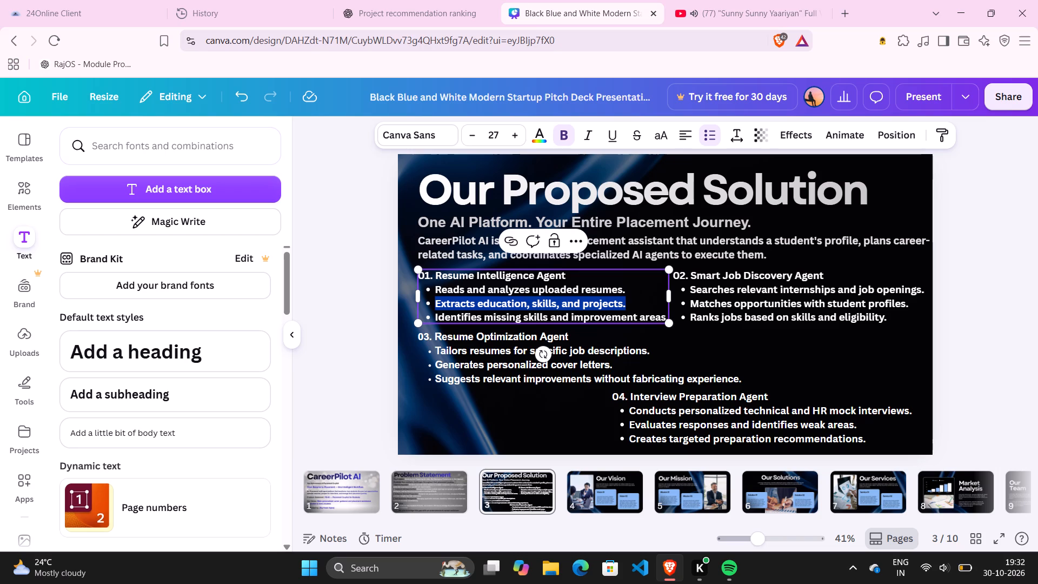
pyautogui.press('BackSpace')
pyautogui.press('BackSpace')
pyautogui.press('BackSpace')
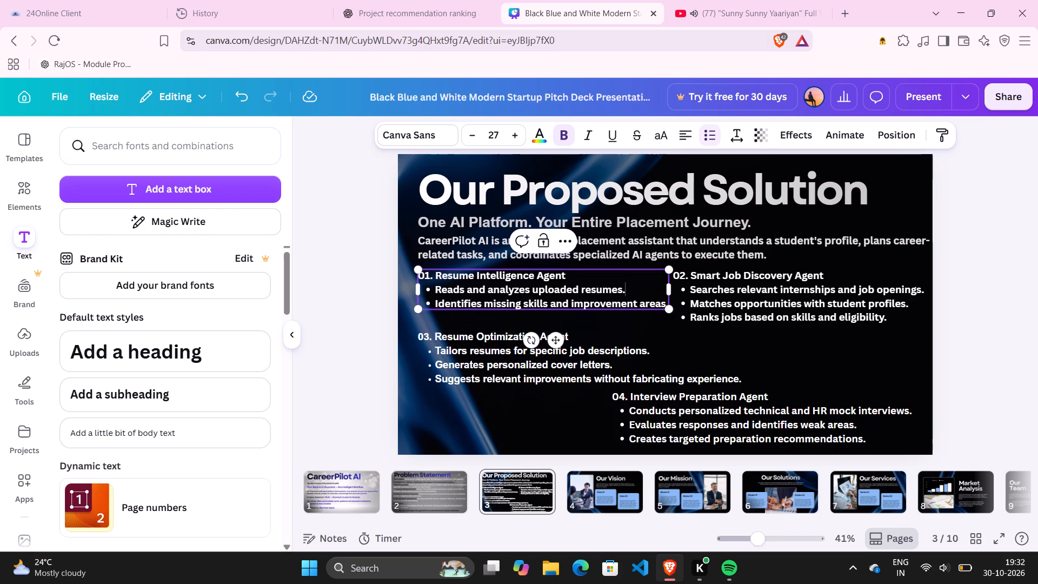
# Delete the bullet "Matches opportunities with student profiles." from the Smart Job Discovery Agent text.
pyautogui.click(702, 284)
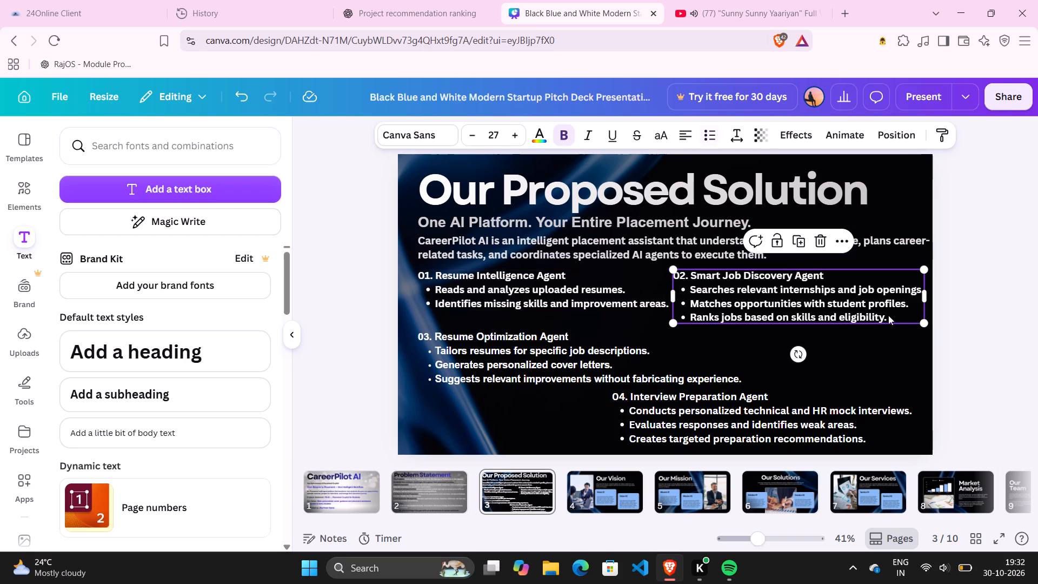
pyautogui.click(911, 302)
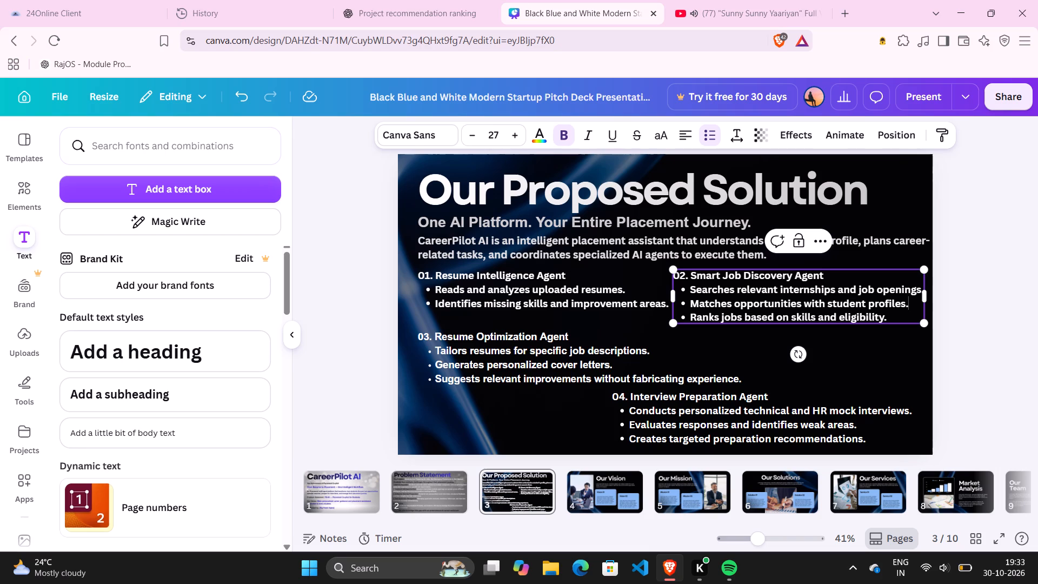
pyautogui.click(914, 306)
pyautogui.moveTo(914, 306); pyautogui.dragTo(788, 310)
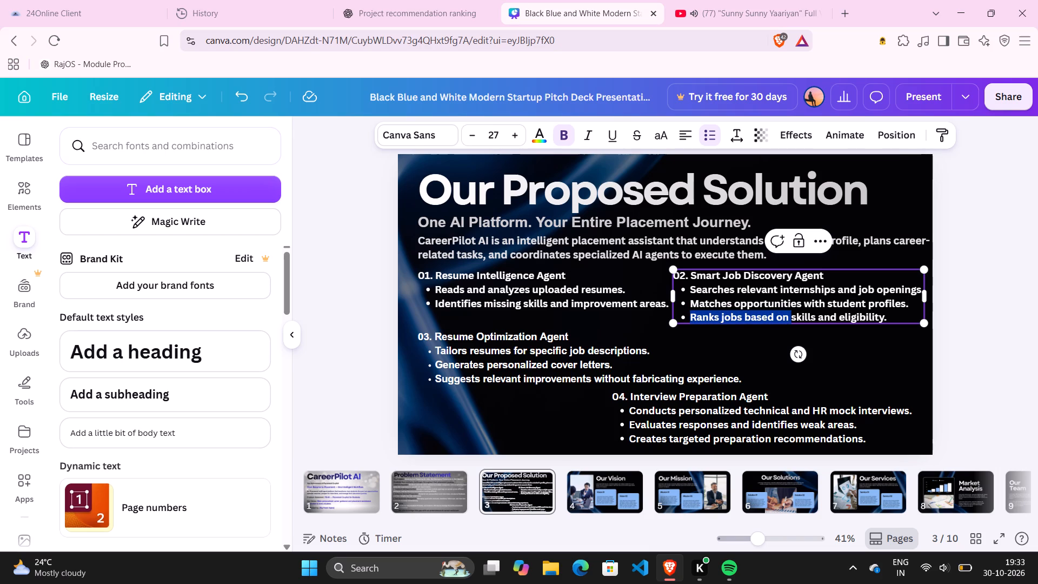
pyautogui.moveTo(788, 310); pyautogui.dragTo(688, 303)
pyautogui.press('BackSpace')
pyautogui.press('BackSpace')
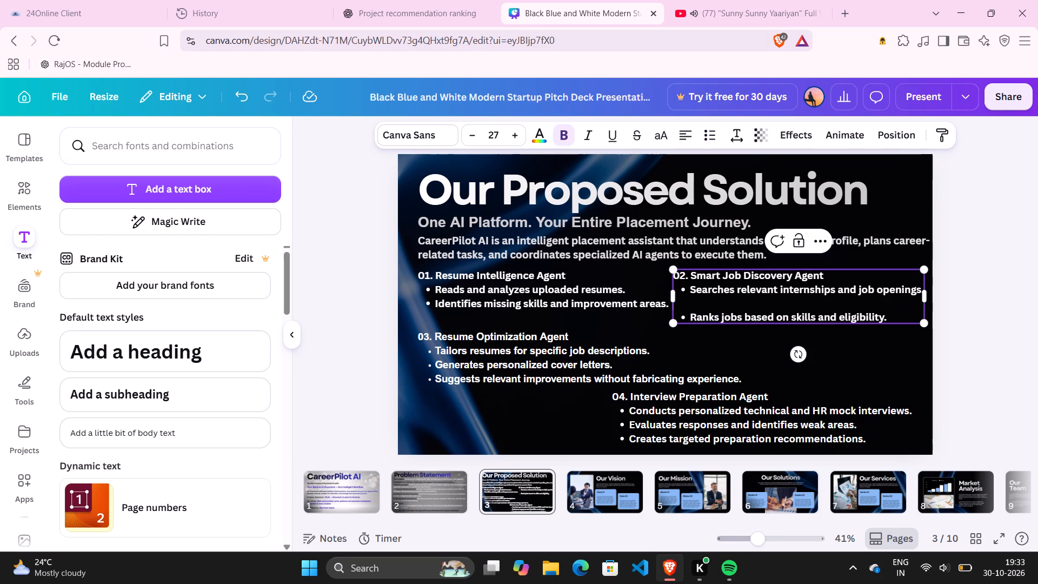
pyautogui.press('BackSpace')
# Move the Resume Optimization Agent text box up directly beneath the Resume Intelligence Agent text, keeping their left edges aligned.
pyautogui.moveTo(487, 346); pyautogui.dragTo(489, 328)
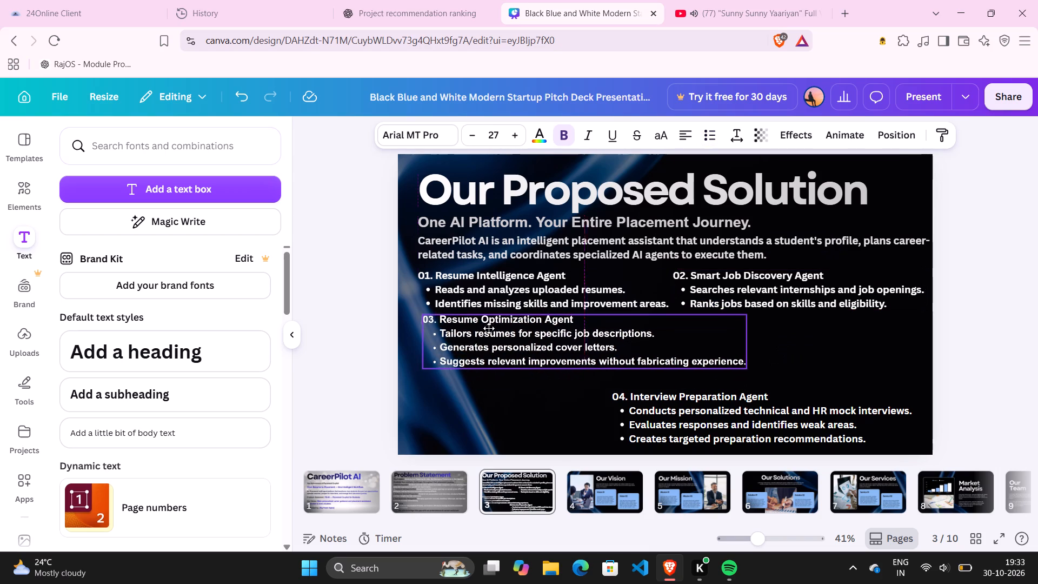
pyautogui.moveTo(489, 328); pyautogui.dragTo(484, 329)
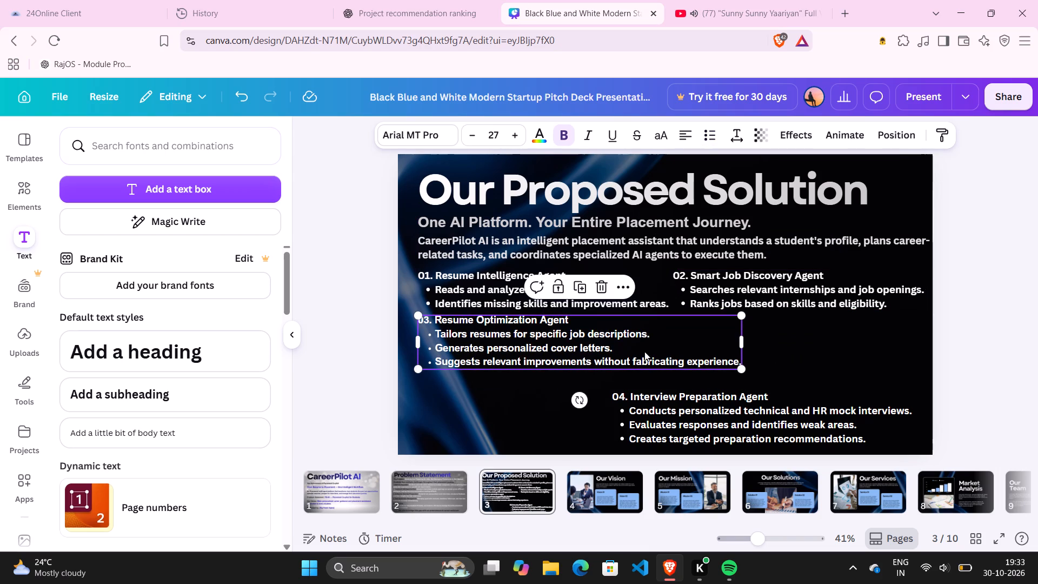
# Delete the bullet "Suggests relevant improvements without fabricating experience." from the Resume Optimization Agent text.
pyautogui.click(735, 360)
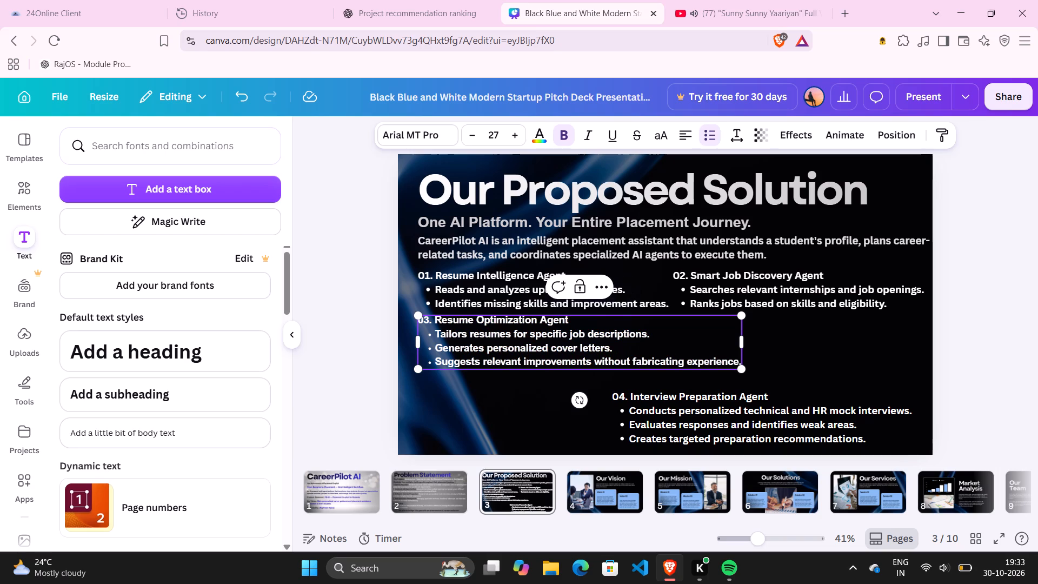
pyautogui.press('Right')
pyautogui.press('Right')
pyautogui.press('BackSpace')
pyautogui.press('BackSpace')
pyautogui.press('BackSpace')
pyautogui.press('BackSpace')
pyautogui.press('BackSpace')
pyautogui.press('BackSpace')
pyautogui.press('BackSpace')
pyautogui.press('BackSpace')
pyautogui.press('BackSpace')
pyautogui.press('BackSpace')
pyautogui.press('BackSpace')
pyautogui.press('BackSpace')
pyautogui.press('BackSpace')
pyautogui.press('BackSpace')
pyautogui.press('BackSpace')
pyautogui.press('BackSpace')
pyautogui.press('BackSpace')
pyautogui.press('BackSpace')
pyautogui.press('BackSpace')
pyautogui.press('BackSpace')
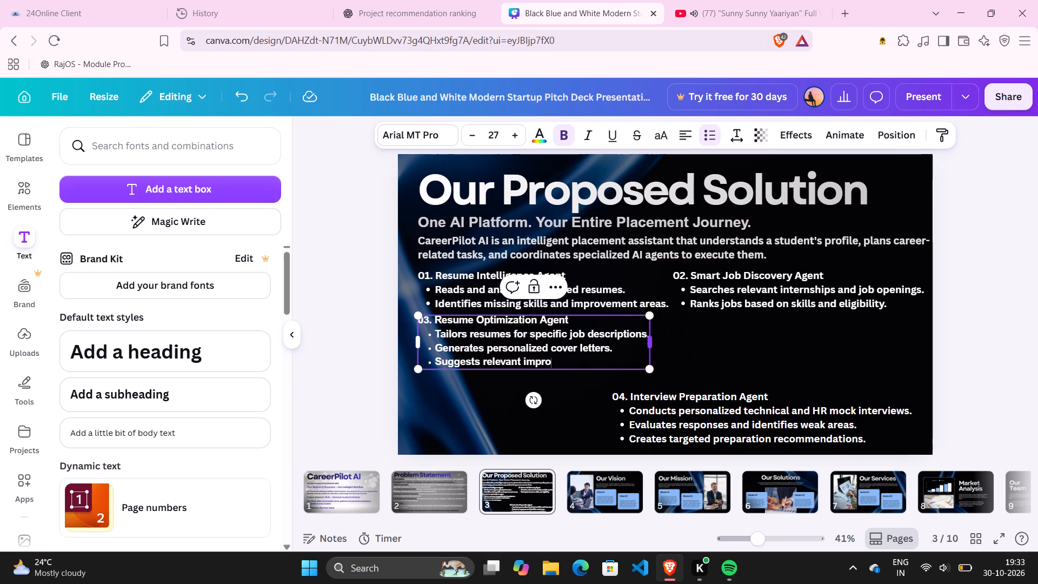
pyautogui.press('BackSpace')
pyautogui.press('BackSpace')
pyautogui.press('BackSpace')
pyautogui.press('BackSpace')
pyautogui.press('BackSpace')
pyautogui.press('BackSpace')
pyautogui.press('BackSpace')
pyautogui.press('BackSpace')
pyautogui.press('BackSpace')
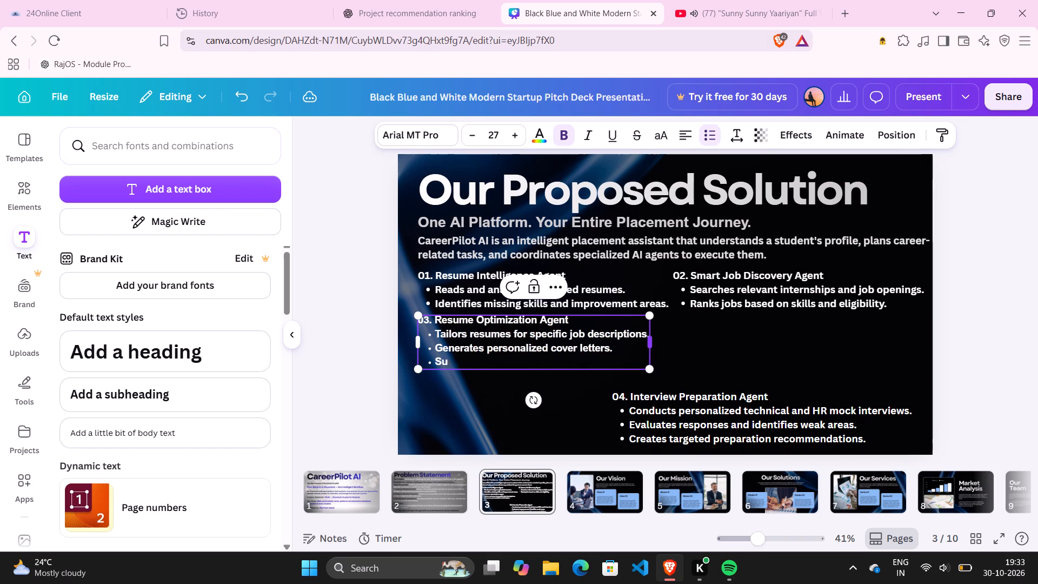
pyautogui.press('BackSpace')
pyautogui.press('BackSpace')
pyautogui.press('BackSpace')
pyautogui.press('BackSpace')
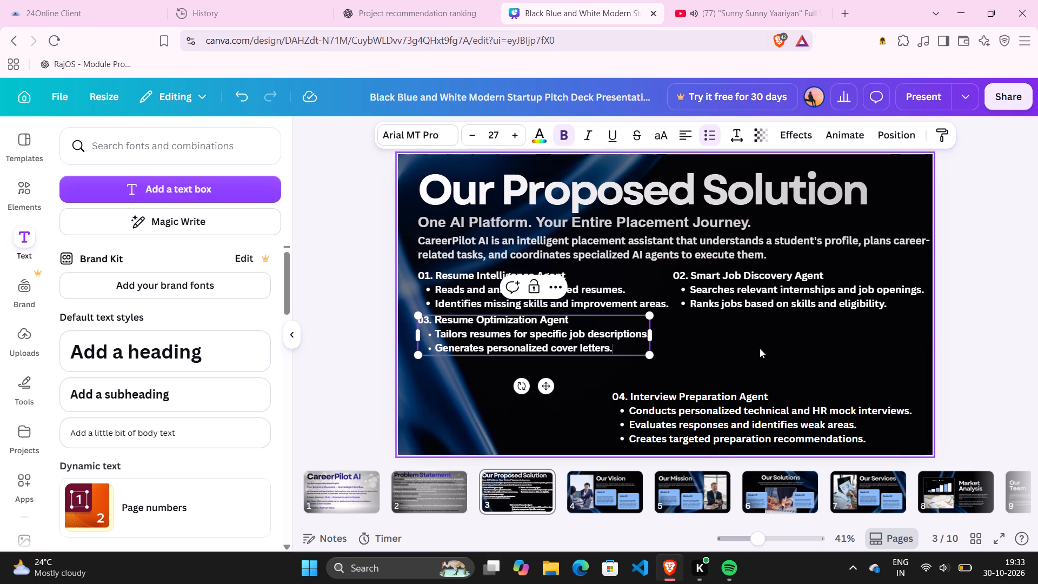
# Try the Interview Preparation Agent box beside the Resume Optimization Agent text, and place it in the lower middle of the slide.
pyautogui.moveTo(717, 414); pyautogui.dragTo(739, 339)
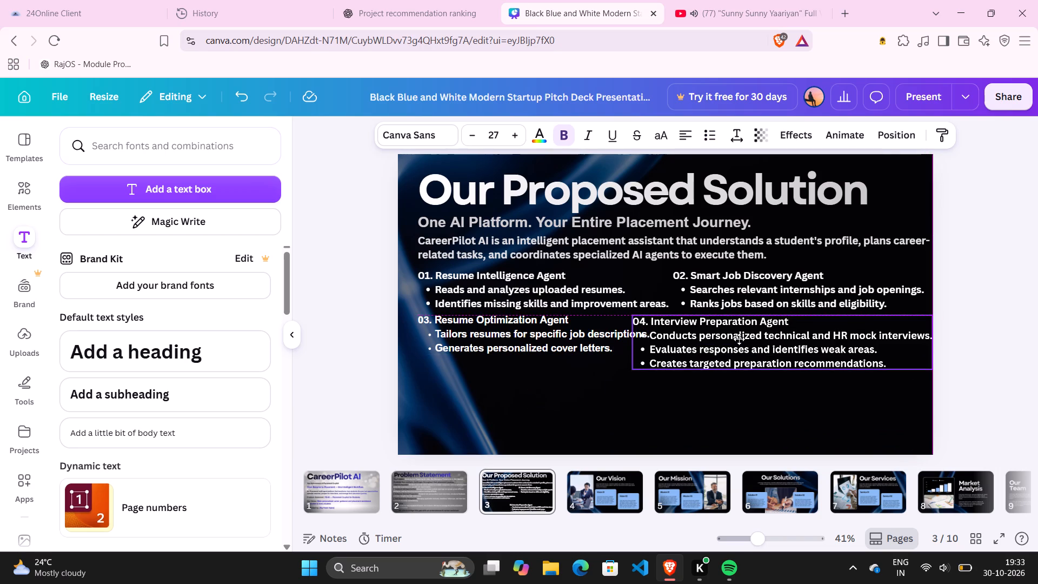
pyautogui.moveTo(739, 339); pyautogui.dragTo(647, 397)
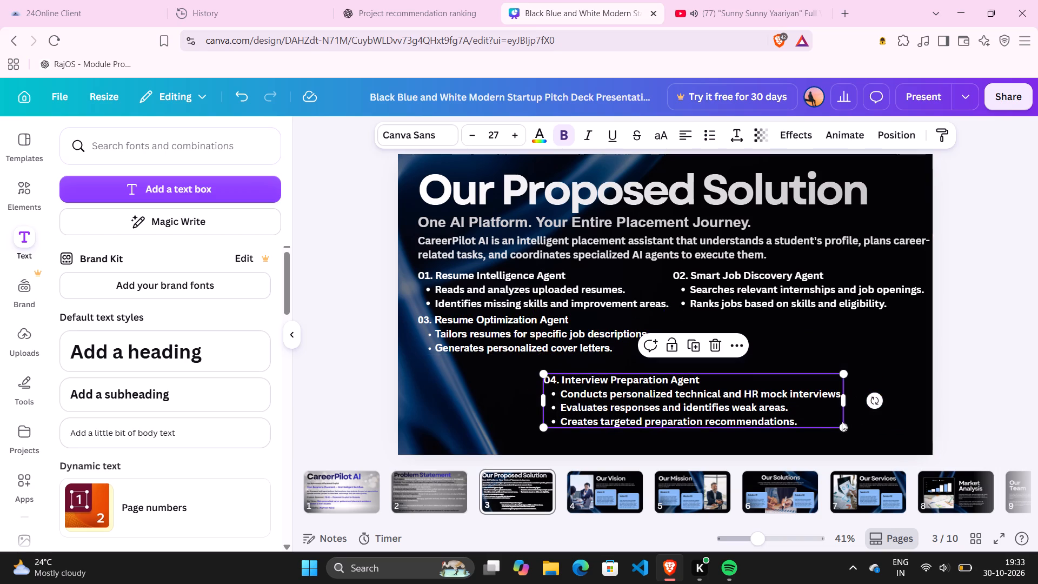
# Scale the Interview Preparation Agent text box down to a font size of about 24.3.
pyautogui.moveTo(843, 432); pyautogui.dragTo(814, 423)
pyautogui.click(669, 391)
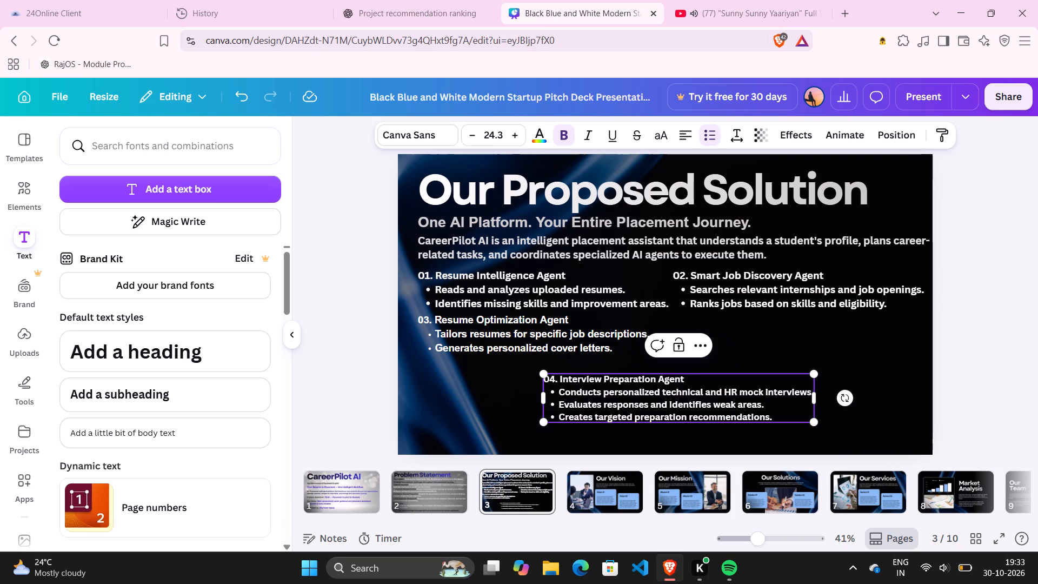
pyautogui.click(681, 373)
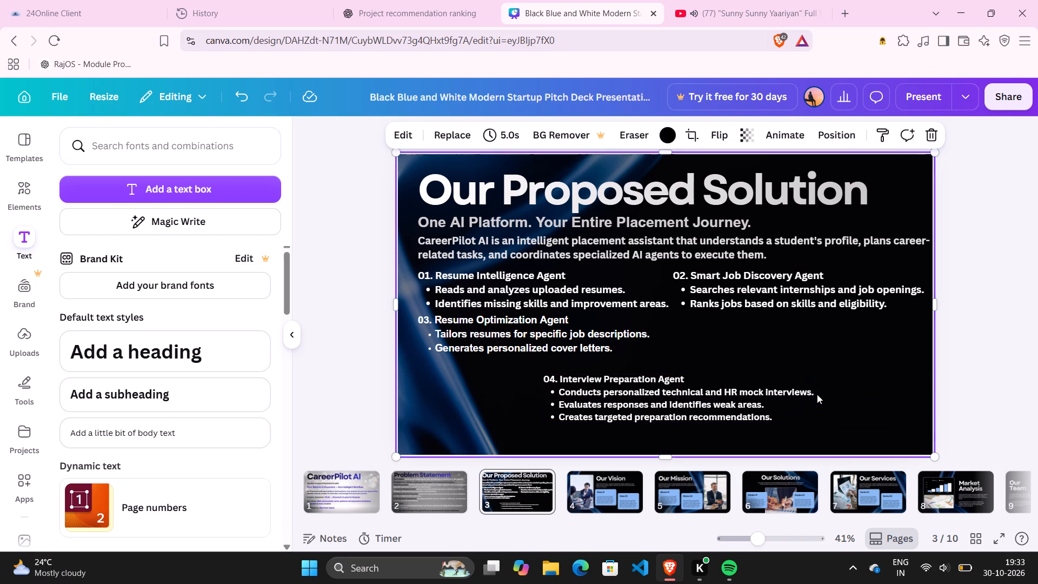
# Delete the bullet "Conducts personalized technical and HR mock interviews." from the Interview Preparation Agent text.
pyautogui.click(808, 394)
pyautogui.doubleClick(810, 391)
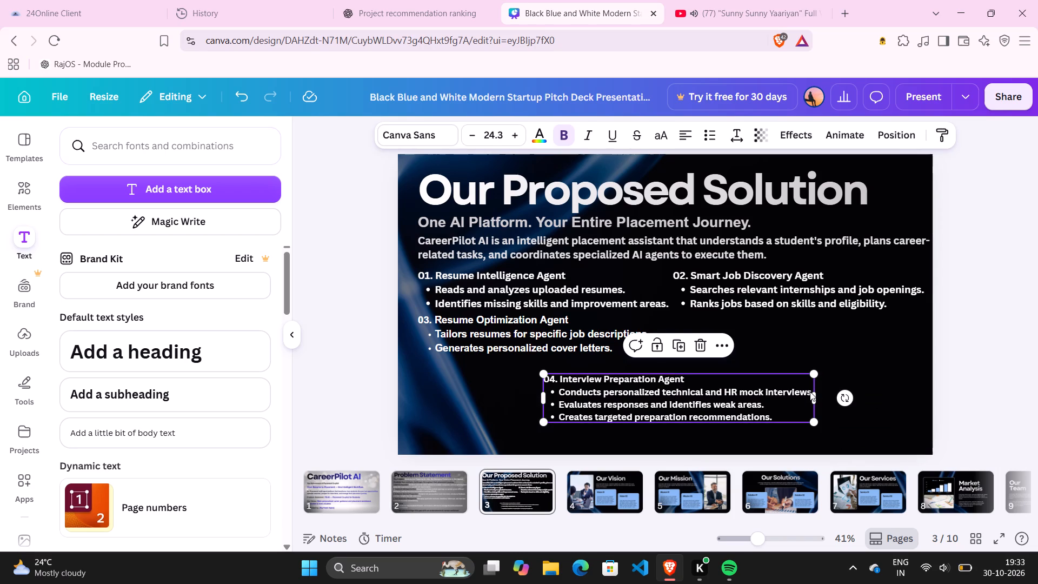
pyautogui.press('Right')
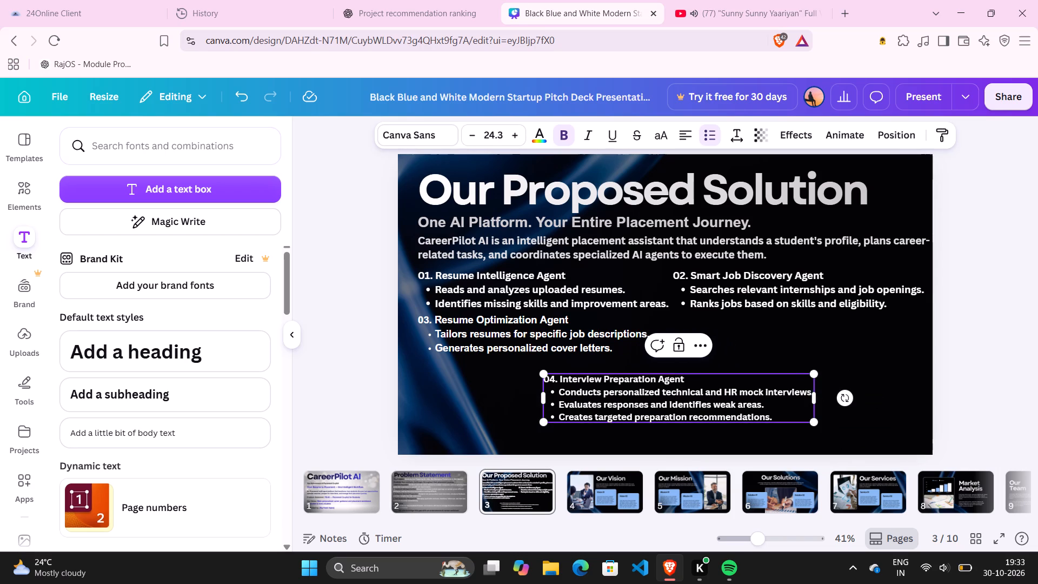
pyautogui.press('BackSpace')
pyautogui.press('BackSpace')
pyautogui.press('BackSpace')
pyautogui.press('BackSpace')
pyautogui.press('BackSpace')
pyautogui.press('BackSpace')
pyautogui.press('BackSpace')
pyautogui.press('BackSpace')
pyautogui.press('BackSpace')
pyautogui.press('BackSpace')
pyautogui.press('BackSpace')
pyautogui.press('BackSpace')
pyautogui.press('BackSpace')
pyautogui.press('BackSpace')
pyautogui.press('BackSpace')
pyautogui.press('BackSpace')
pyautogui.press('BackSpace')
pyautogui.press('BackSpace')
pyautogui.press('BackSpace')
pyautogui.press('BackSpace')
pyautogui.press('BackSpace')
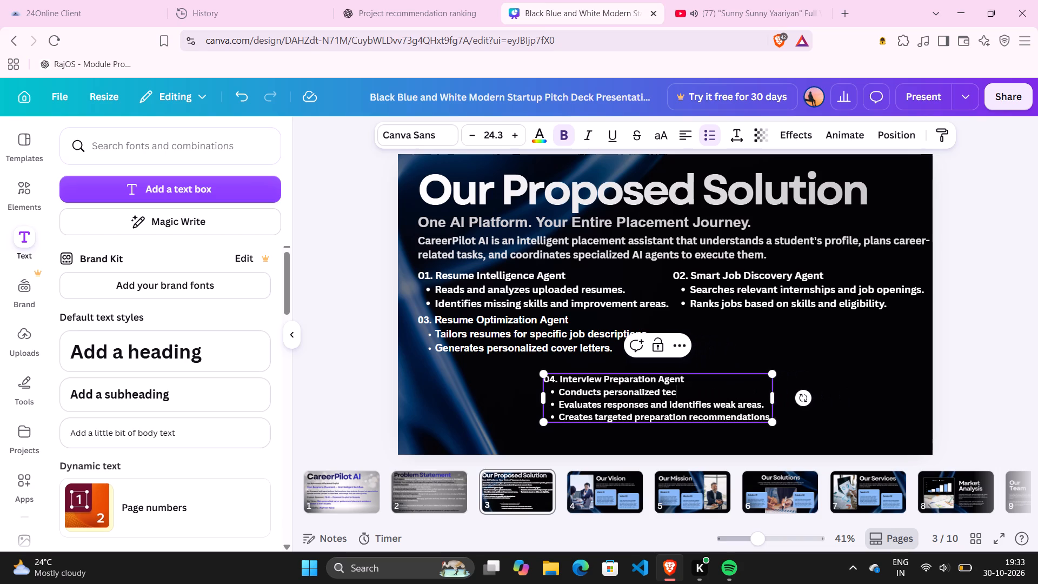
pyautogui.press('BackSpace')
pyautogui.press('BackSpace')
pyautogui.press('BackSpace')
pyautogui.press('BackSpace')
pyautogui.press('BackSpace')
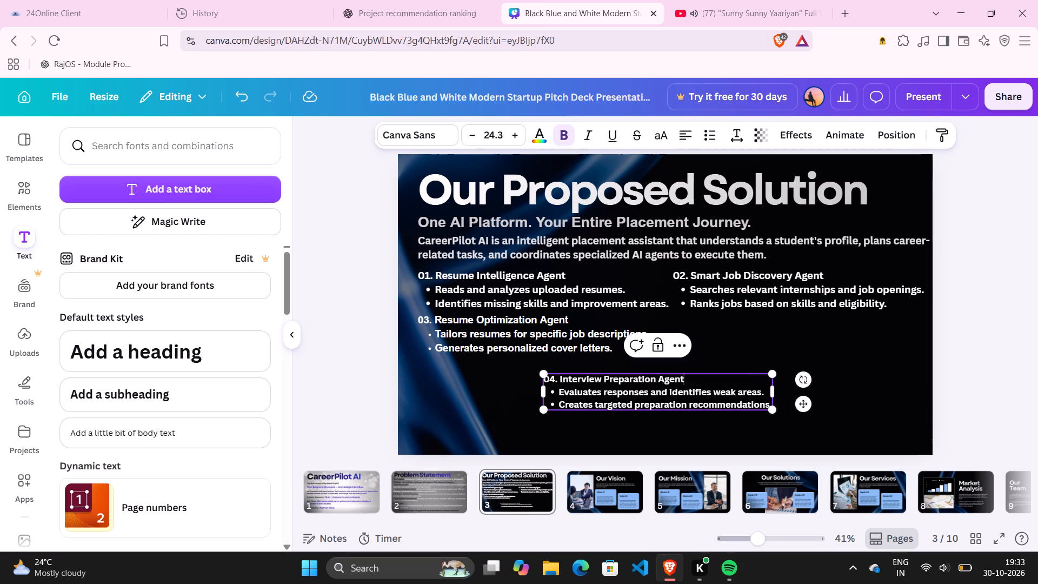
# Place the Interview Preparation Agent box beneath the Smart Job Discovery Agent text with left edges aligned, and widen it to match that box.
pyautogui.moveTo(659, 373); pyautogui.dragTo(799, 325)
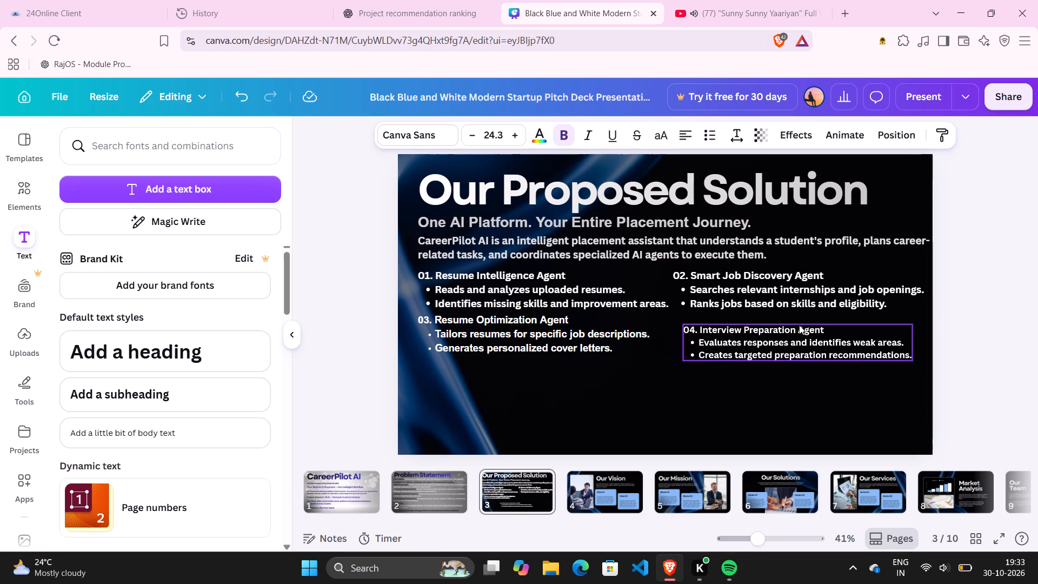
pyautogui.moveTo(799, 325); pyautogui.dragTo(789, 324)
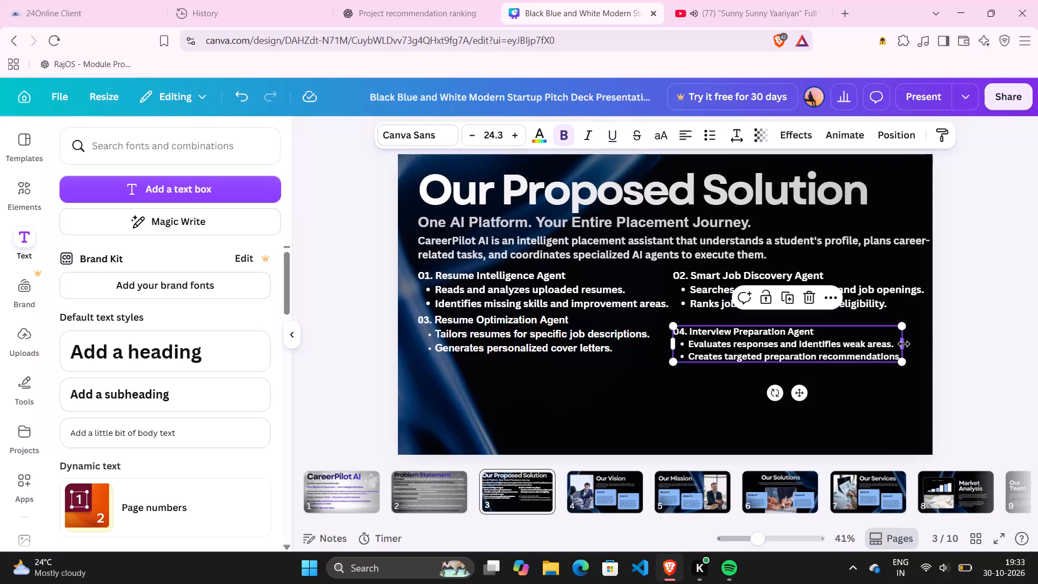
pyautogui.moveTo(903, 344); pyautogui.dragTo(924, 343)
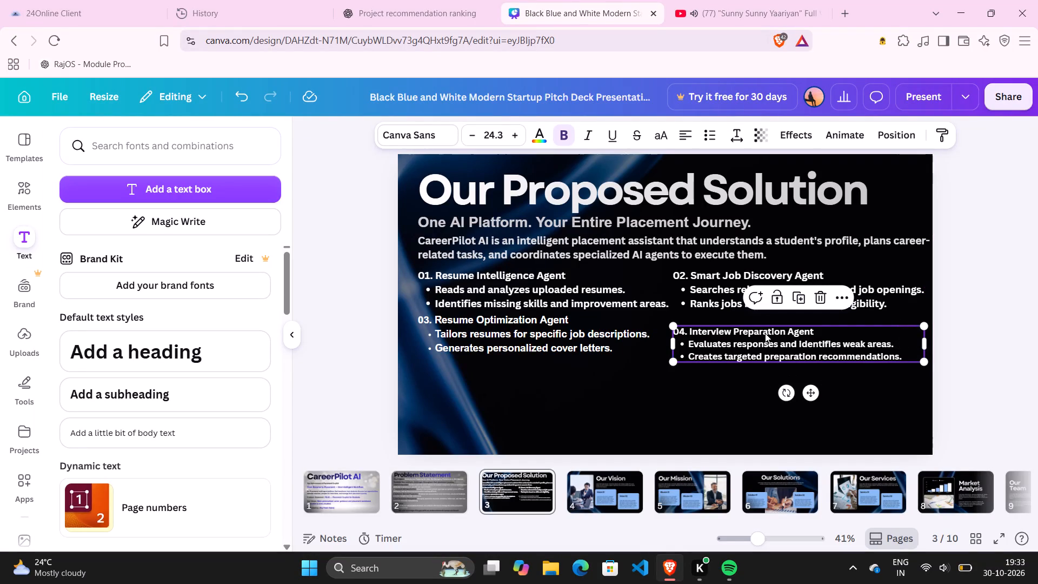
pyautogui.click(808, 322)
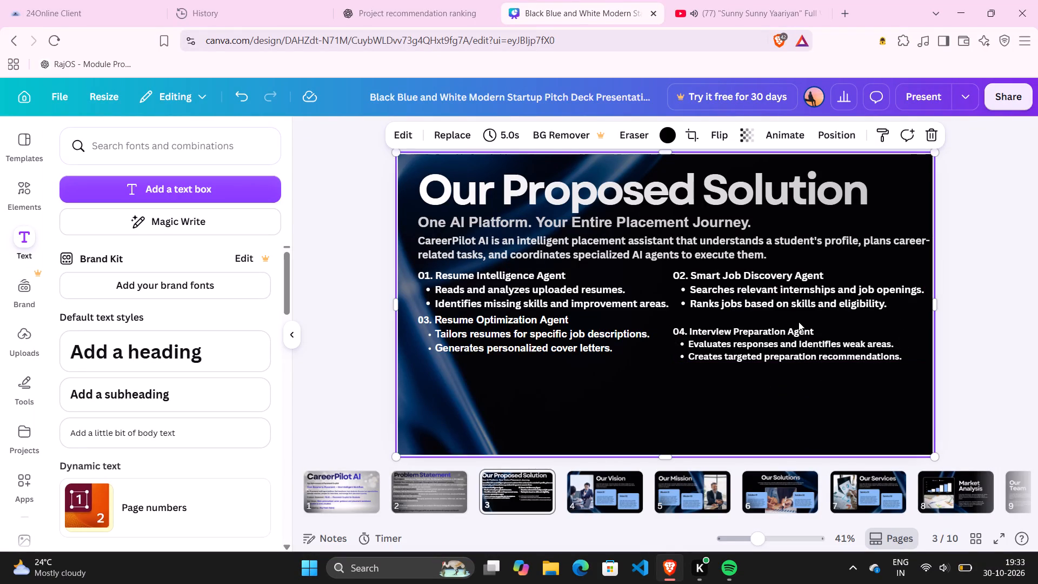
pyautogui.click(801, 330)
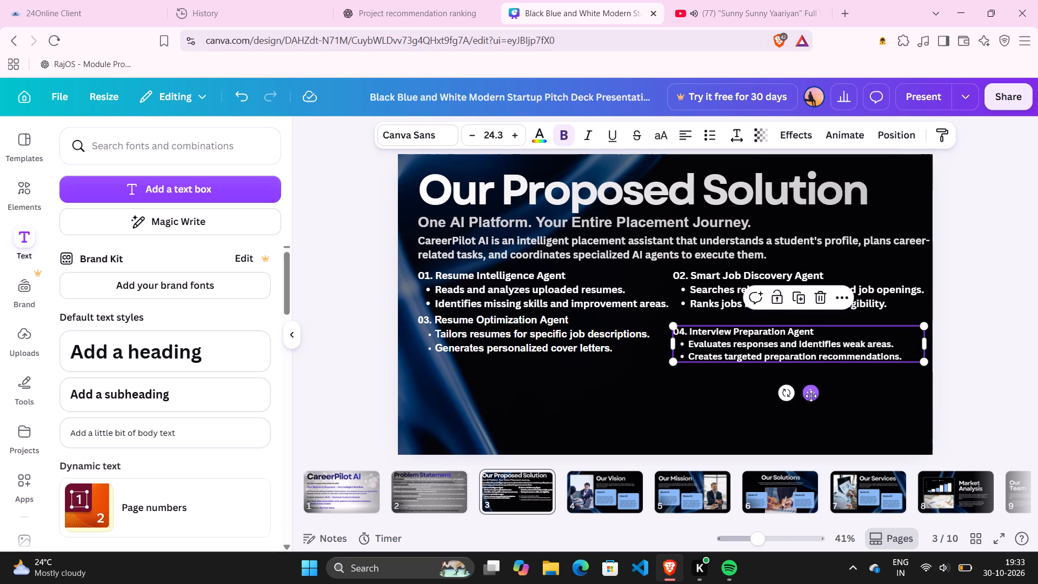
pyautogui.moveTo(811, 396); pyautogui.dragTo(811, 389)
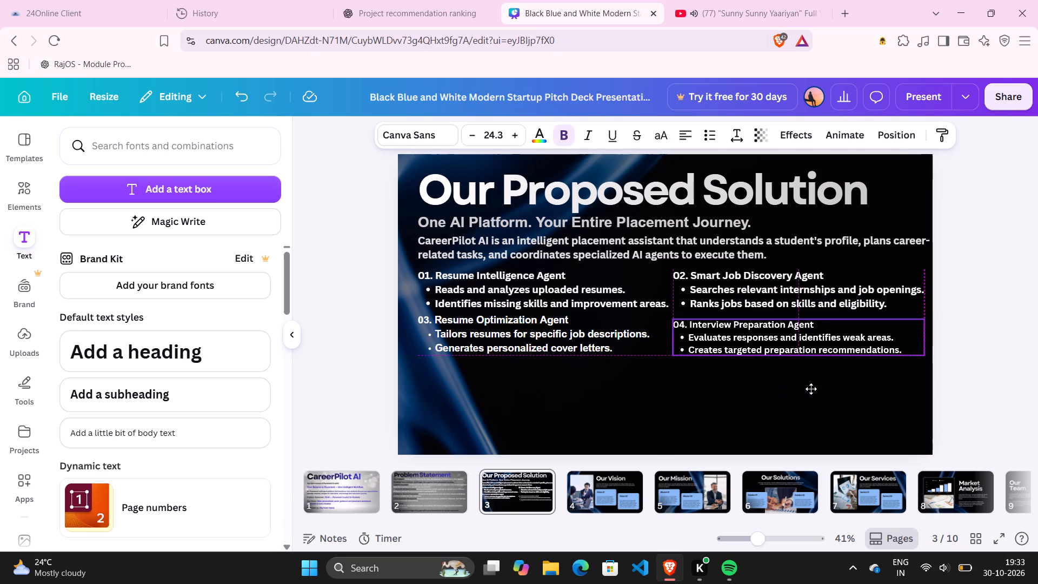
pyautogui.moveTo(811, 389); pyautogui.dragTo(811, 390)
# Change the font of all the Interview Preparation Agent text to Arial MT Pro, keeping it bold.
pyautogui.click(840, 337)
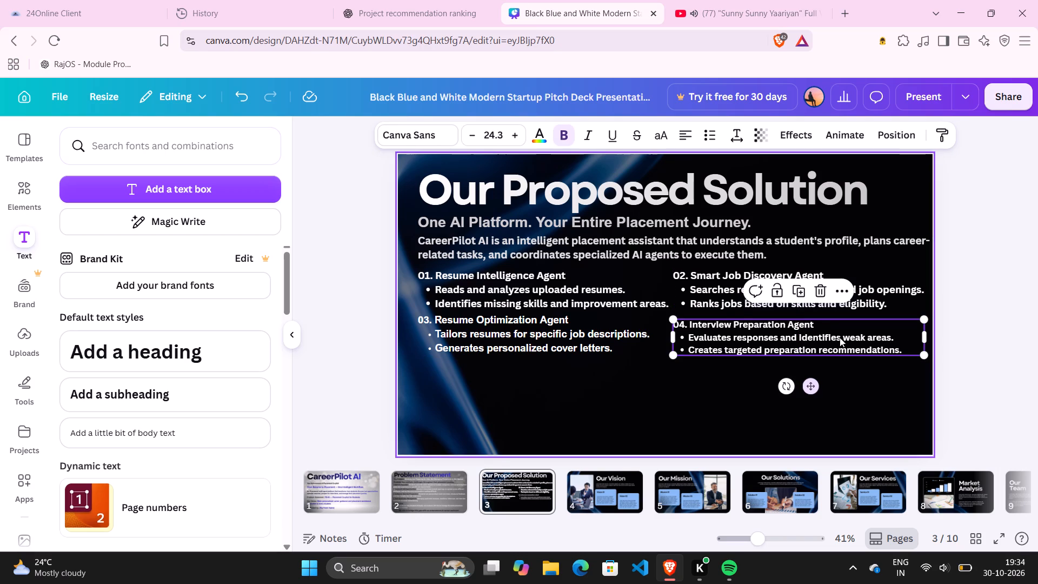
pyautogui.hotkey('ctrl', 'a')
pyautogui.click(565, 133)
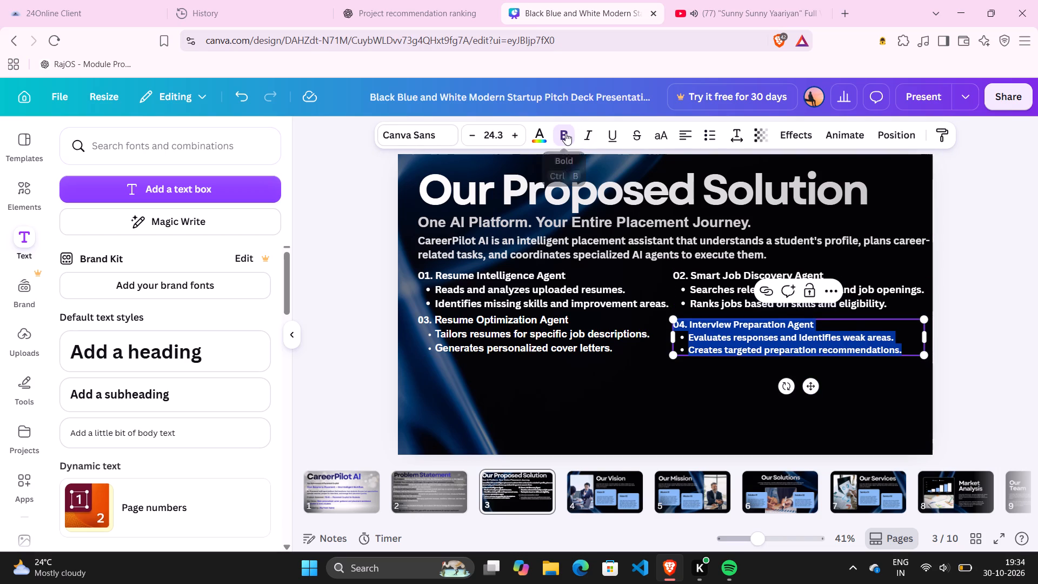
pyautogui.click(565, 133)
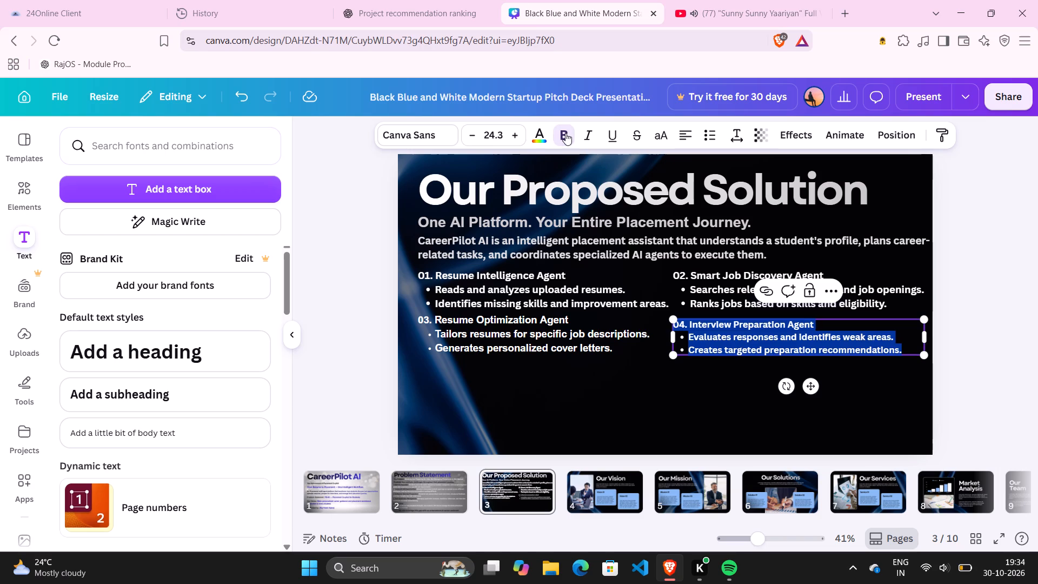
pyautogui.click(402, 135)
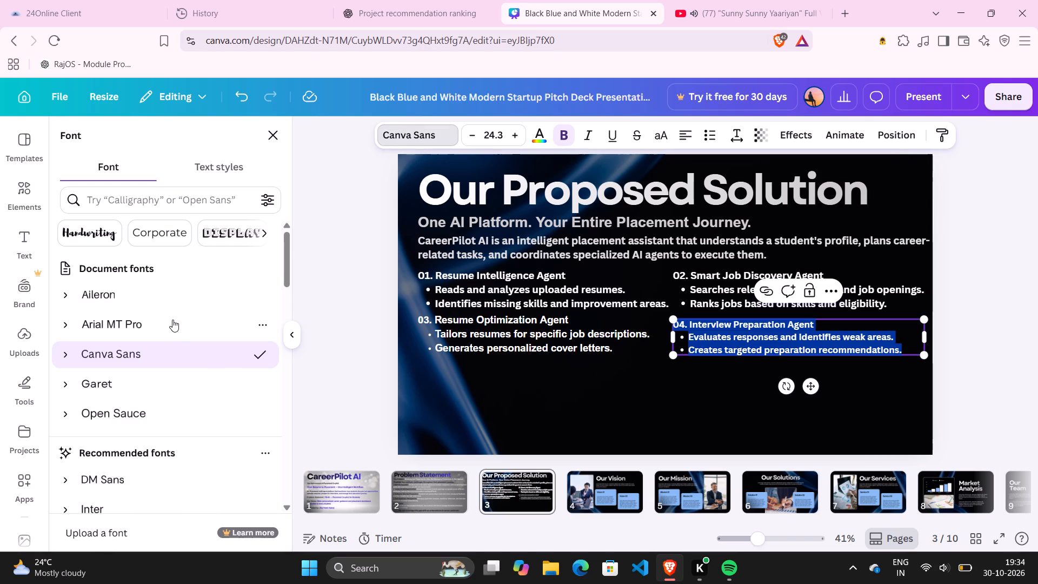
pyautogui.click(172, 318)
pyautogui.click(703, 402)
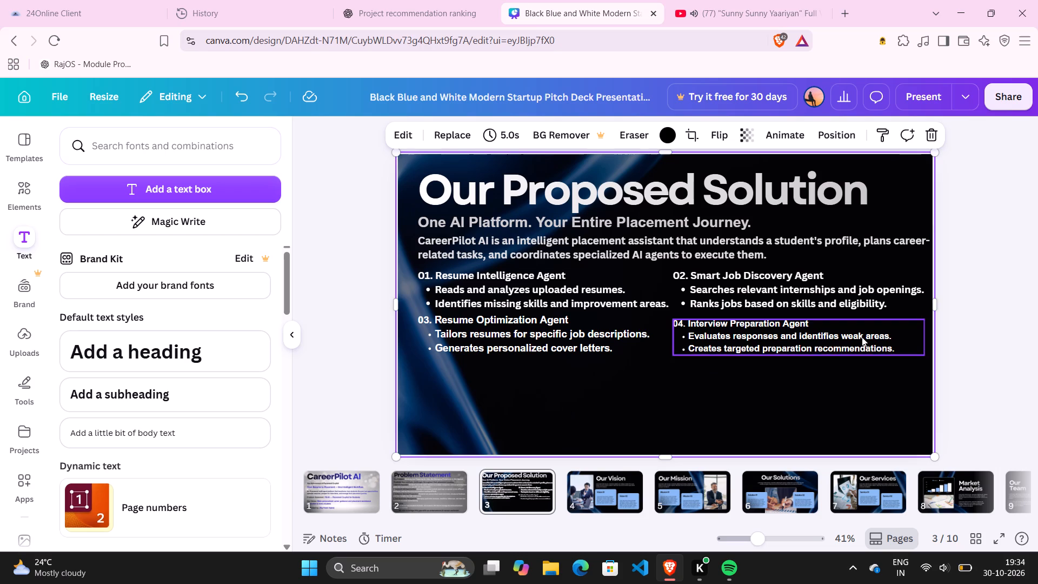
# Increase the font size of the "04. Interview Preparation Agent" heading line to 26.3.
pyautogui.click(822, 327)
pyautogui.doubleClick(810, 325)
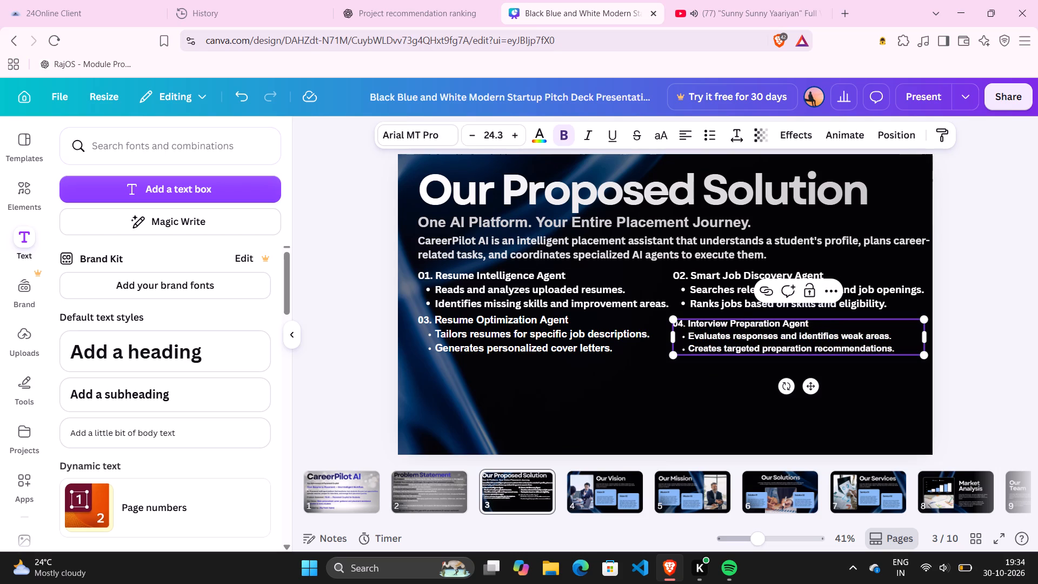
pyautogui.moveTo(810, 325); pyautogui.dragTo(676, 323)
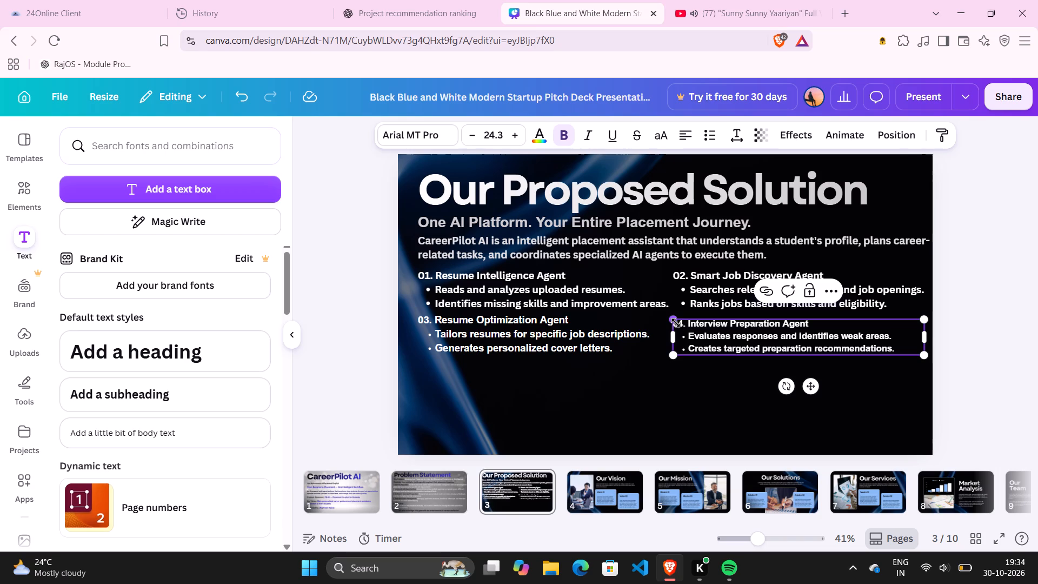
pyautogui.moveTo(676, 323); pyautogui.dragTo(688, 323)
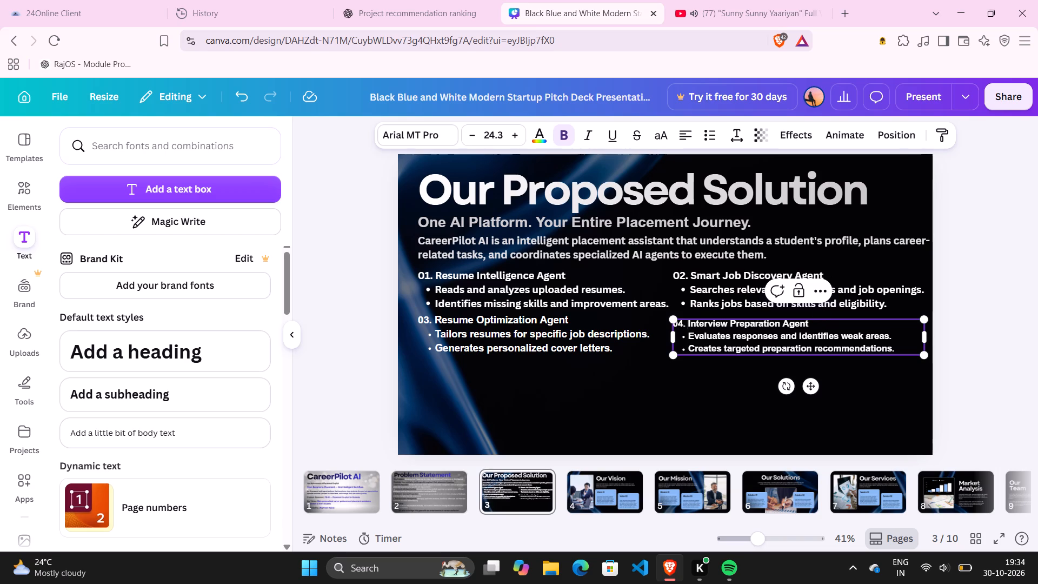
pyautogui.moveTo(814, 324); pyautogui.dragTo(681, 324)
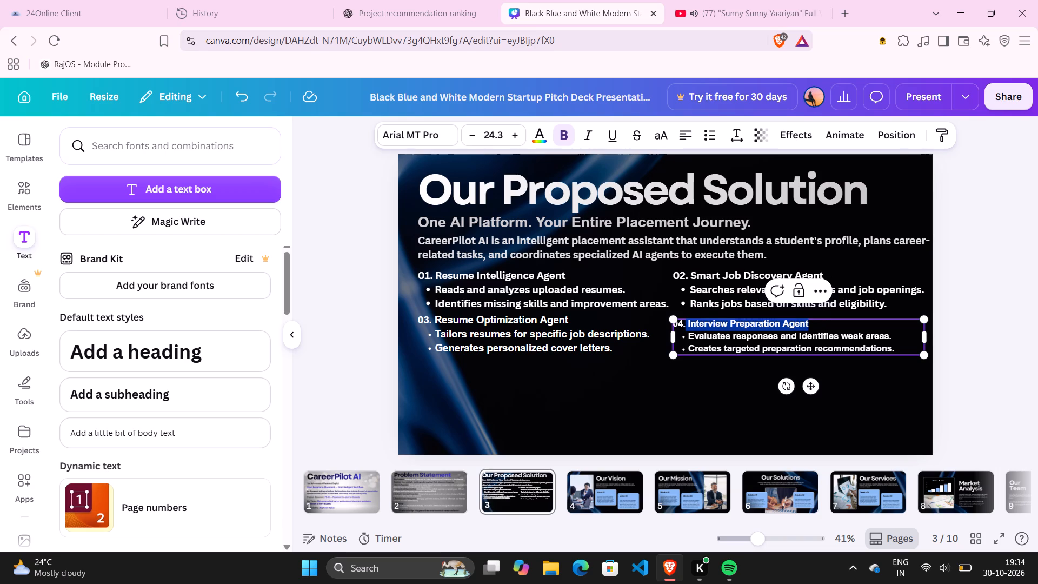
pyautogui.moveTo(681, 324); pyautogui.dragTo(673, 323)
pyautogui.click(518, 135)
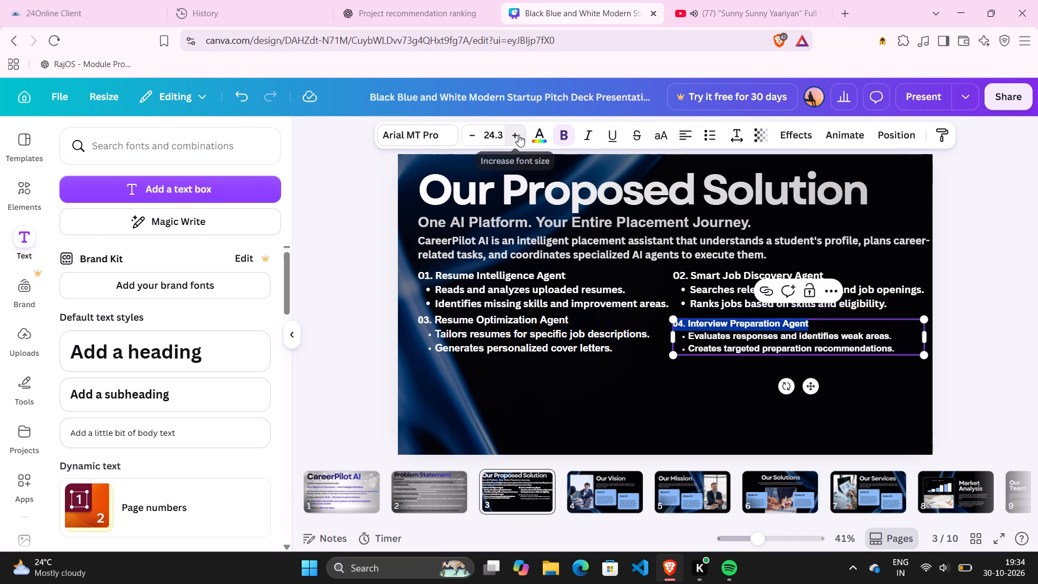
pyautogui.click(518, 135)
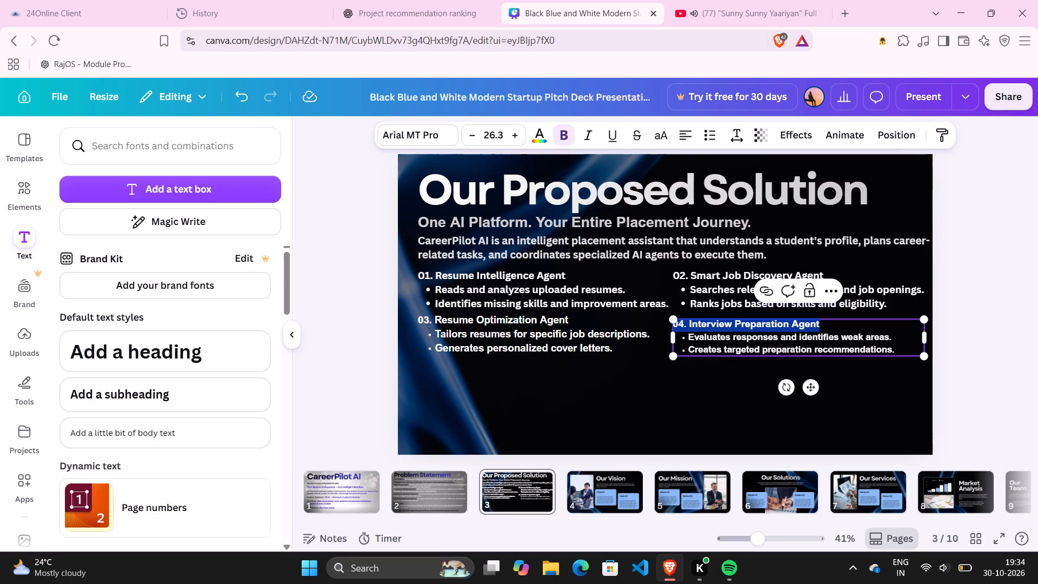
pyautogui.click(763, 337)
pyautogui.click(709, 413)
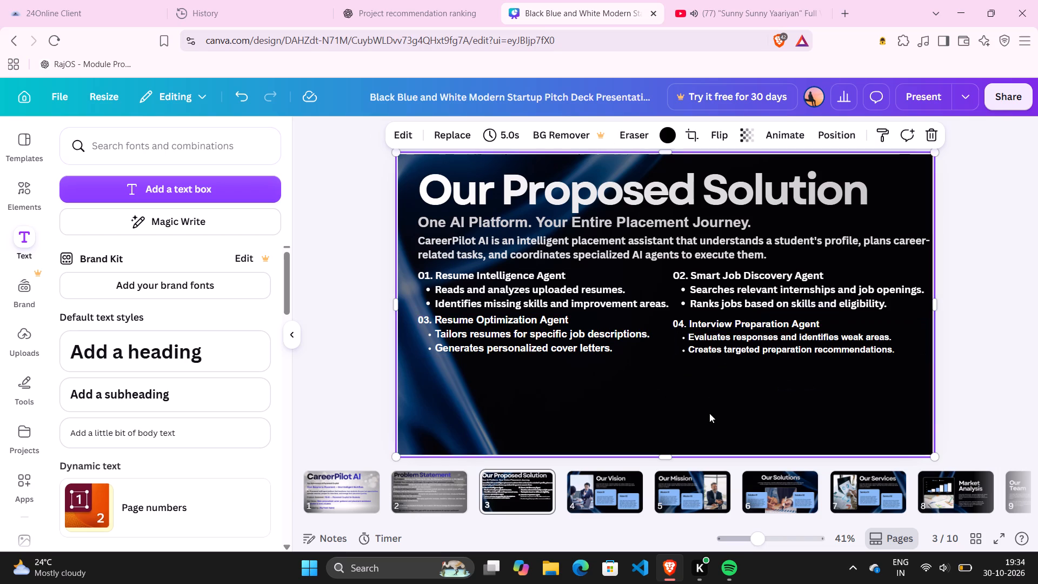
# Move the Interview Preparation Agent box up slightly so its heading lines up with the Resume Optimization Agent heading.
pyautogui.click(848, 334)
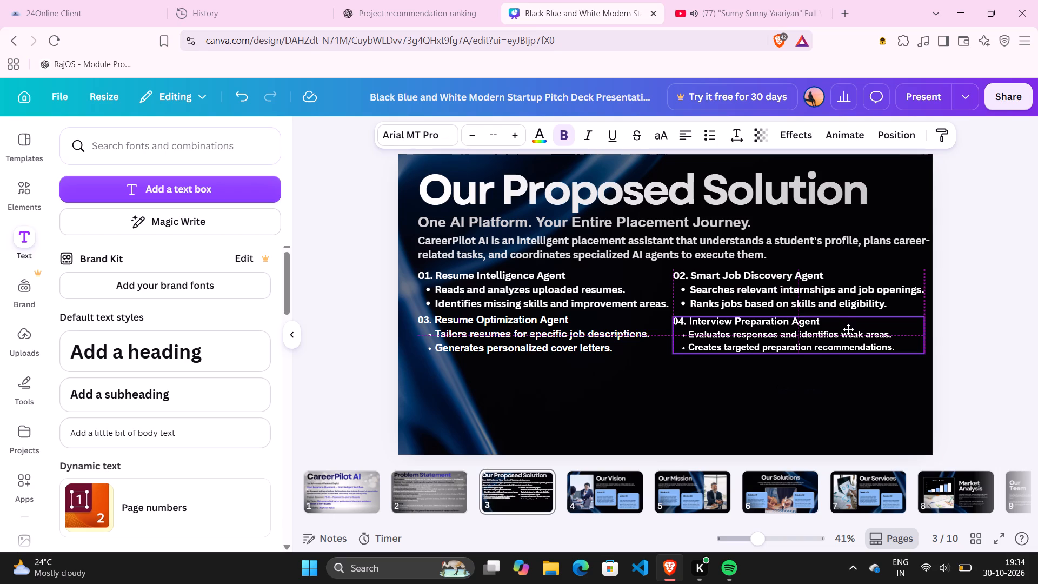
pyautogui.doubleClick(859, 322)
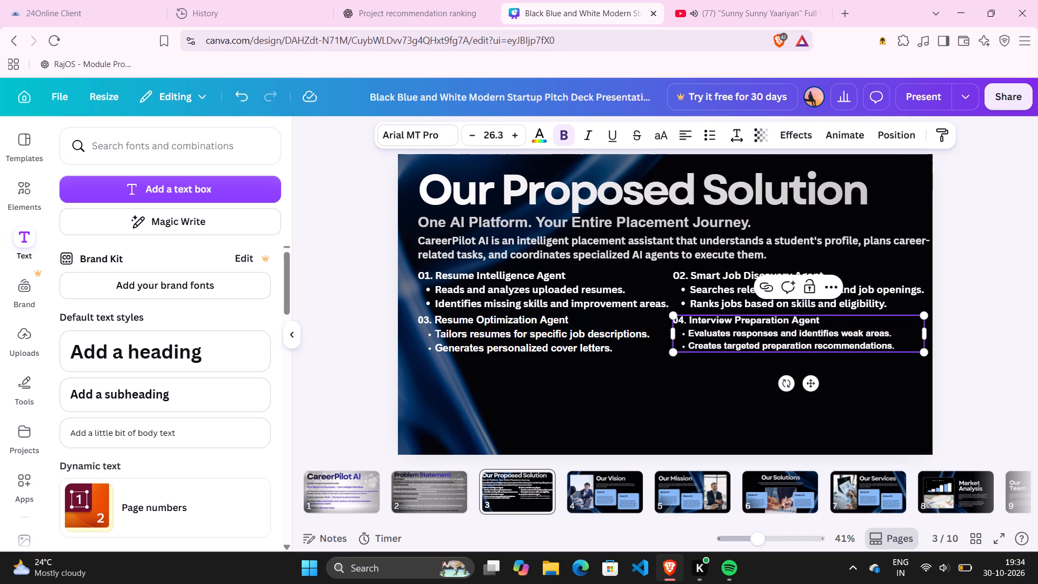
pyautogui.hotkey('ctrl', 'a')
pyautogui.click(520, 135)
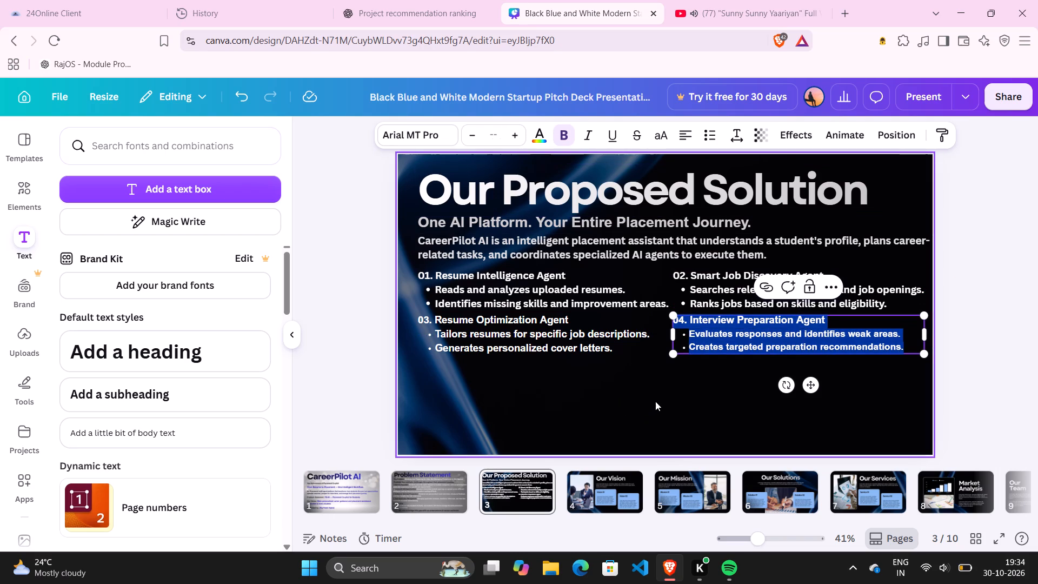
pyautogui.click(514, 138)
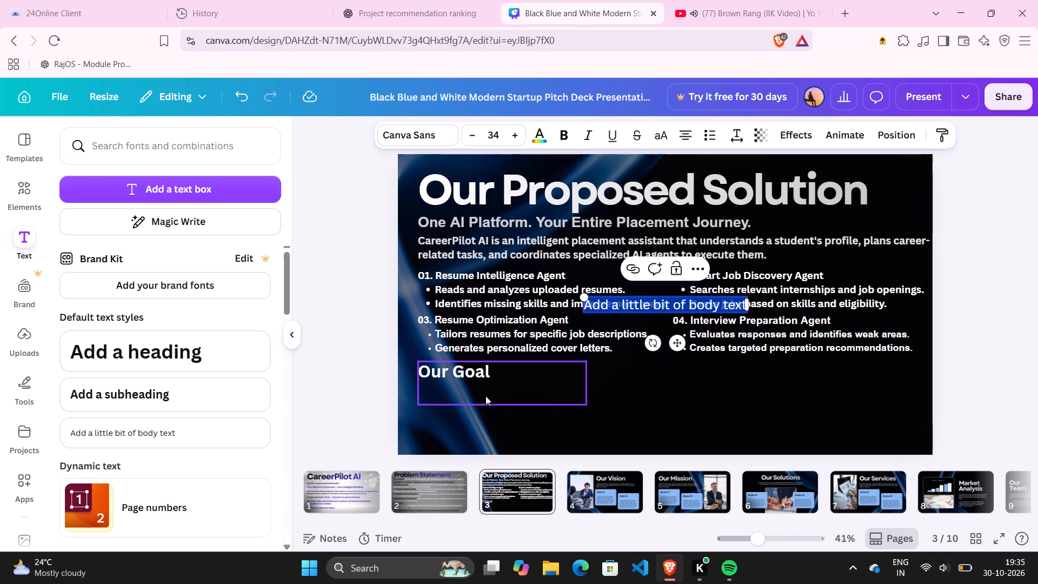
pyautogui.hotkey('ctrl', 'v')
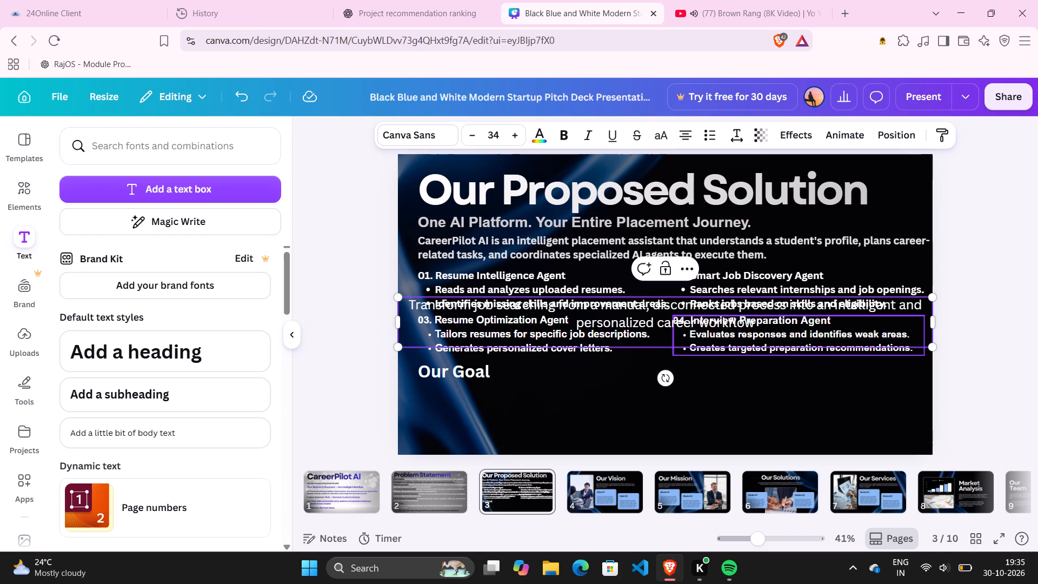
# Set the whole goal sentence to font size 30 and left-align it.
pyautogui.click(694, 328)
pyautogui.hotkey('ctrl', 'a')
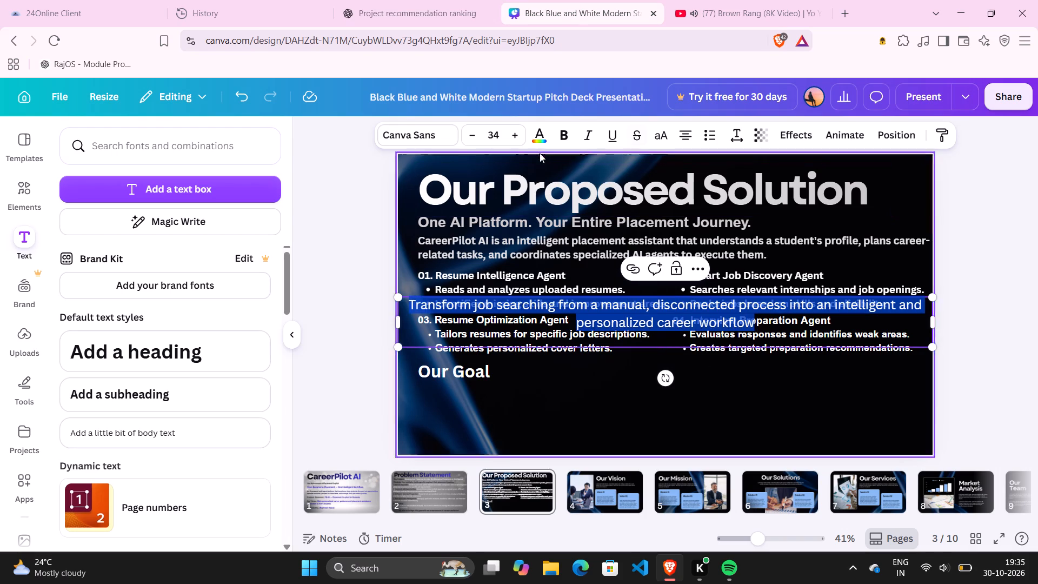
pyautogui.click(477, 134)
pyautogui.click(477, 134)
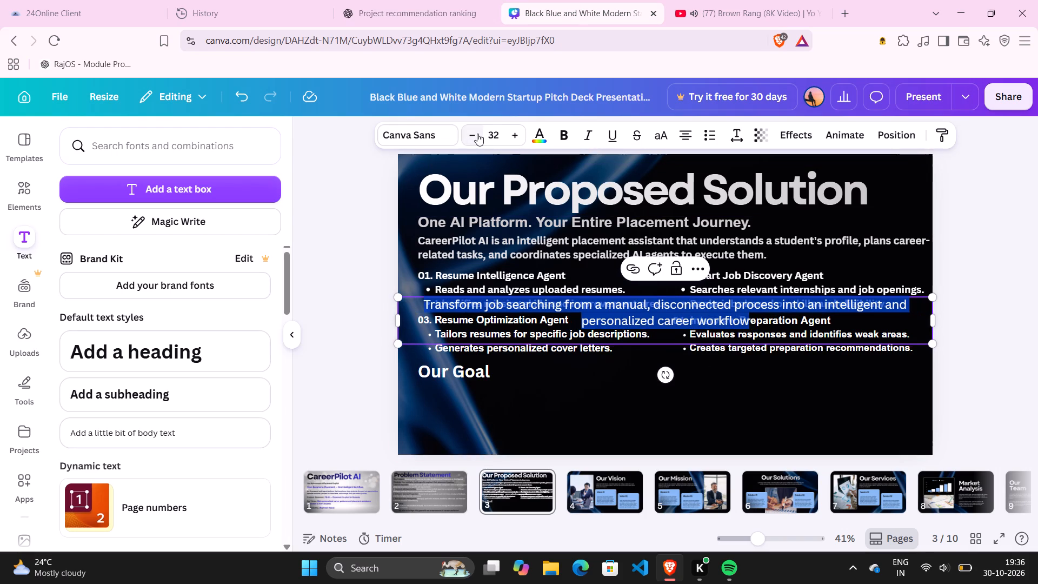
pyautogui.click(477, 134)
pyautogui.doubleClick(477, 134)
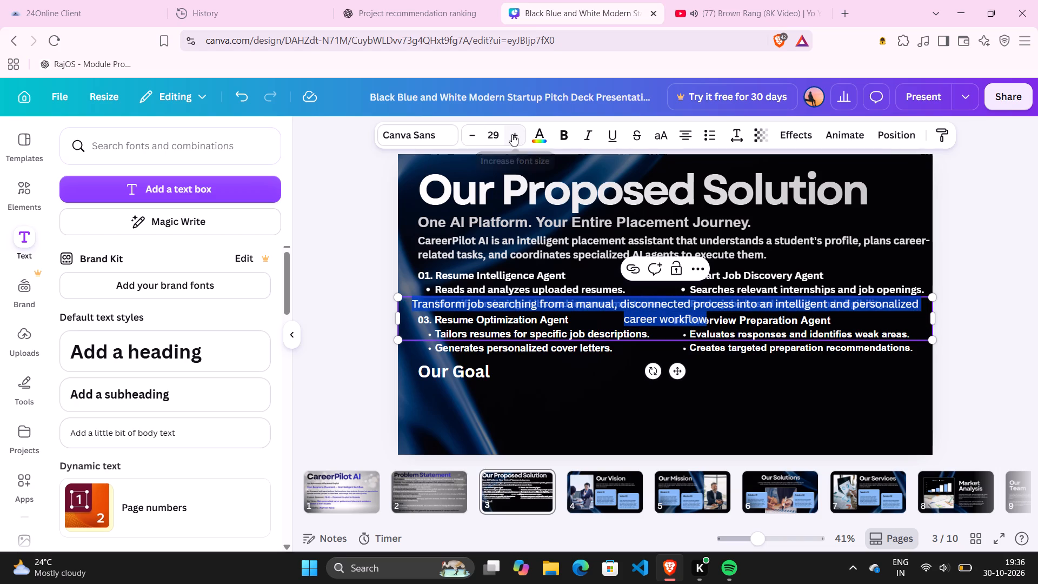
pyautogui.tripleClick(512, 134)
pyautogui.click(512, 134)
pyautogui.doubleClick(469, 136)
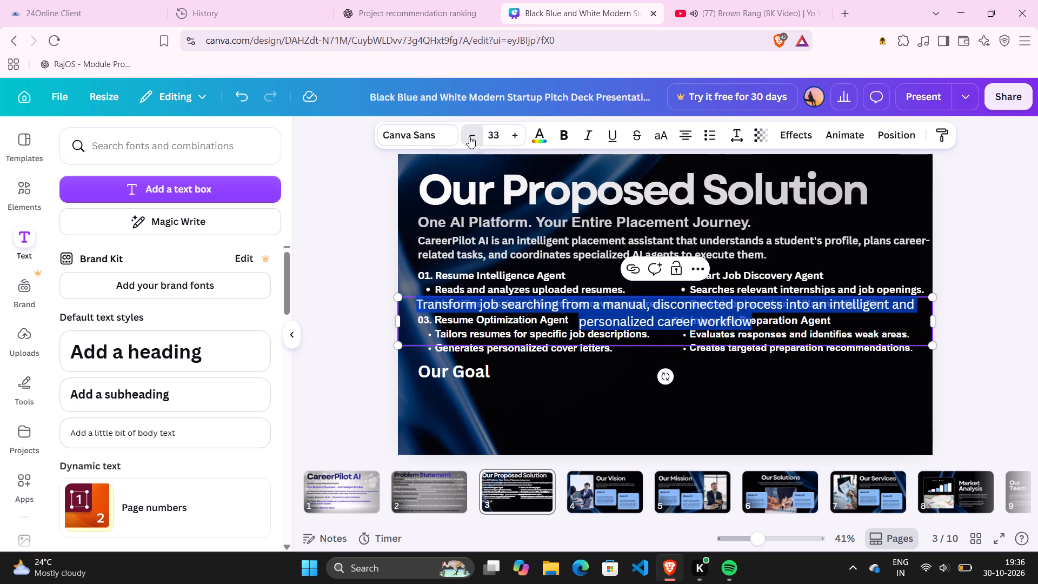
pyautogui.click(469, 136)
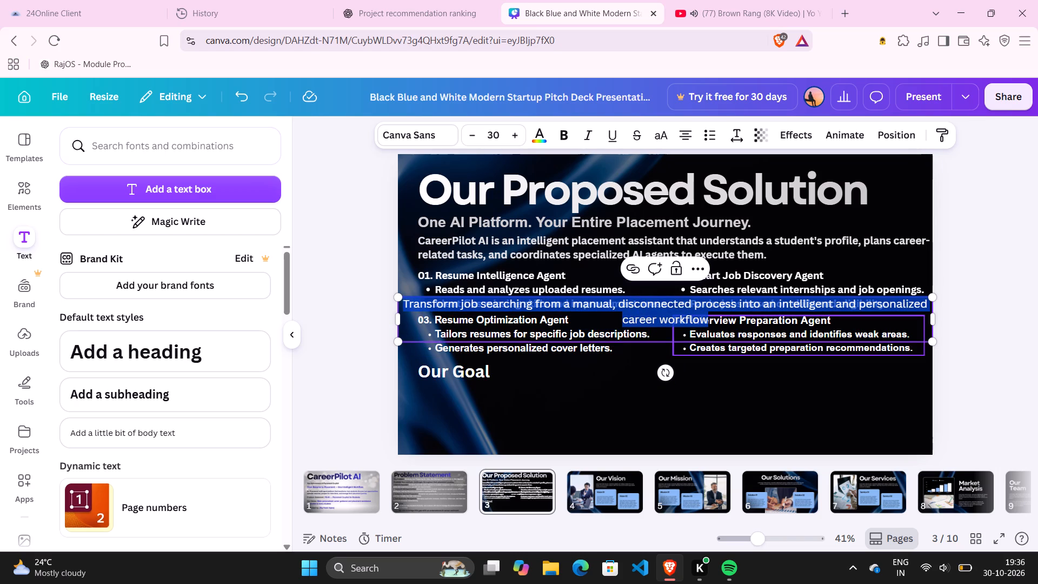
pyautogui.click(683, 138)
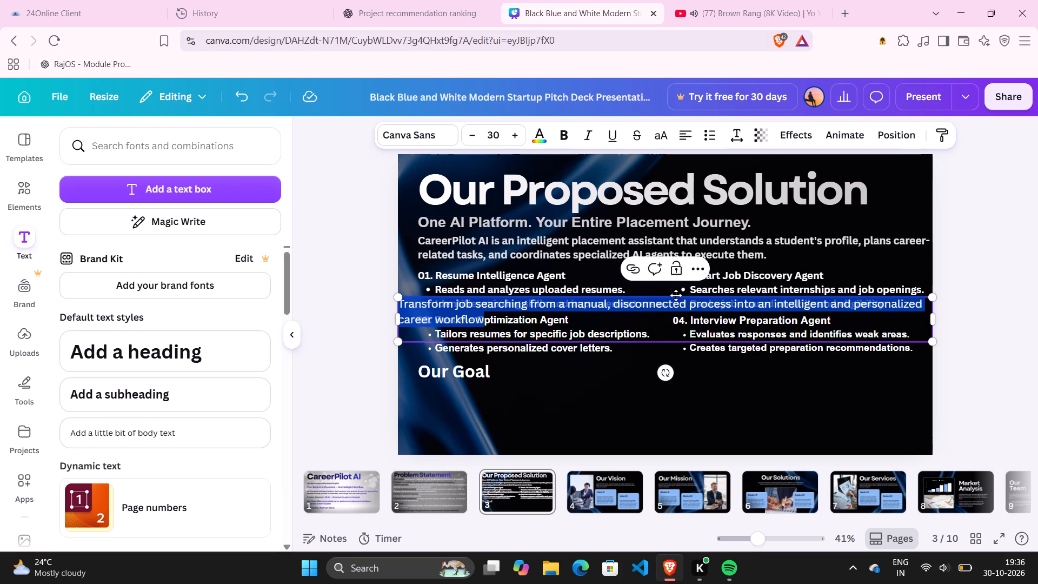
# Move the goal sentence box down to directly beneath the "Our Goal" heading.
pyautogui.moveTo(676, 295); pyautogui.dragTo(694, 386)
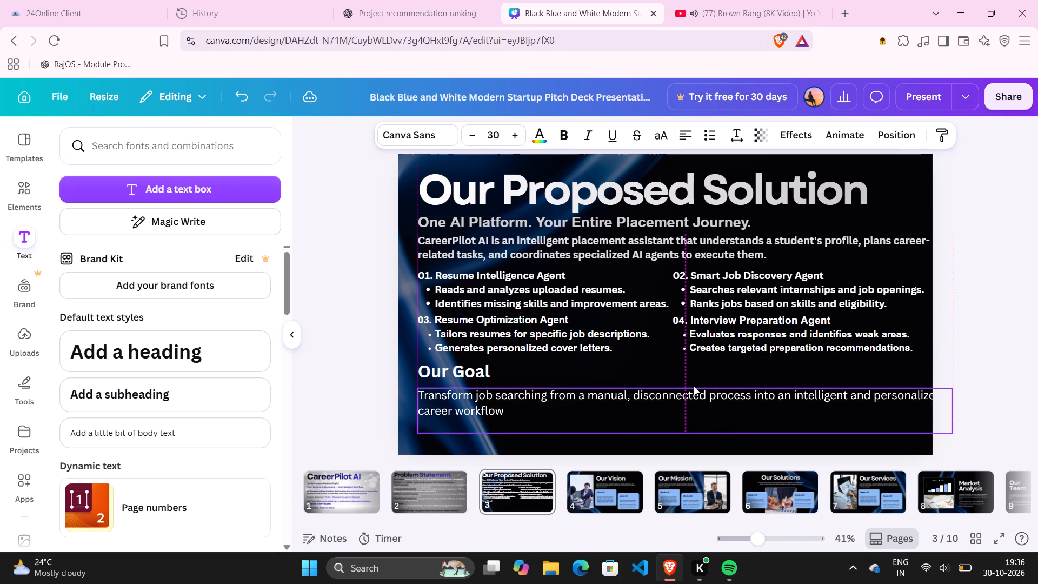
pyautogui.moveTo(694, 386); pyautogui.dragTo(686, 385)
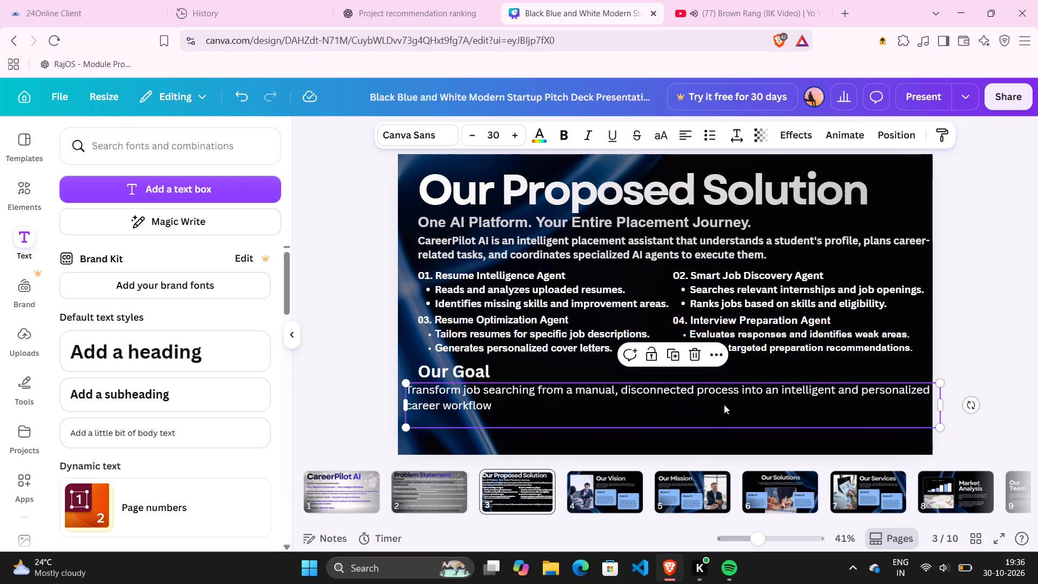
# Make the whole goal sentence bold and change its font to Arial MT Pro.
pyautogui.click(724, 404)
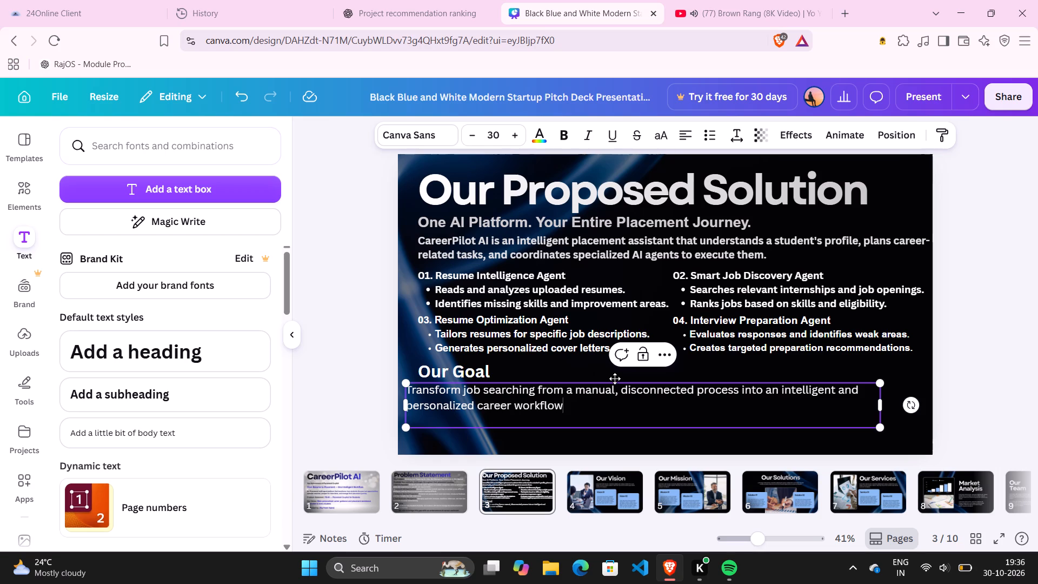
pyautogui.hotkey('ctrl', 'a')
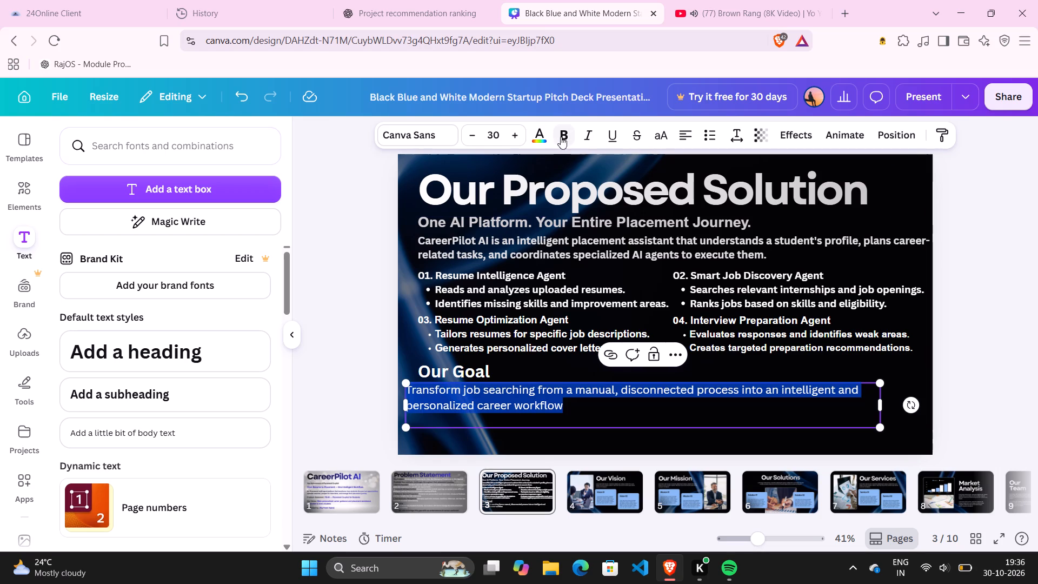
pyautogui.click(561, 137)
pyautogui.click(436, 135)
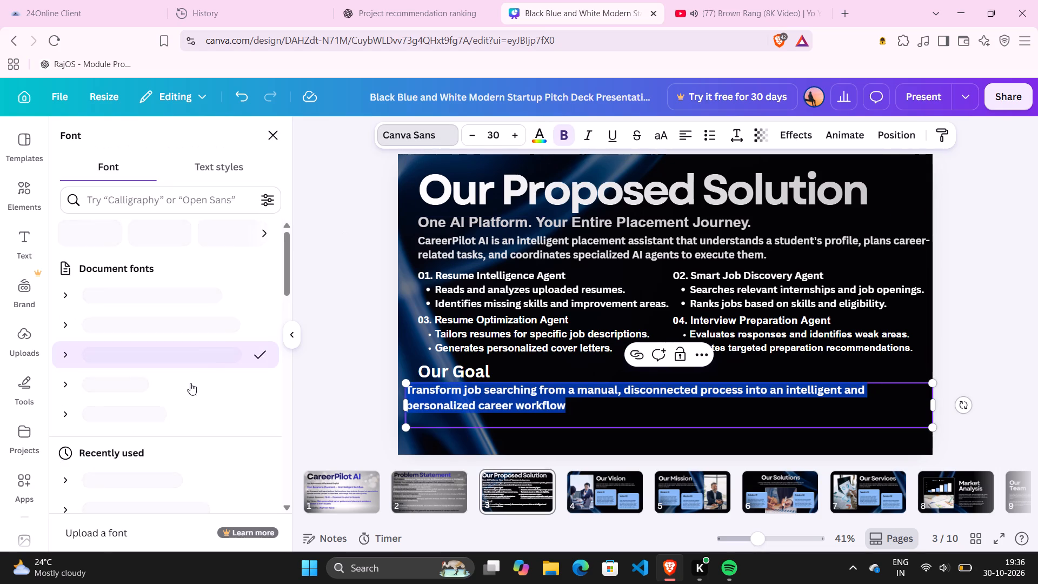
pyautogui.click(165, 326)
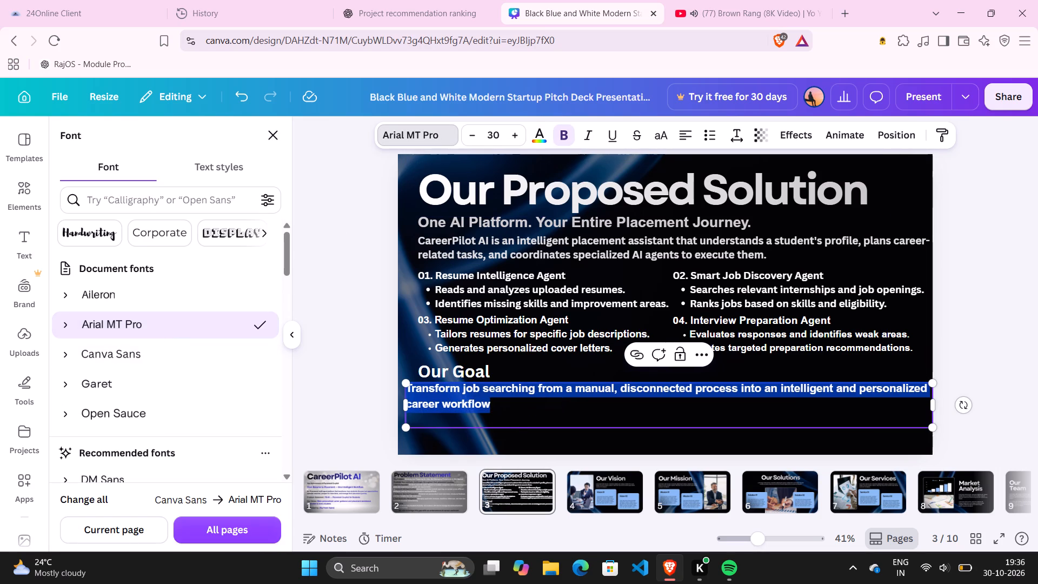
# Move the goal sentence box lower, leaving a gap under the "Our Goal" heading, with its left edge aligned to the heading's.
pyautogui.click(616, 430)
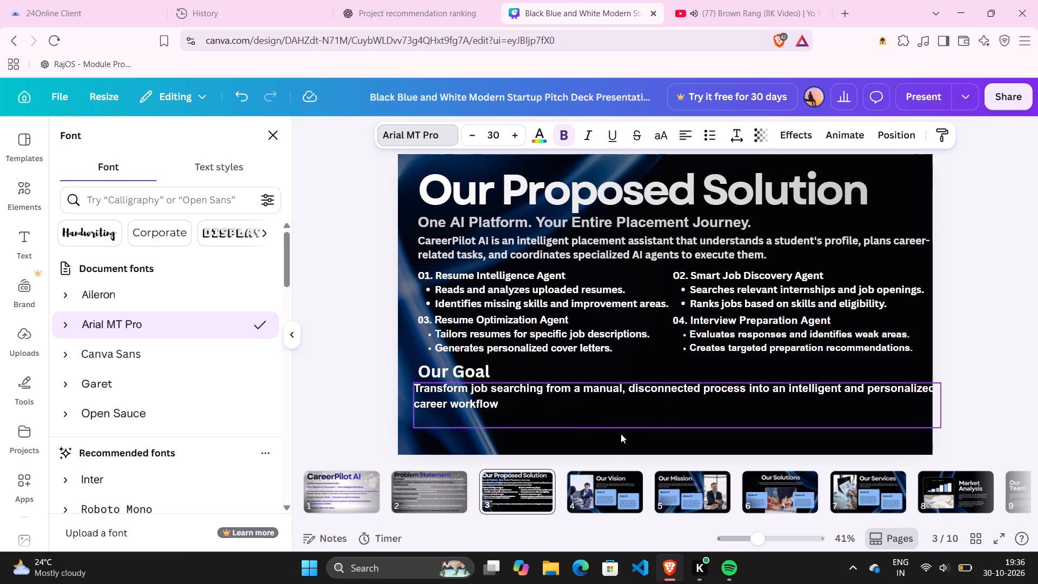
pyautogui.click(432, 404)
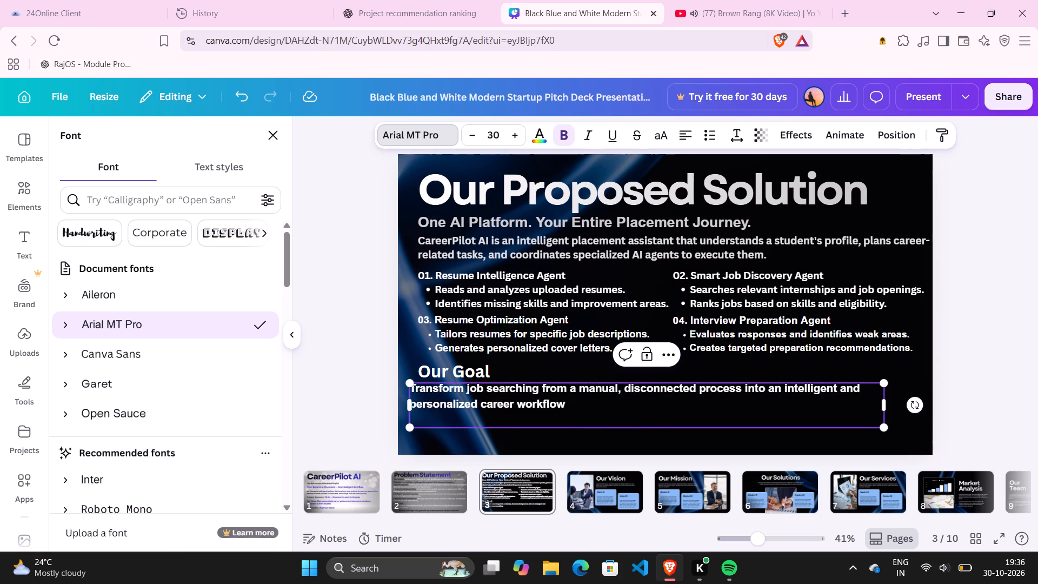
pyautogui.moveTo(628, 379); pyautogui.dragTo(632, 383)
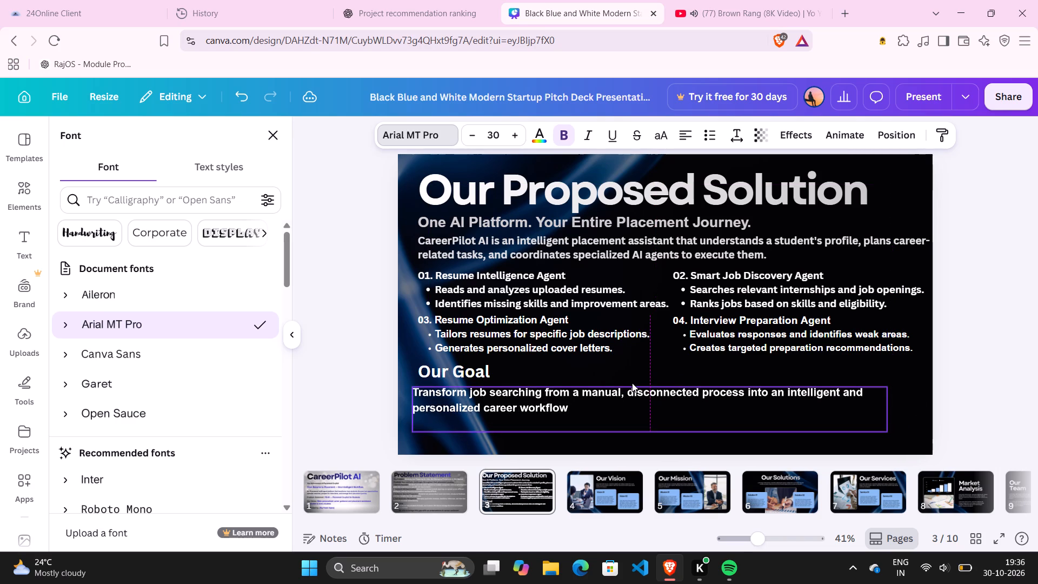
pyautogui.moveTo(632, 383); pyautogui.dragTo(633, 388)
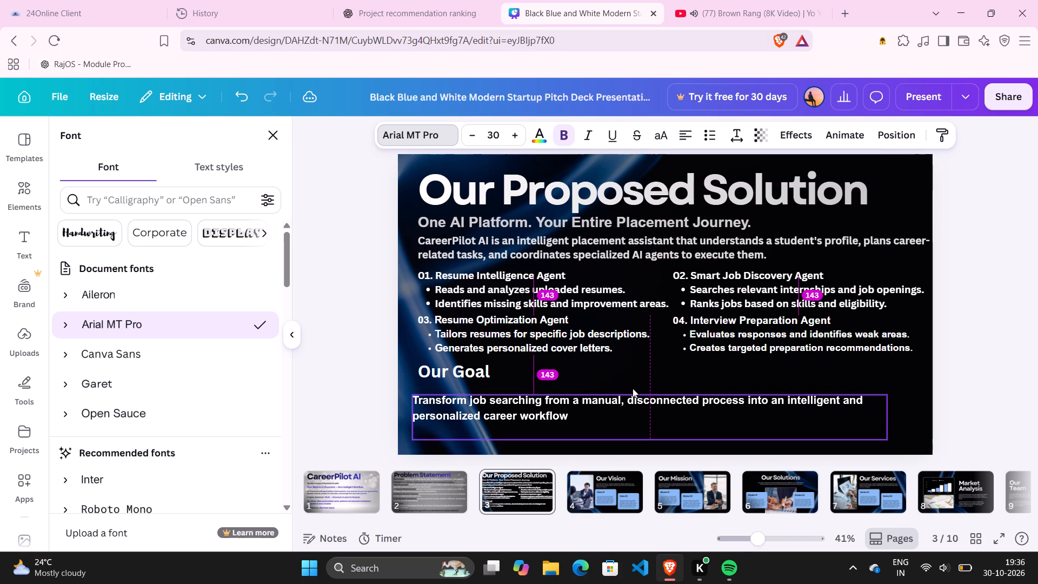
pyautogui.moveTo(633, 388); pyautogui.dragTo(638, 387)
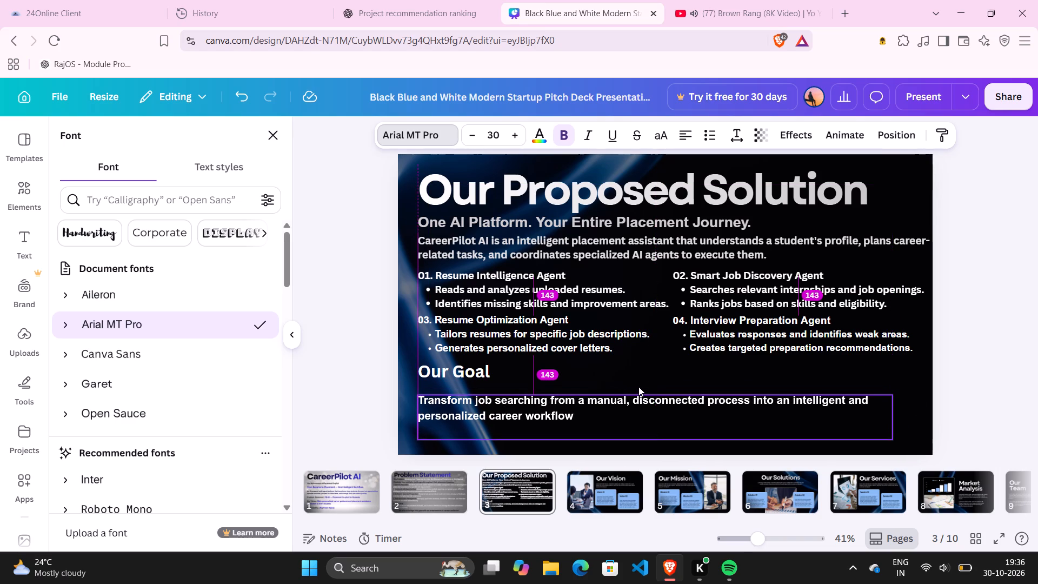
pyautogui.moveTo(638, 387); pyautogui.dragTo(639, 396)
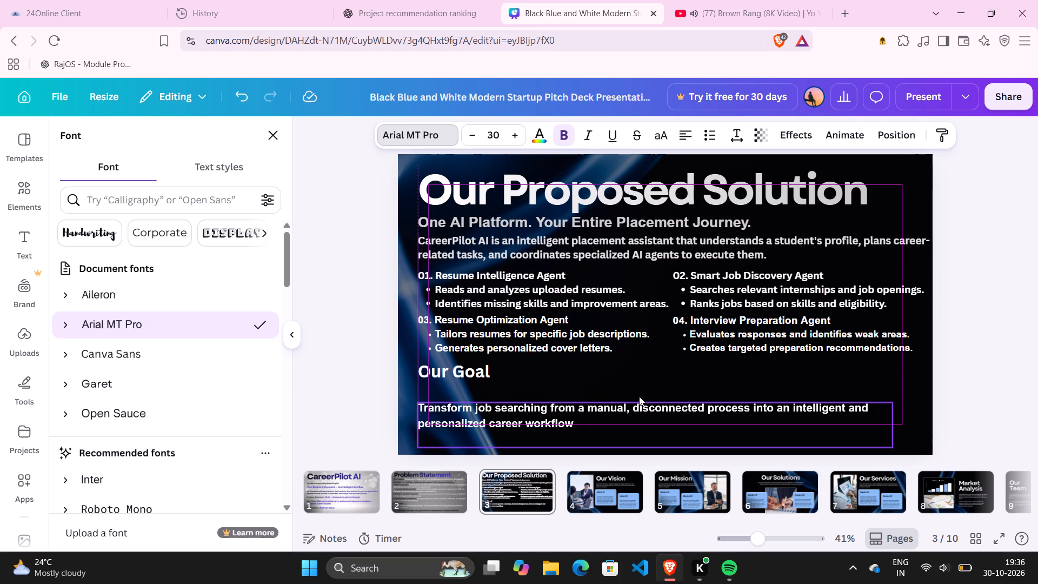
pyautogui.moveTo(639, 396); pyautogui.dragTo(640, 396)
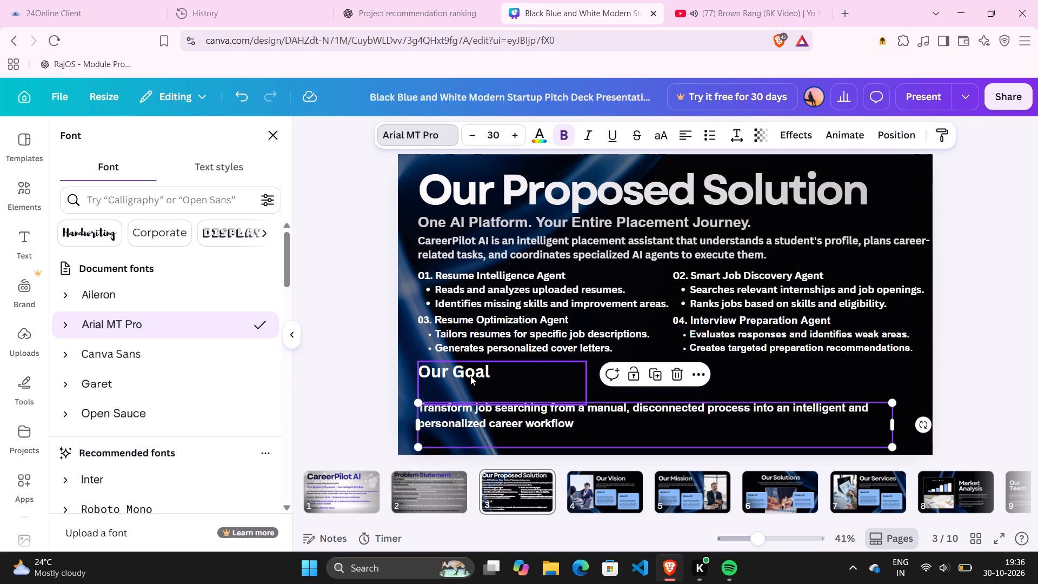
# Move the "Our Goal" heading slightly down, so it sits closer above the goal sentence.
pyautogui.moveTo(470, 376); pyautogui.dragTo(471, 386)
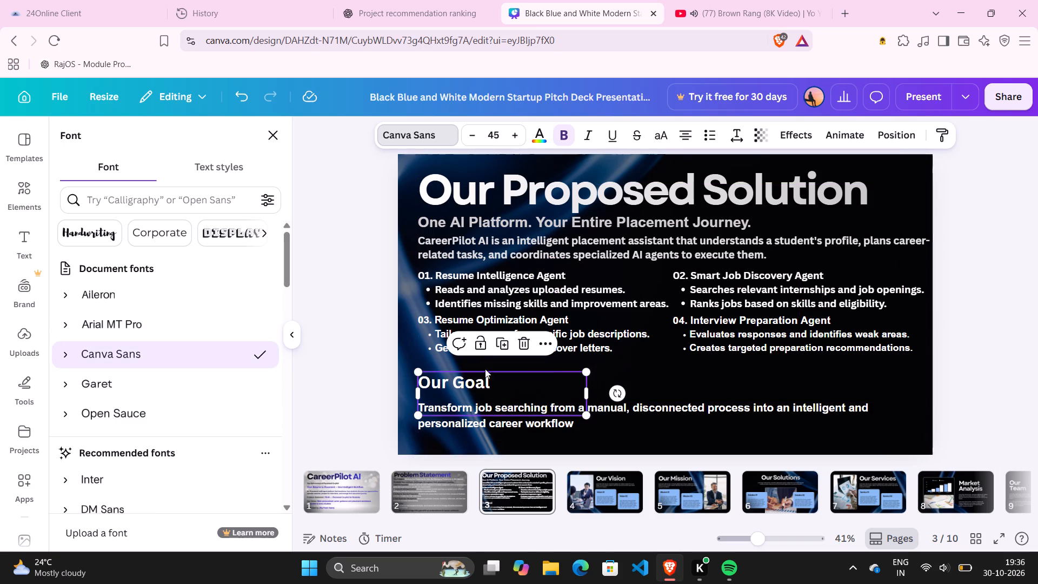
# Move the Resume Optimization Agent and Interview Preparation Agent boxes slightly down, keeping them level with each other.
pyautogui.moveTo(594, 321); pyautogui.dragTo(594, 327)
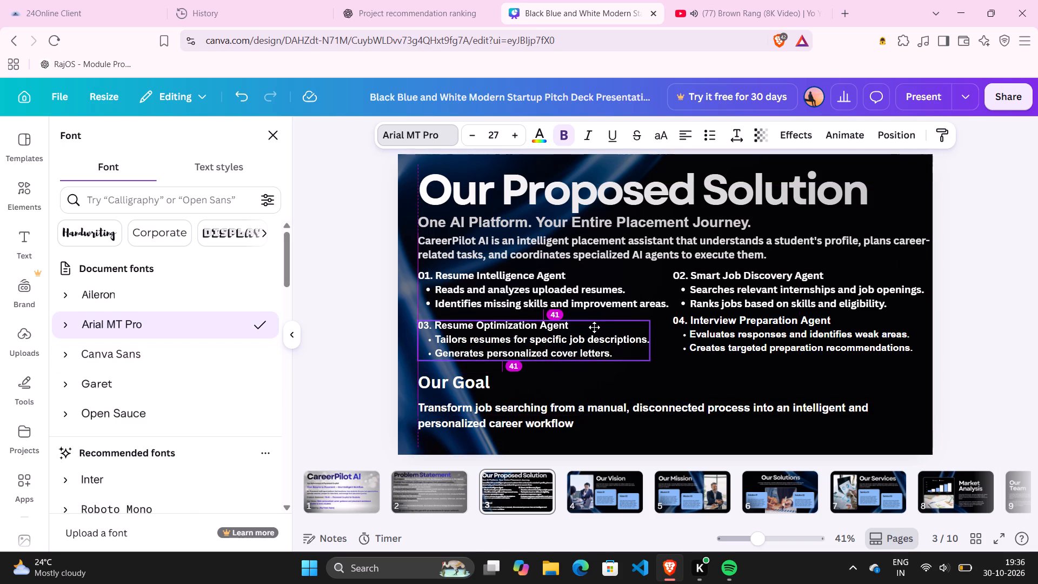
pyautogui.moveTo(594, 327); pyautogui.dragTo(594, 328)
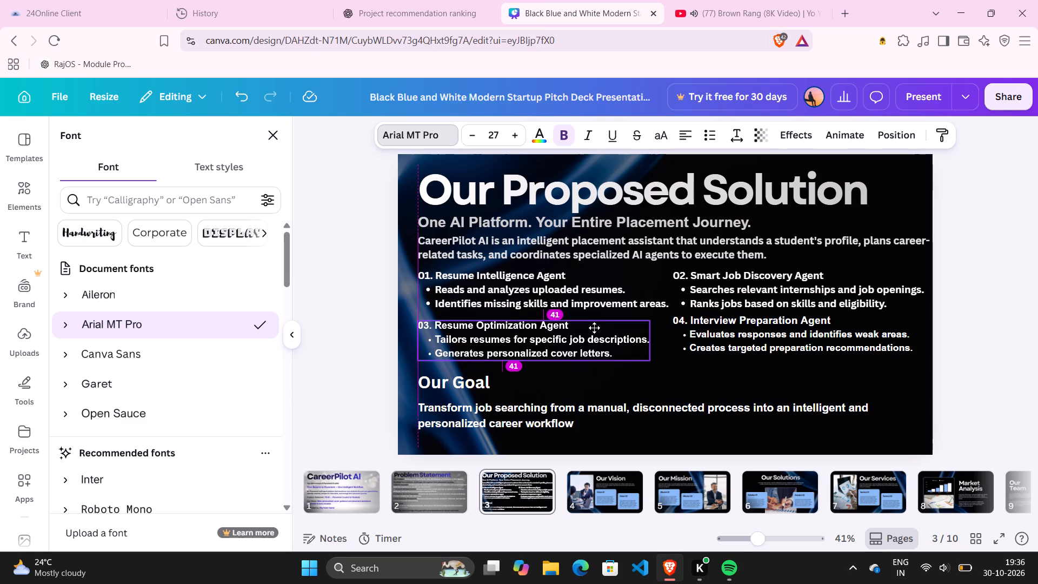
pyautogui.moveTo(594, 328); pyautogui.dragTo(594, 329)
pyautogui.moveTo(742, 325); pyautogui.dragTo(742, 327)
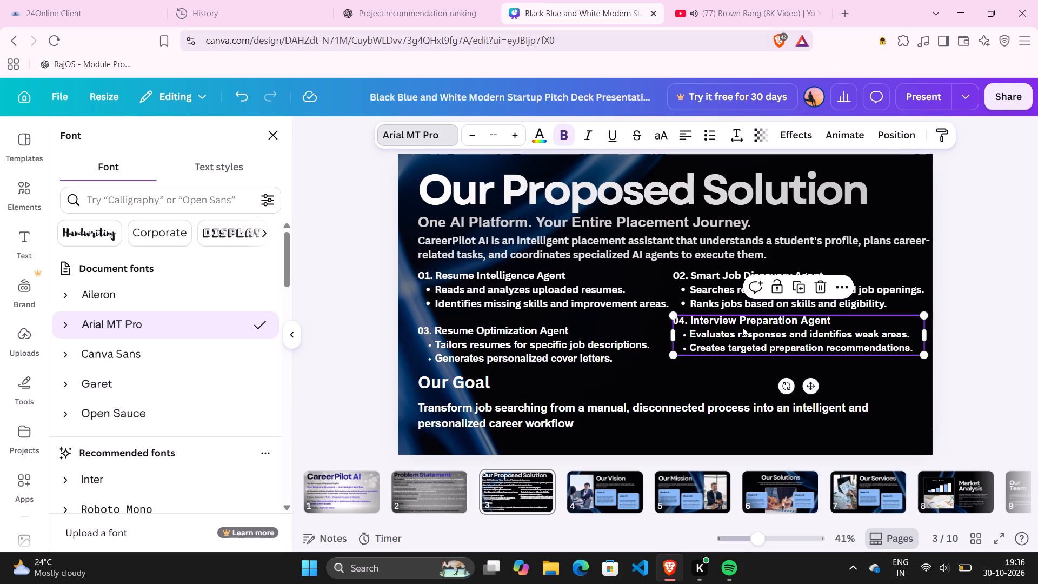
pyautogui.moveTo(742, 327); pyautogui.dragTo(742, 333)
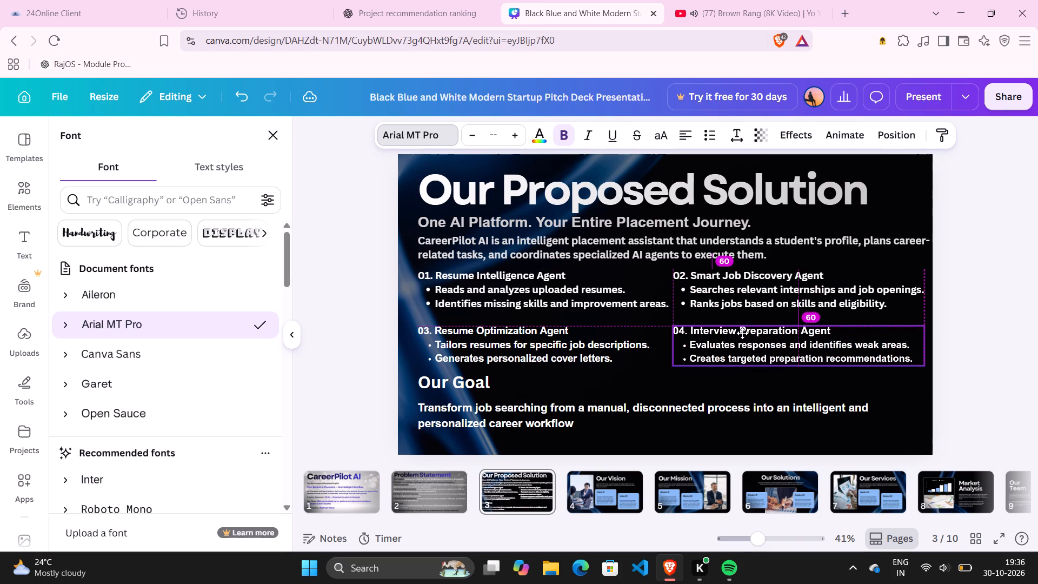
pyautogui.moveTo(742, 333); pyautogui.dragTo(742, 333)
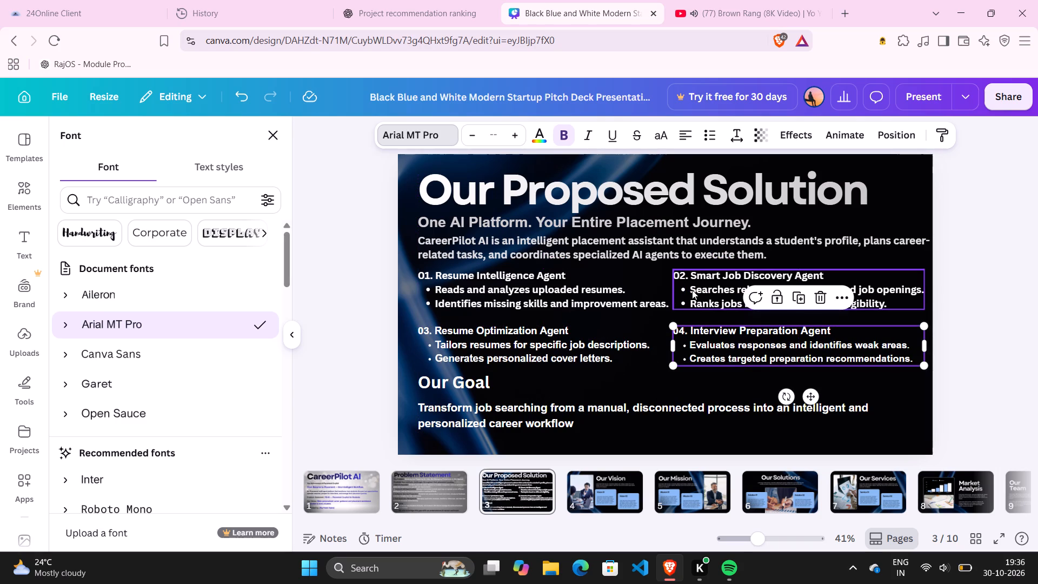
# Shift the Smart Job Discovery Agent box, Resume Intelligence Agent box and CareerPilot AI intro paragraph slightly down to even out the spacing.
pyautogui.moveTo(692, 290); pyautogui.dragTo(692, 295)
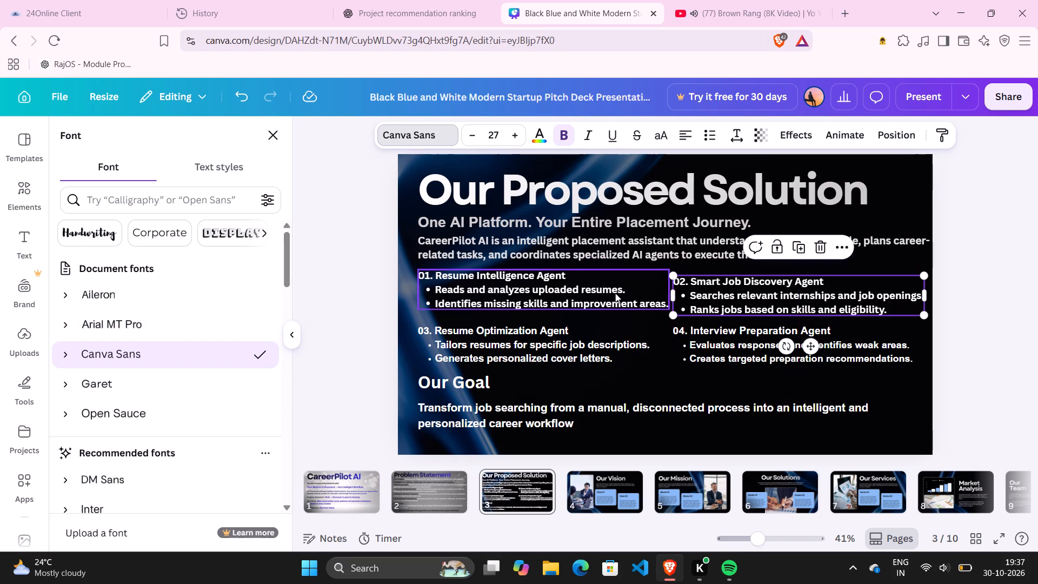
pyautogui.click(615, 293)
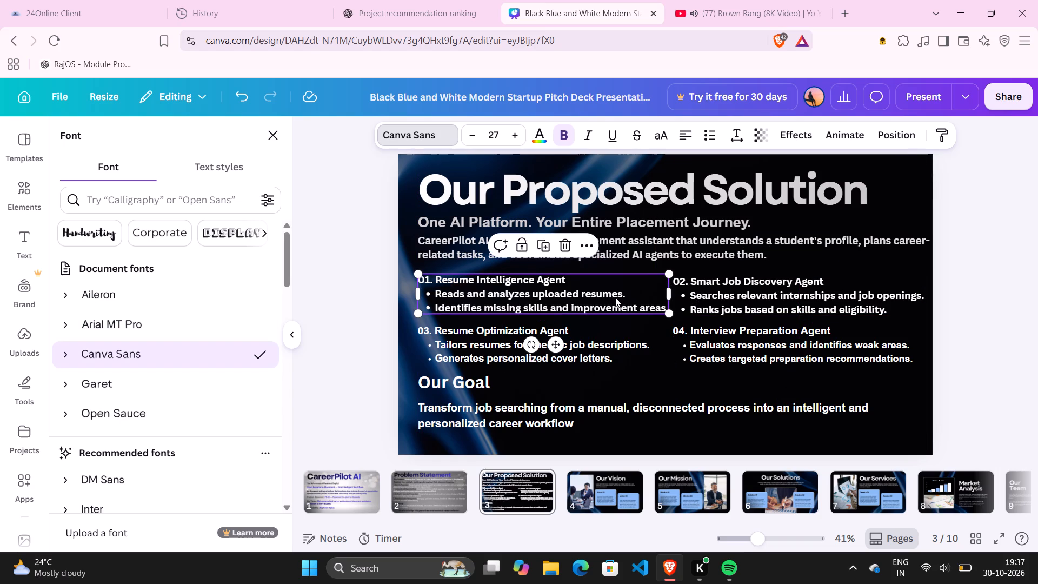
pyautogui.click(617, 297)
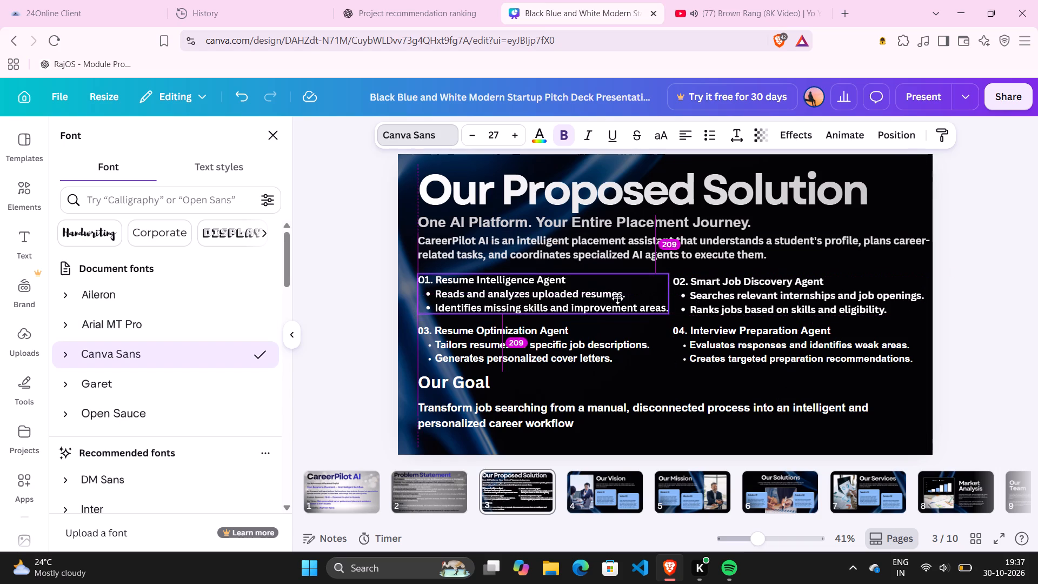
pyautogui.click(744, 236)
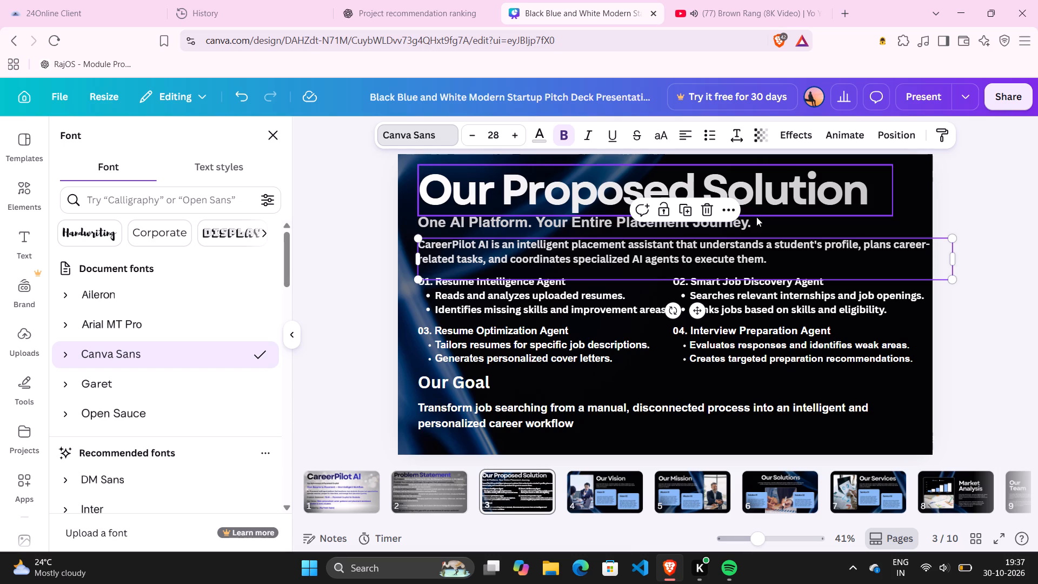
pyautogui.click(903, 436)
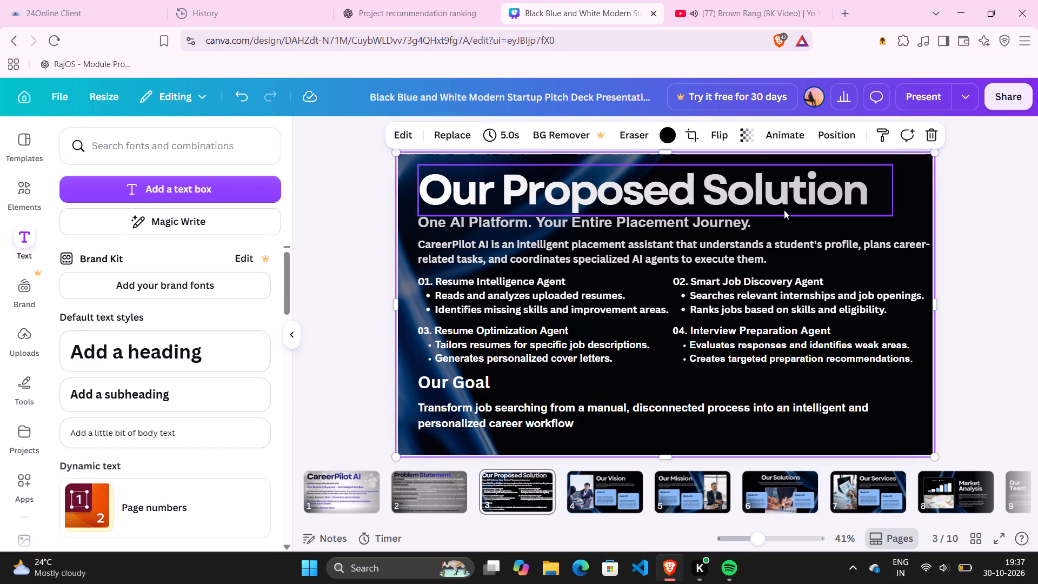
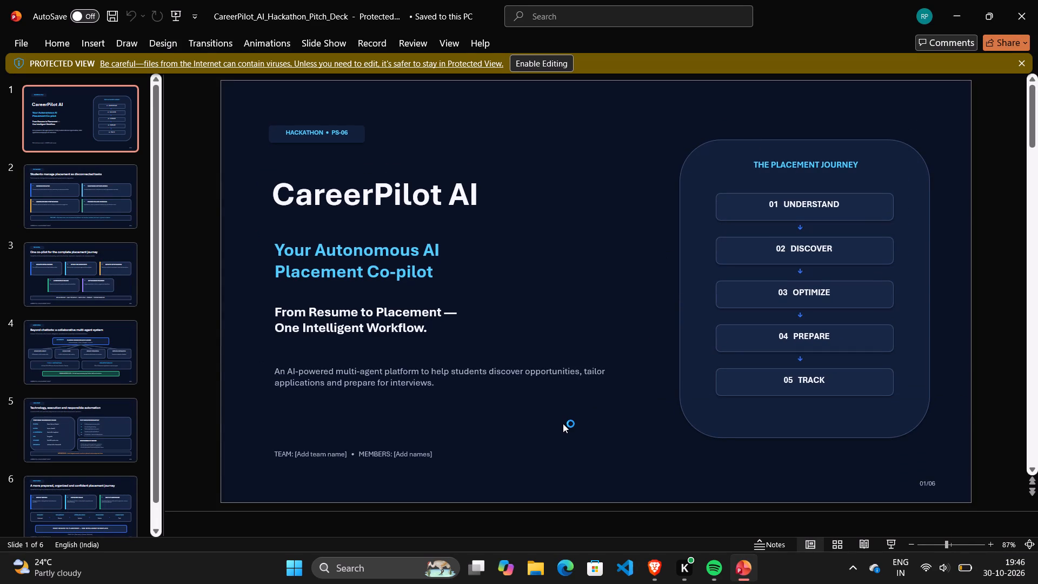
# Enable editing for the protected CareerPilot AI pitch deck.
pyautogui.press('Right')
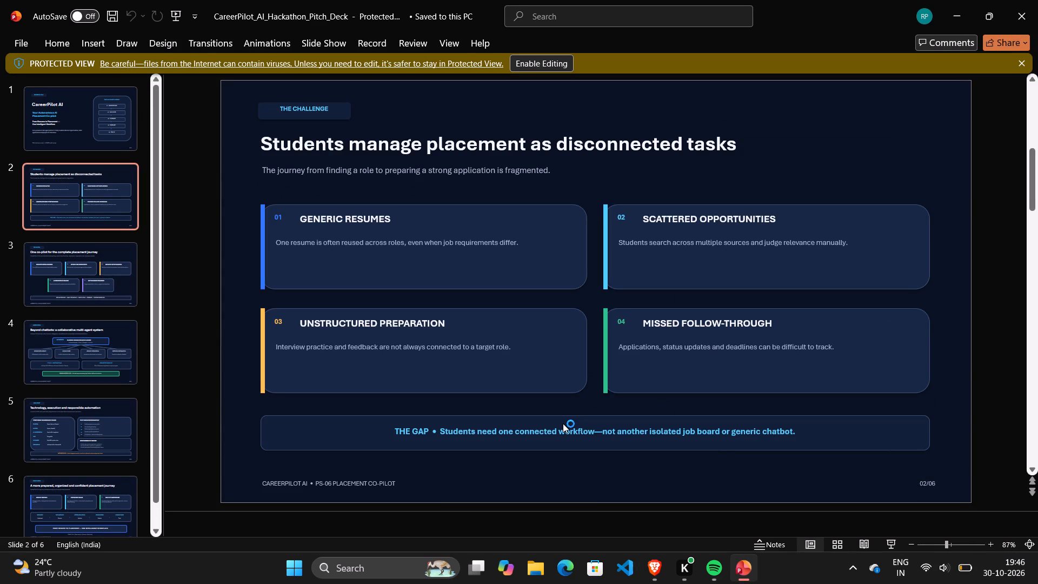
pyautogui.press('Left')
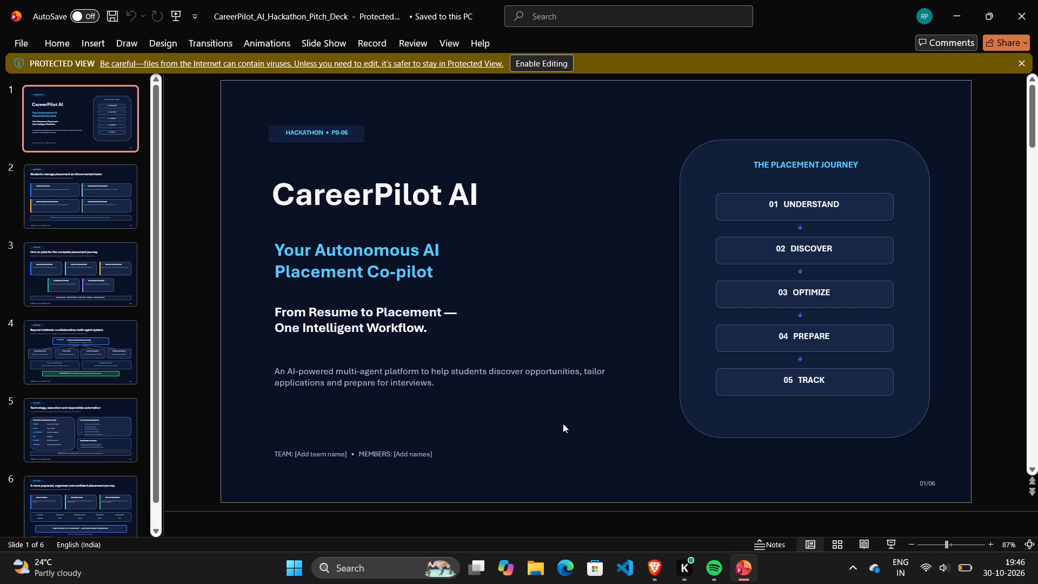
pyautogui.click(454, 201)
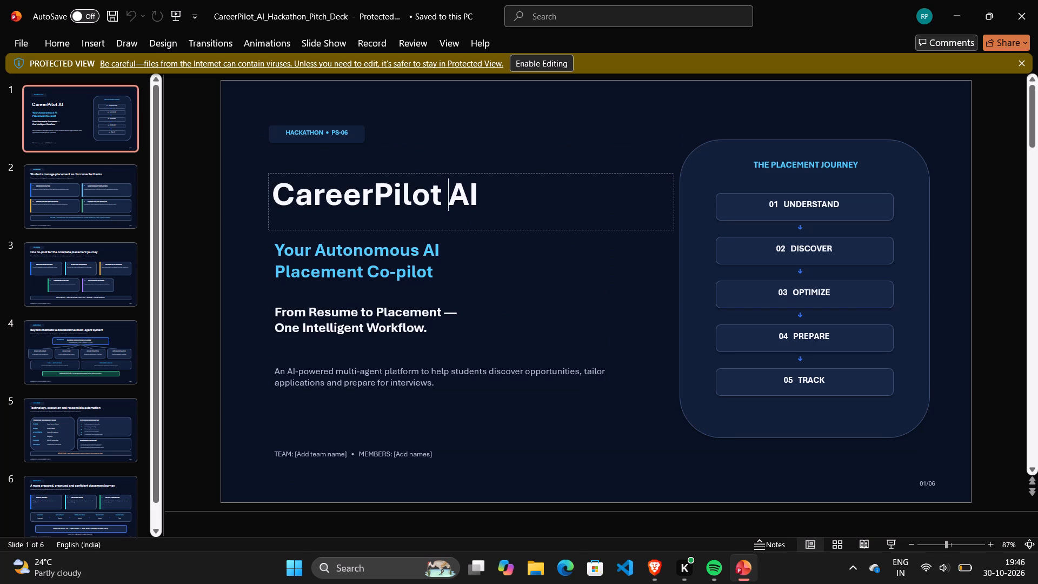
pyautogui.moveTo(507, 189); pyautogui.dragTo(508, 166)
pyautogui.moveTo(508, 166); pyautogui.dragTo(508, 157)
pyautogui.click(542, 61)
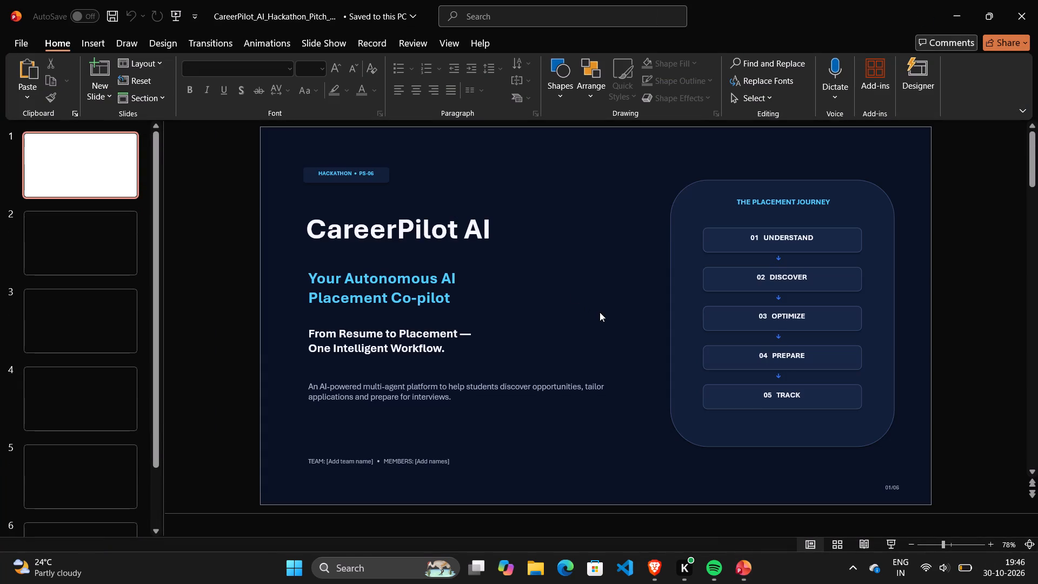
# Move the CareerPilot AI title on slide 1 slightly up, closer to the HACKATHON • PS-06 tag, and nudge it right.
pyautogui.click(491, 230)
pyautogui.moveTo(491, 230); pyautogui.dragTo(491, 211)
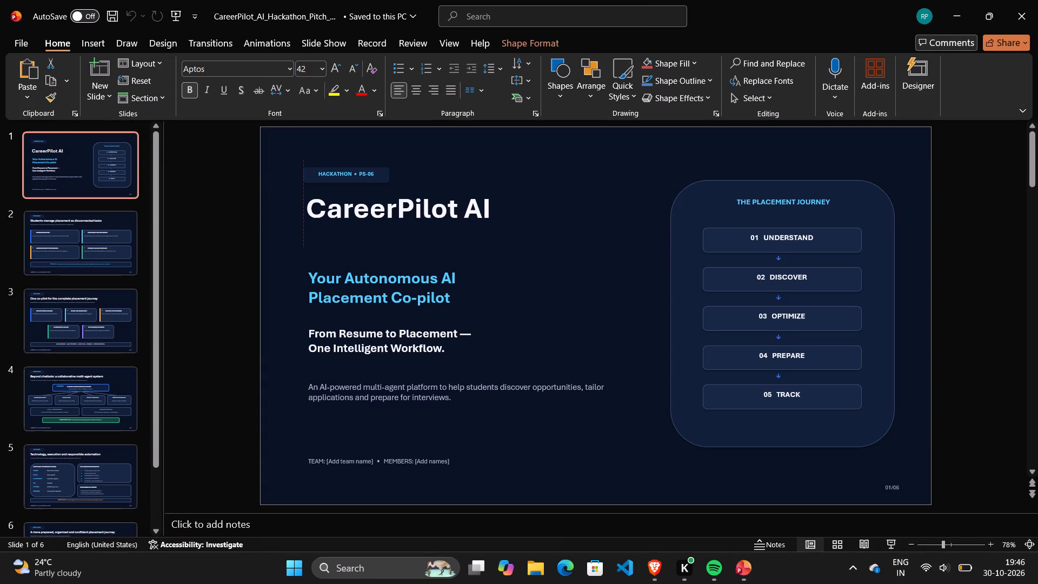
pyautogui.moveTo(491, 211); pyautogui.dragTo(491, 222)
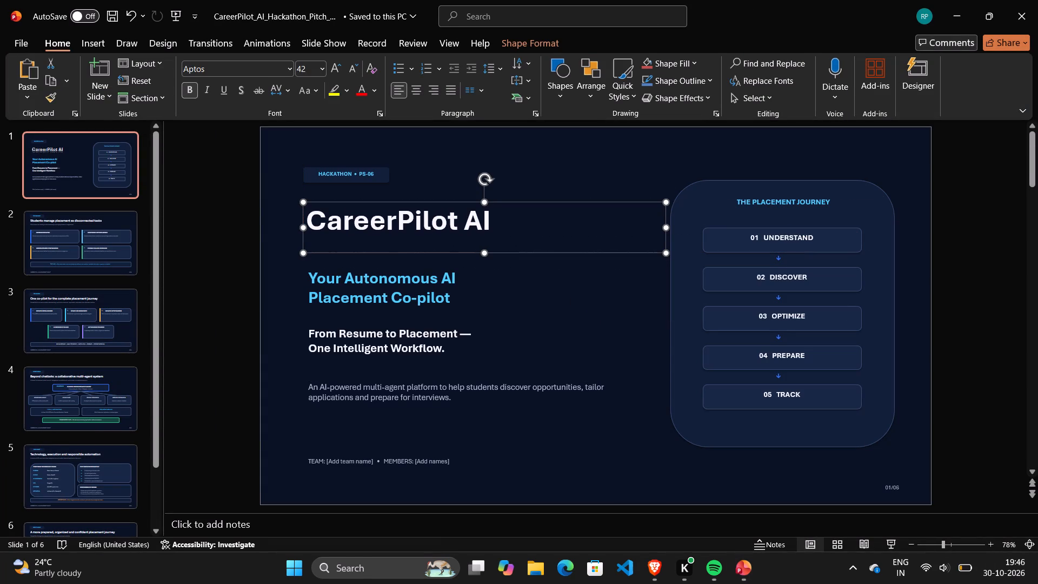
pyautogui.press('Right')
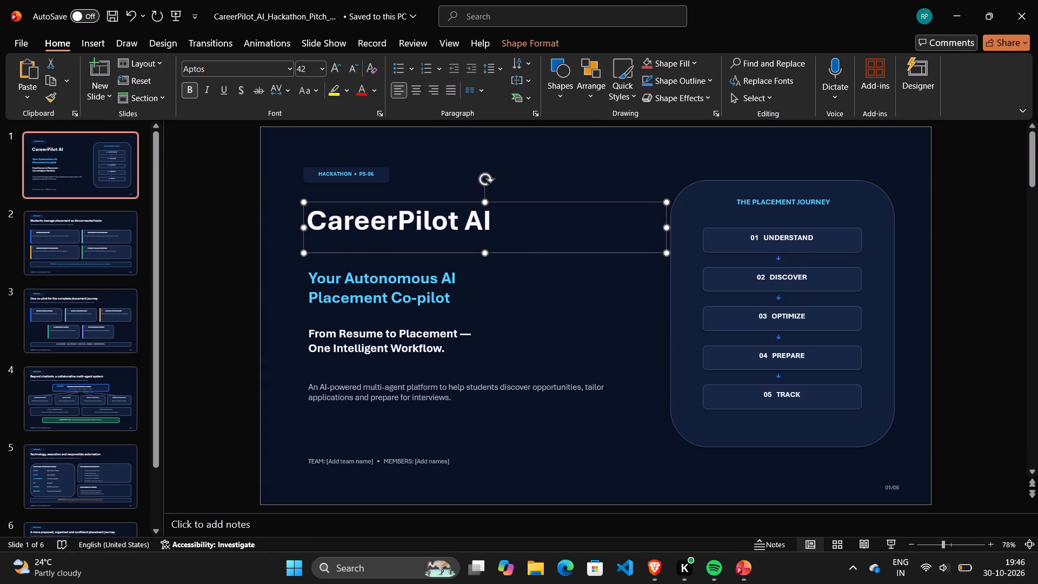
# Review slides 2 to 6 of the deck for content and placeholders that need replacing.
pyautogui.moveTo(1035, 171); pyautogui.dragTo(1037, 218)
pyautogui.click(976, 417)
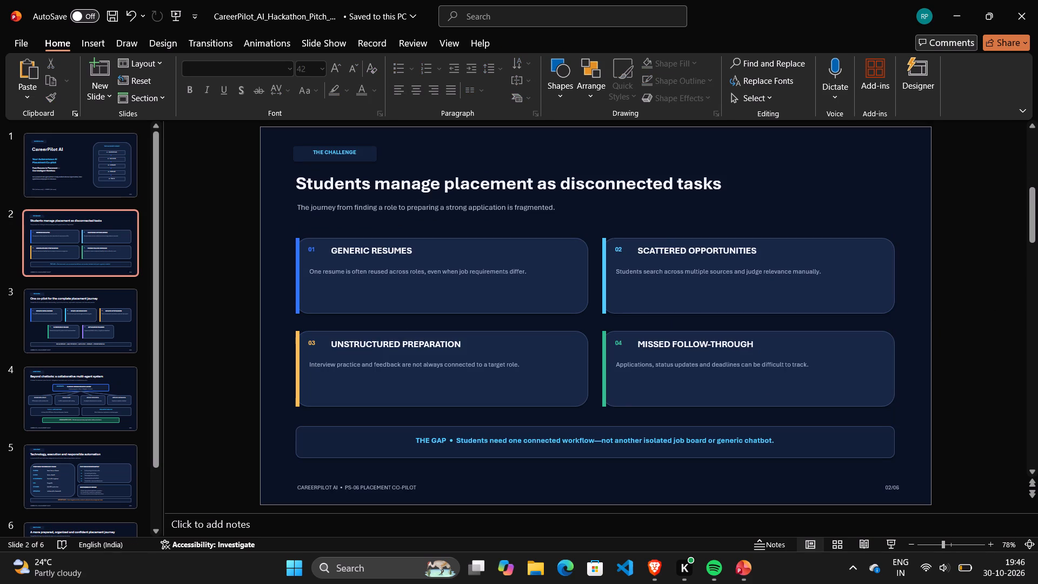
pyautogui.press('Left')
pyautogui.press('Right')
pyautogui.press('Right')
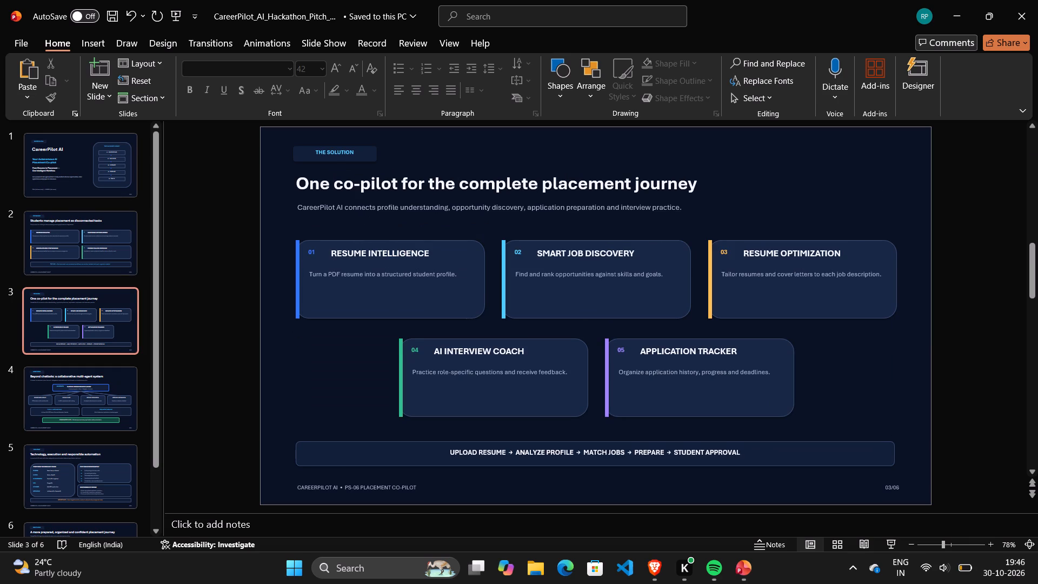
pyautogui.press('Right')
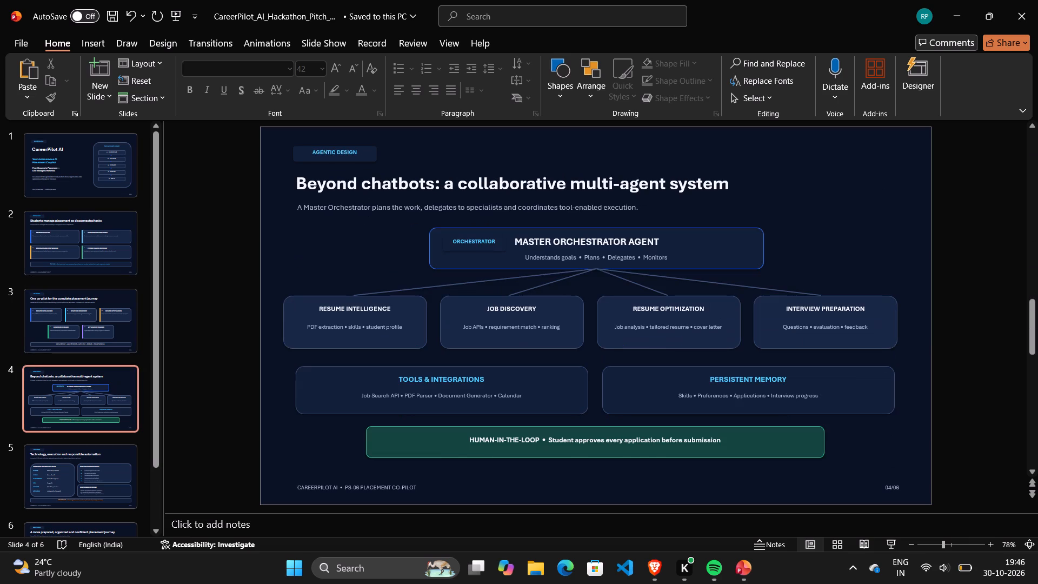
pyautogui.press('Right')
pyautogui.press('Right')
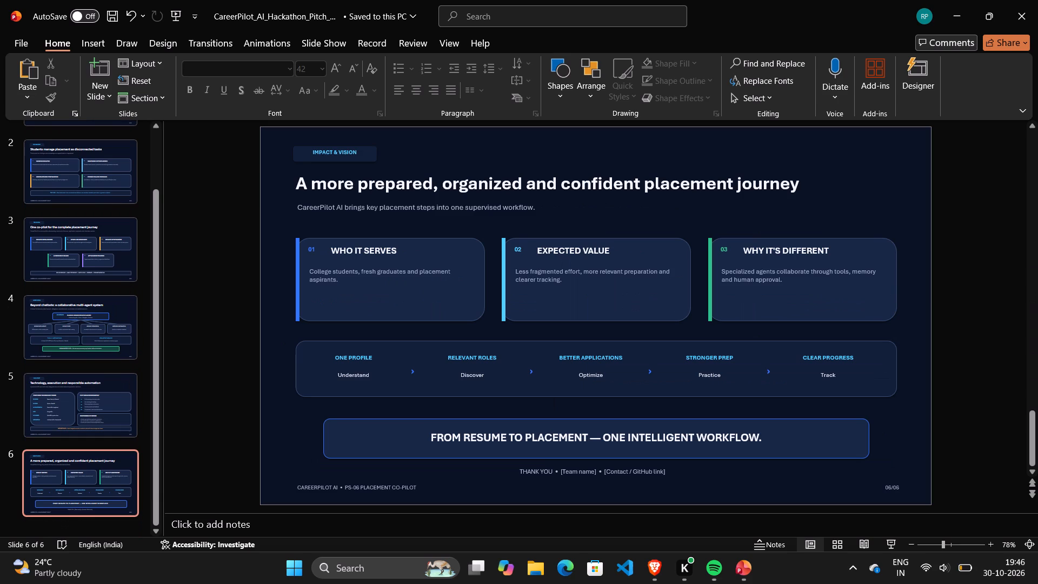
# Replace the team name placeholder in slide 6's thank-you line with Alpha, keeping the square brackets.
pyautogui.click(595, 470)
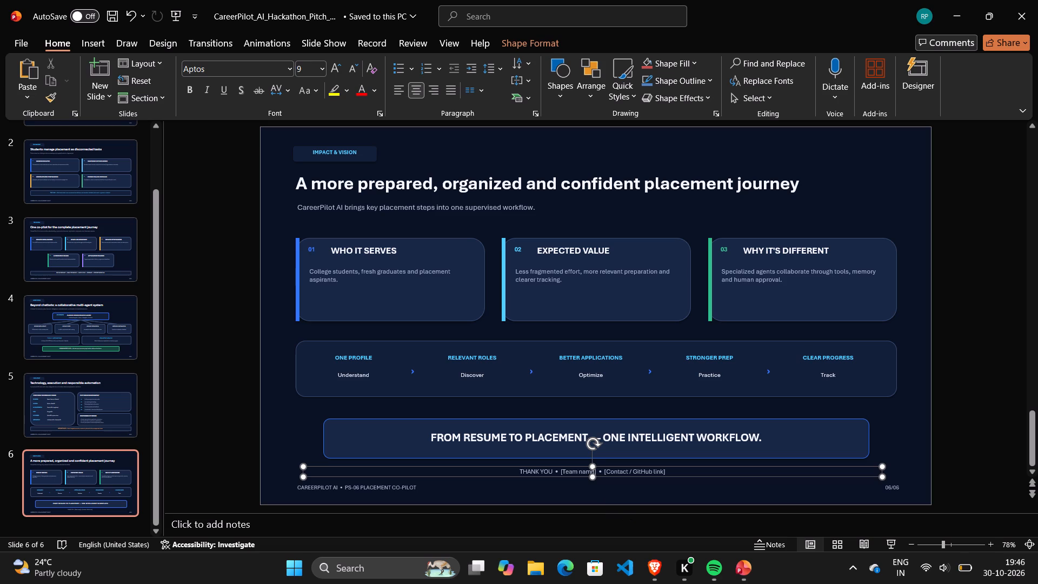
pyautogui.press('BackSpace')
pyautogui.press('BackSpace')
pyautogui.press('BackSpace')
pyautogui.press('BackSpace')
pyautogui.press('BackSpace')
pyautogui.press('BackSpace')
pyautogui.press('BackSpace')
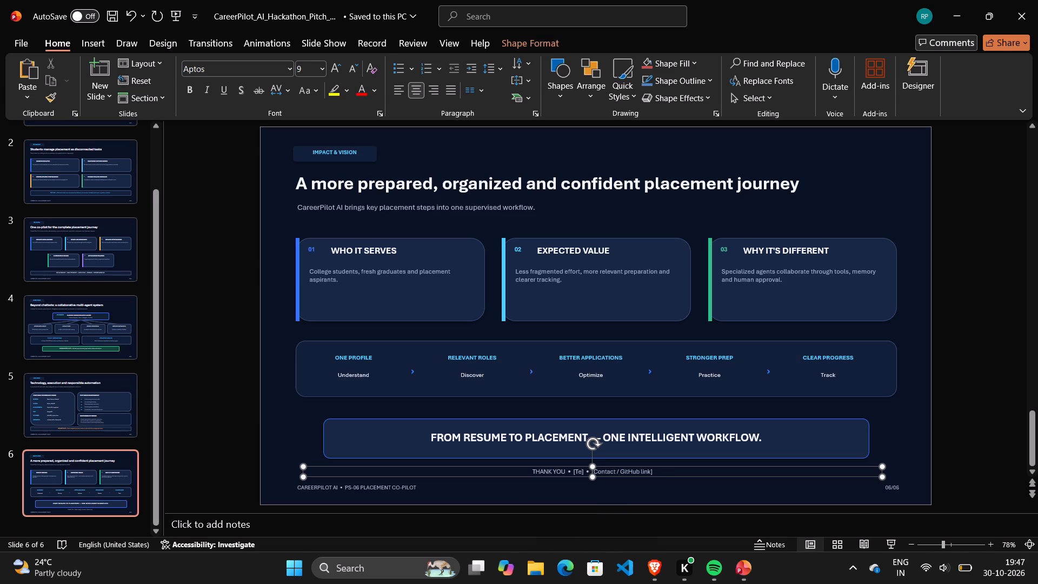
pyautogui.press('BackSpace')
pyautogui.press('BackSpace')
pyautogui.write('Alp')
pyautogui.write('ha')
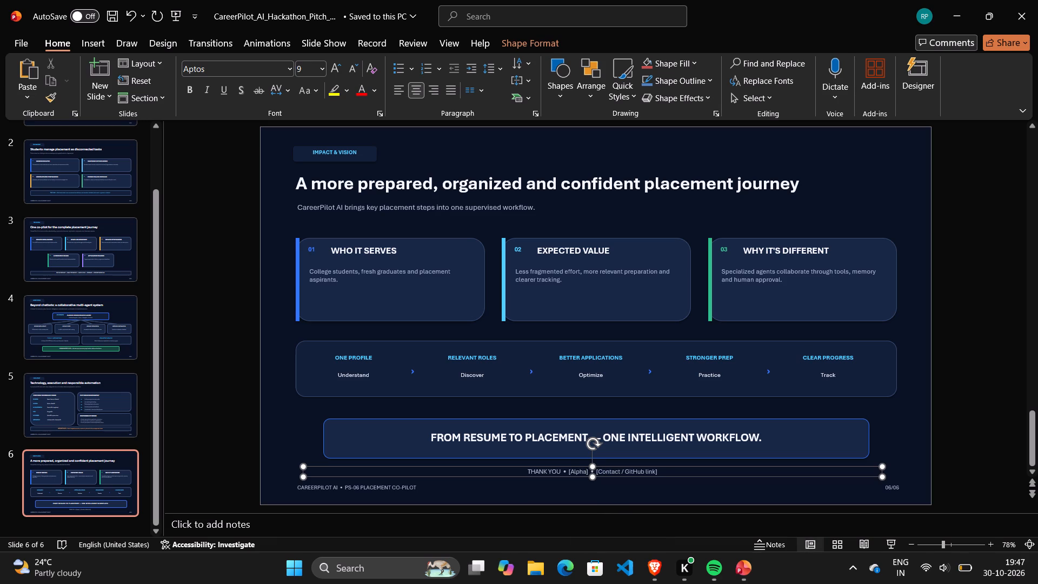
# Delete the [Contact / GitHub link] placeholder text from the end of slide 6's thank-you line.
pyautogui.click(651, 470)
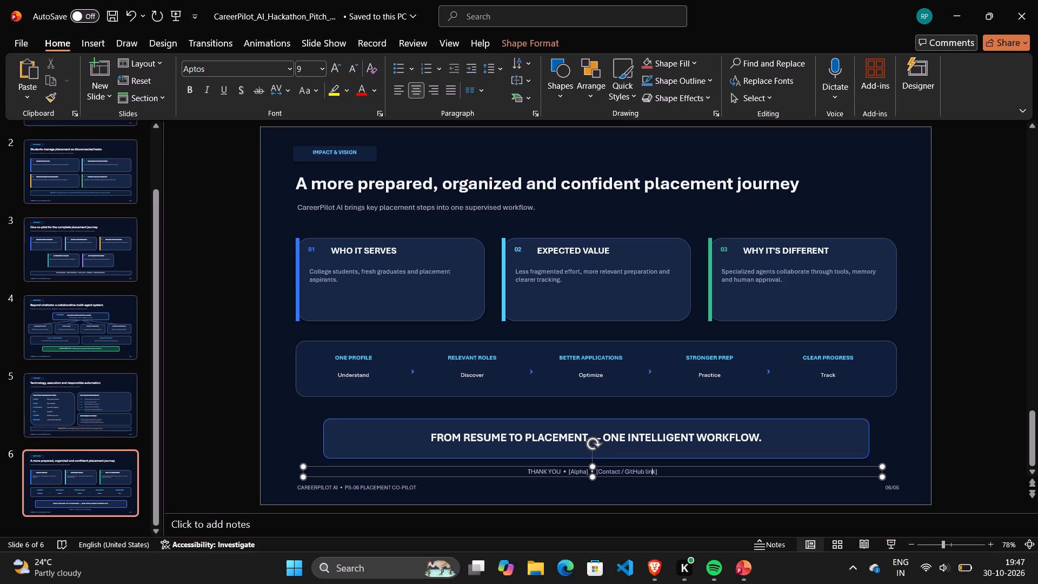
pyautogui.click(654, 470)
pyautogui.press('Right')
pyautogui.press('BackSpace')
pyautogui.press('BackSpace')
pyautogui.press('BackSpace')
pyautogui.press('BackSpace')
pyautogui.press('BackSpace')
pyautogui.press('BackSpace')
pyautogui.press('BackSpace')
pyautogui.press('BackSpace')
pyautogui.press('BackSpace')
pyautogui.press('BackSpace')
pyautogui.press('BackSpace')
pyautogui.press('BackSpace')
pyautogui.press('BackSpace')
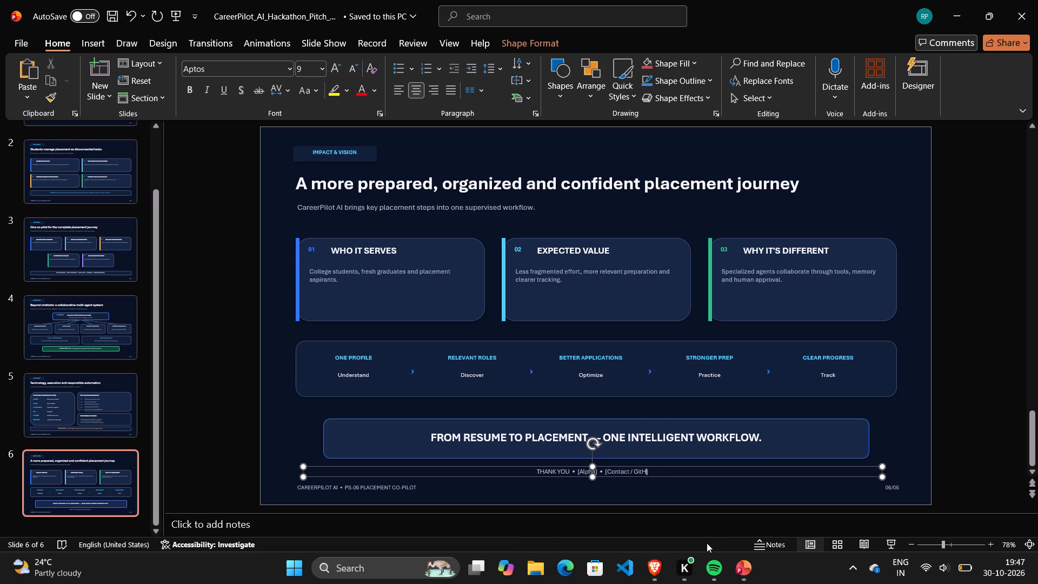
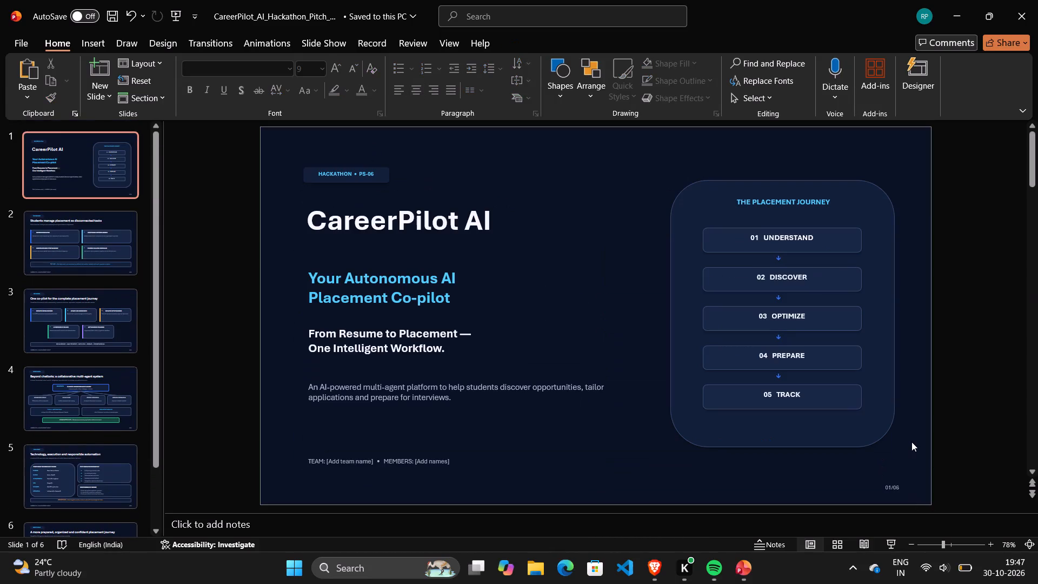
# Replace the team name placeholder in slide 1's TEAM line with Alpha, keeping the square brackets.
pyautogui.click(872, 206)
pyautogui.click(577, 318)
pyautogui.click(347, 459)
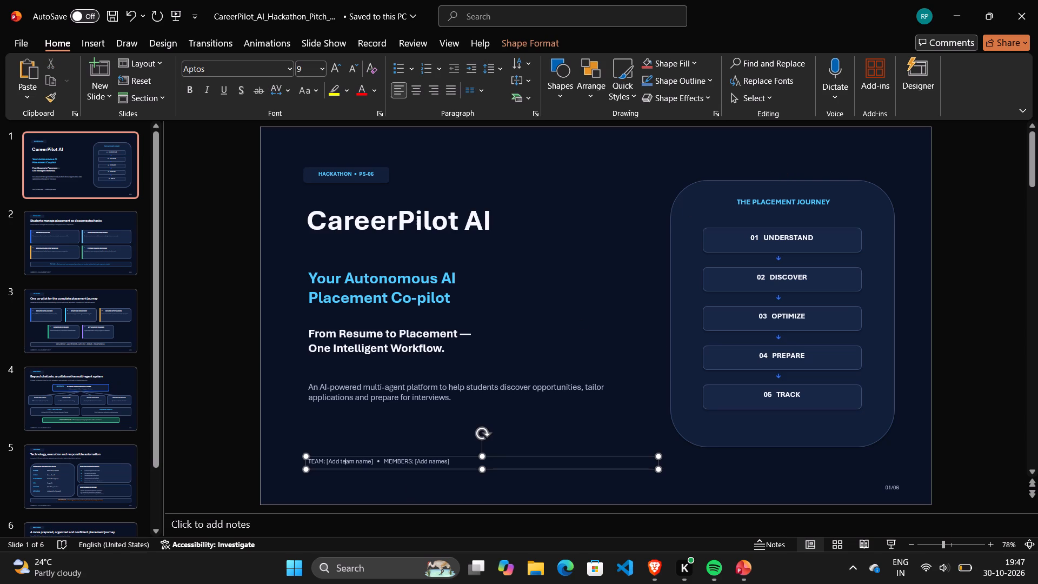
pyautogui.click(369, 459)
pyautogui.press('Right')
pyautogui.press('BackSpace')
pyautogui.press('BackSpace')
pyautogui.press('BackSpace')
pyautogui.press('BackSpace')
pyautogui.press('BackSpace')
pyautogui.press('BackSpace')
pyautogui.press('BackSpace')
pyautogui.press('BackSpace')
pyautogui.press('BackSpace')
pyautogui.press('BackSpace')
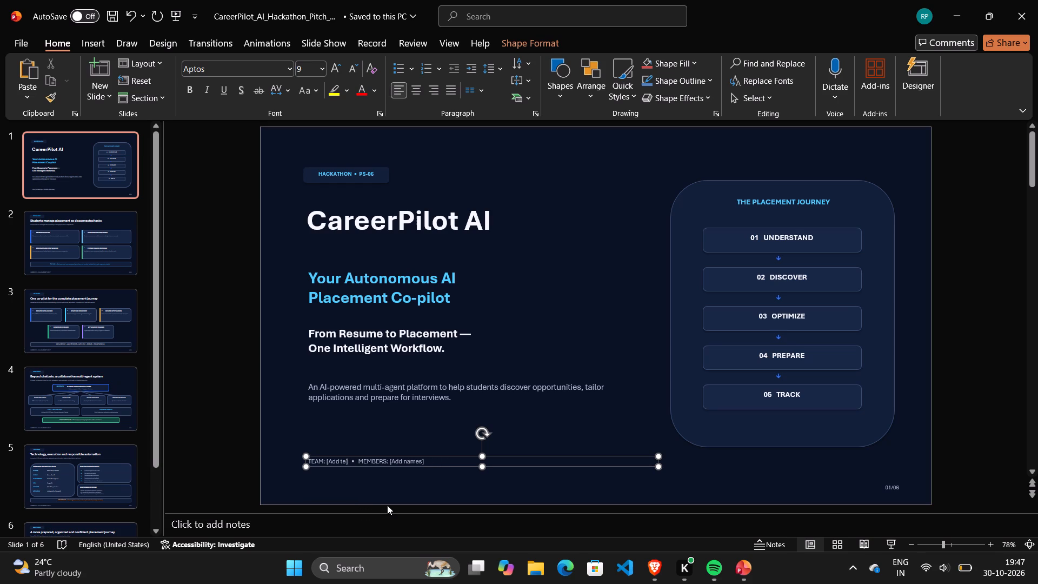
pyautogui.press('BackSpace')
pyautogui.press('BackSpace')
pyautogui.press('BackSpace')
pyautogui.write('Alpha')
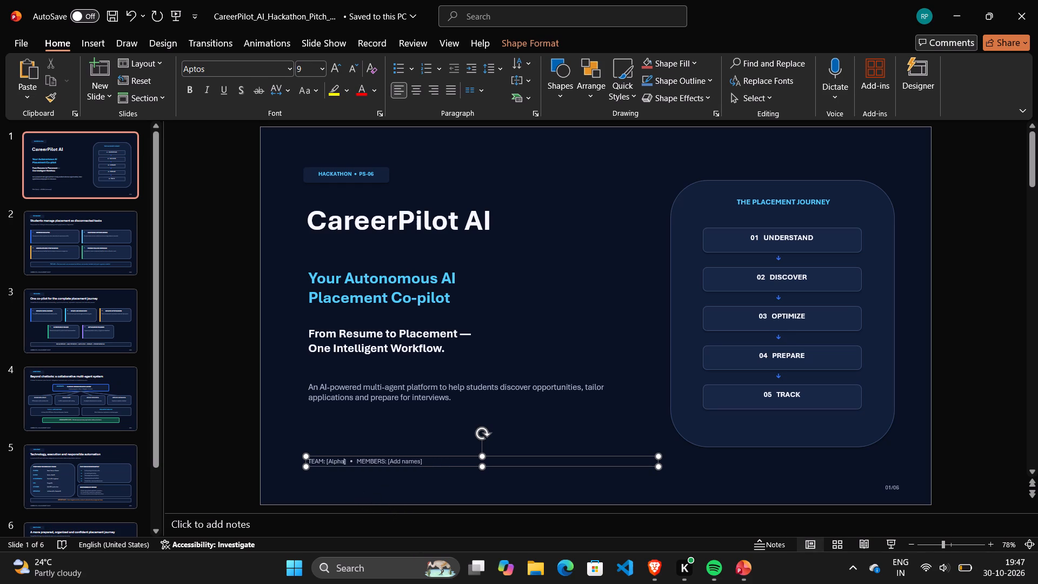
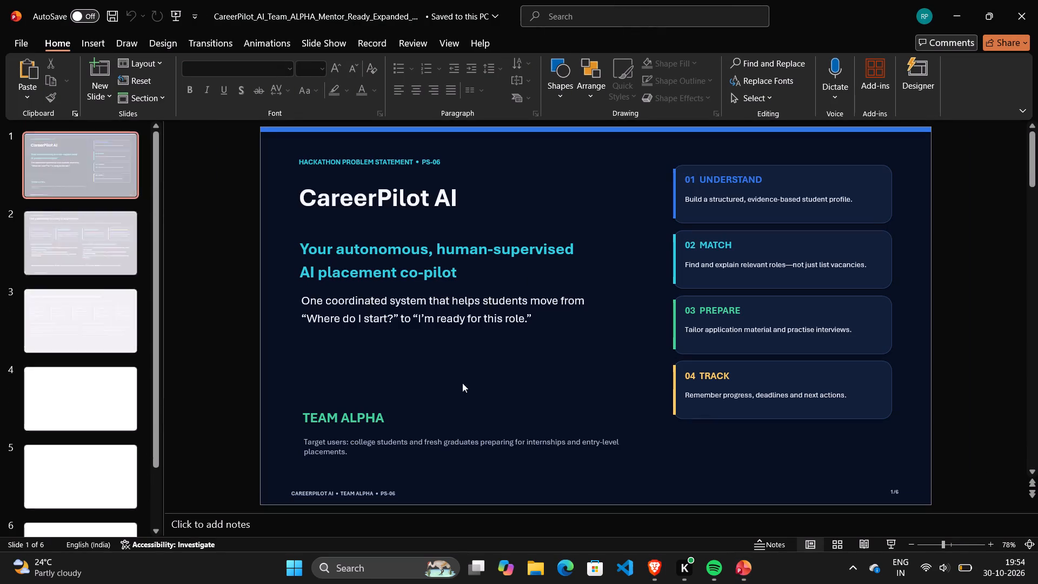
# Move the "Core problem" line on slide 2 slightly up, closer to the two text columns above it.
pyautogui.click(371, 417)
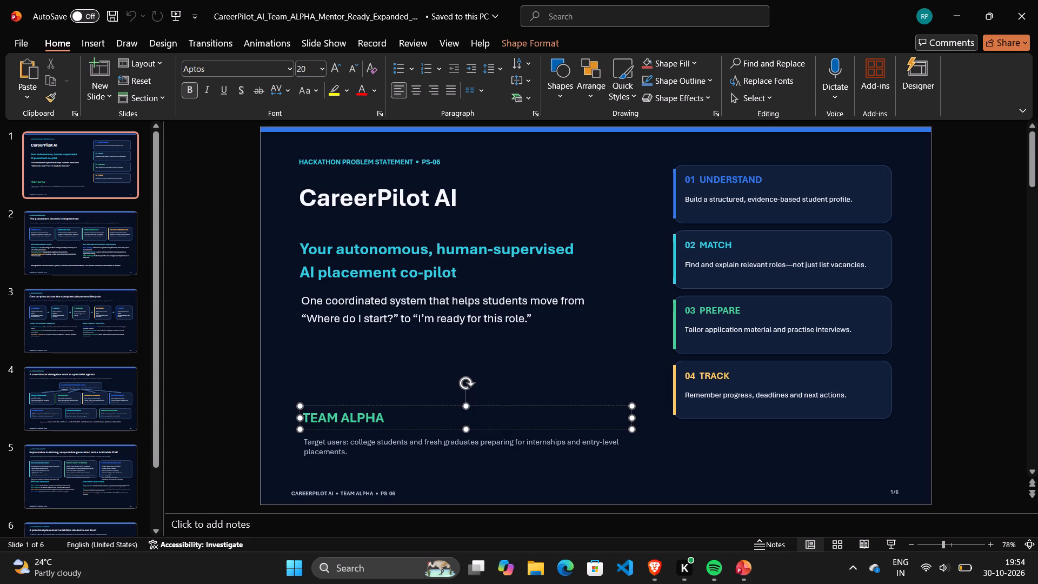
pyautogui.click(671, 449)
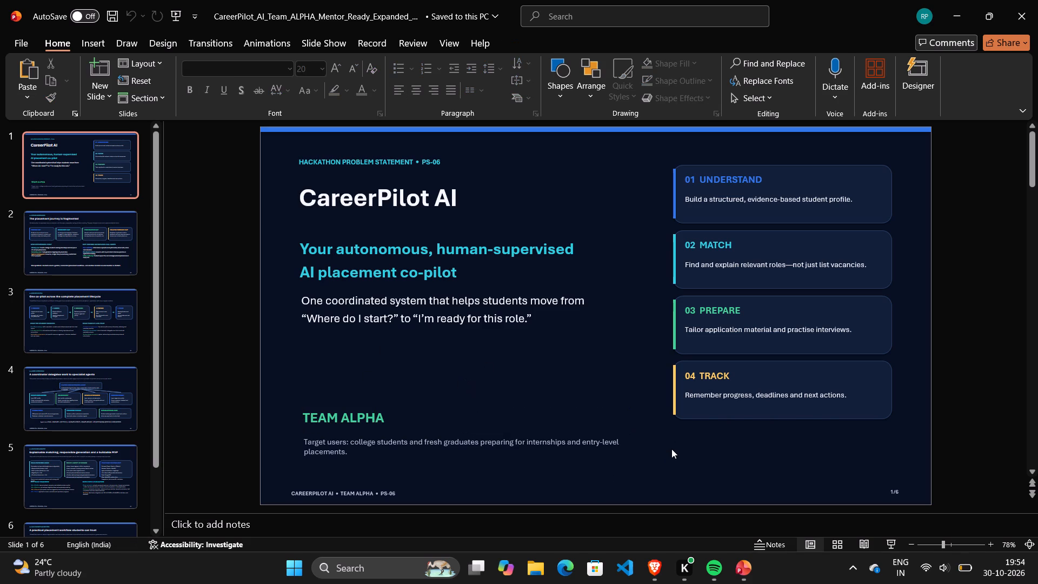
pyautogui.press('Right')
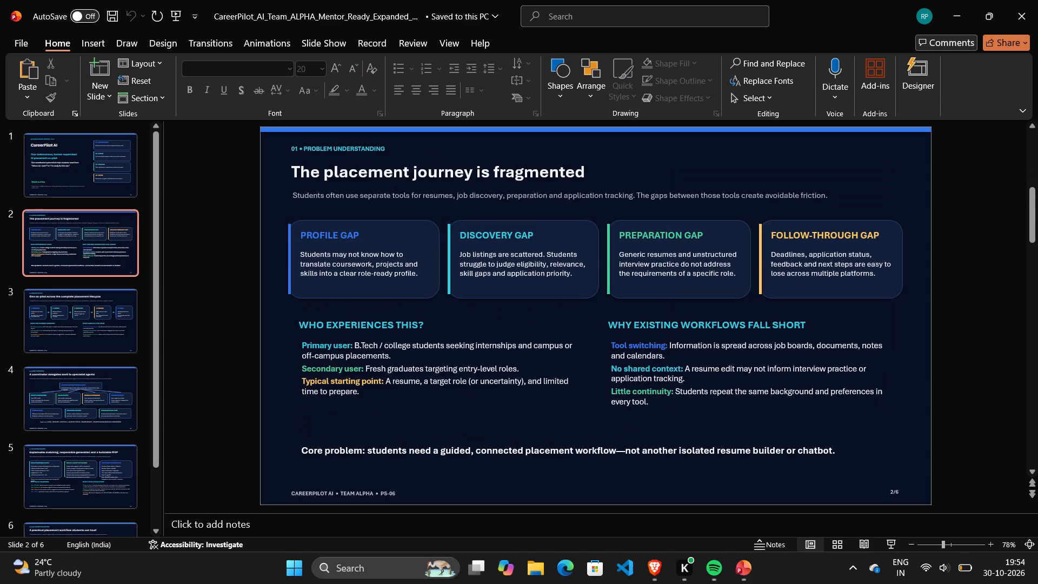
pyautogui.click(375, 445)
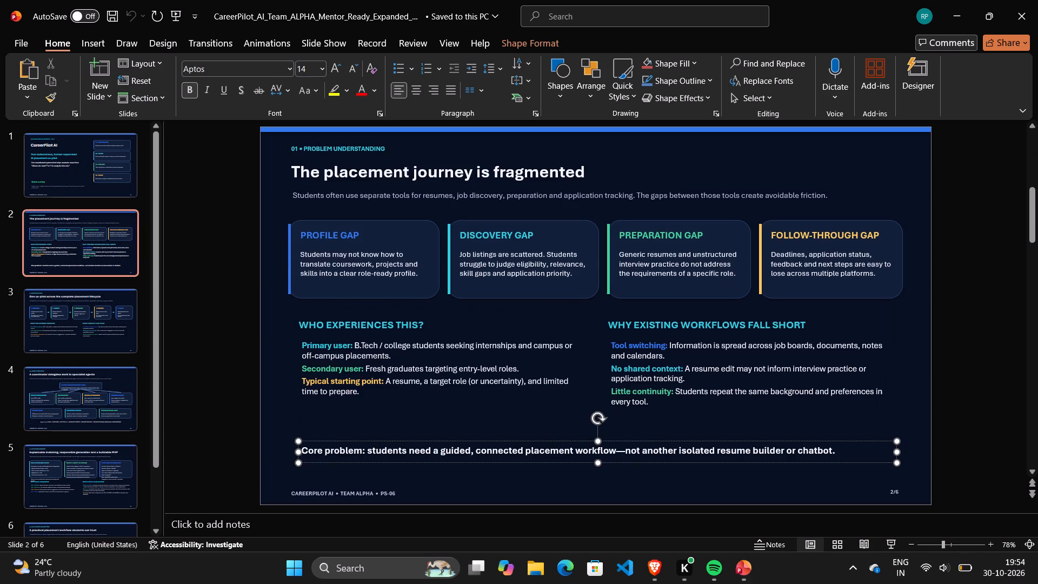
pyautogui.click(317, 422)
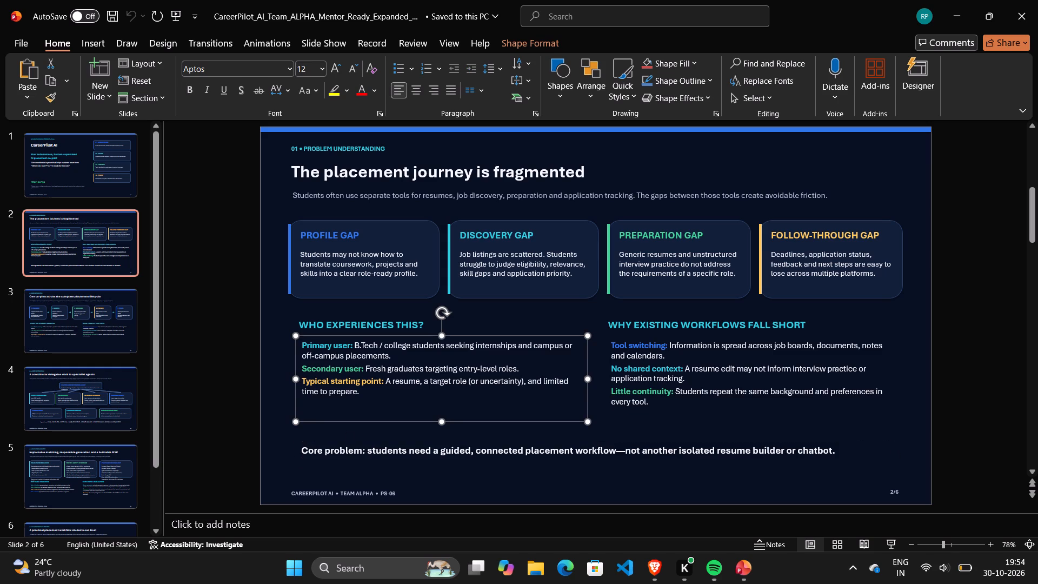
pyautogui.click(505, 451)
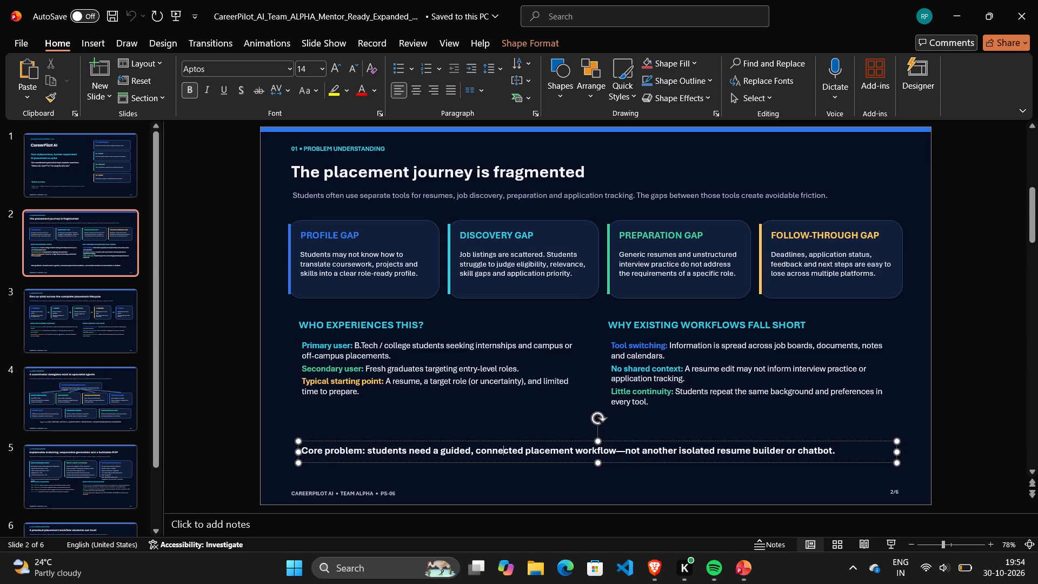
pyautogui.click(598, 419)
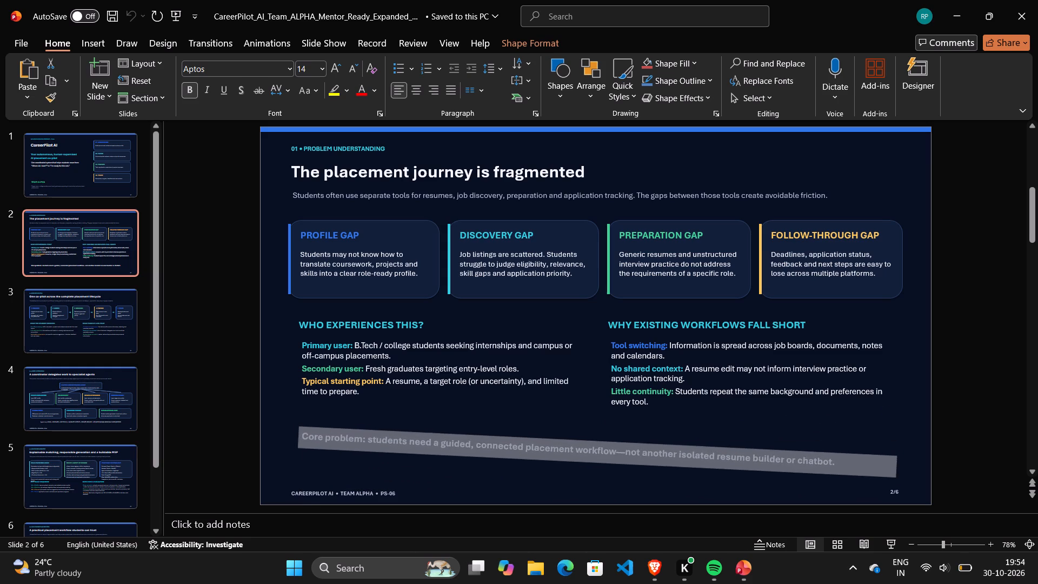
pyautogui.hotkey('ctrl', 'z')
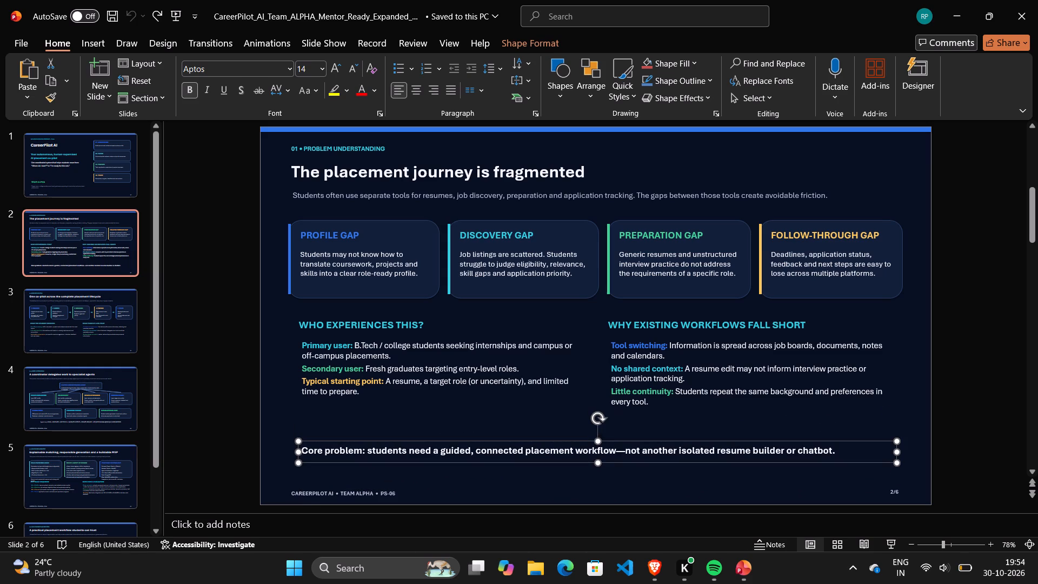
pyautogui.moveTo(640, 438); pyautogui.dragTo(640, 422)
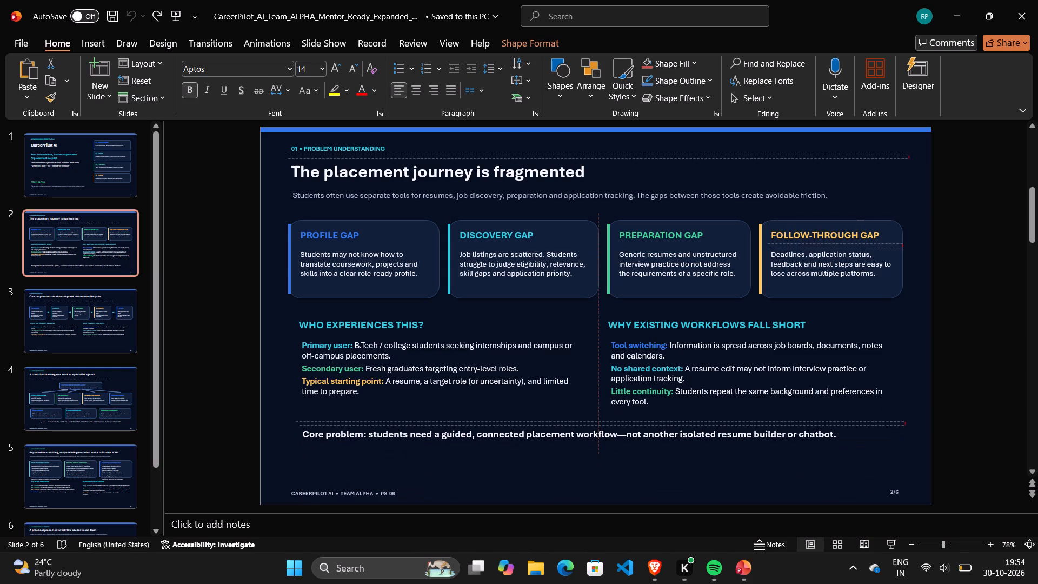
pyautogui.moveTo(640, 422); pyautogui.dragTo(638, 424)
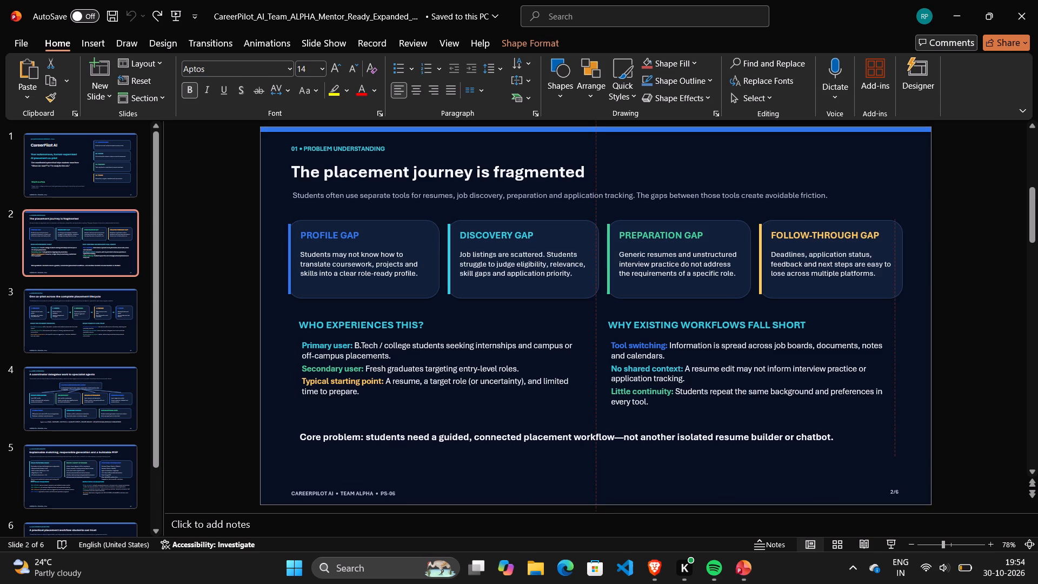
pyautogui.moveTo(638, 424); pyautogui.dragTo(638, 424)
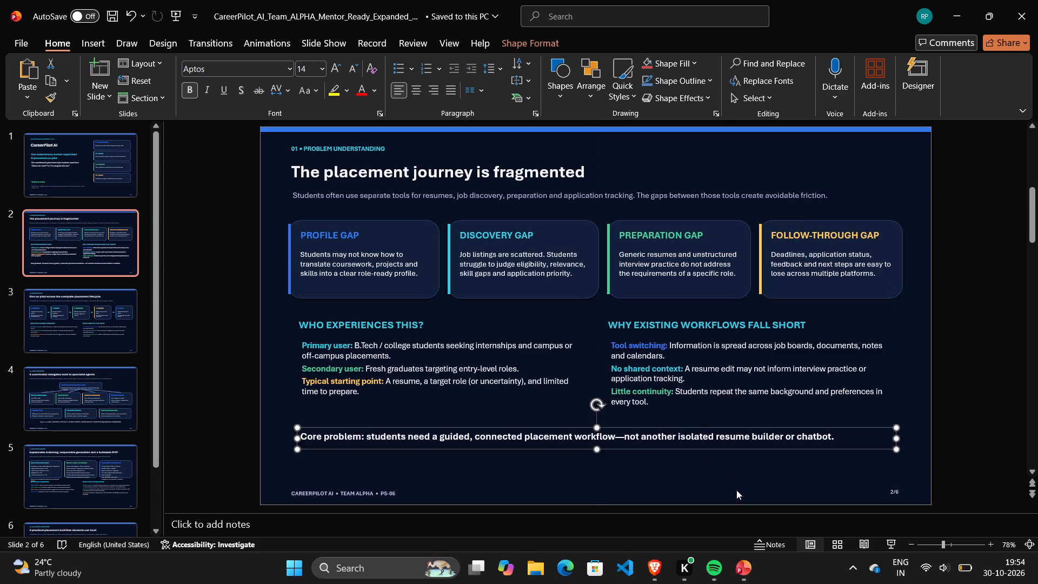
pyautogui.click(736, 490)
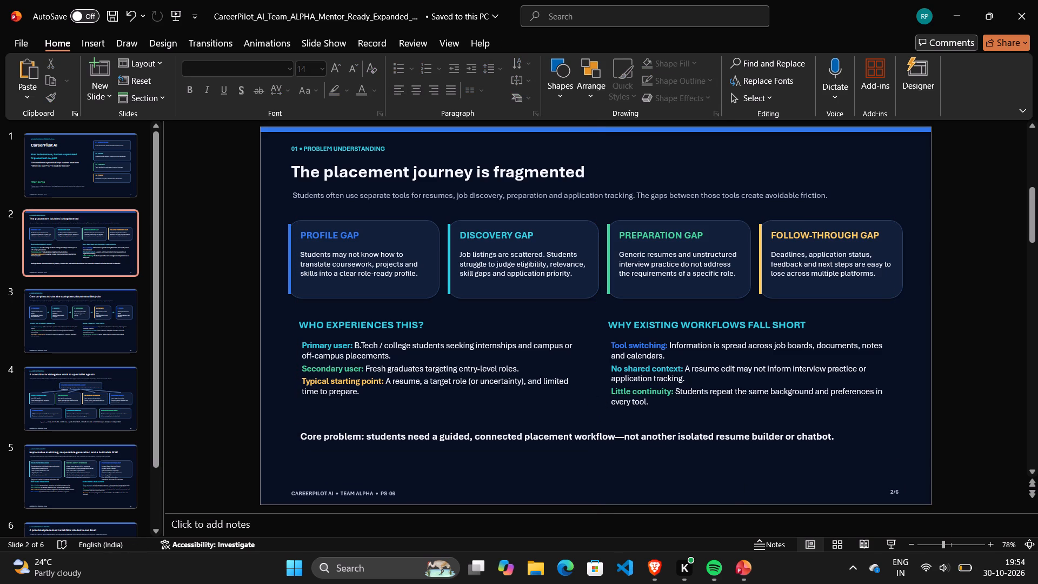
pyautogui.click(860, 436)
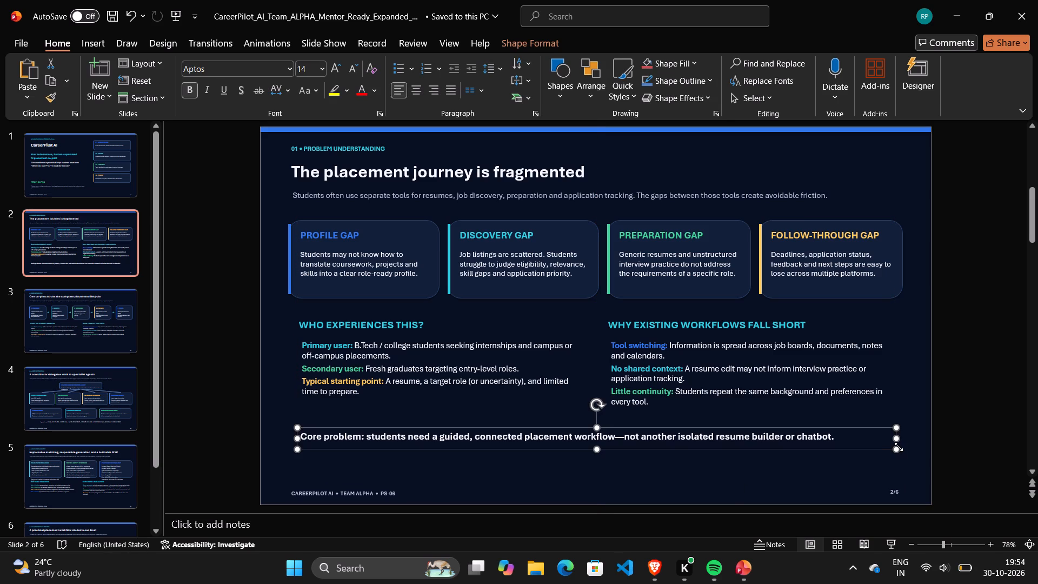
pyautogui.click(776, 481)
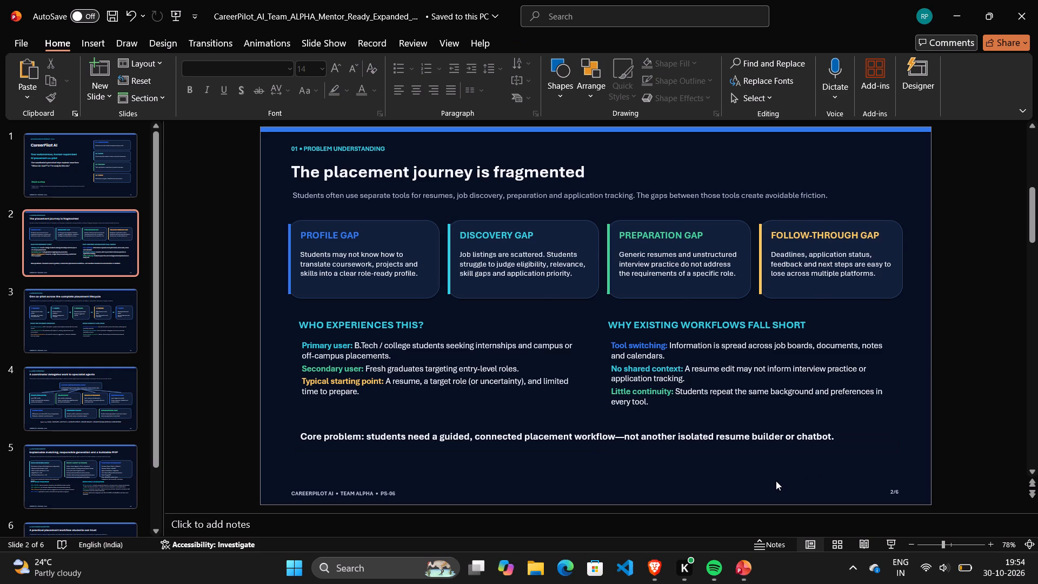
# On slide 5, move the MVP BUILD SEQUENCE heading and its M1–M4 list slightly down, away from the ROLE-MATCHING LOGIC text.
pyautogui.press('Right')
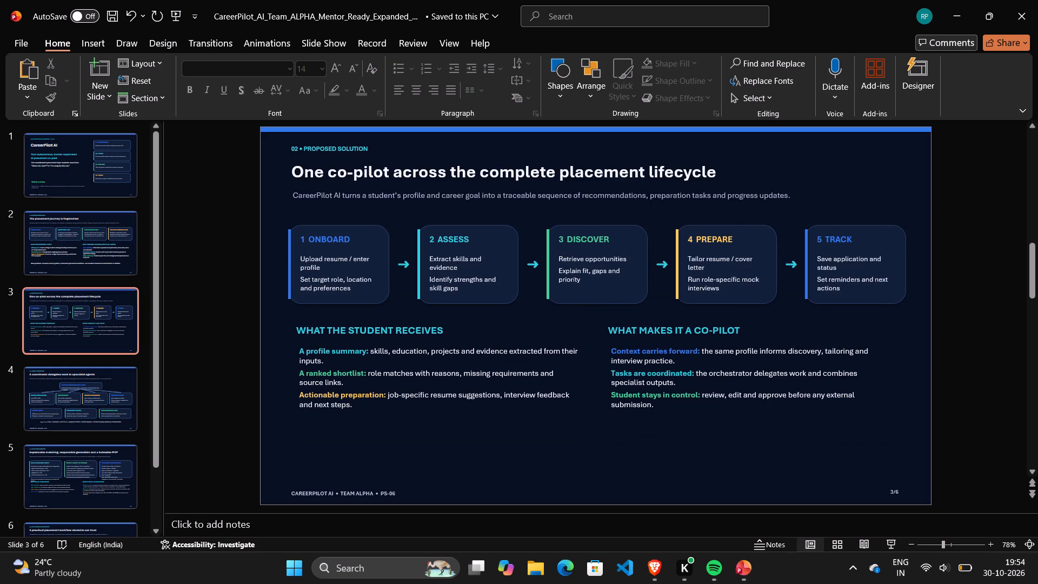
pyautogui.press('Right')
pyautogui.press('Right')
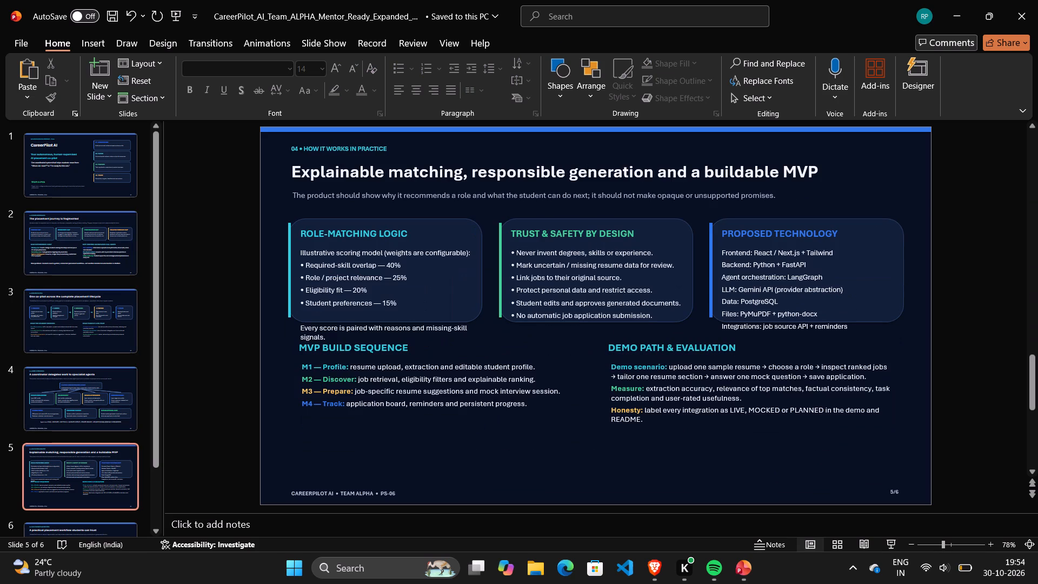
pyautogui.click(360, 355)
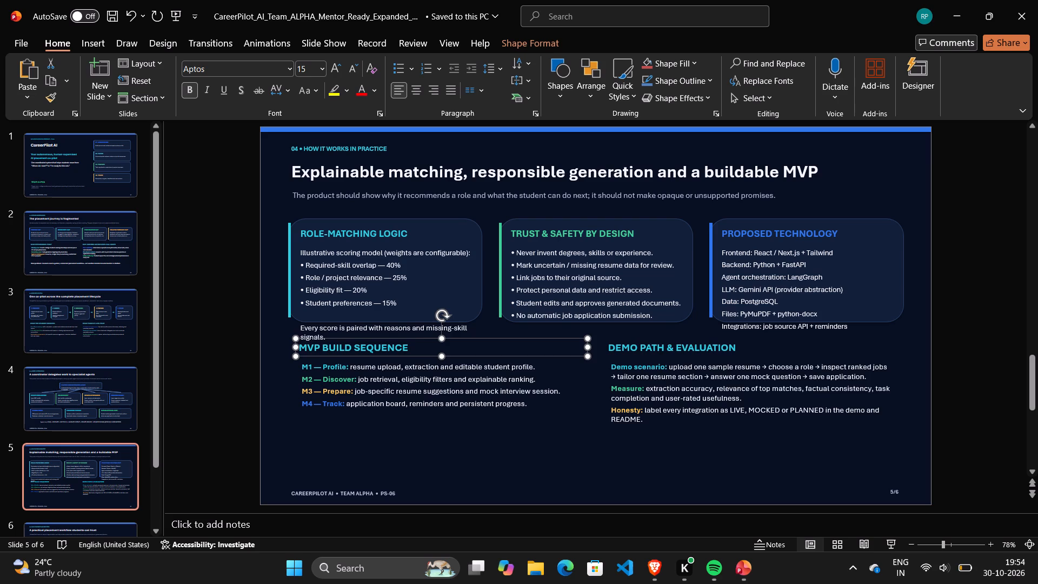
pyautogui.click(360, 355)
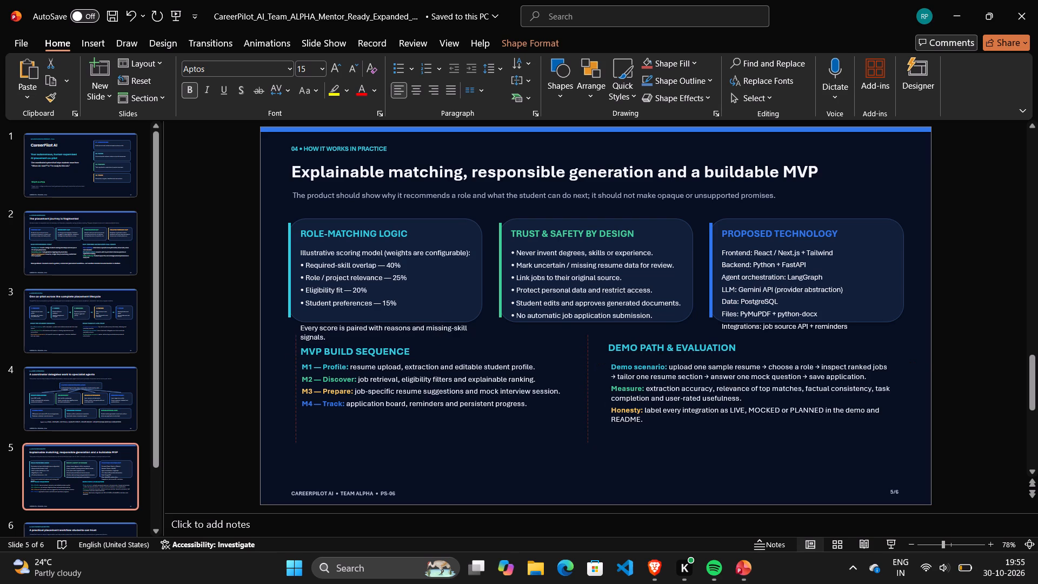
pyautogui.click(444, 390)
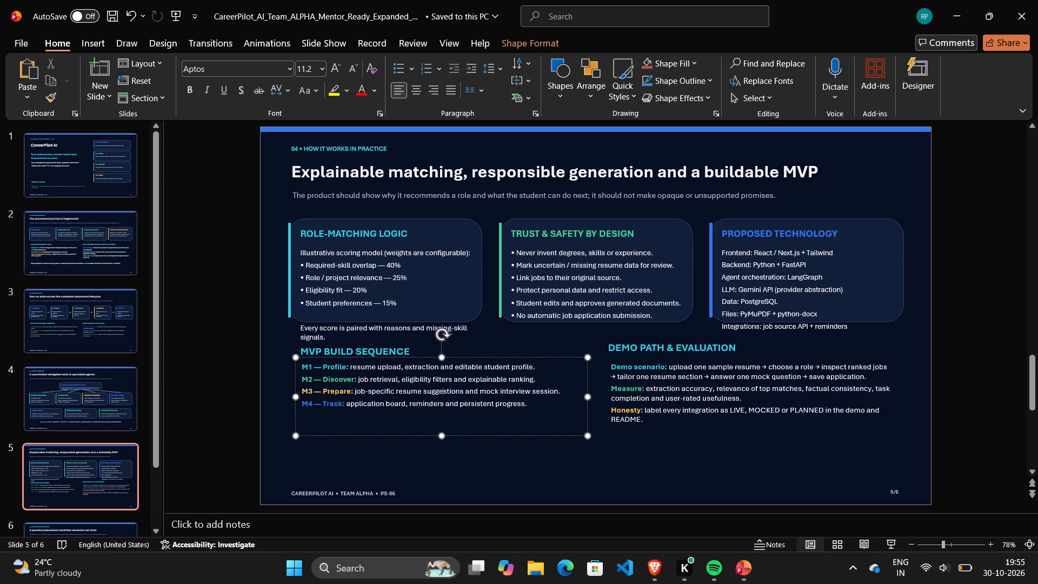
pyautogui.moveTo(458, 436); pyautogui.dragTo(458, 442)
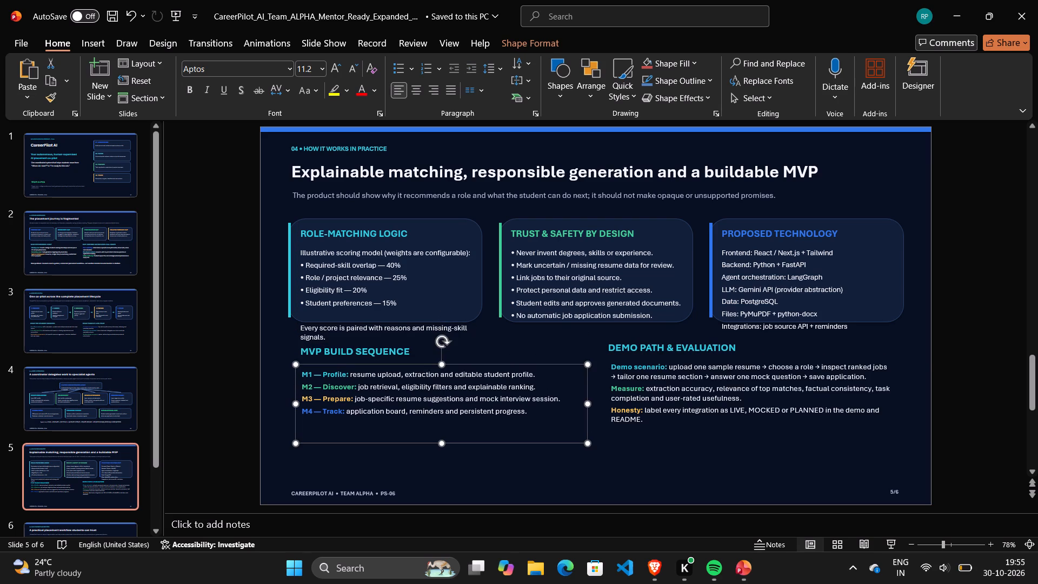
# Move the MVP BUILD SEQUENCE heading on slide 5 slightly further down, closer to its M1–M4 list.
pyautogui.click(395, 351)
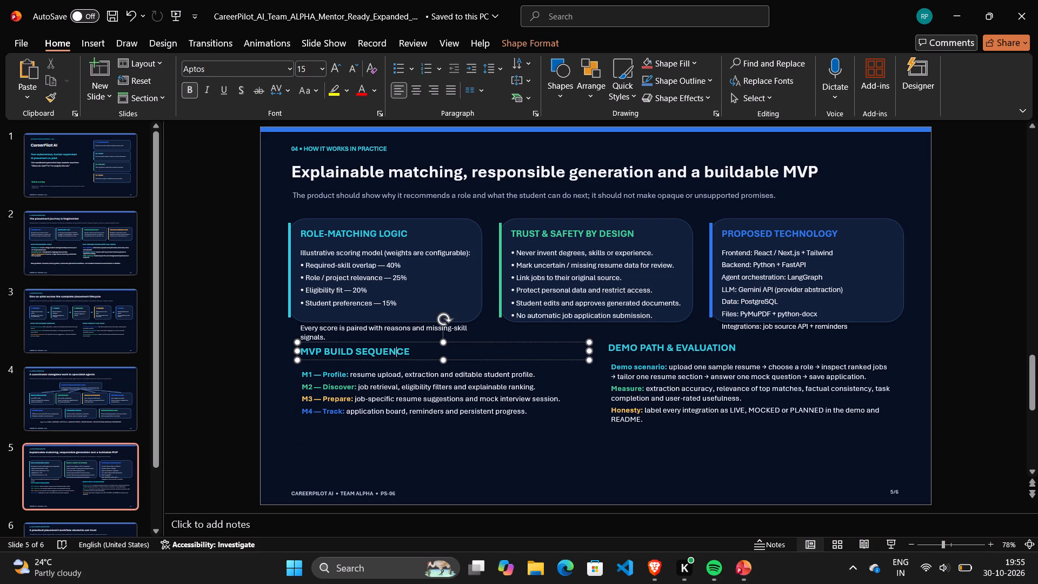
pyautogui.click(453, 359)
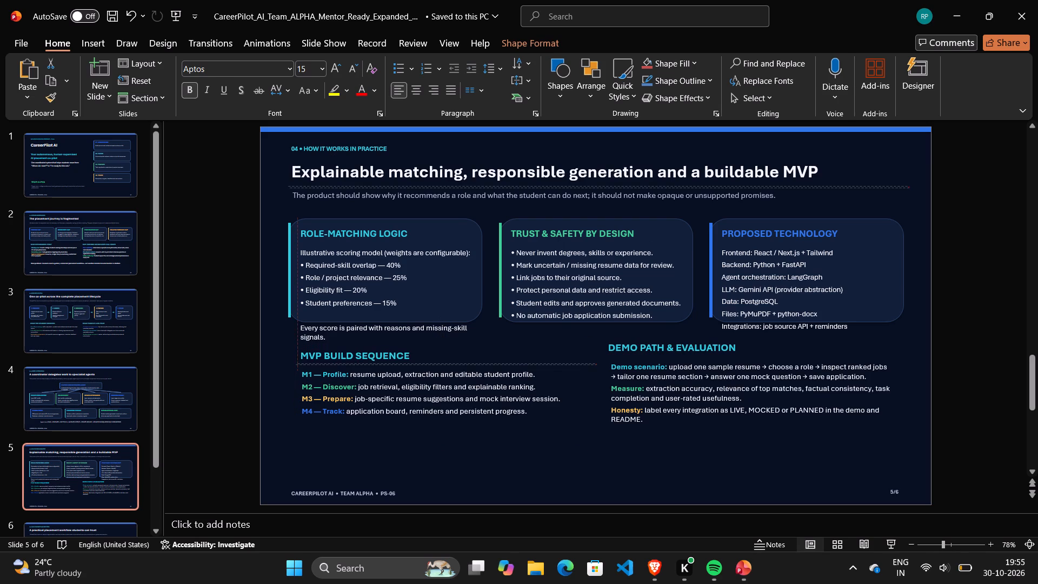
# Move the DEMO PATH & EVALUATION heading and its text on slide 5 slightly down, level with the MVP BUILD SEQUENCE block.
pyautogui.click(728, 406)
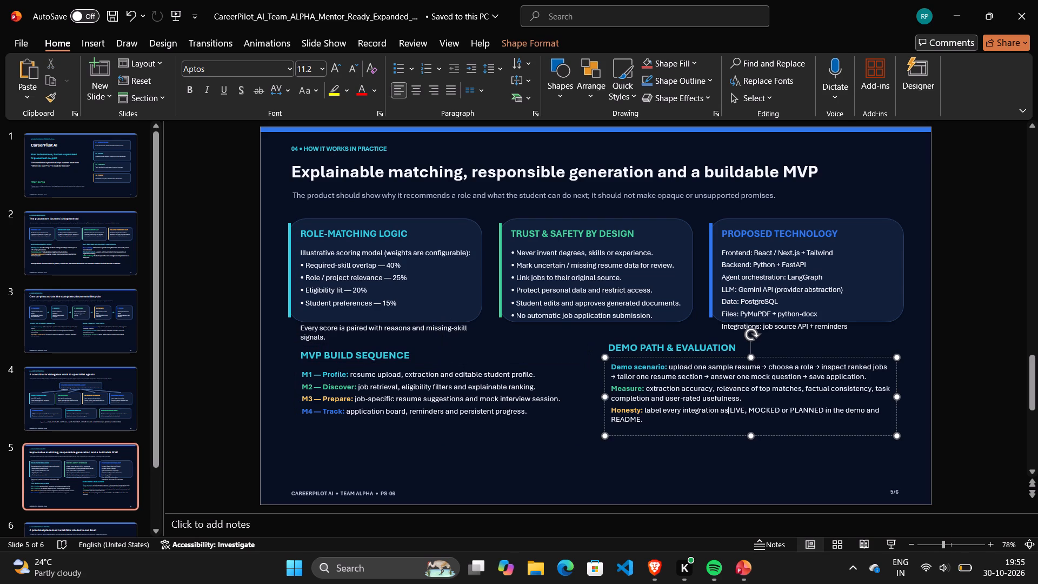
pyautogui.moveTo(778, 434); pyautogui.dragTo(778, 440)
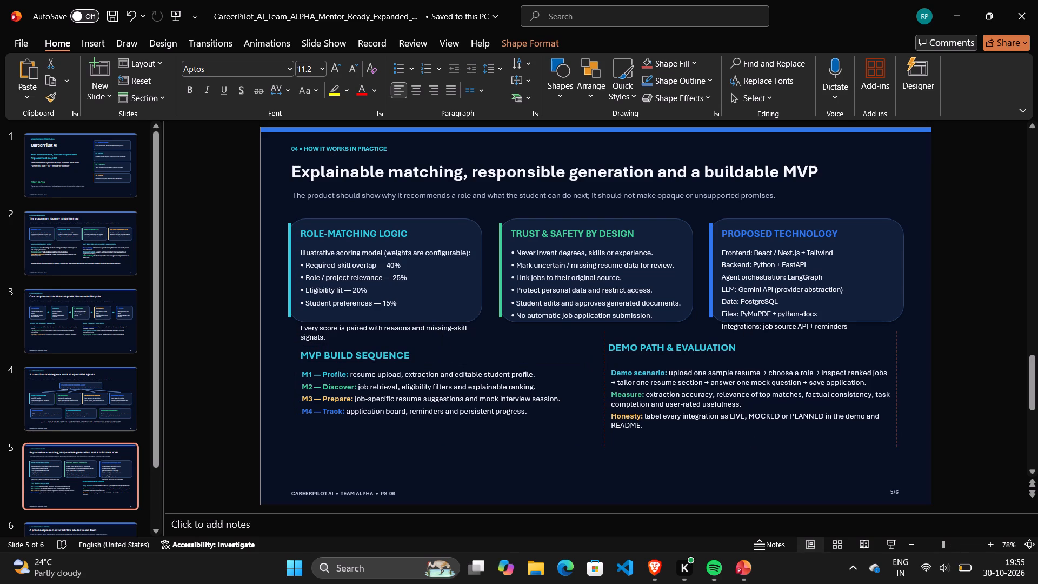
pyautogui.moveTo(778, 440); pyautogui.dragTo(778, 441)
pyautogui.click(714, 342)
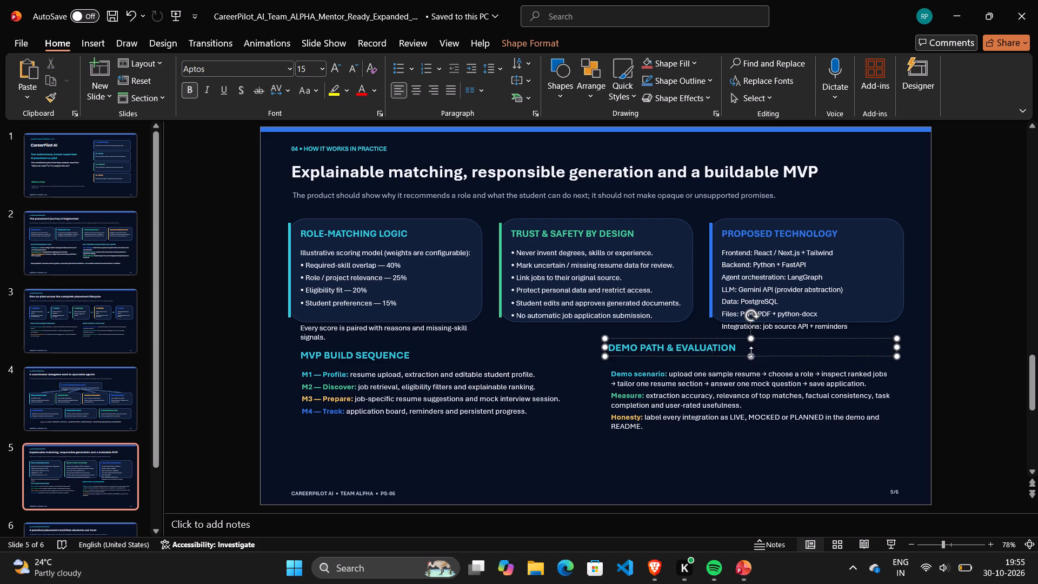
pyautogui.moveTo(748, 349); pyautogui.dragTo(749, 356)
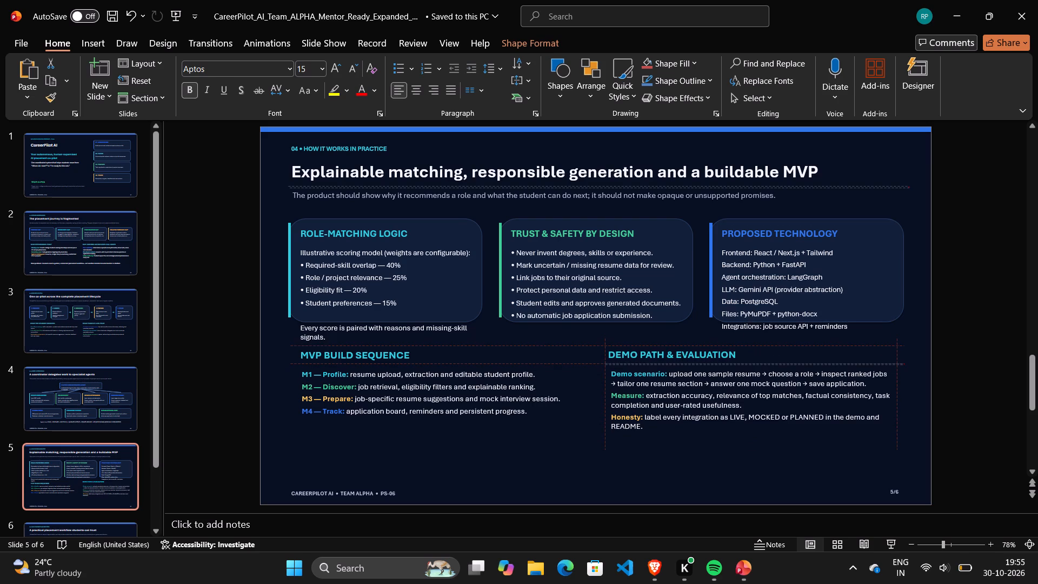
pyautogui.moveTo(749, 356); pyautogui.dragTo(749, 357)
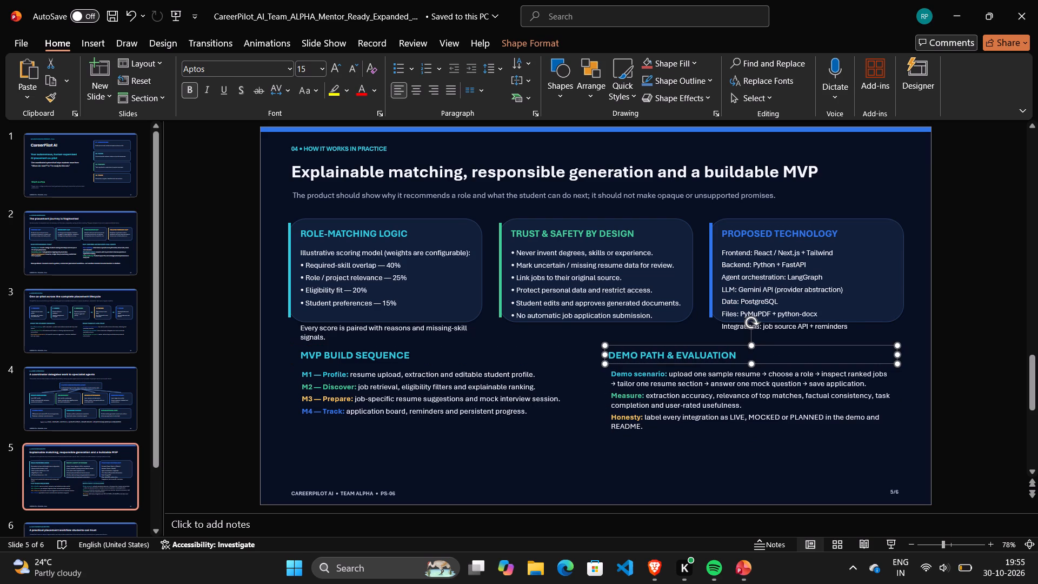
pyautogui.click(594, 465)
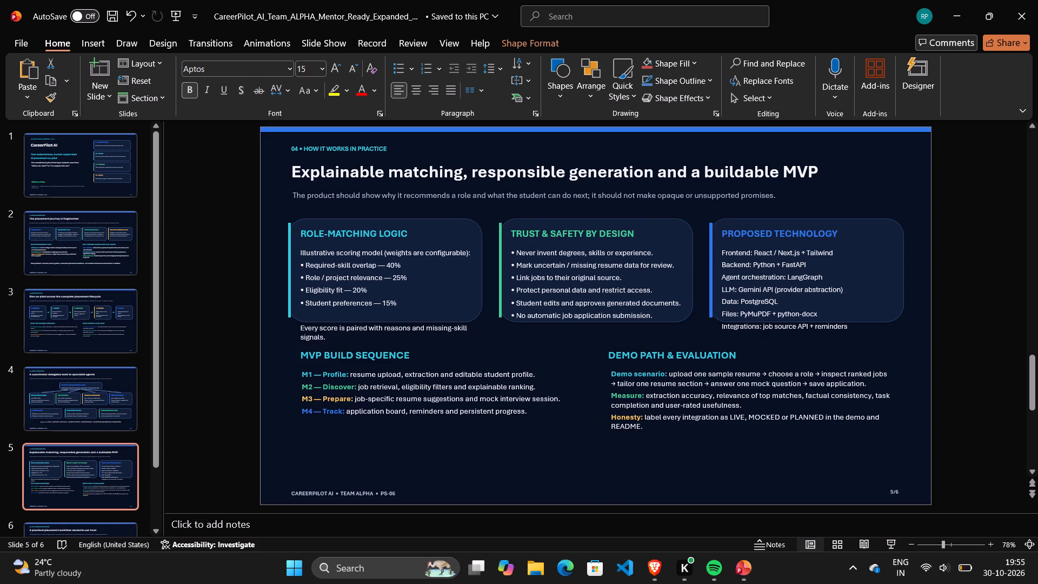
pyautogui.click(743, 365)
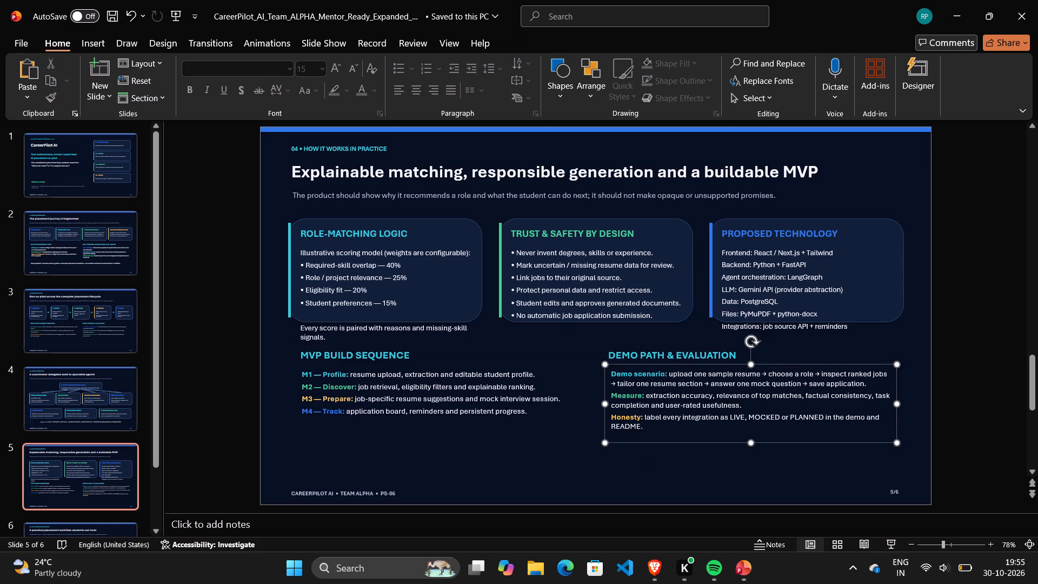
pyautogui.click(778, 356)
pyautogui.click(778, 356)
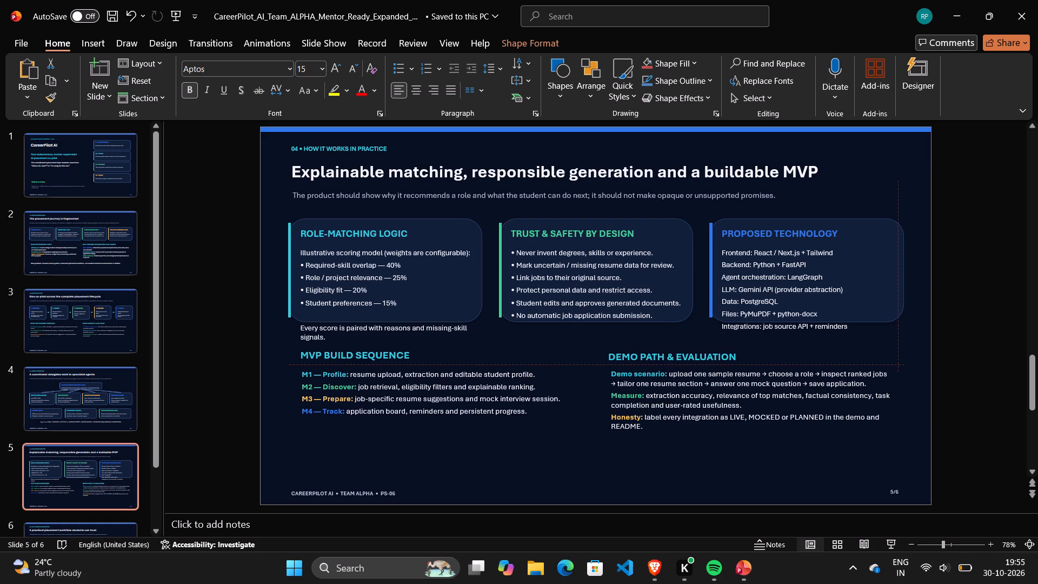
pyautogui.click(710, 459)
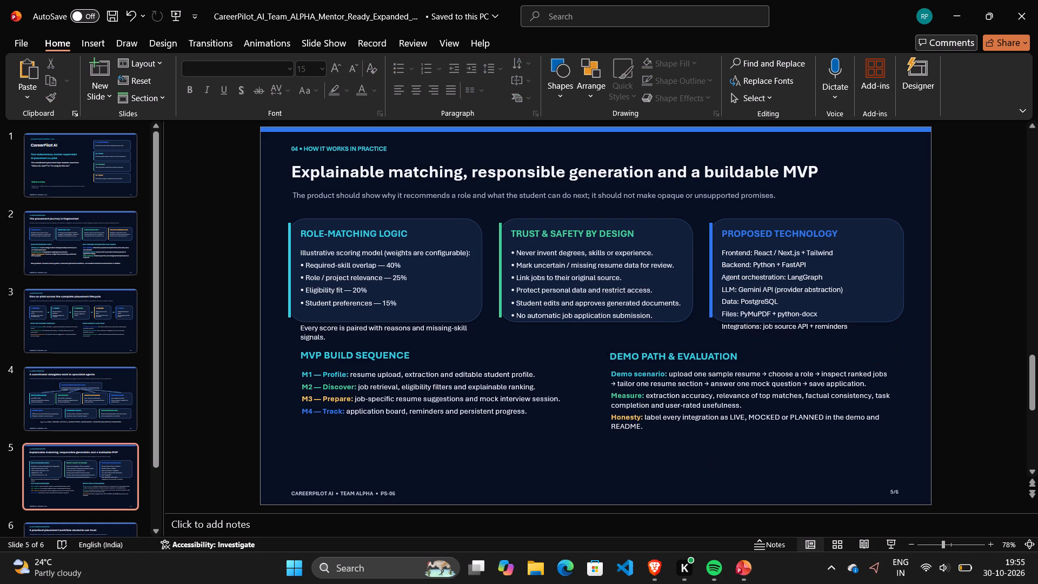
# Go back and forth through the deck's slides to check their layout for remaining problems.
pyautogui.moveTo(1037, 368); pyautogui.dragTo(1037, 416)
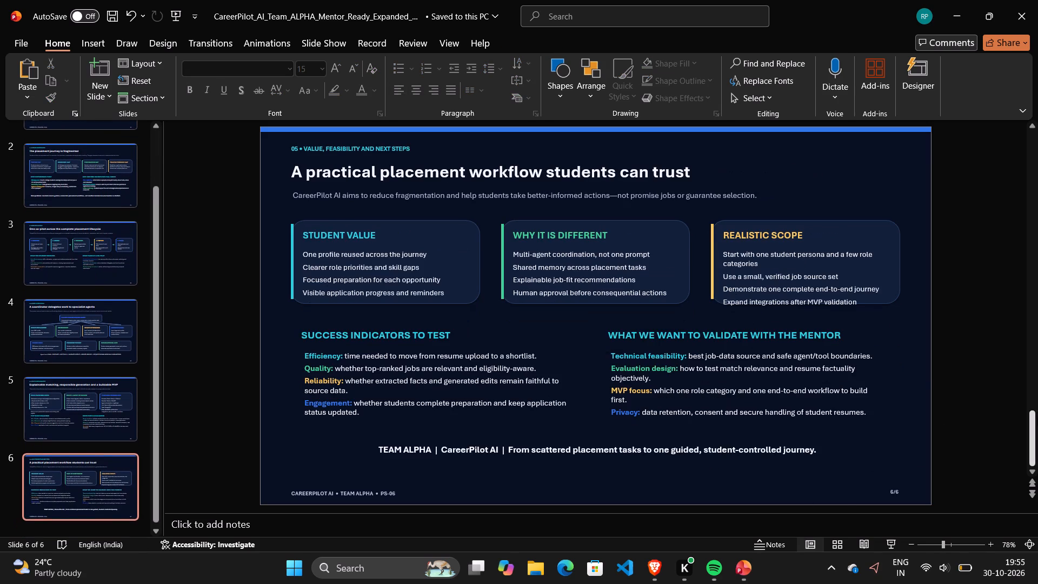
pyautogui.press('Right')
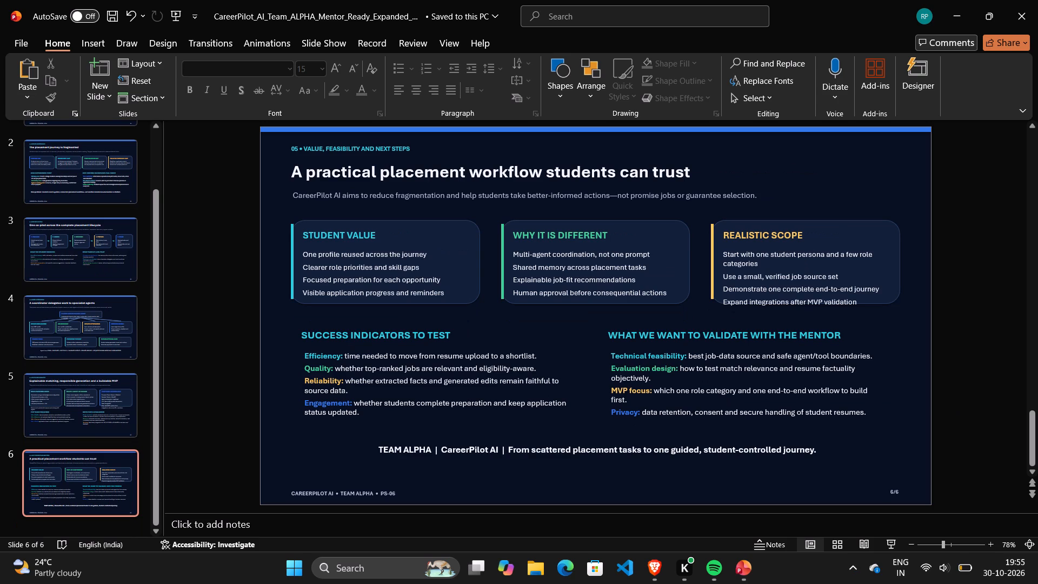
pyautogui.press('Right')
pyautogui.press('Left')
pyautogui.press('Left')
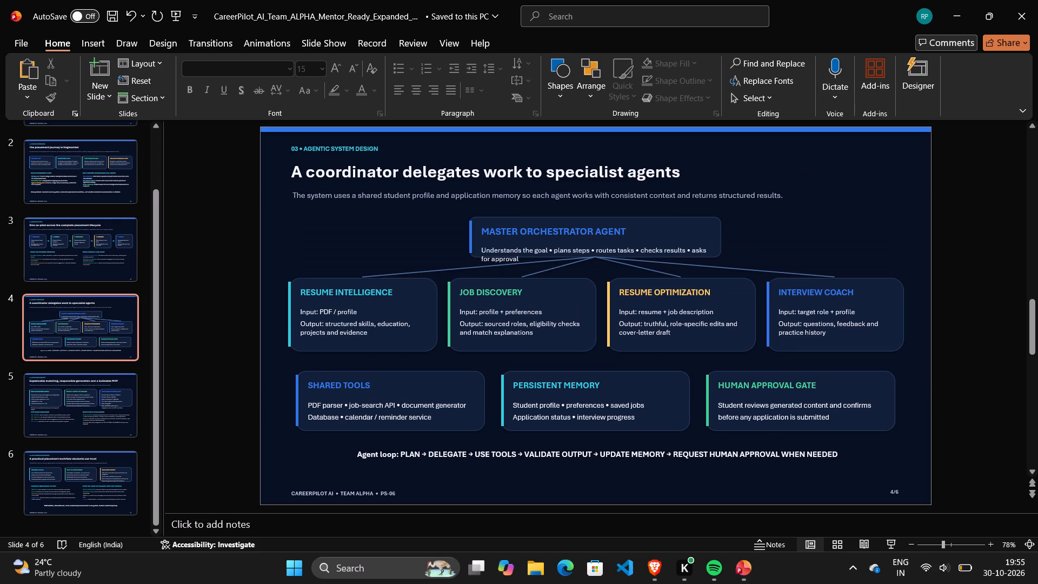
pyautogui.press('Left')
pyautogui.press('Right')
pyautogui.press('Left')
pyautogui.press('Right')
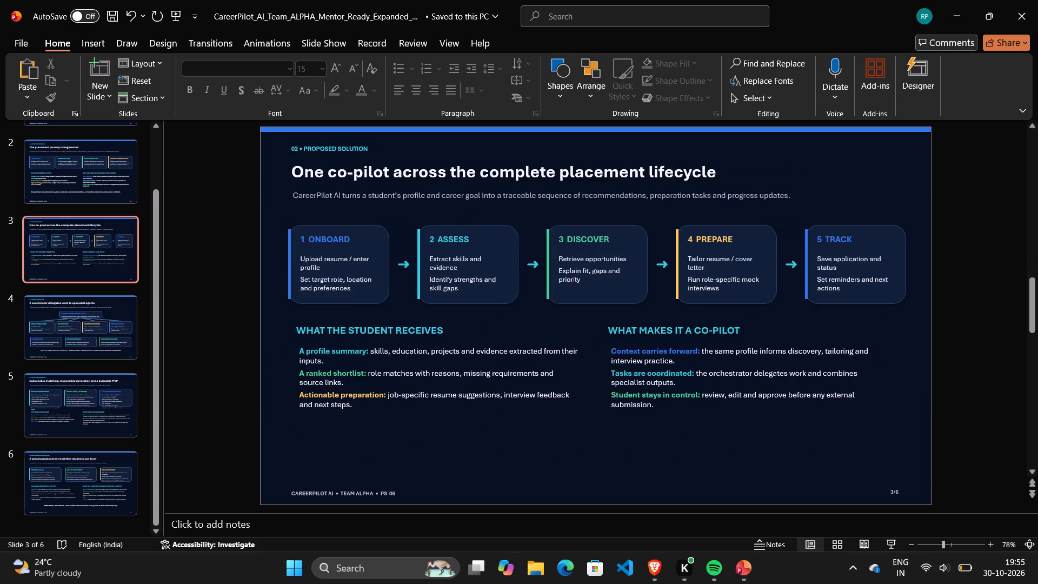
pyautogui.press('Right')
pyautogui.press('Right')
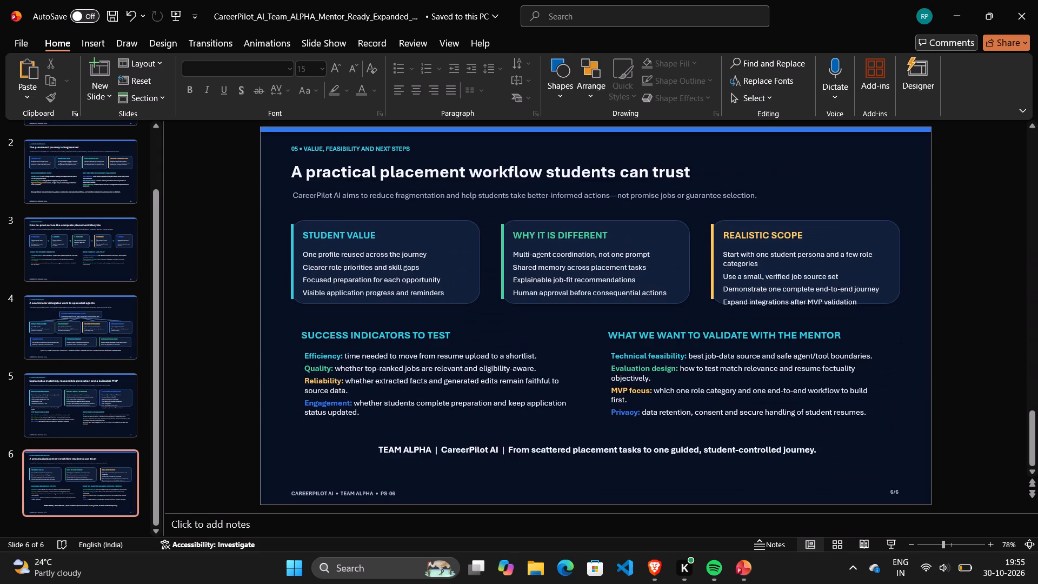
pyautogui.press('Left')
pyautogui.press('Right')
pyautogui.press('Right')
pyautogui.press('Right')
pyautogui.press('Left')
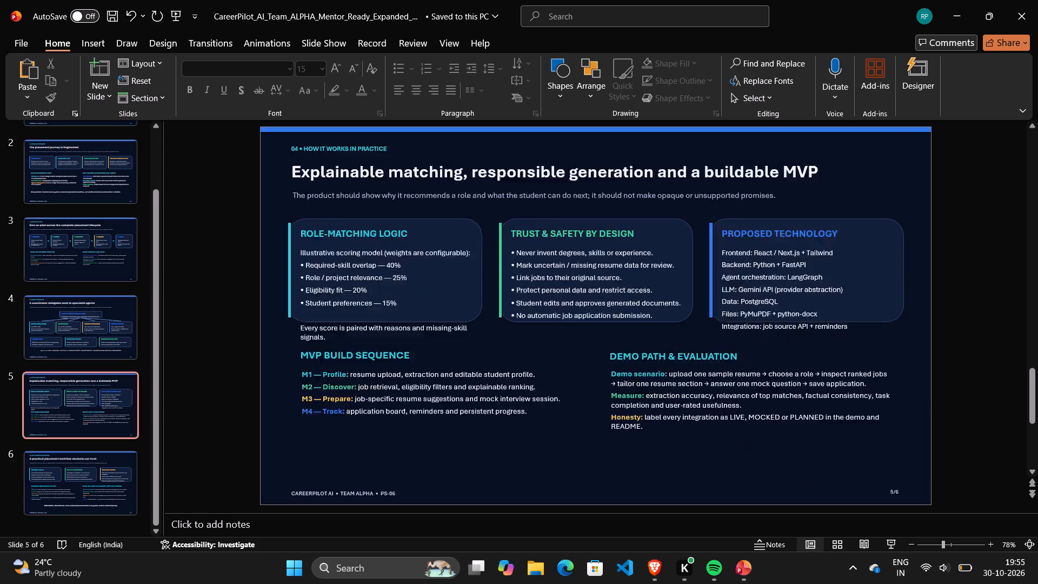
pyautogui.press('Left')
pyautogui.press('Left')
pyautogui.press('Left')
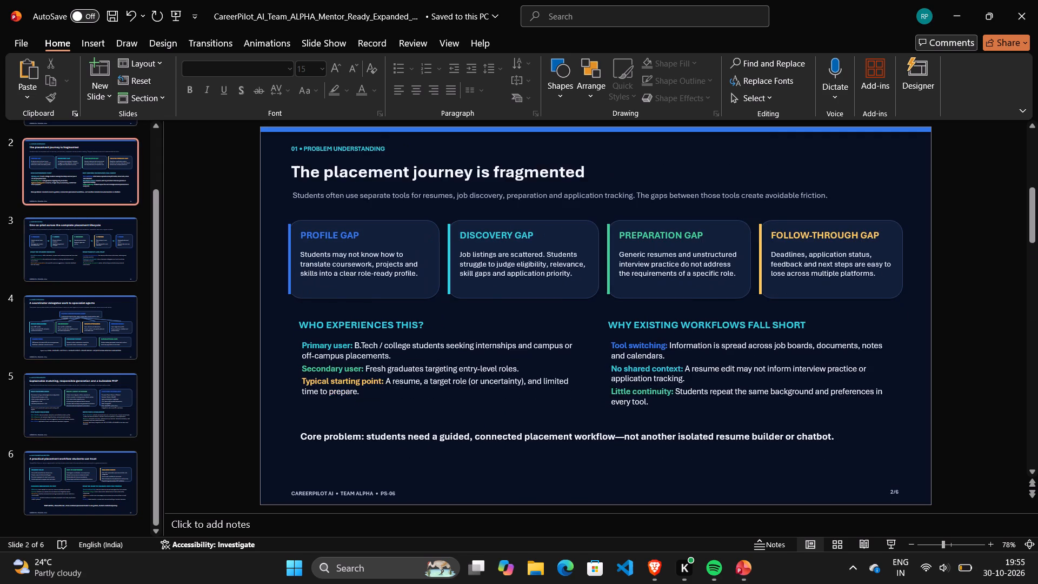
pyautogui.press('Left')
pyautogui.press('Right')
pyautogui.press('Right')
pyautogui.press('Right')
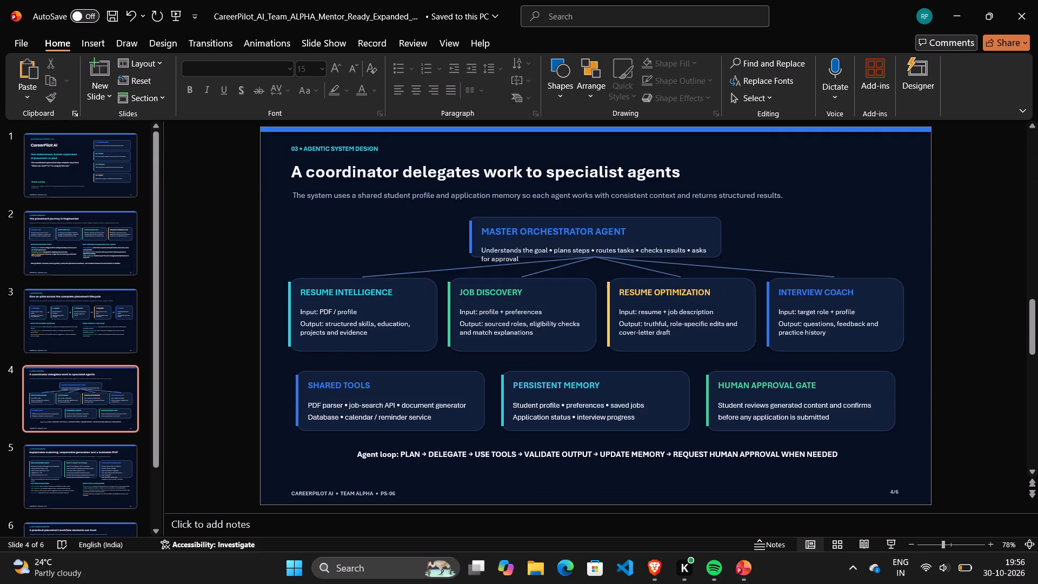
# Switch to the earlier CareerPilot_AI_Hackathon_Pitch deck and look through its slides up to slide 5 for comparison.
pyautogui.click(807, 505)
pyautogui.click(674, 494)
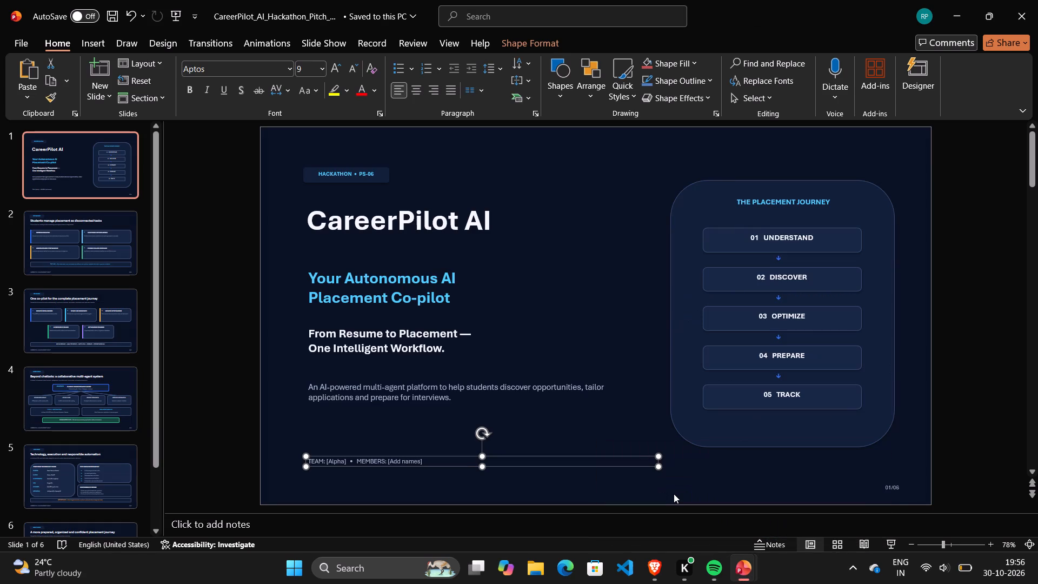
pyautogui.press('Right')
pyautogui.press('Right')
pyautogui.click(623, 317)
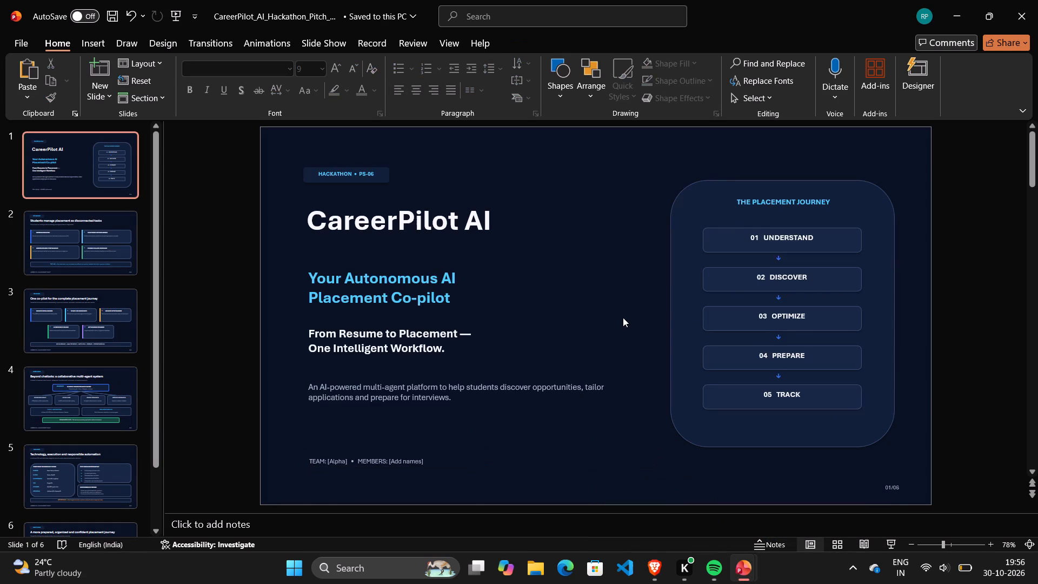
pyautogui.press('Down')
pyautogui.press('Right')
pyautogui.press('Down')
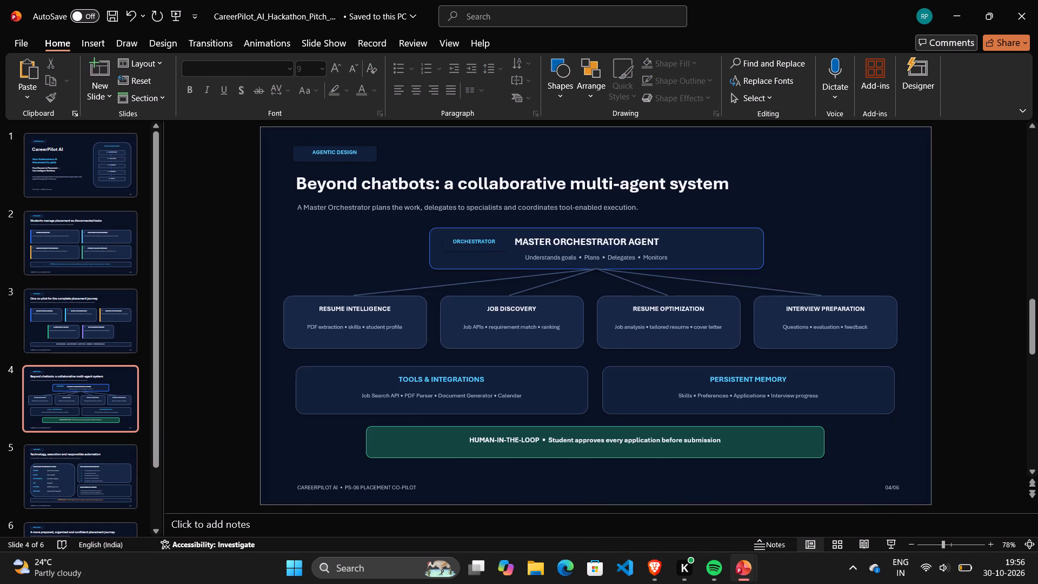
pyautogui.press('Down')
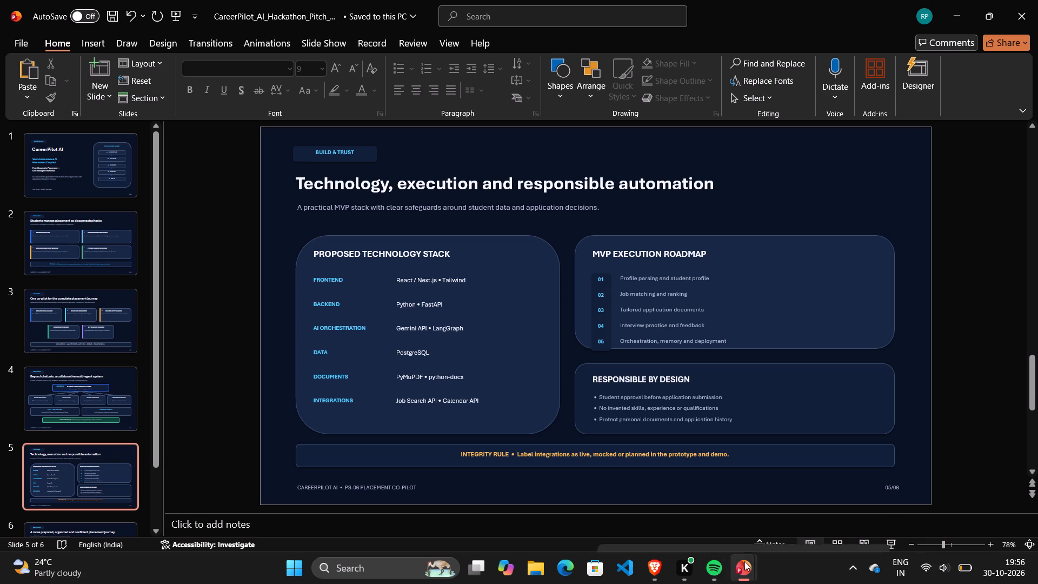
# Return to the expanded mentor-ready deck and enlarge the PROPOSED TECHNOLOGY card on slide 5 to enclose its Integrations line.
pyautogui.click(796, 498)
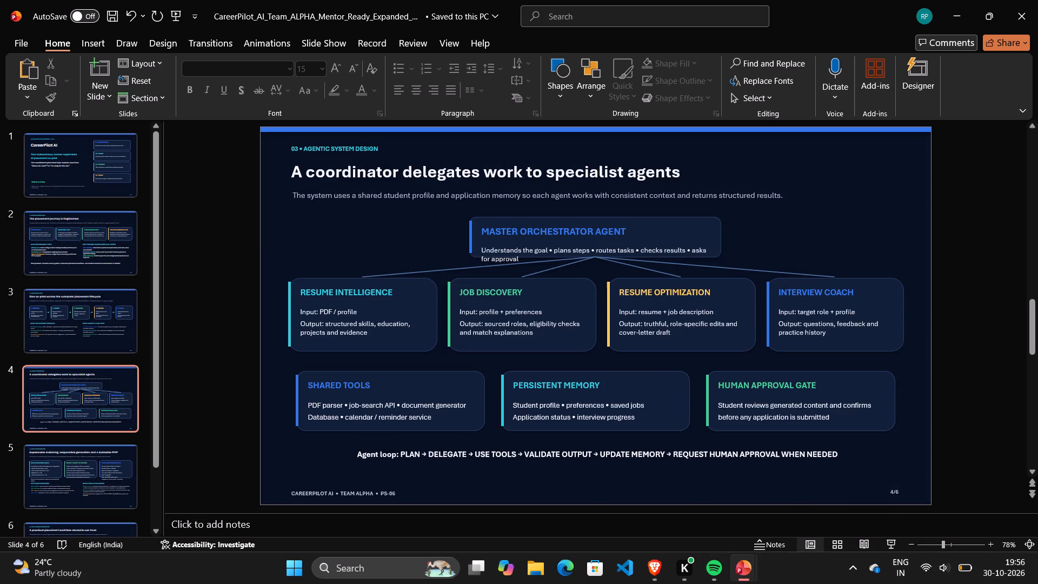
pyautogui.press('Right')
pyautogui.press('Right')
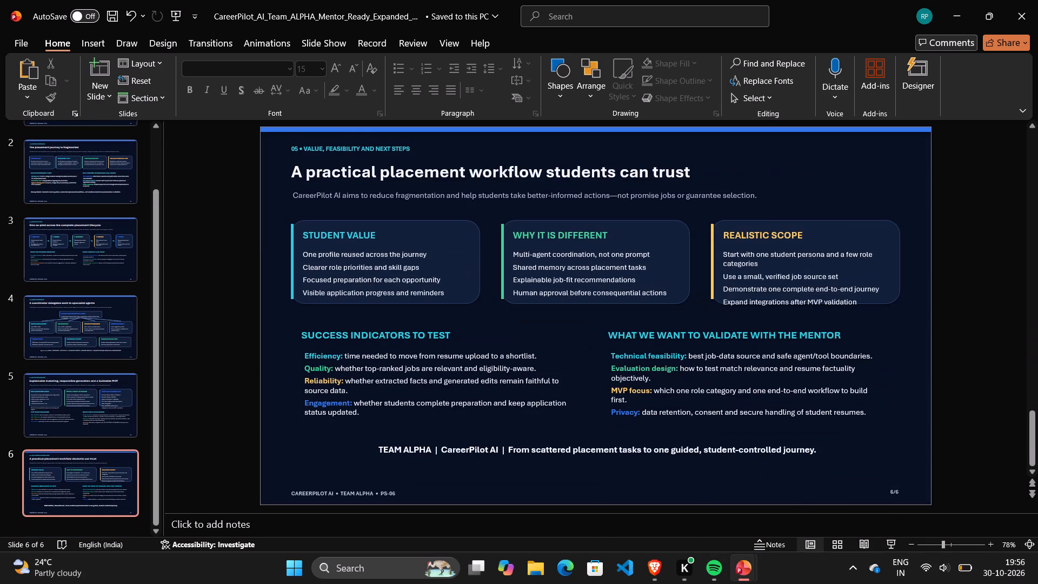
pyautogui.press('Right')
pyautogui.press('Left')
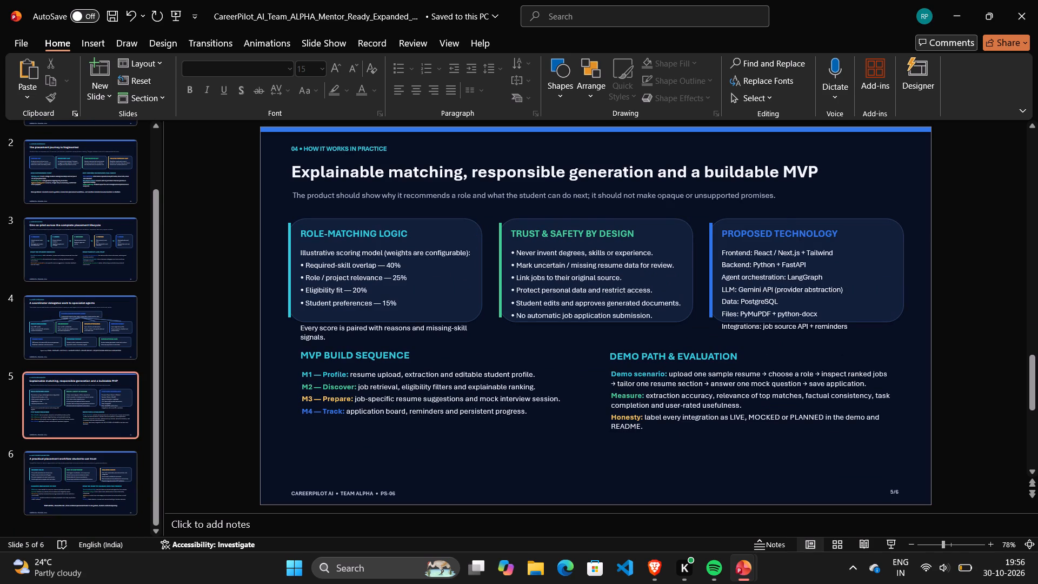
pyautogui.click(889, 320)
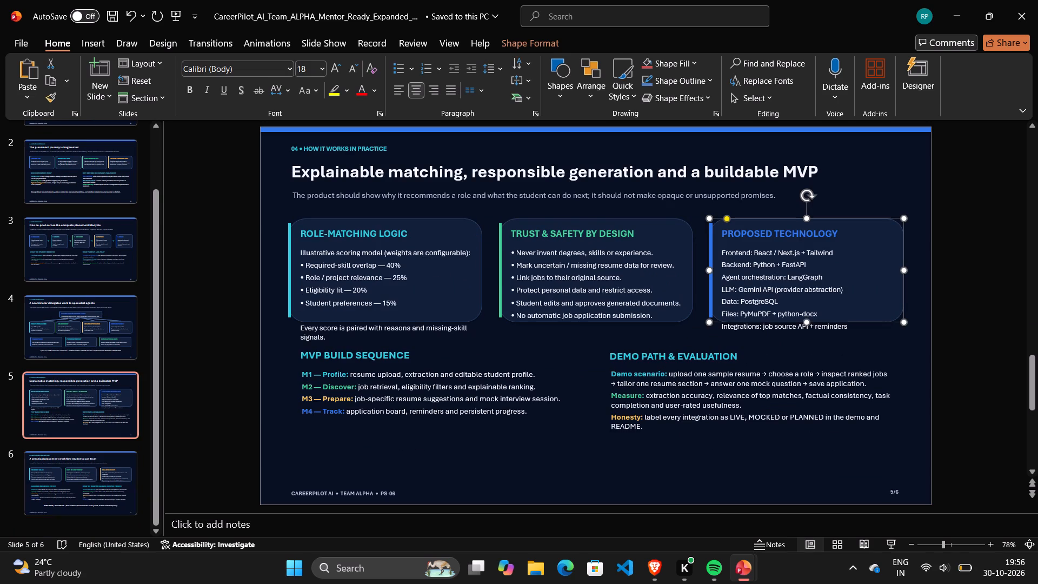
pyautogui.moveTo(904, 324); pyautogui.dragTo(907, 332)
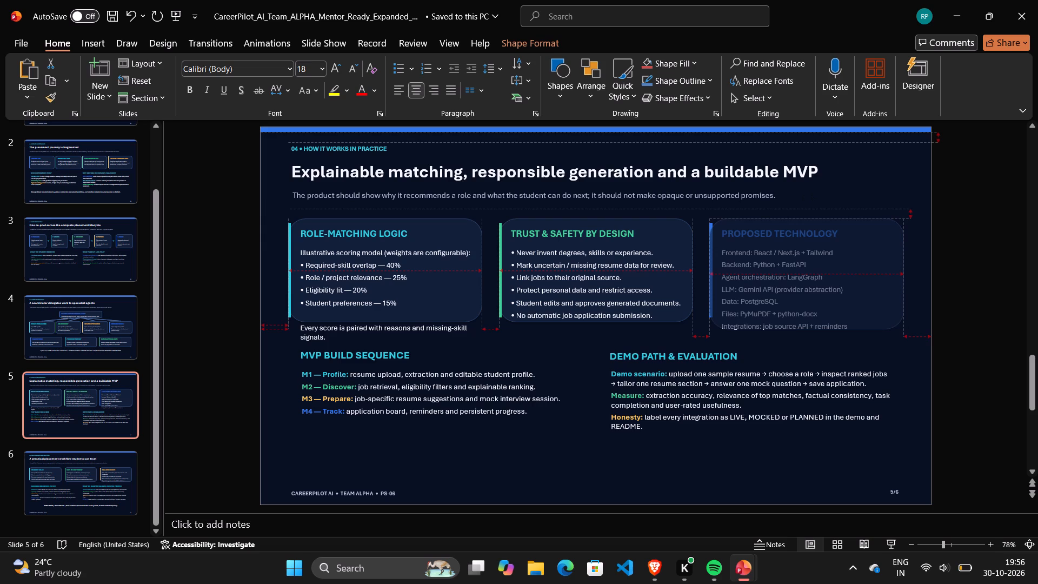
pyautogui.moveTo(907, 332); pyautogui.dragTo(907, 332)
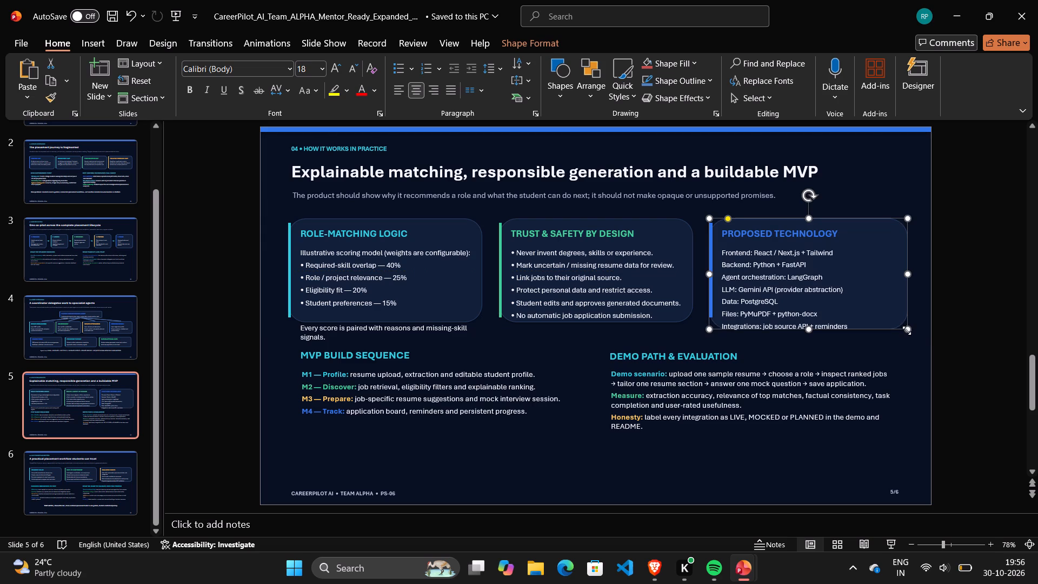
pyautogui.moveTo(907, 330); pyautogui.dragTo(914, 341)
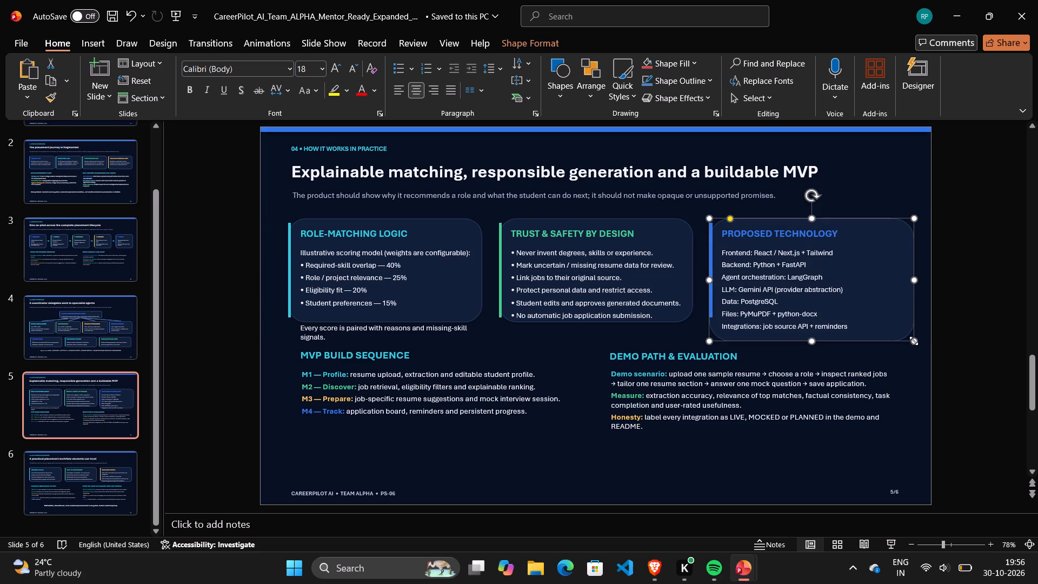
pyautogui.click(768, 455)
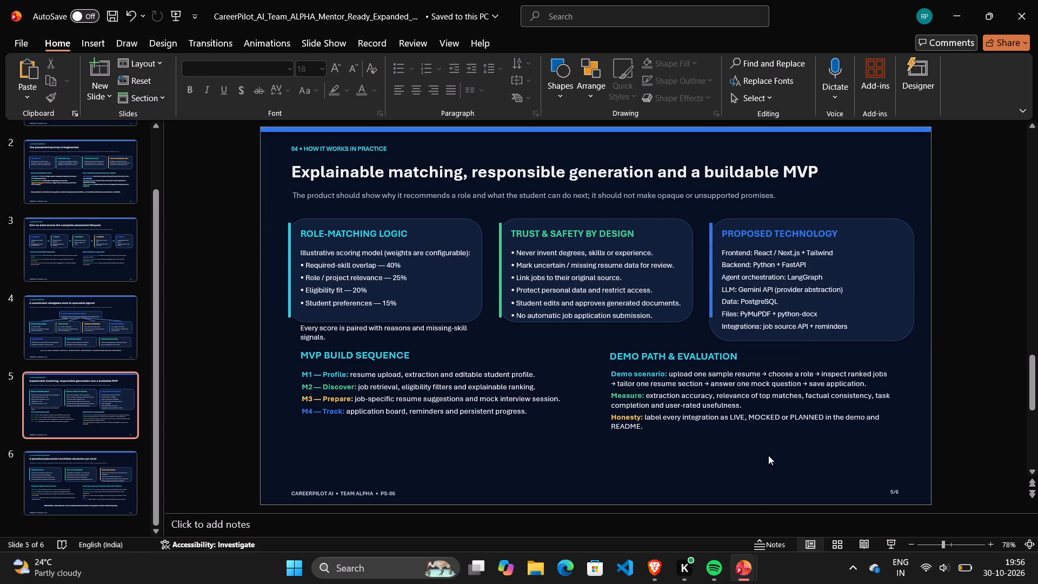
# Enlarge the TRUST & SAFETY BY DESIGN card on slide 5 to fully enclose its last bullet about automatic job application submission.
pyautogui.click(681, 269)
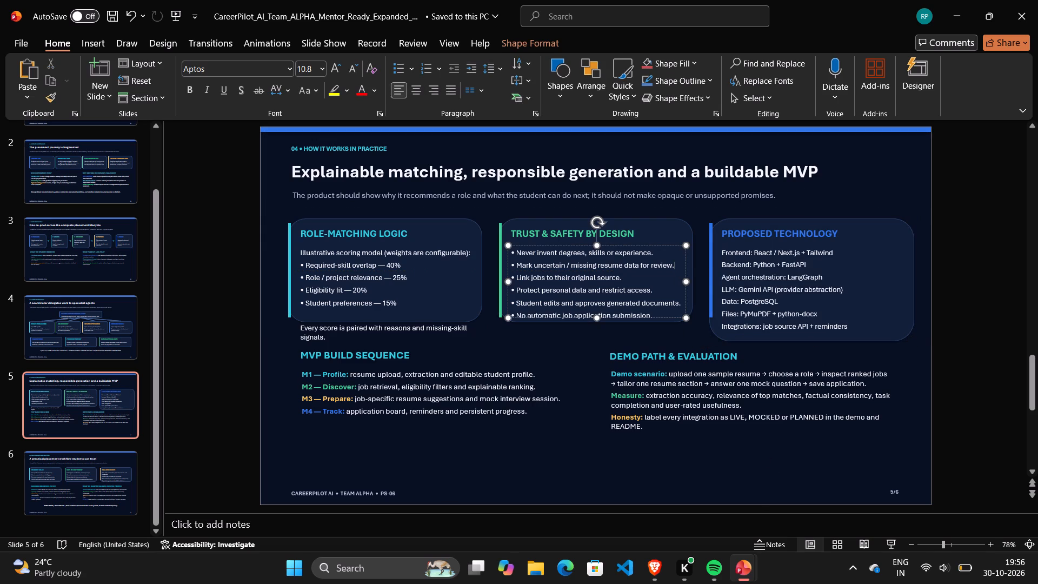
pyautogui.click(670, 225)
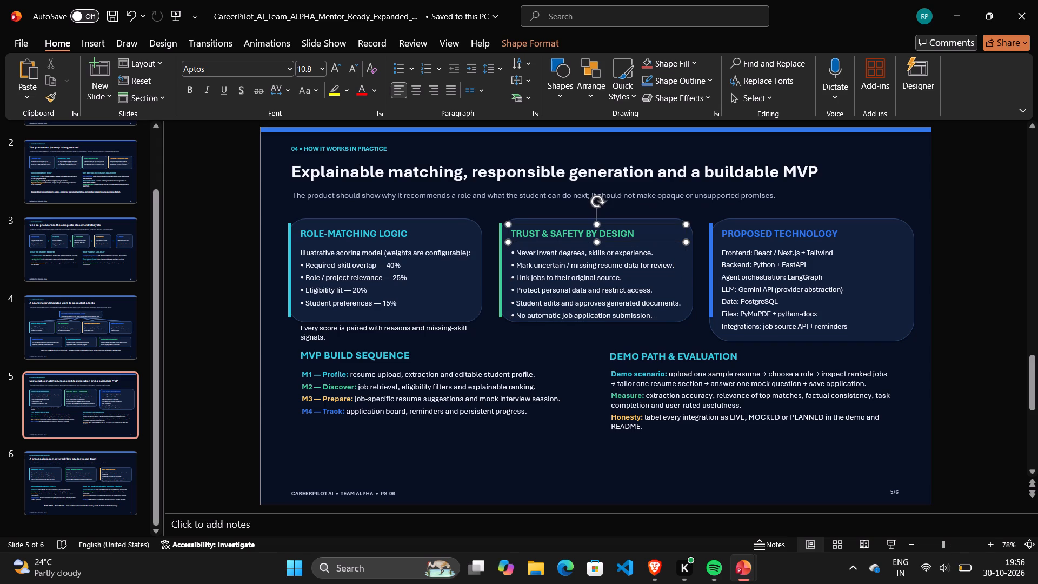
pyautogui.click(690, 273)
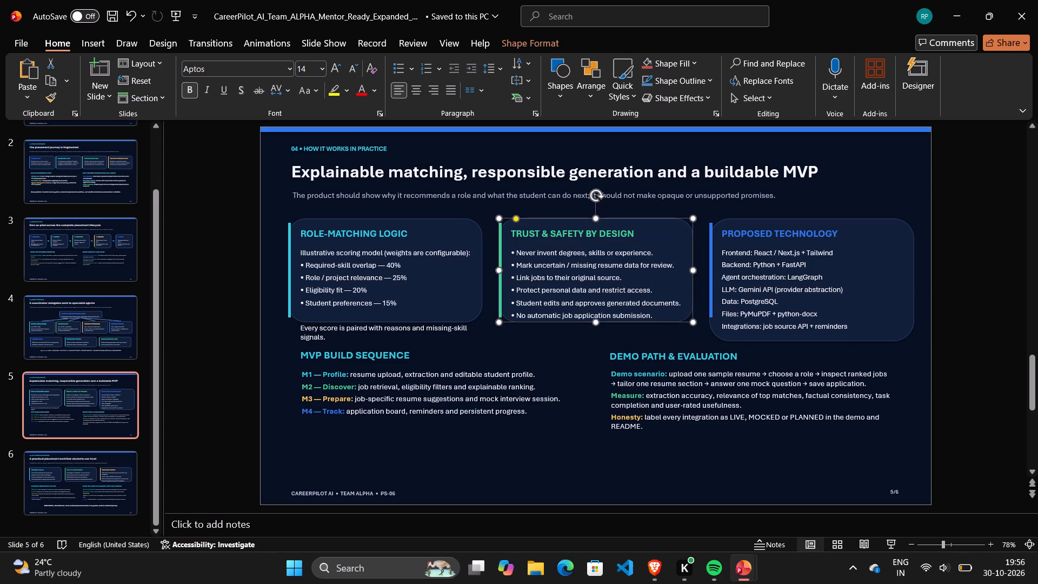
pyautogui.moveTo(694, 322); pyautogui.dragTo(698, 330)
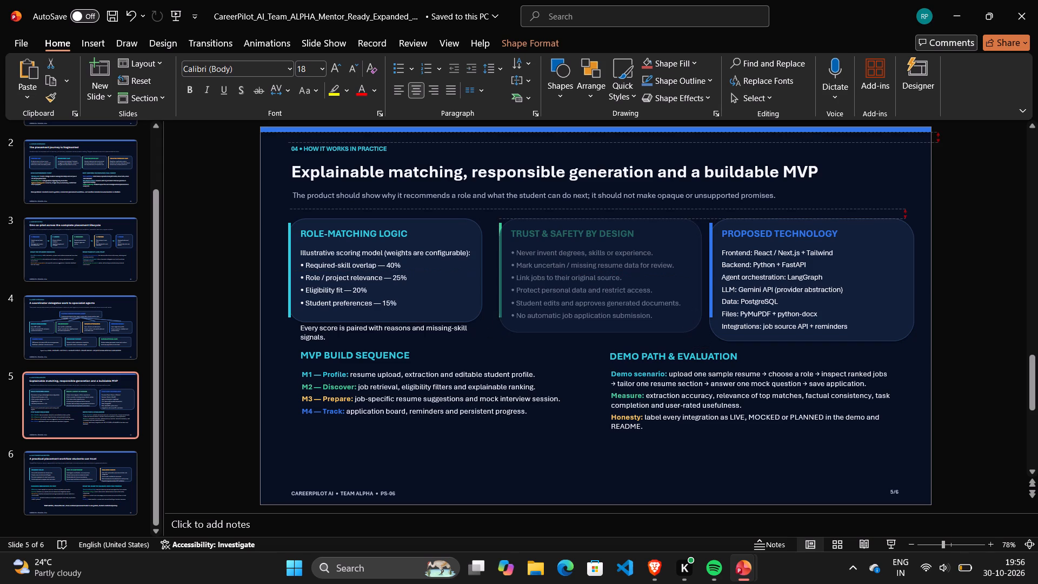
pyautogui.moveTo(698, 330); pyautogui.dragTo(698, 335)
pyautogui.moveTo(698, 335); pyautogui.dragTo(698, 334)
pyautogui.click(685, 460)
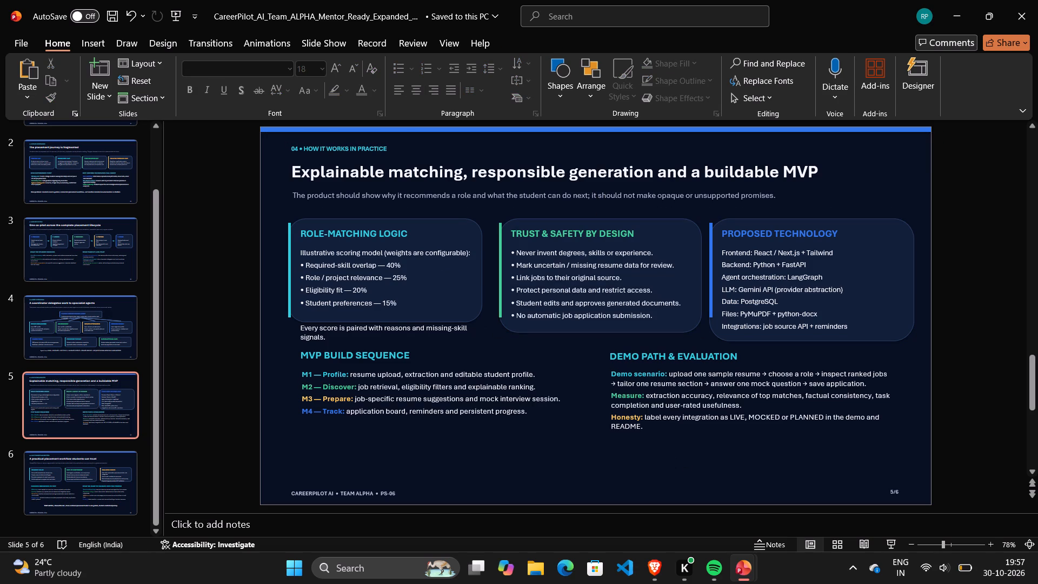
# Move the MVP BUILD SEQUENCE text and its heading slightly down to make room beneath the ROLE-MATCHING LOGIC card.
pyautogui.click(441, 396)
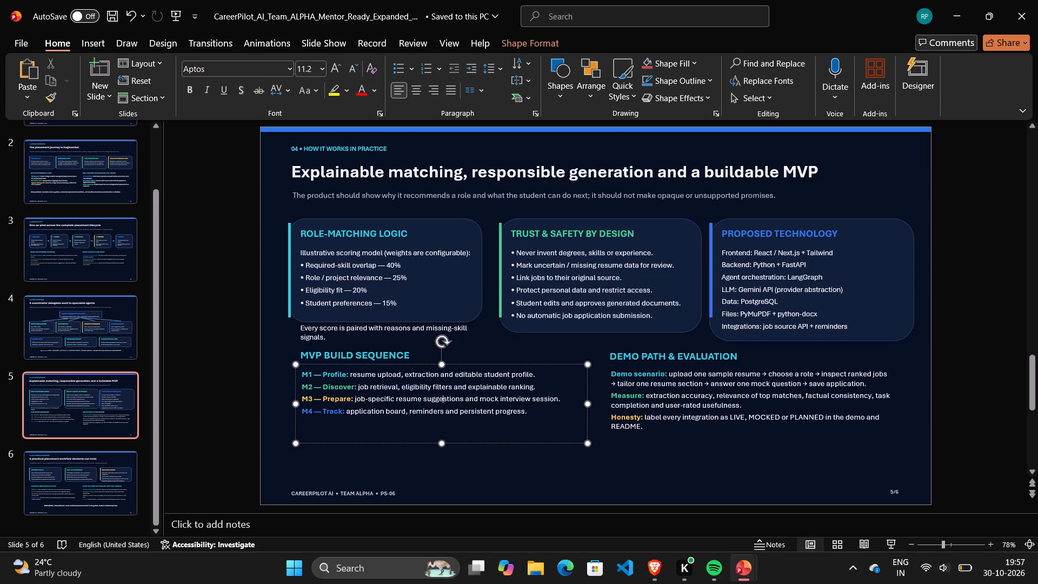
pyautogui.moveTo(456, 444); pyautogui.dragTo(456, 455)
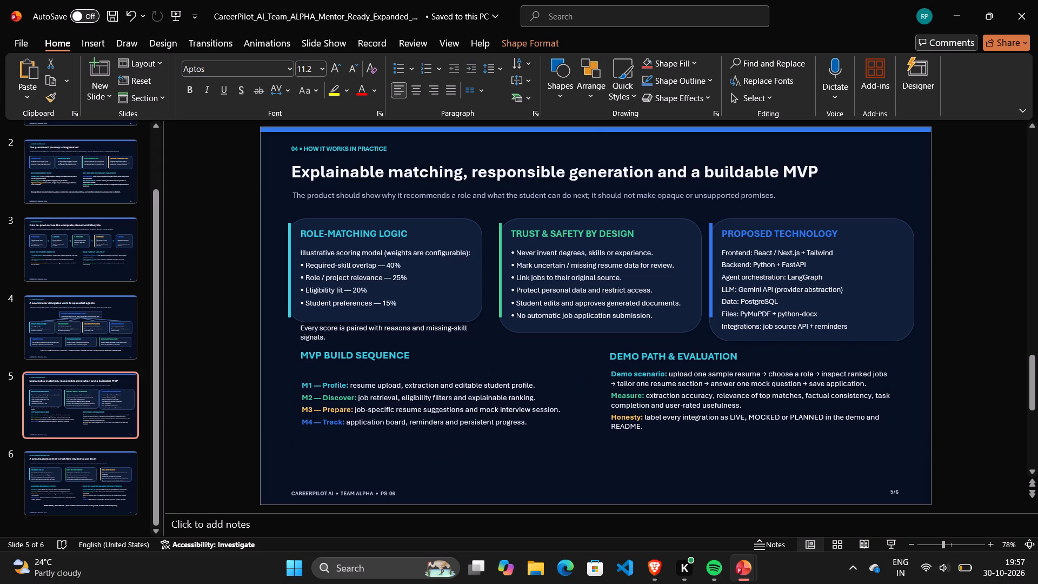
pyautogui.moveTo(456, 455); pyautogui.dragTo(455, 459)
pyautogui.click(387, 359)
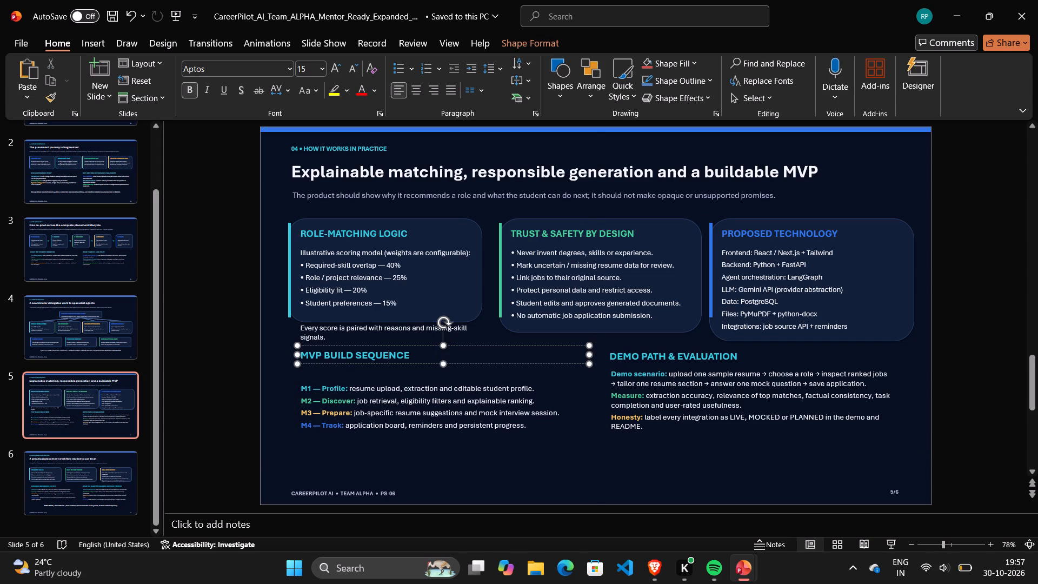
pyautogui.moveTo(424, 362); pyautogui.dragTo(423, 375)
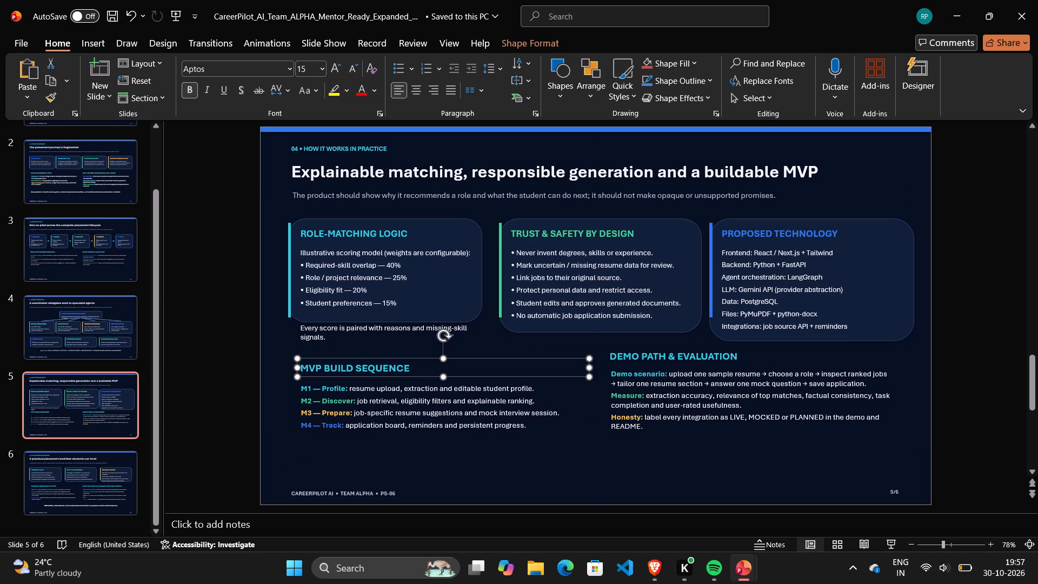
# Enlarge the ROLE-MATCHING LOGIC card downward to enclose its closing sentence about reasons and missing-skill signals.
pyautogui.click(408, 333)
pyautogui.click(422, 335)
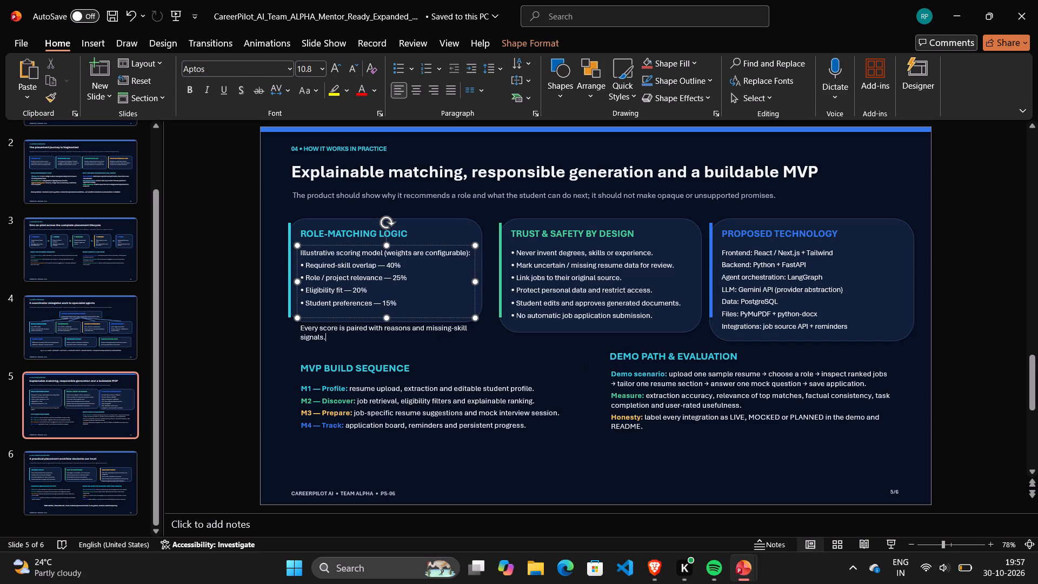
pyautogui.click(459, 335)
pyautogui.click(456, 228)
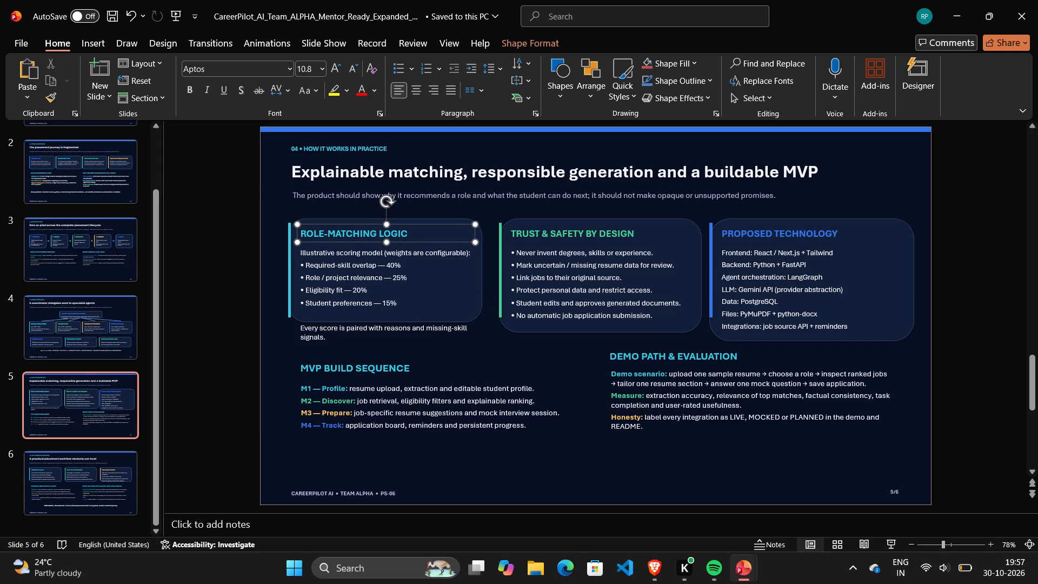
pyautogui.click(482, 284)
pyautogui.moveTo(482, 322); pyautogui.dragTo(485, 349)
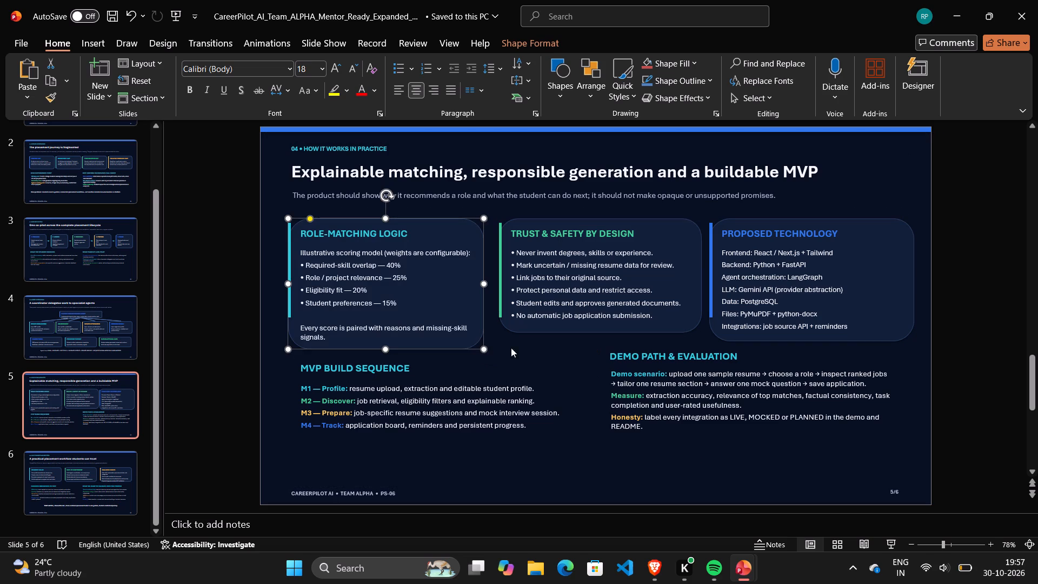
pyautogui.click(527, 351)
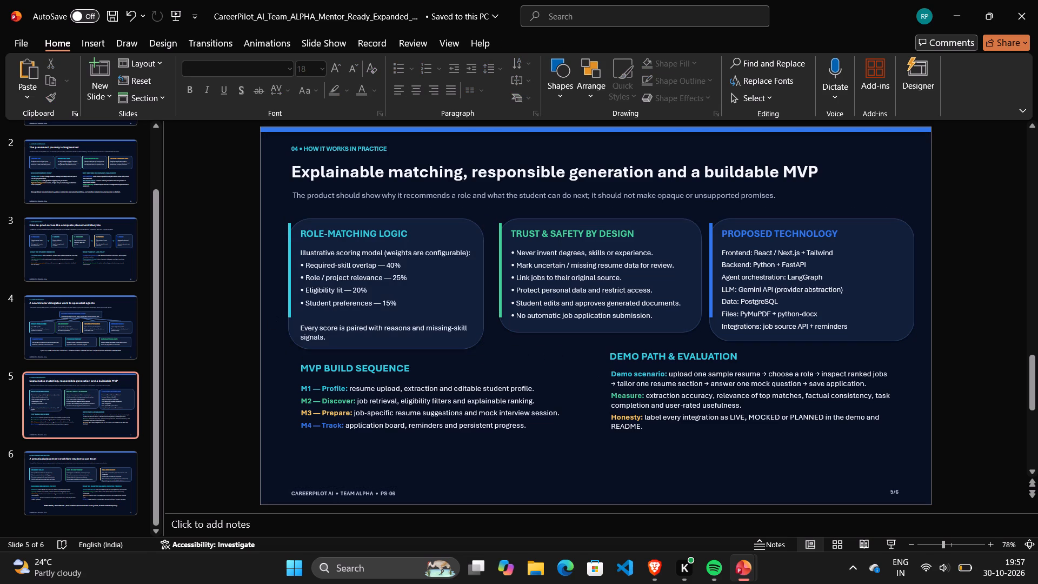
# Lengthen the cyan accent bar of the ROLE-MATCHING LOGIC card downward to suit the taller card.
pyautogui.click(290, 304)
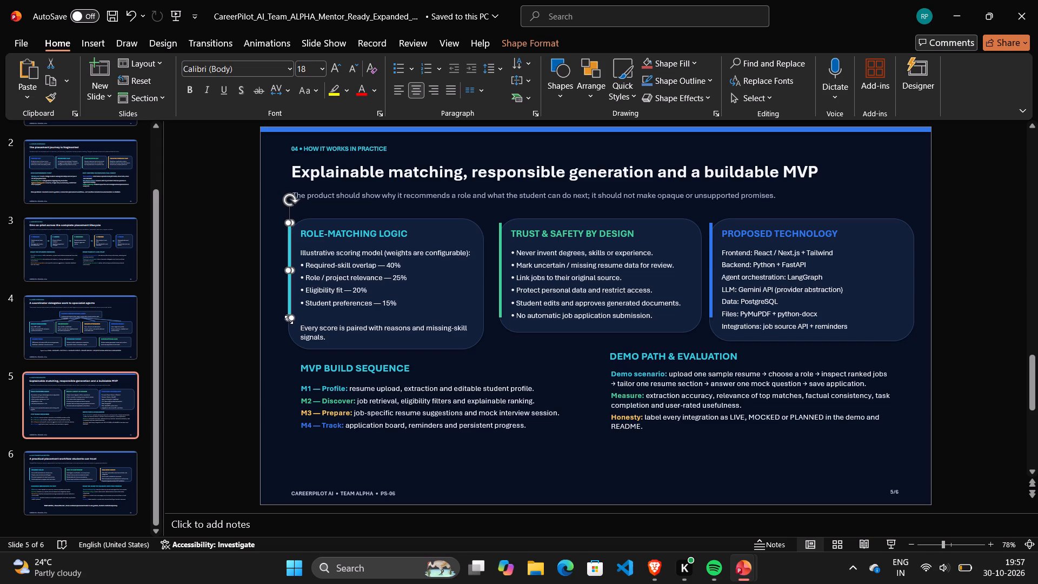
pyautogui.rightClick(289, 320)
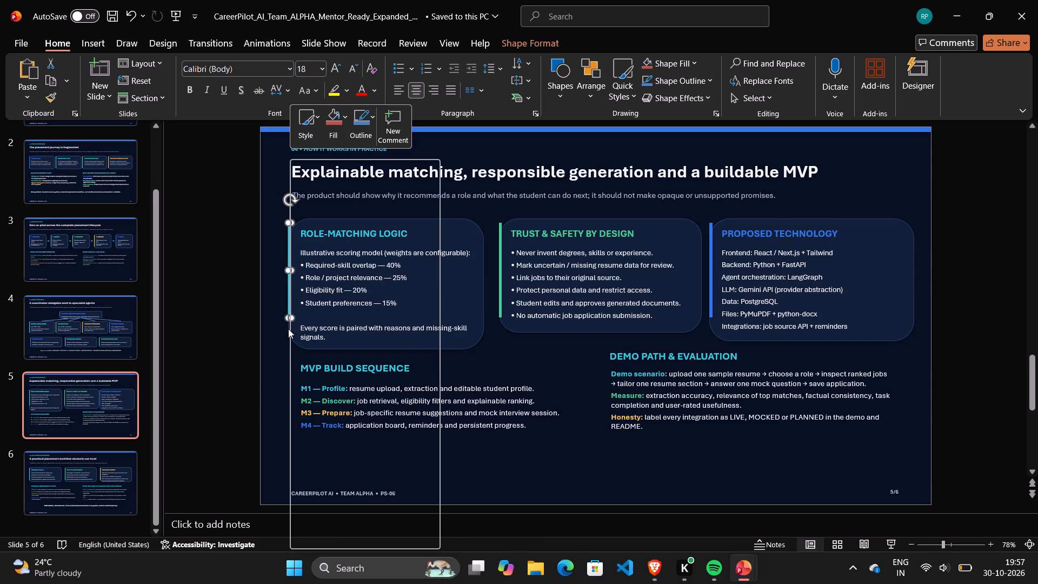
pyautogui.click(560, 369)
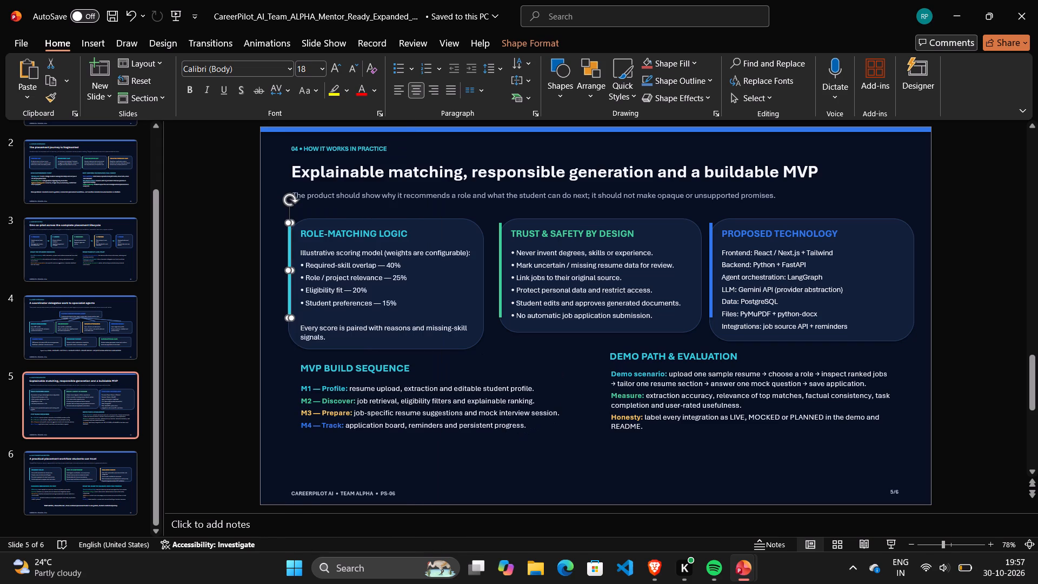
pyautogui.click(290, 221)
pyautogui.moveTo(289, 318); pyautogui.dragTo(289, 329)
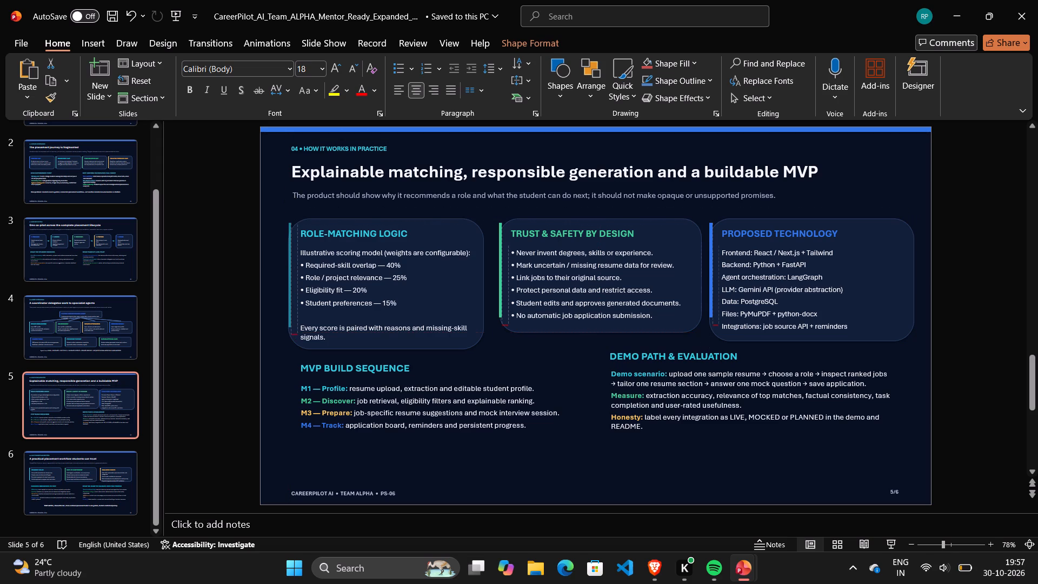
pyautogui.moveTo(289, 329); pyautogui.dragTo(290, 334)
pyautogui.click(470, 292)
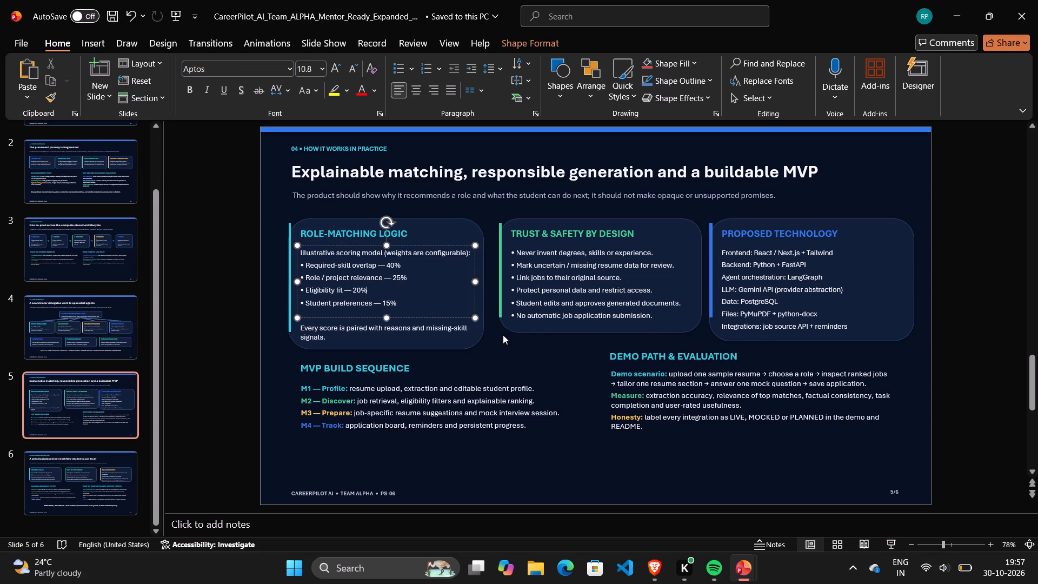
pyautogui.click(514, 355)
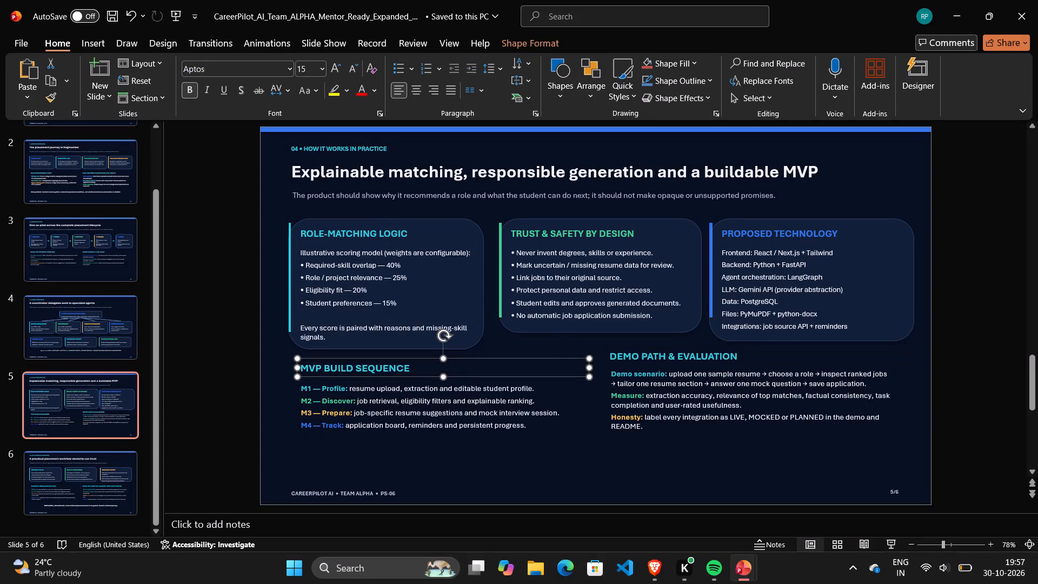
# Lengthen the blue accent bar of the PROPOSED TECHNOLOGY card downward to match the ROLE-MATCHING LOGIC bar.
pyautogui.click(669, 324)
pyautogui.click(864, 300)
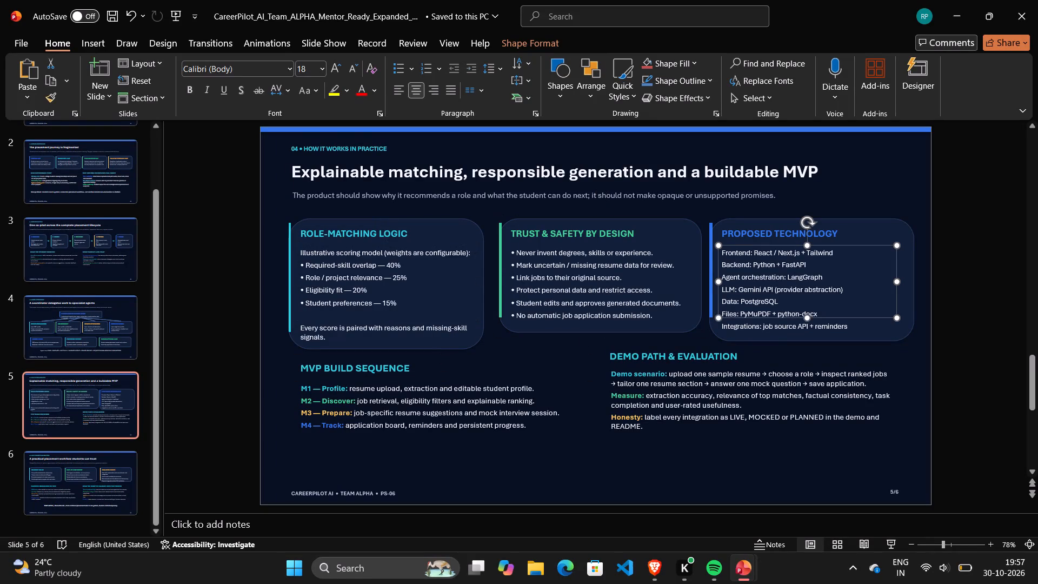
pyautogui.click(710, 304)
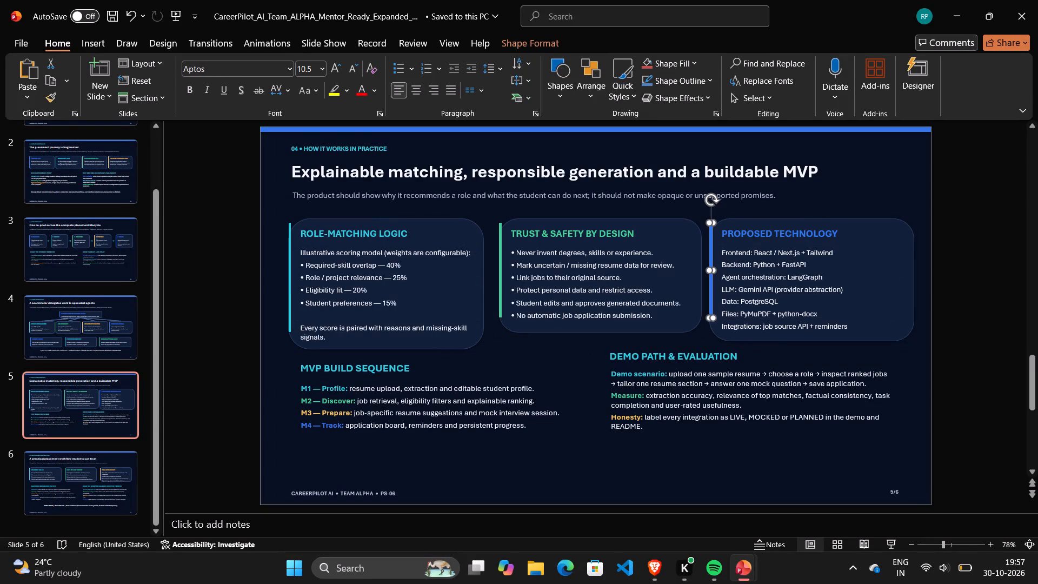
pyautogui.moveTo(711, 320); pyautogui.dragTo(711, 326)
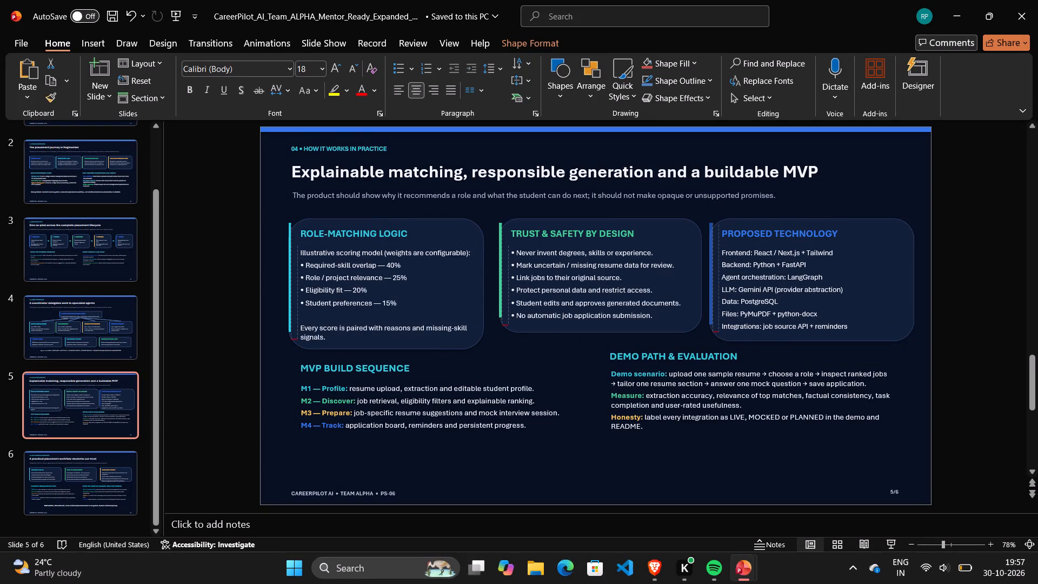
pyautogui.moveTo(711, 326); pyautogui.dragTo(711, 330)
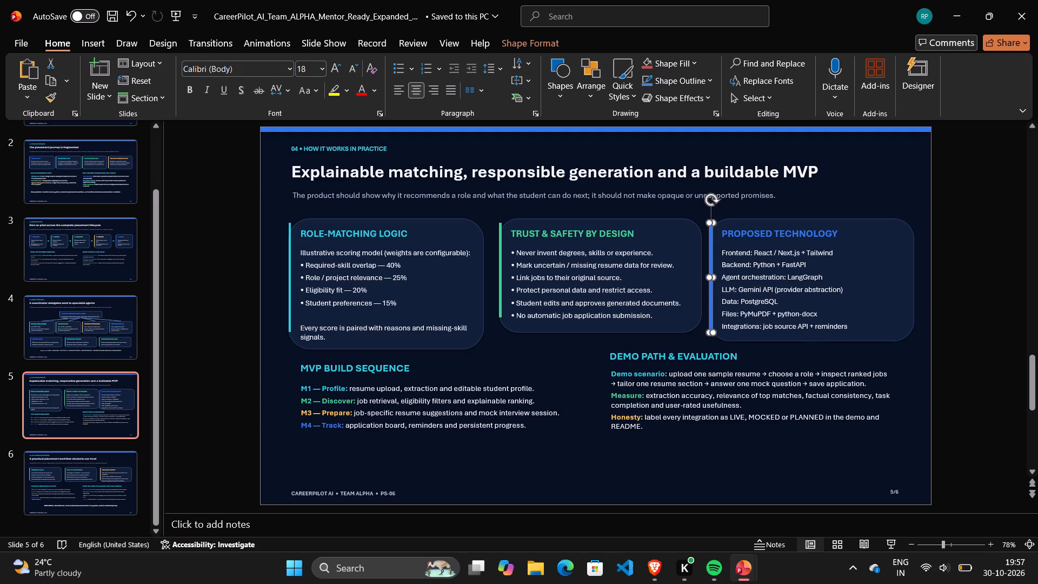
# Extend the PROPOSED TECHNOLOGY card slightly further down, level with the bottom of the ROLE-MATCHING LOGIC card.
pyautogui.click(868, 326)
pyautogui.moveTo(916, 341); pyautogui.dragTo(916, 343)
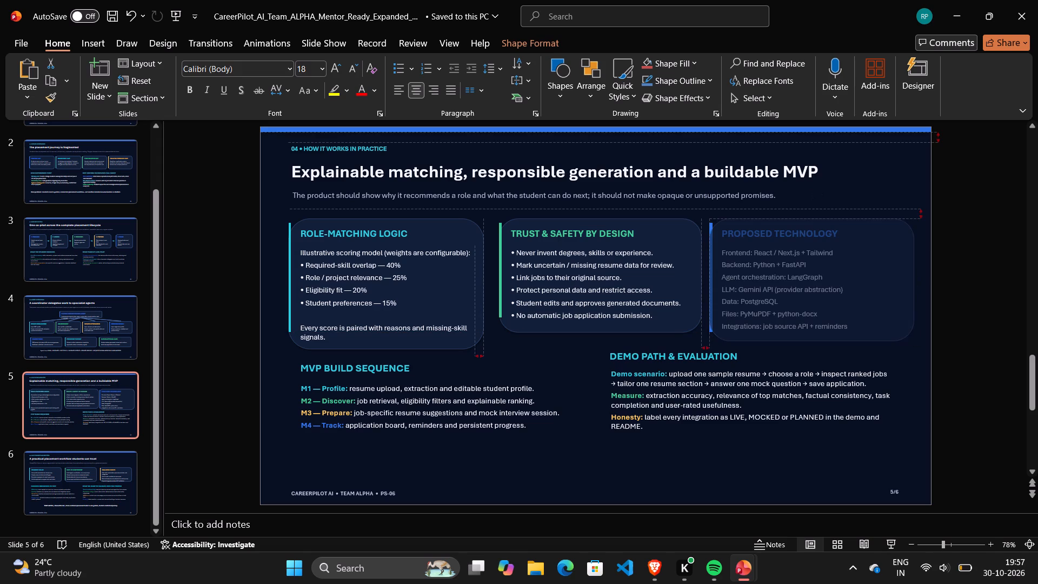
pyautogui.moveTo(916, 343); pyautogui.dragTo(917, 349)
pyautogui.click(859, 447)
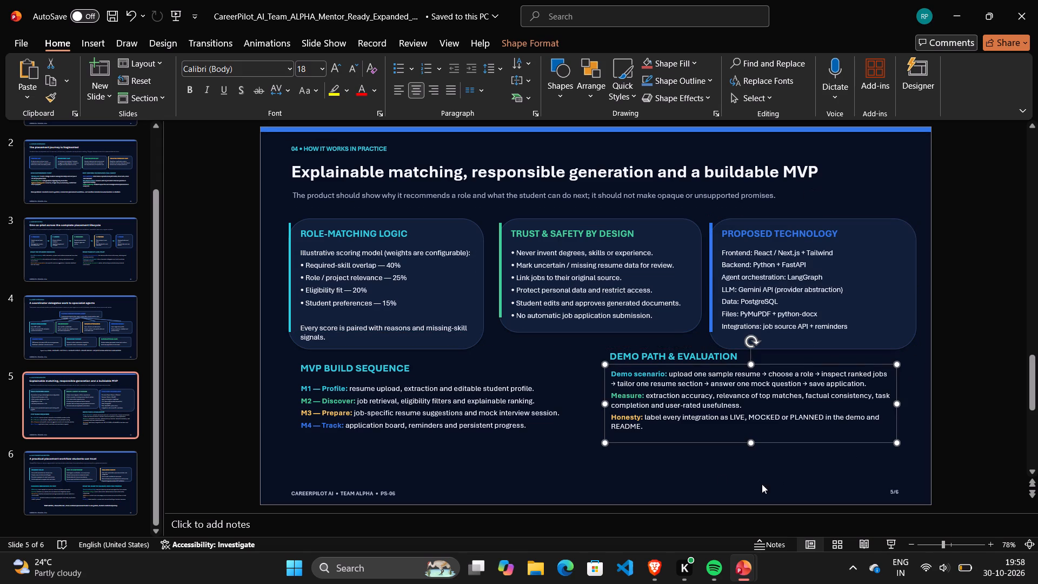
pyautogui.click(709, 476)
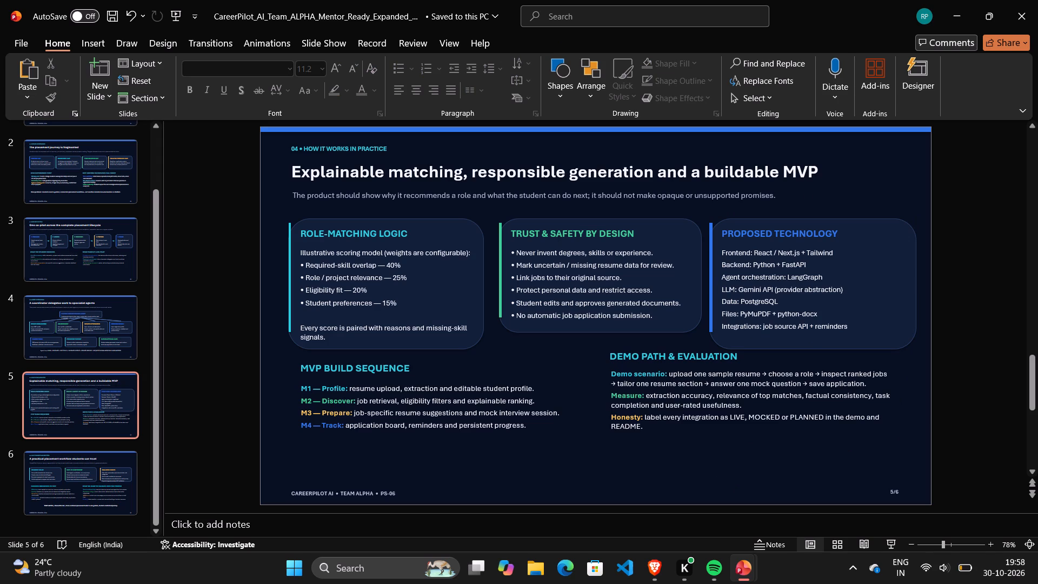
# Move the DEMO PATH & EVALUATION heading and its body text down, clear of the PROPOSED TECHNOLOGY card, with the heading level with MVP BUILD SEQUENCE.
pyautogui.click(773, 424)
pyautogui.moveTo(773, 440); pyautogui.dragTo(773, 449)
pyautogui.click(702, 353)
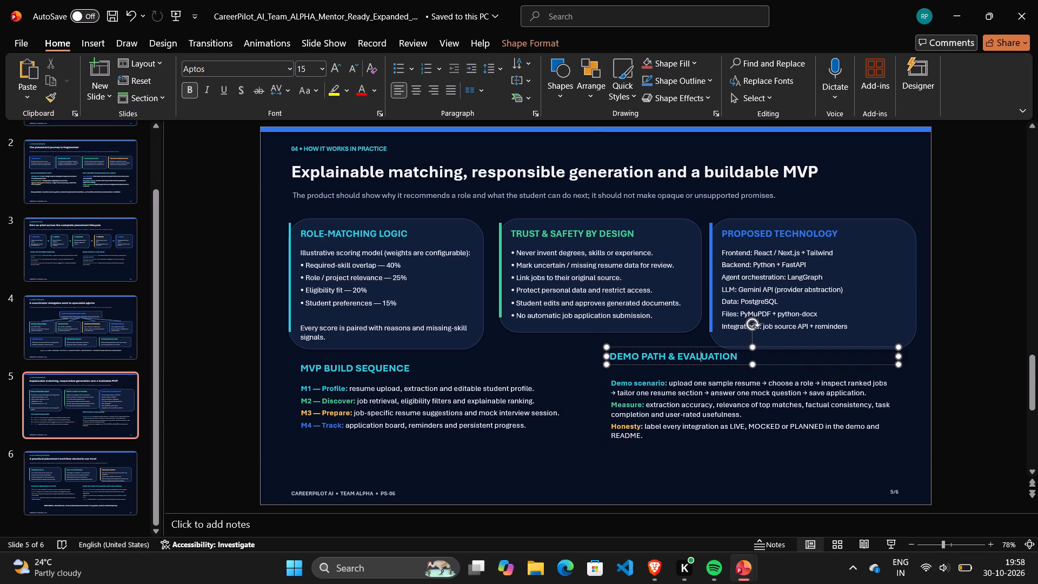
pyautogui.moveTo(778, 362); pyautogui.dragTo(778, 366)
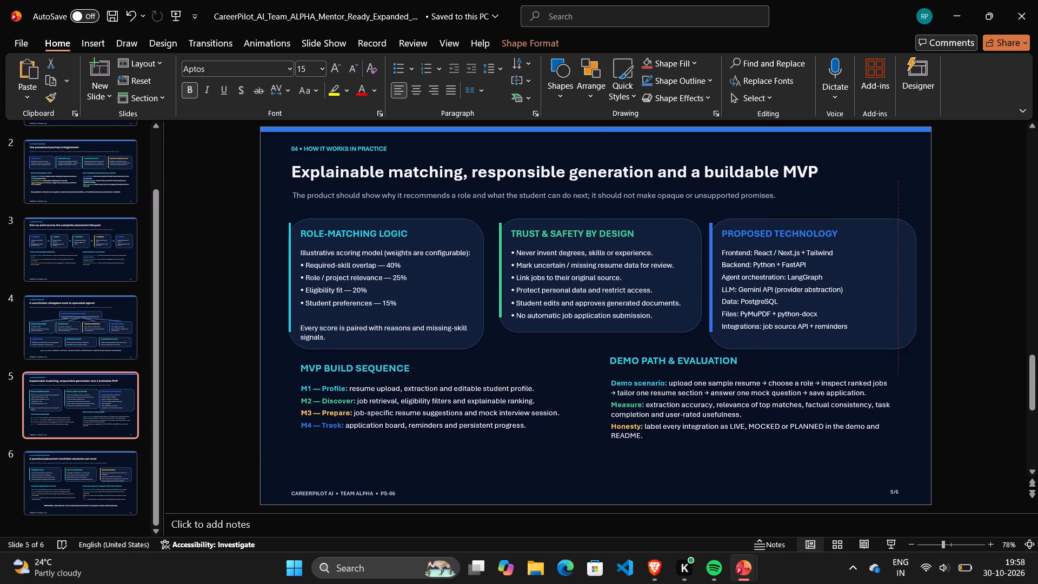
pyautogui.moveTo(778, 366); pyautogui.dragTo(778, 370)
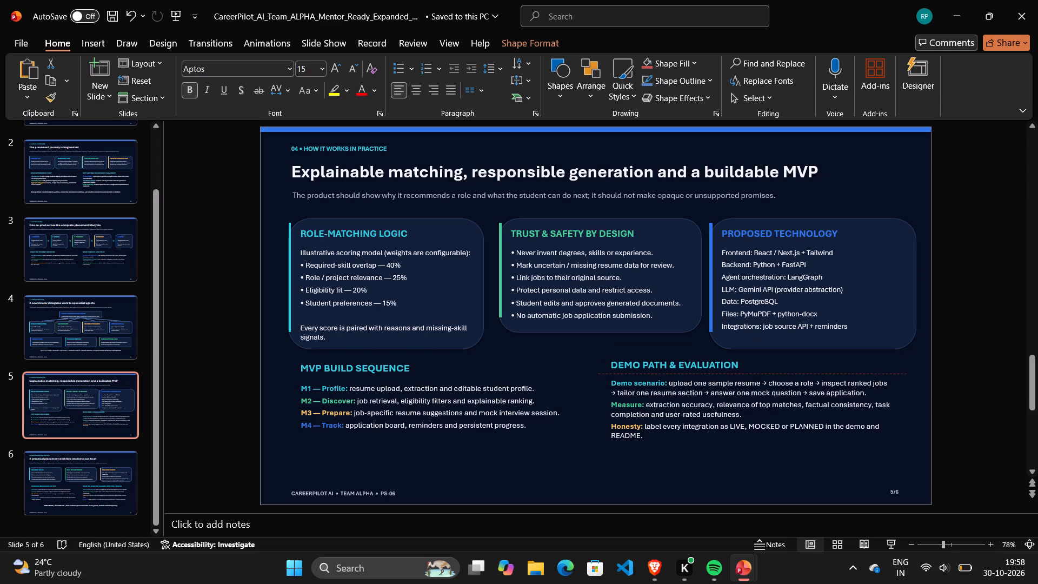
pyautogui.moveTo(778, 370); pyautogui.dragTo(780, 370)
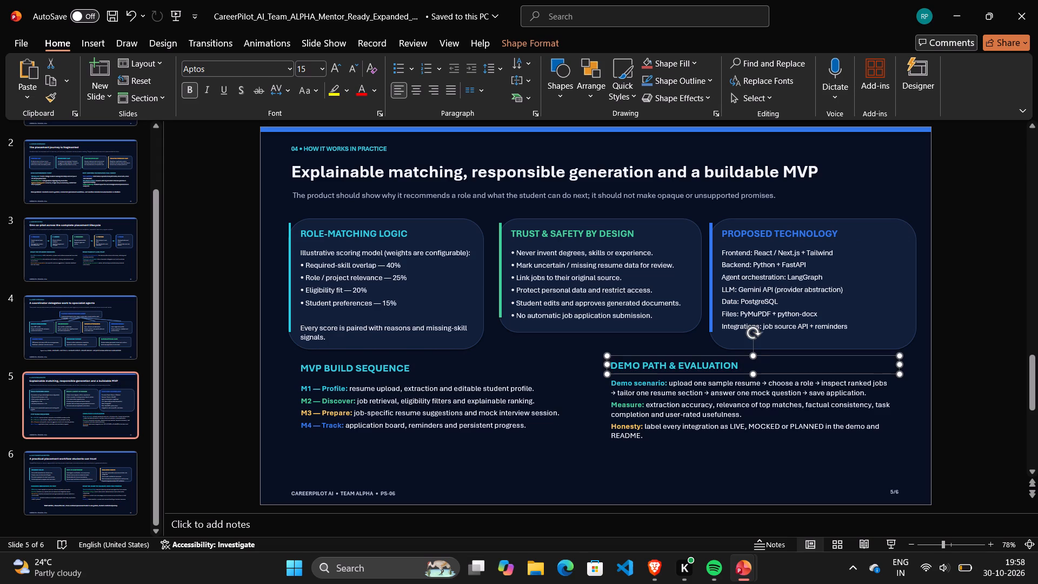
pyautogui.click(765, 435)
pyautogui.click(782, 450)
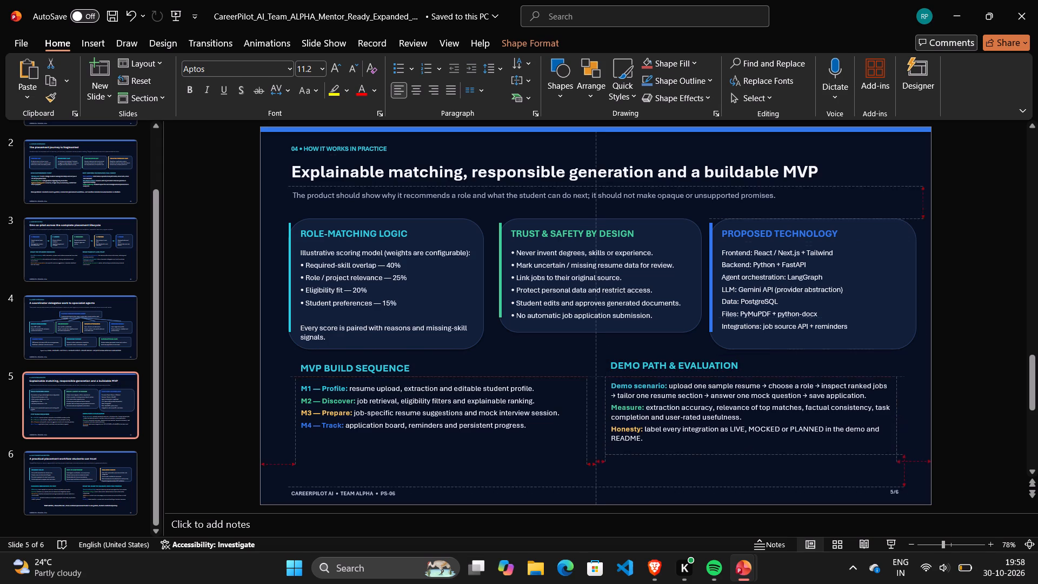
pyautogui.click(713, 364)
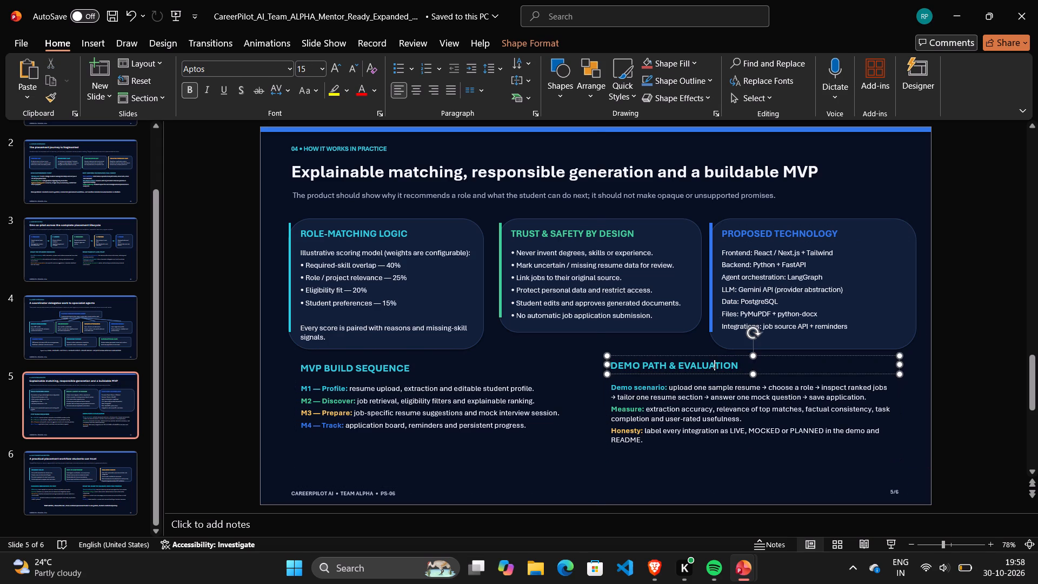
pyautogui.click(776, 373)
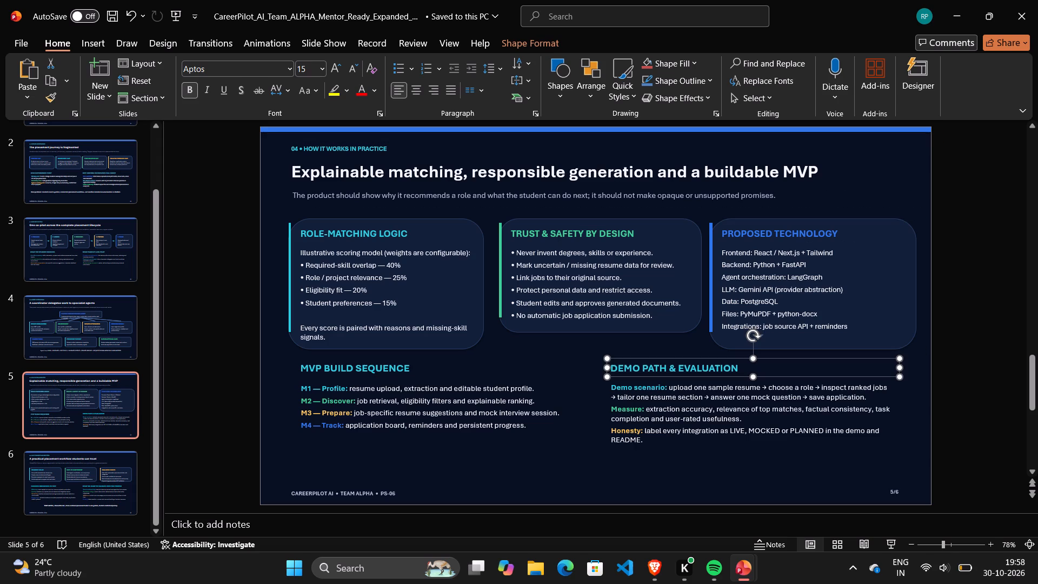
pyautogui.click(644, 479)
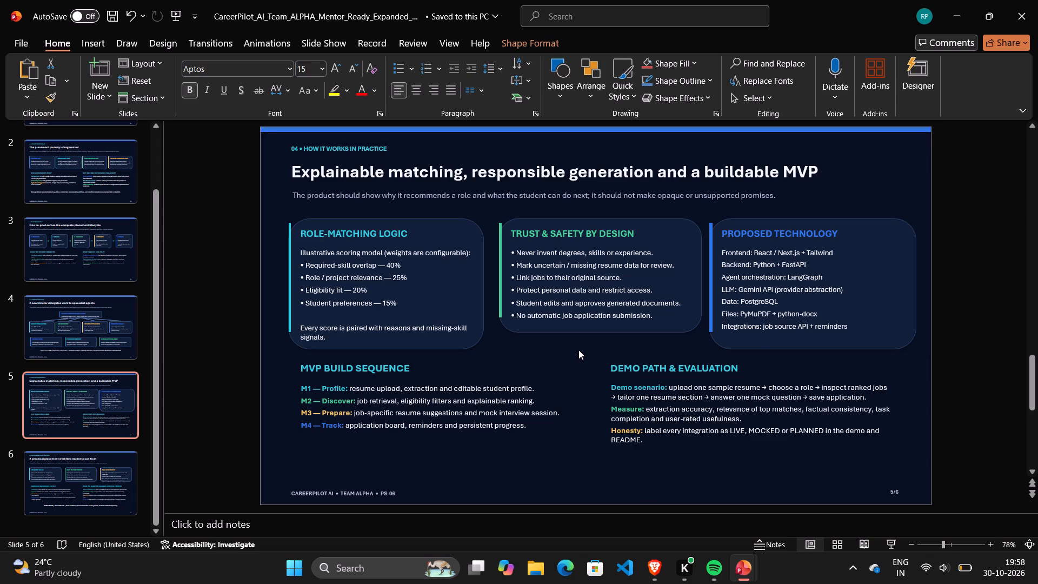
# Review all six slides of the deck for remaining layout, overflow and alignment problems.
pyautogui.press('Left')
pyautogui.press('Left')
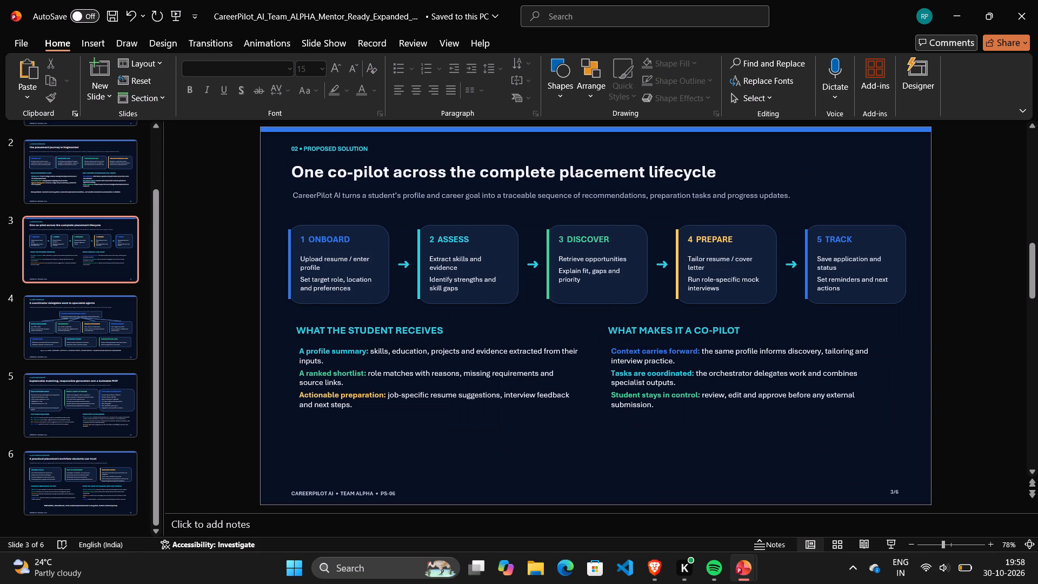
pyautogui.press('Left')
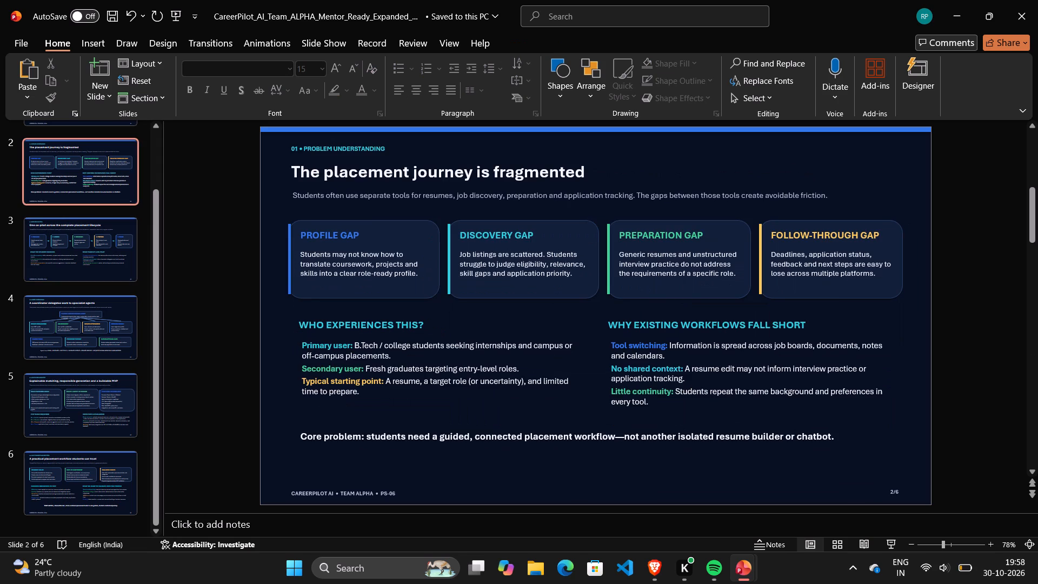
pyautogui.press('Left')
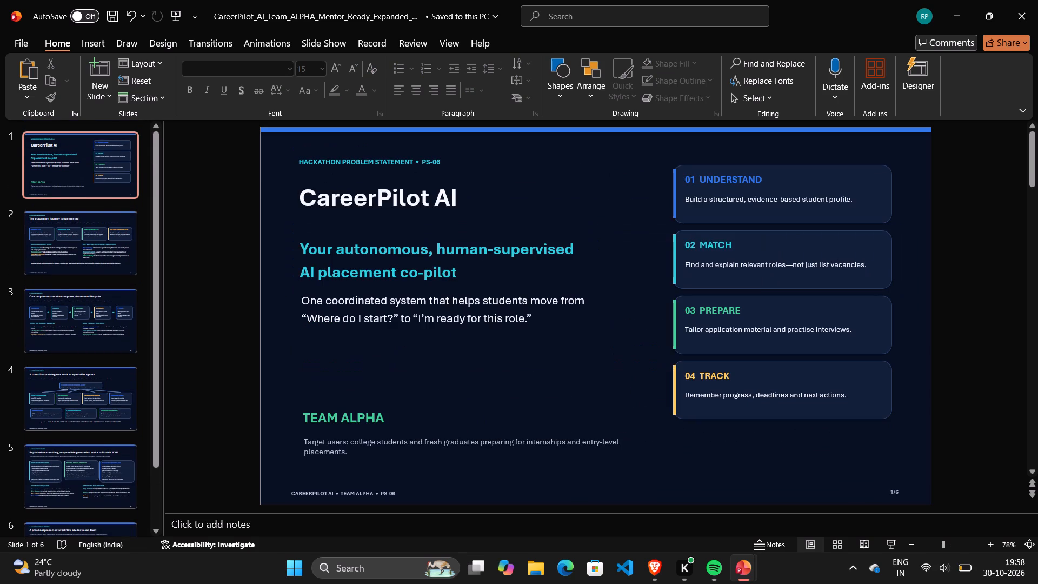
pyautogui.press('Left')
pyautogui.press('Right')
pyautogui.press('Right')
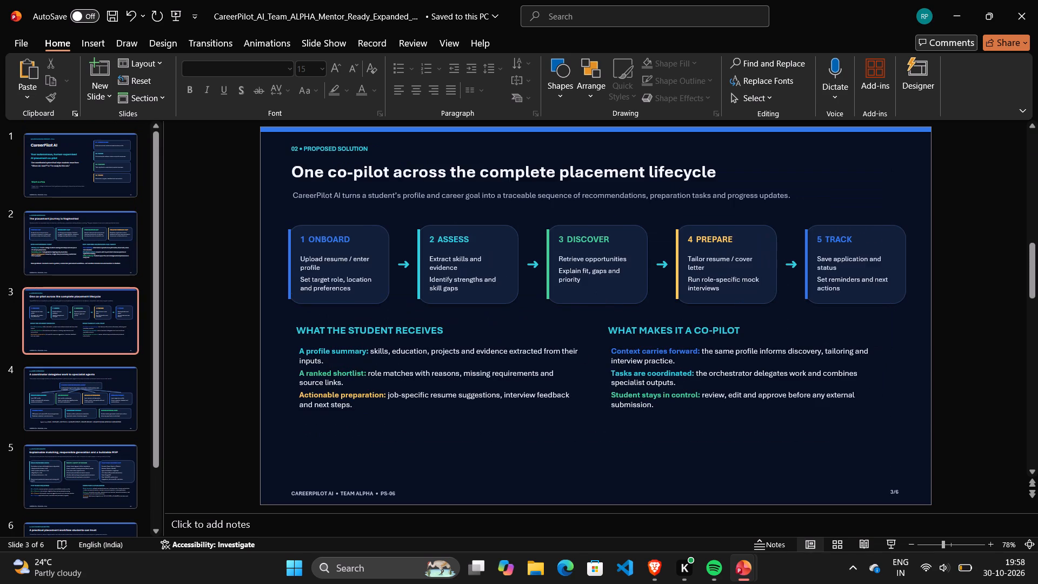
pyautogui.press('Right')
pyautogui.press('Right')
pyautogui.press('Right')
pyautogui.press('Right')
pyautogui.press('Right')
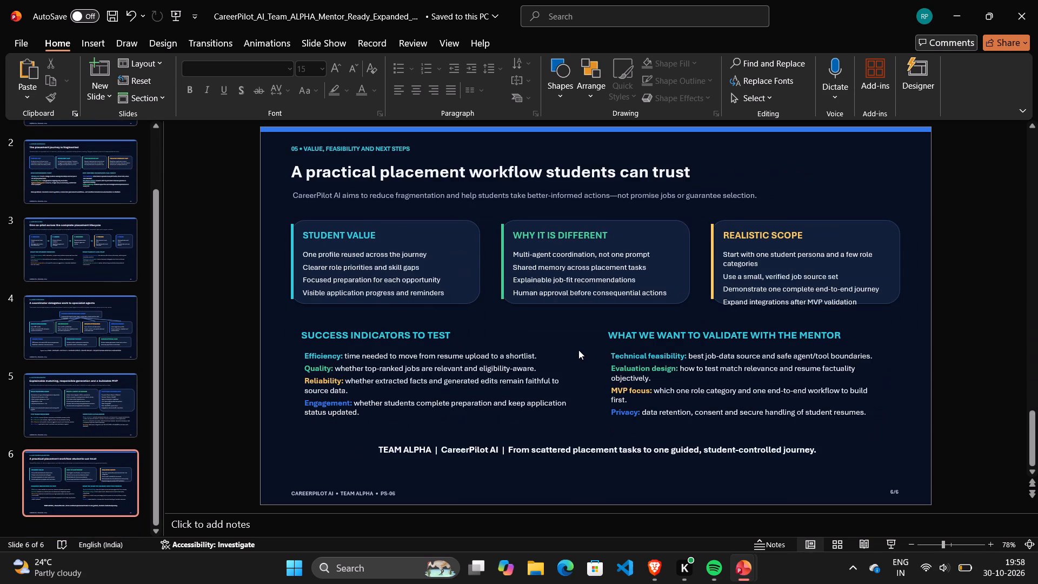
pyautogui.press('Left')
pyautogui.press('Left')
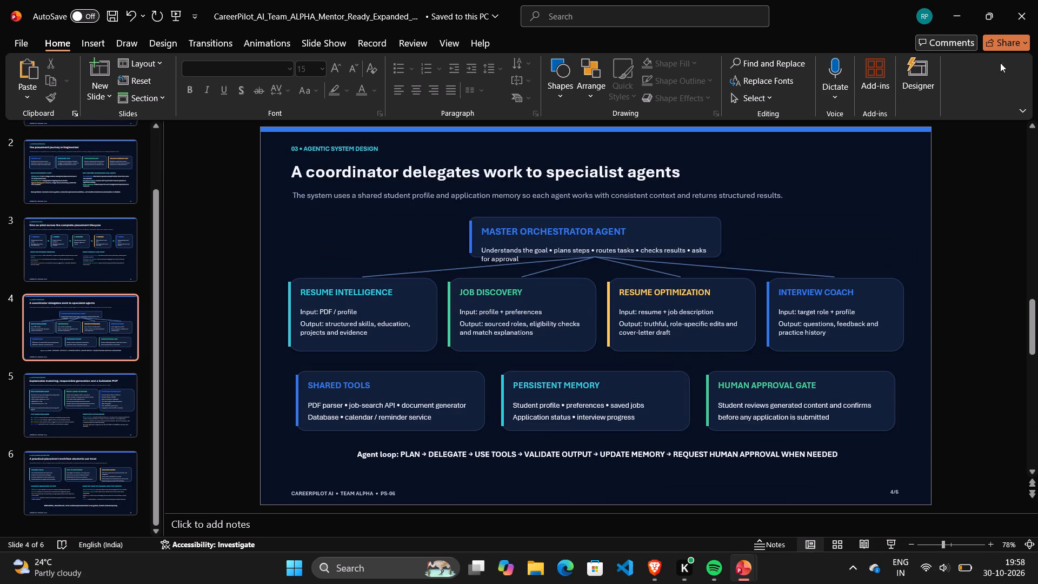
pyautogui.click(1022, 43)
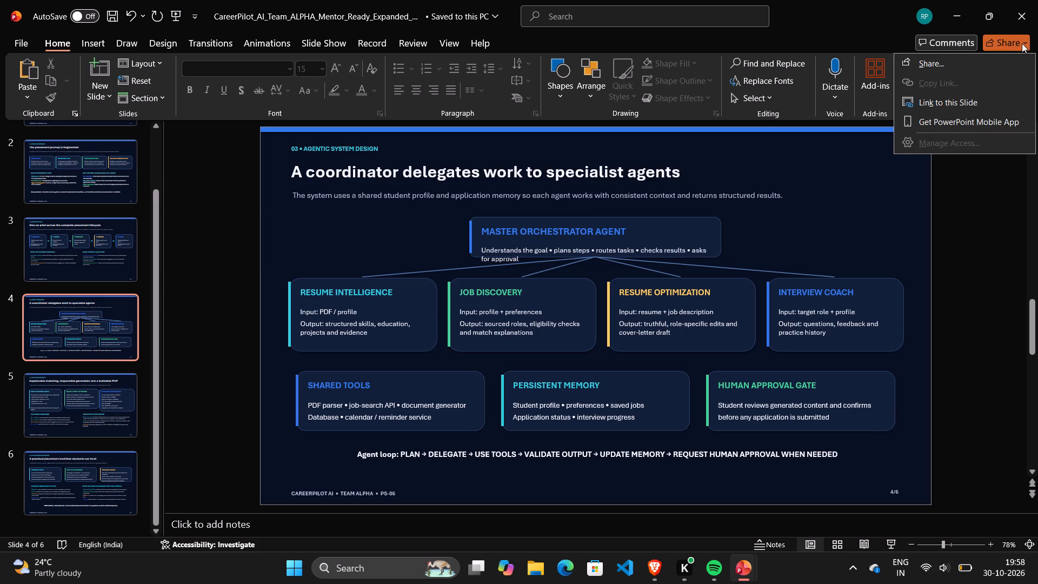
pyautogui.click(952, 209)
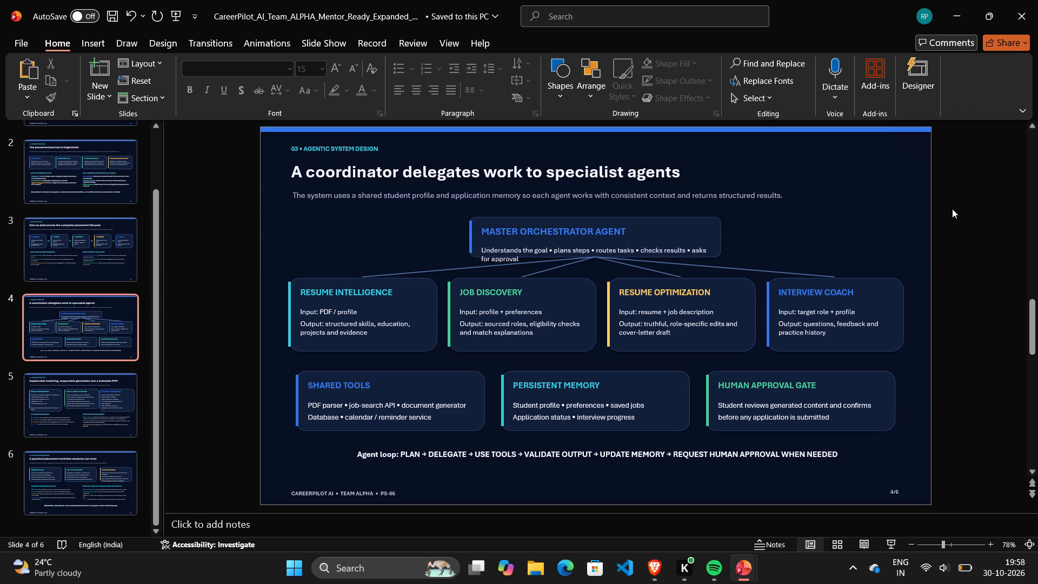
# Save the CareerPilot AI presentation with its layout corrections under its existing file name.
pyautogui.hotkey('ctrl', 's')
pyautogui.hotkey('ctrl', 's')
pyautogui.hotkey('ctrl', 's')
pyautogui.hotkey('ctrl', 's')
pyautogui.hotkey('ctrl', 's')
pyautogui.hotkey('ctrl', 's')
pyautogui.hotkey('ctrl', 's')
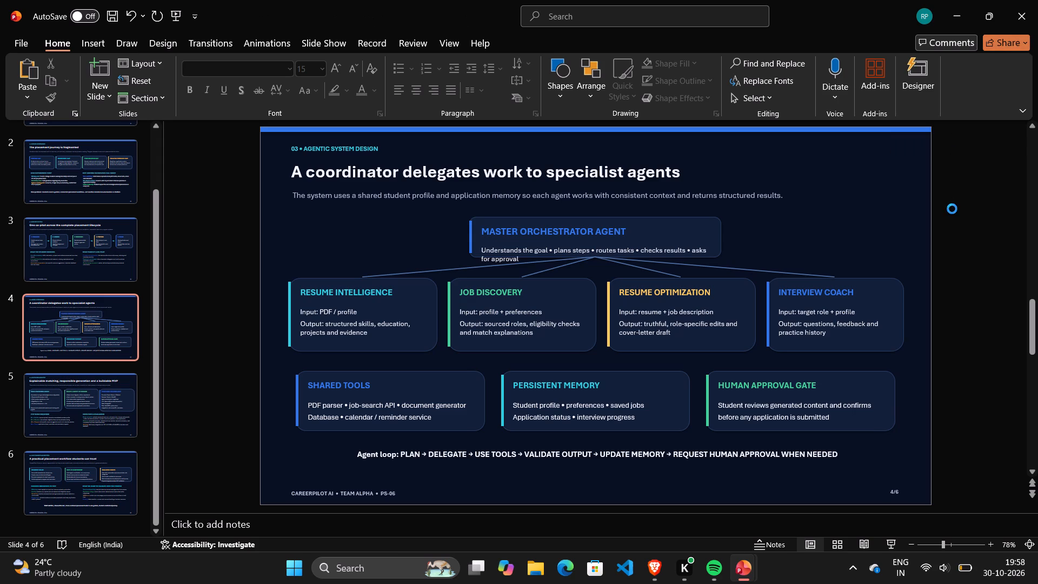
pyautogui.hotkey('ctrl', 's')
pyautogui.hotkey('ctrl', 's')
pyautogui.hotkey('ctrl', 's')
# Switch to the Brave browser and open a new tab.
pyautogui.click(653, 565)
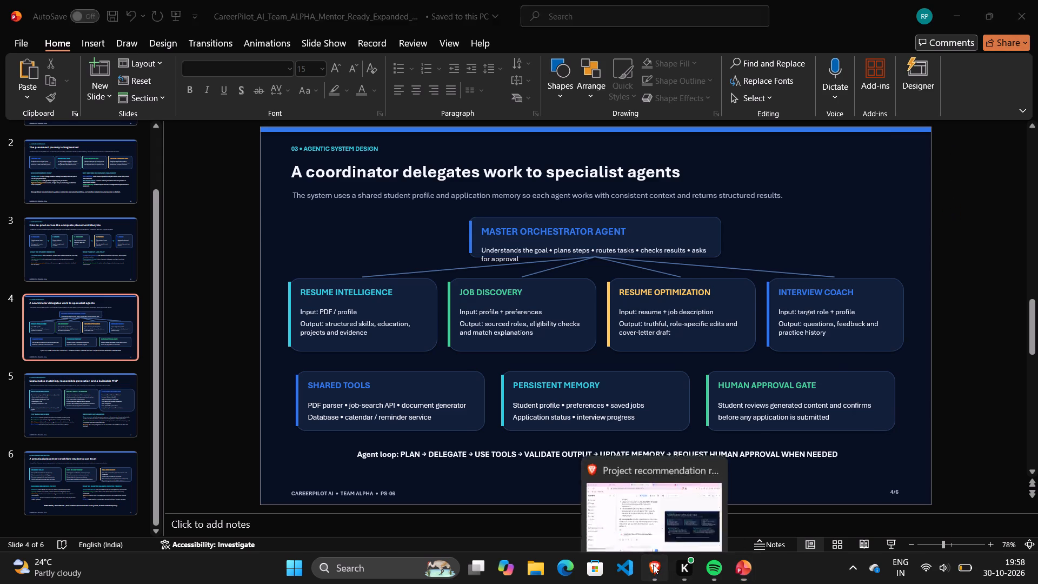
pyautogui.click(845, 14)
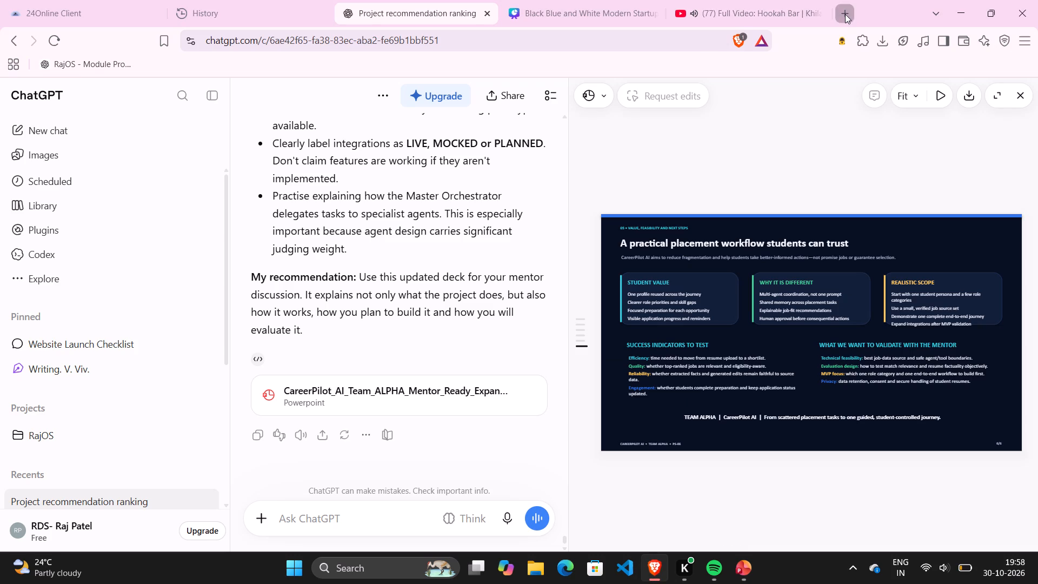
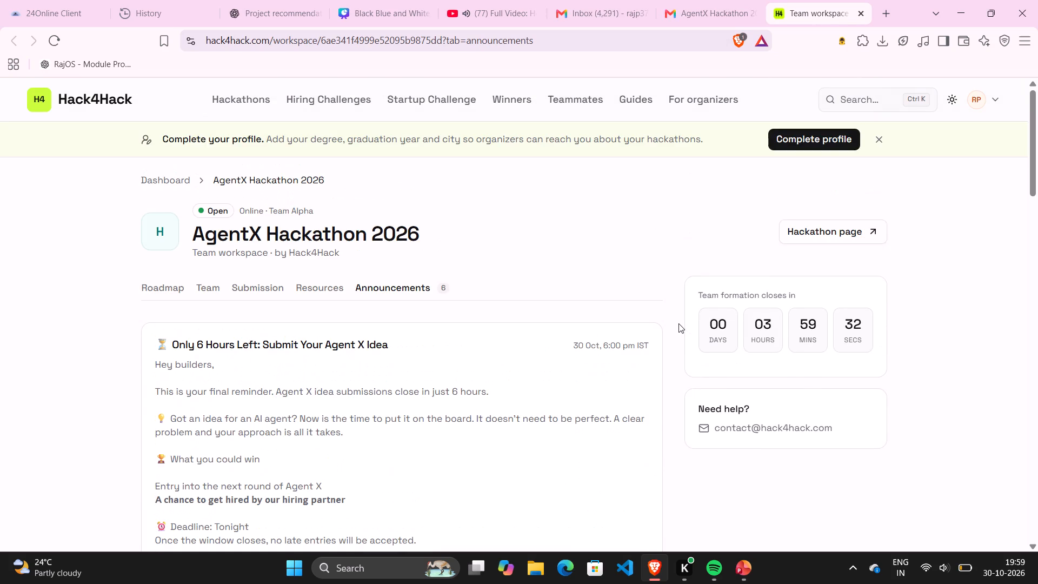
# Switch to the Brave browser and read through the announcements in the AgentX Hackathon 2026 team workspace.
pyautogui.scroll(-3, 678, 323)
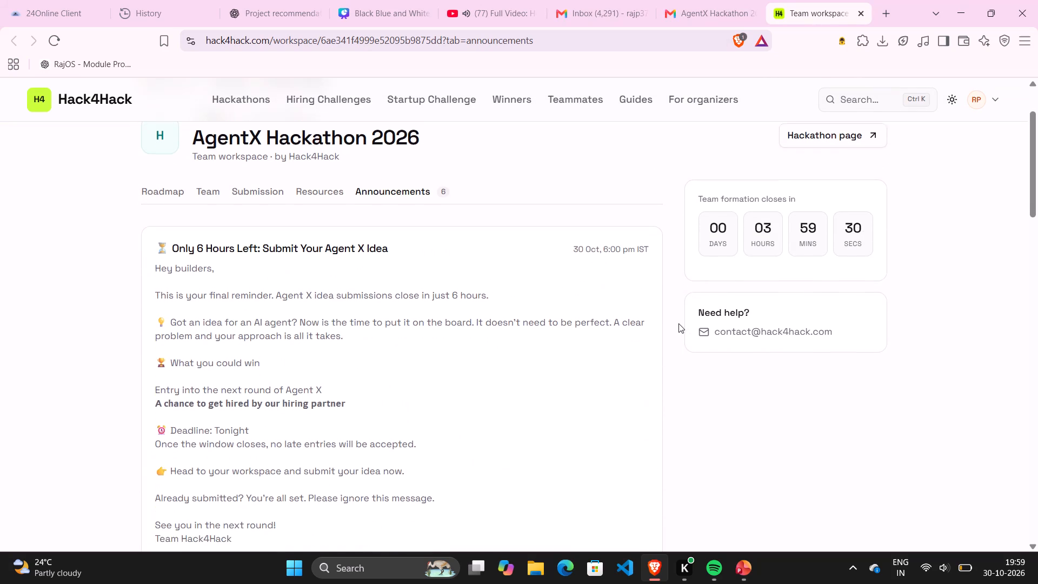
pyautogui.scroll(-9, 678, 323)
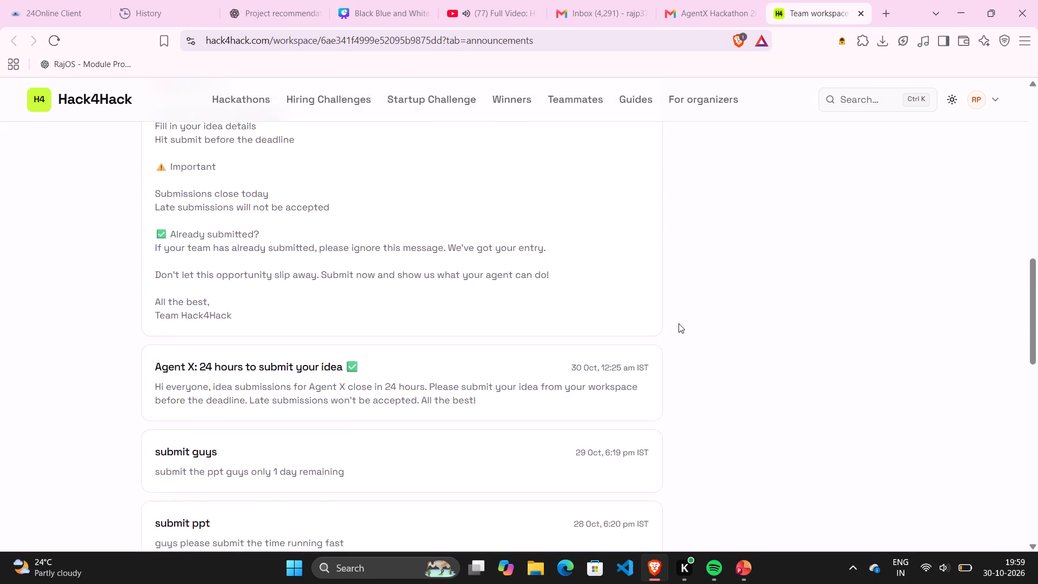
pyautogui.scroll(-6, 678, 323)
pyautogui.scroll(8, 678, 323)
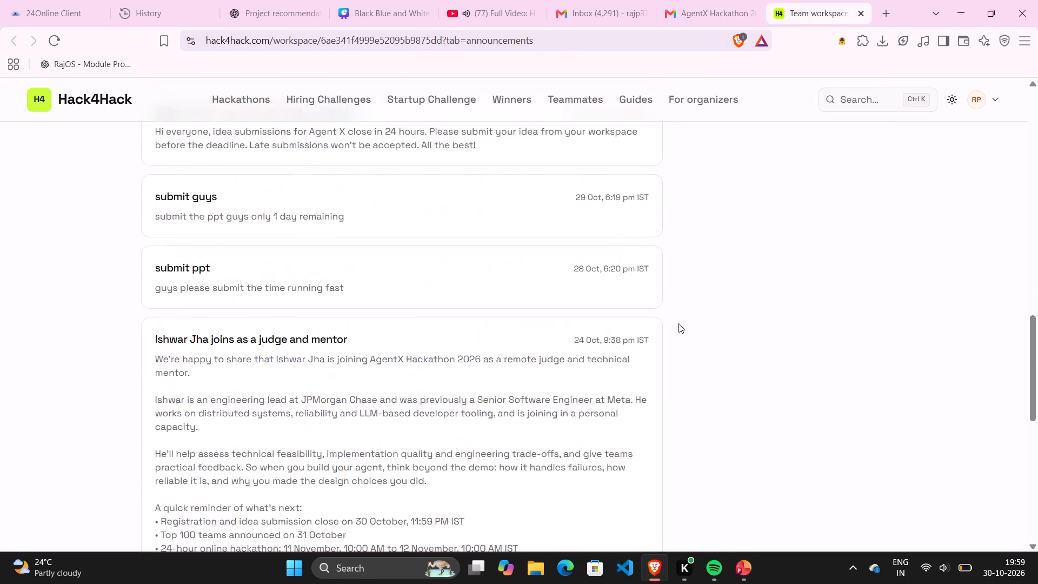
pyautogui.scroll(1, 678, 323)
pyautogui.scroll(8, 450, 270)
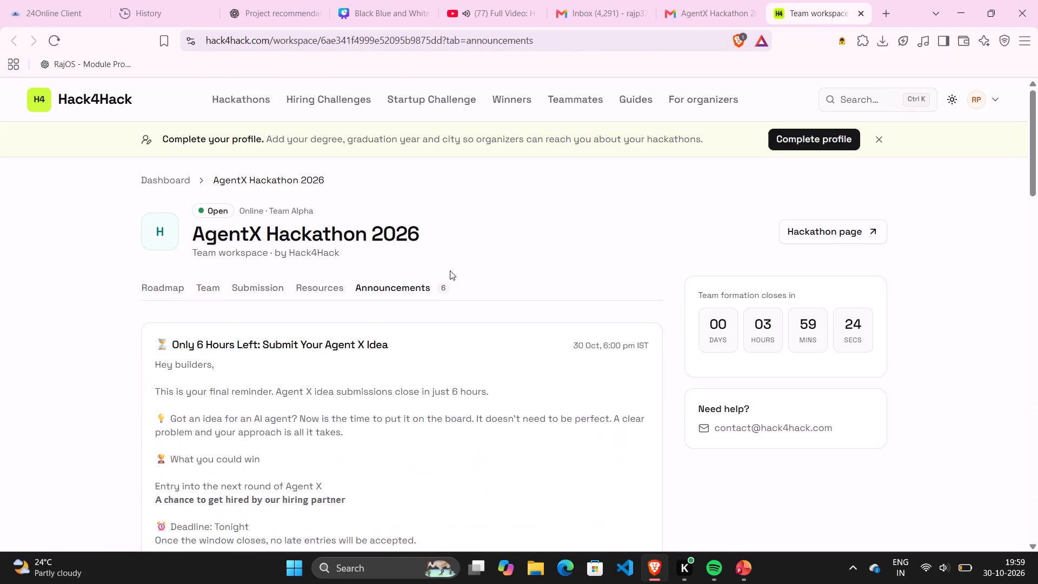
# Open the workspace's Submission section and examine the idea submission form's instructions, link fields and deadline, dismissing the battery alert.
pyautogui.click(261, 290)
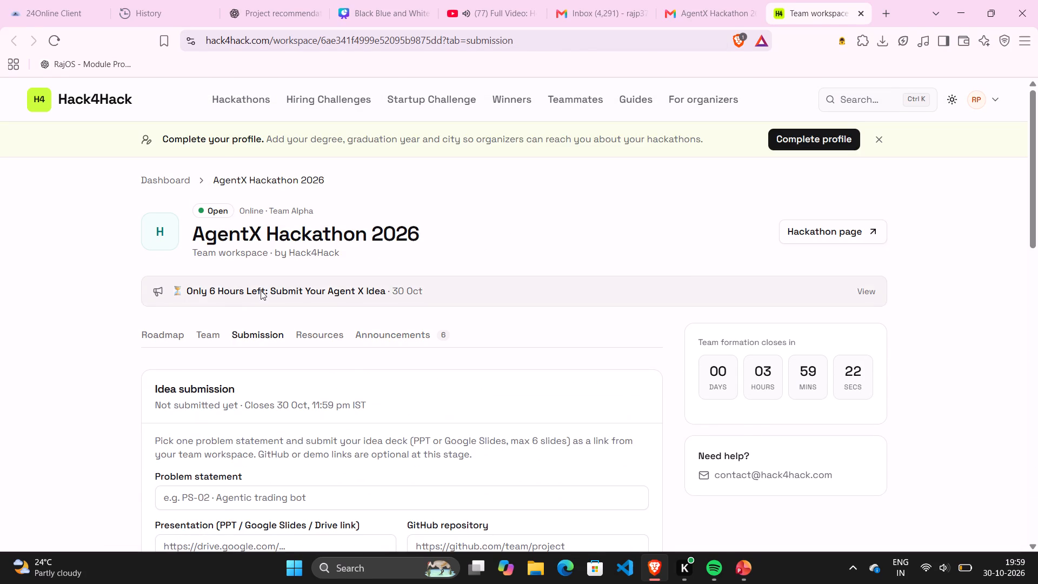
pyautogui.scroll(-3, 338, 358)
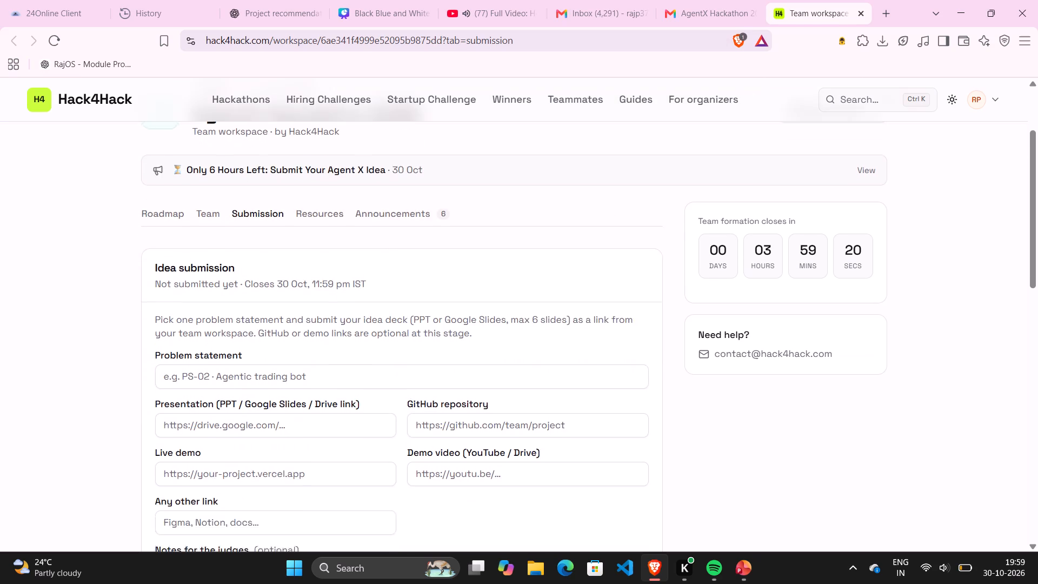
pyautogui.scroll(-3, 338, 358)
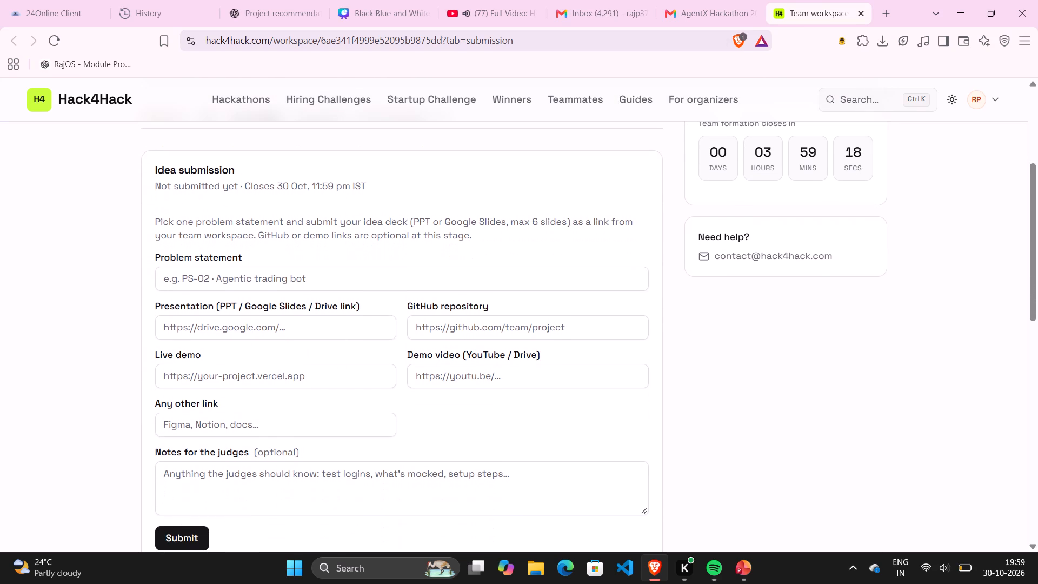
pyautogui.click(312, 276)
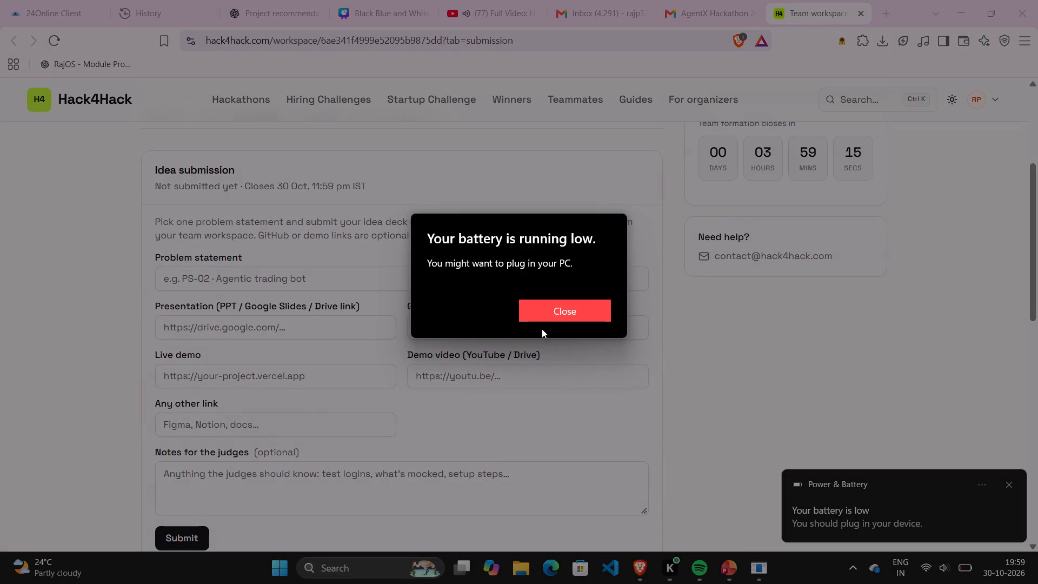
pyautogui.click(558, 308)
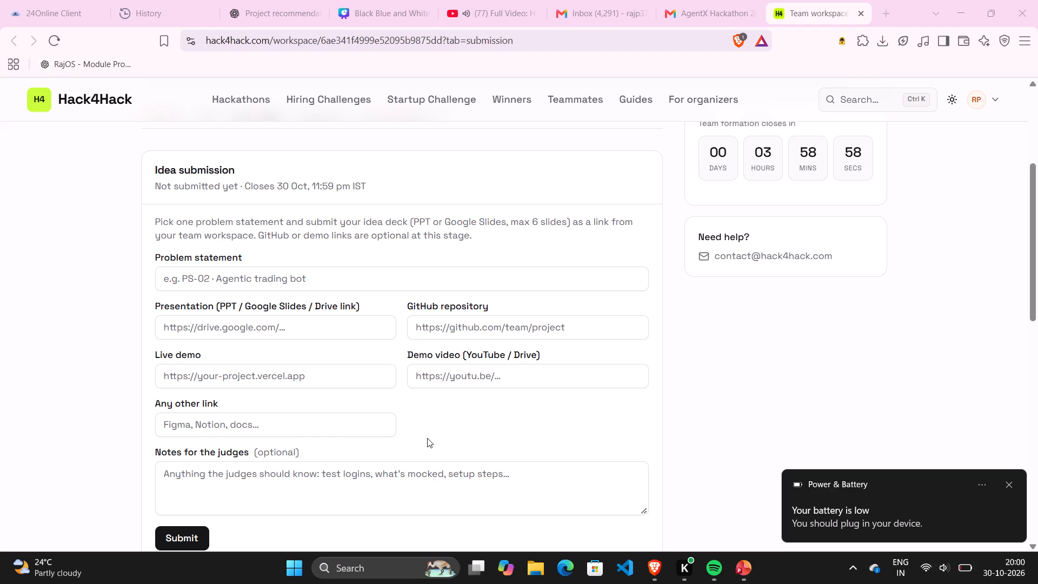
pyautogui.scroll(5, 427, 438)
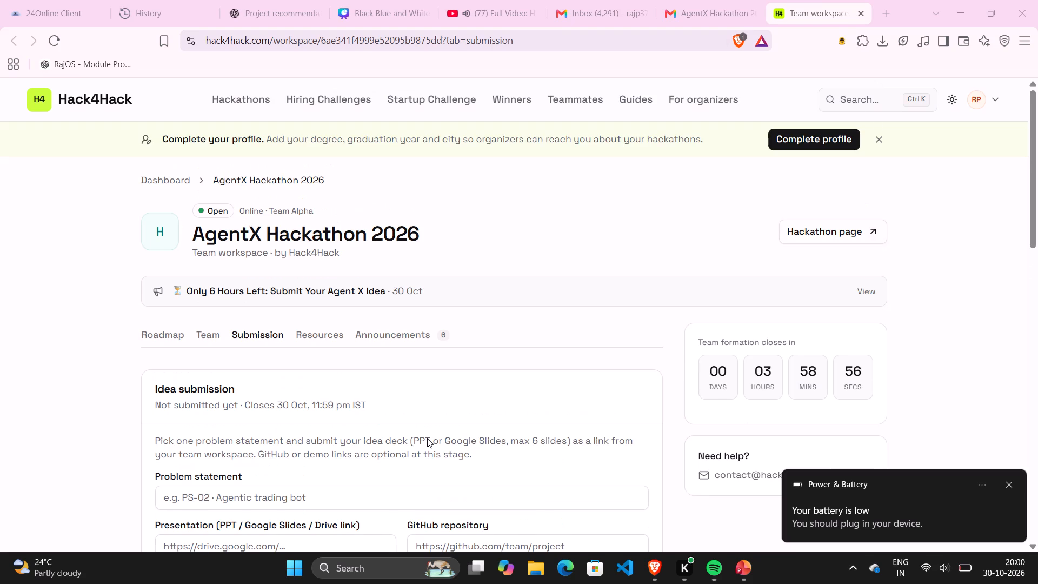
pyautogui.scroll(-7, 427, 438)
pyautogui.scroll(2, 427, 438)
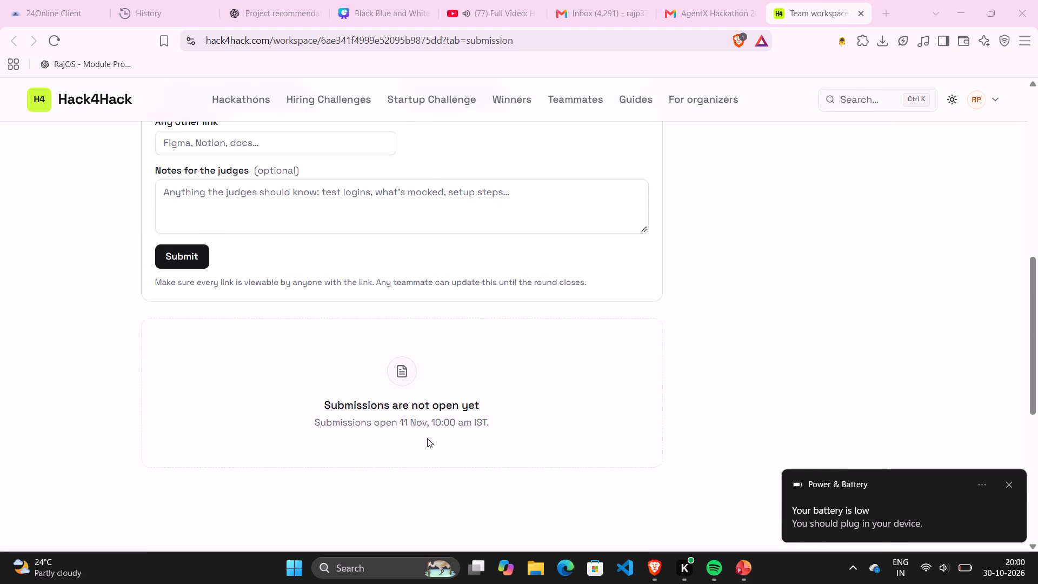
pyautogui.scroll(3, 427, 438)
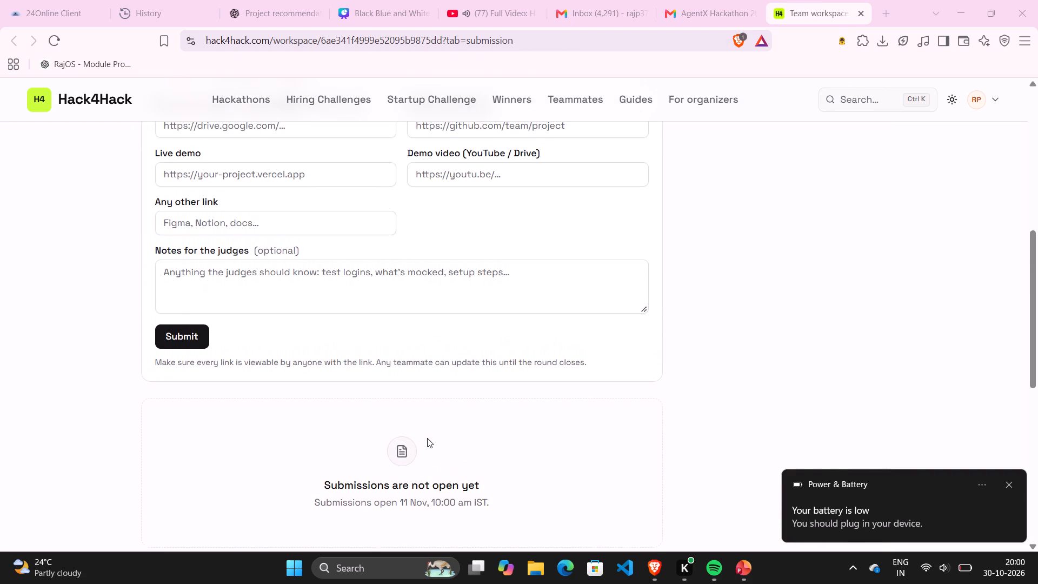
pyautogui.scroll(-1, 427, 438)
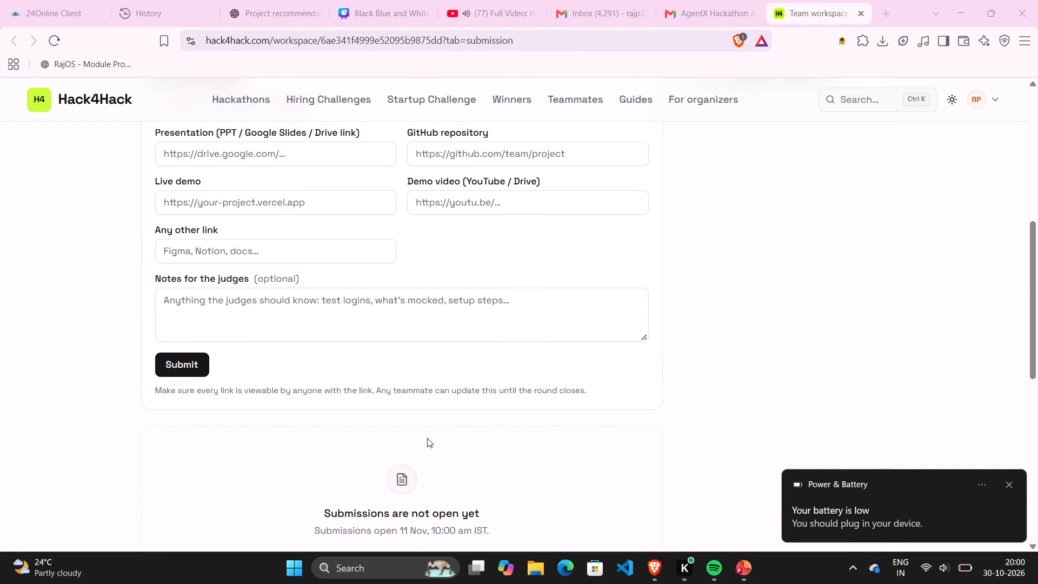
pyautogui.scroll(-1, 427, 438)
pyautogui.scroll(1, 427, 438)
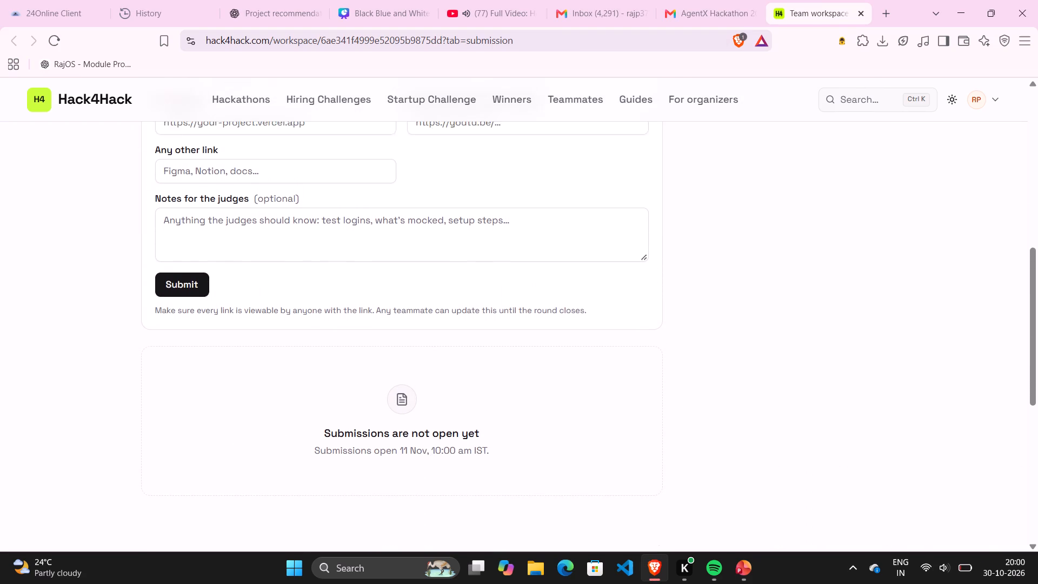
pyautogui.scroll(4, 427, 438)
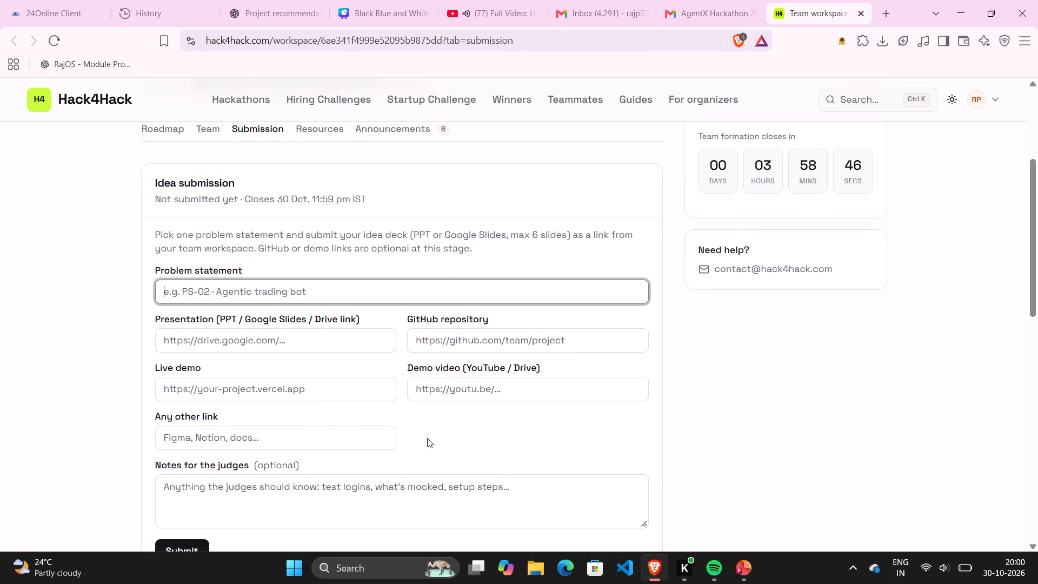
pyautogui.scroll(1, 427, 438)
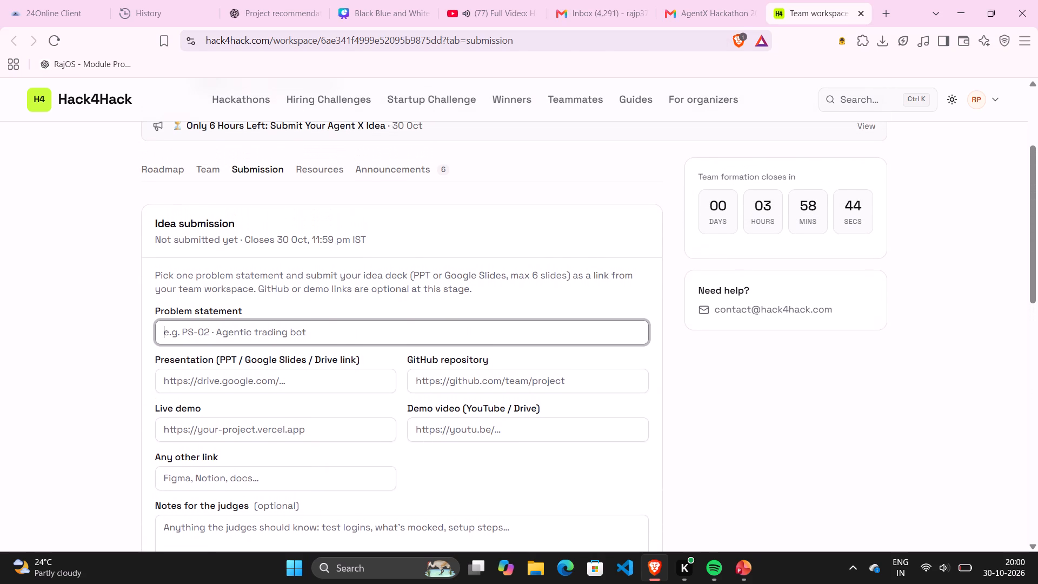
pyautogui.scroll(1, 427, 438)
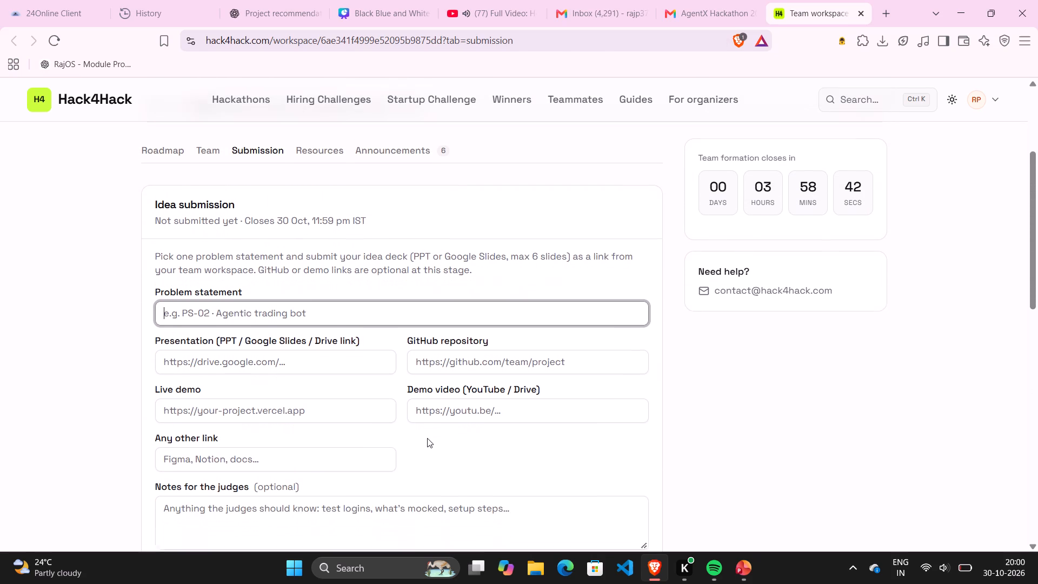
pyautogui.scroll(1, 427, 438)
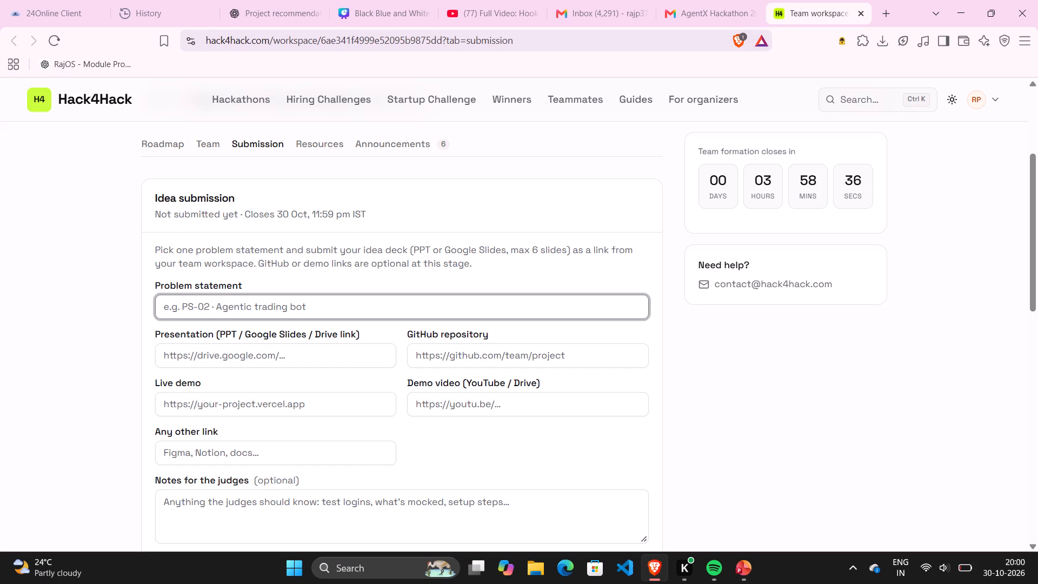
pyautogui.scroll(-3, 249, 394)
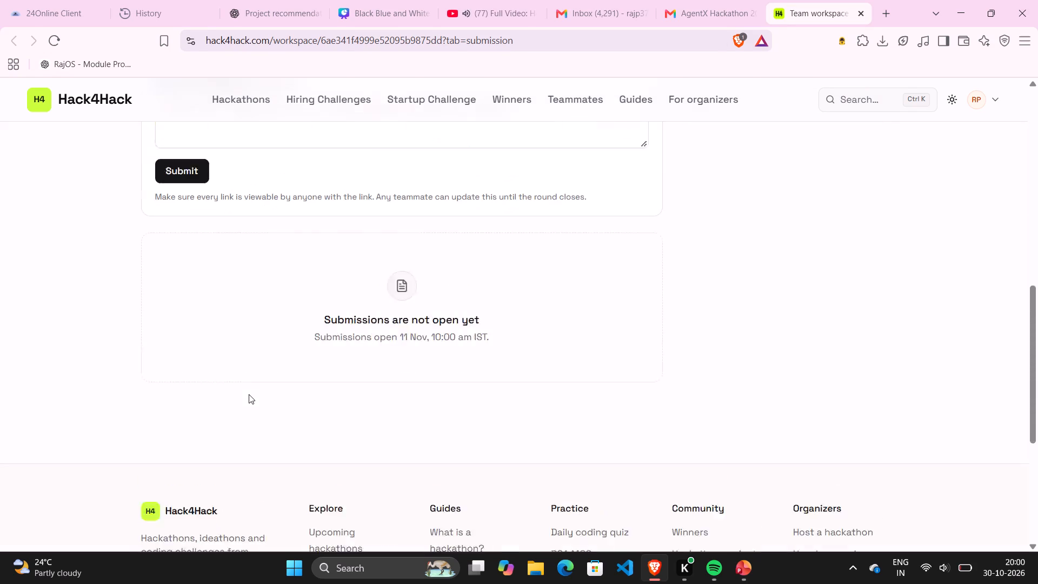
pyautogui.scroll(-2, 249, 394)
pyautogui.scroll(3, 409, 307)
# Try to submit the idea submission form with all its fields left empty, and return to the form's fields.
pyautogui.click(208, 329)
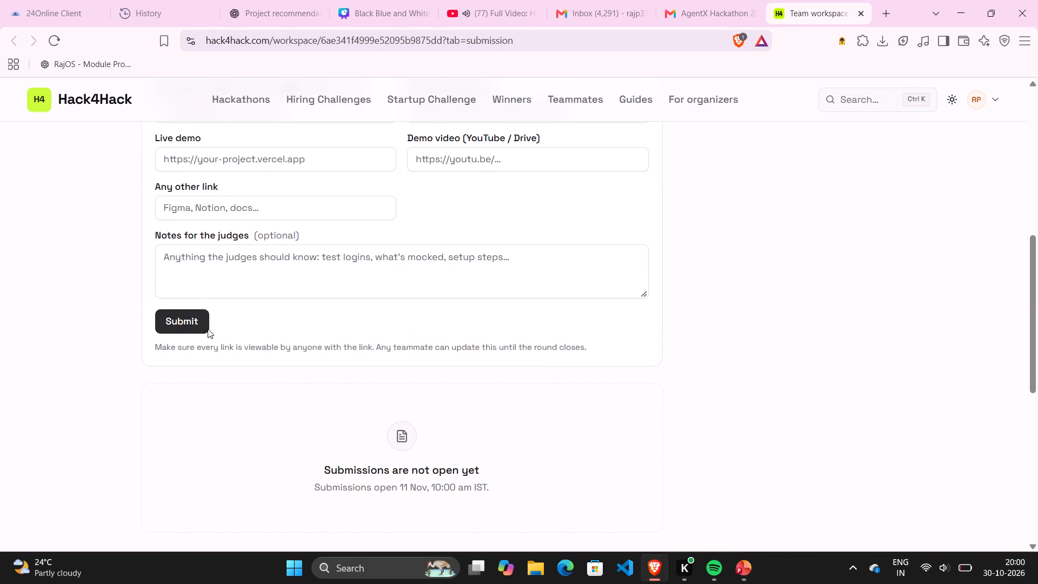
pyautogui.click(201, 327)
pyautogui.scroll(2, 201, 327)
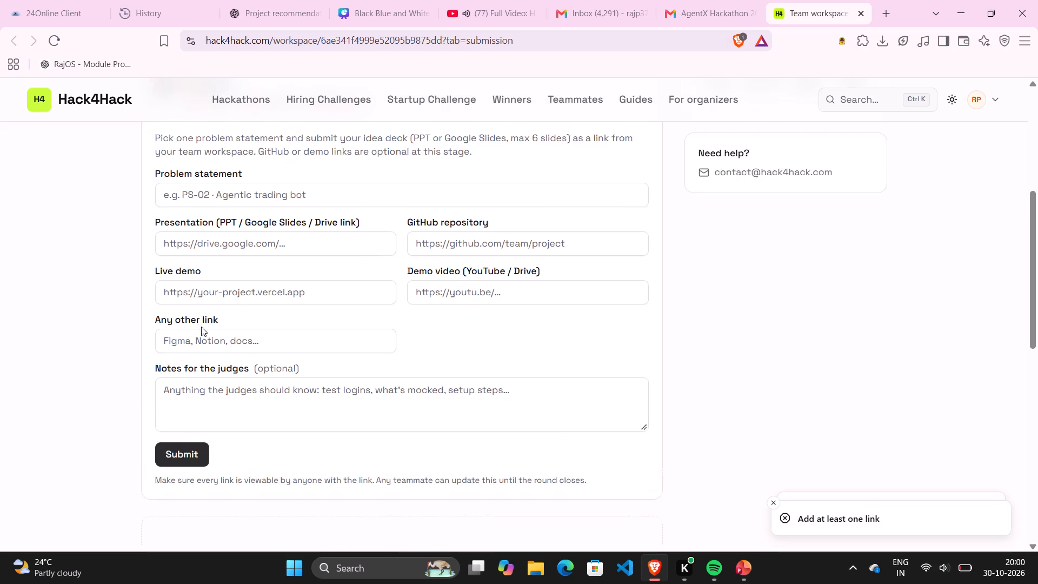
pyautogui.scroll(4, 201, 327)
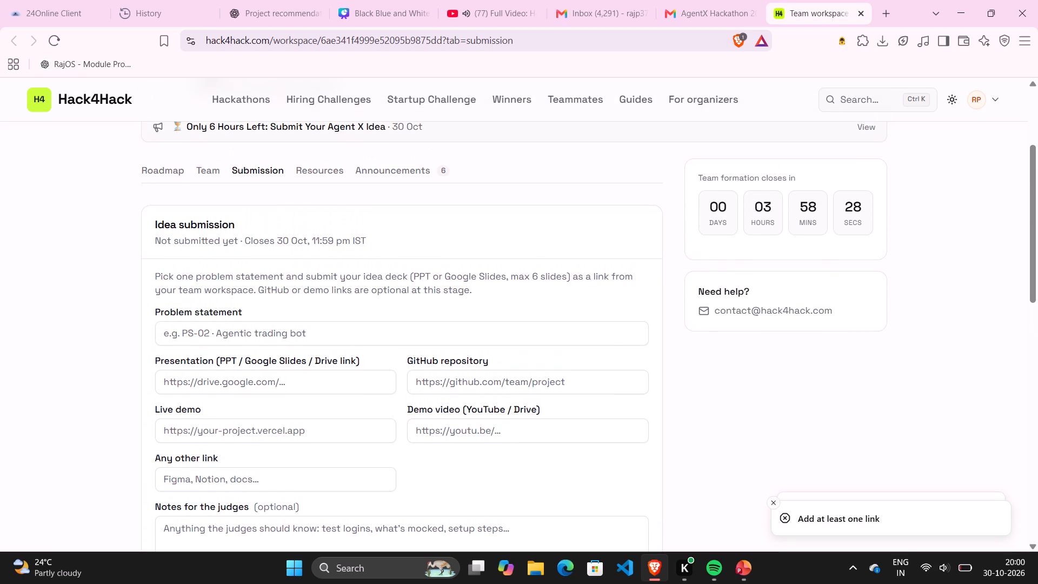
# Switch to PowerPoint and close the CareerPilot_AI_Hackathon_Pitch_Deck presentation without saving its changes.
pyautogui.click(216, 376)
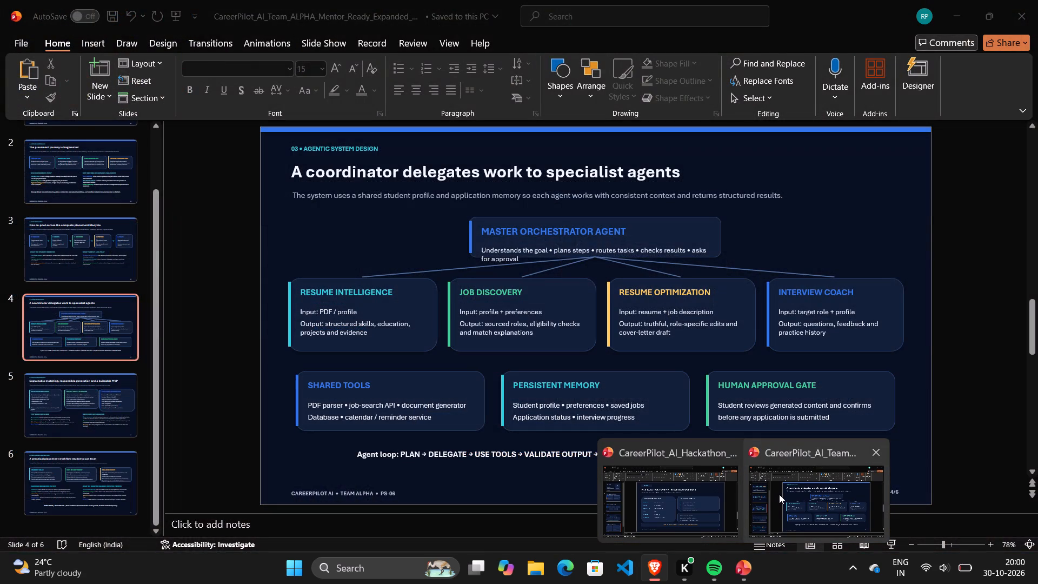
pyautogui.click(674, 495)
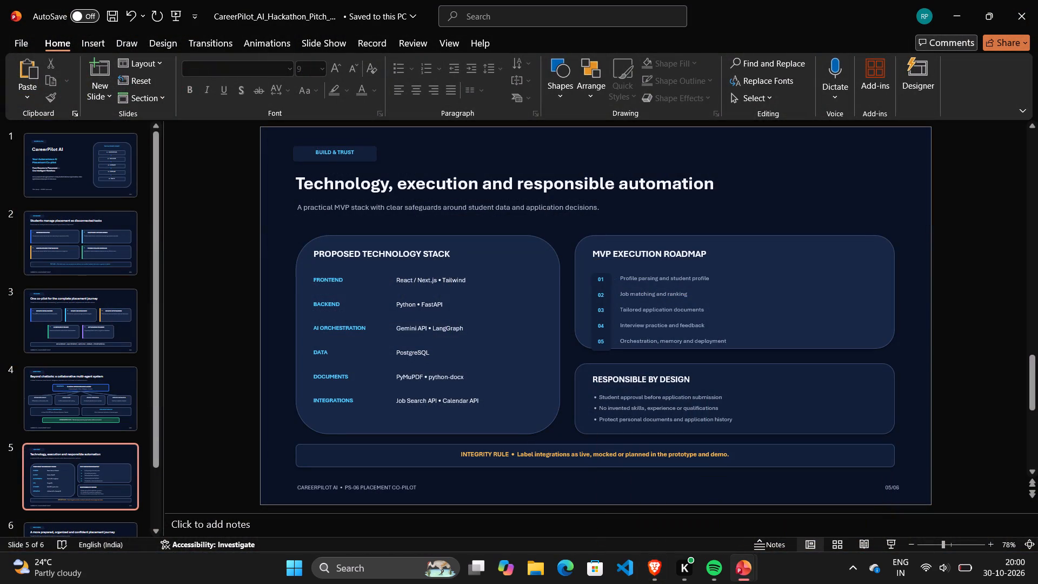
pyautogui.click(1037, 1)
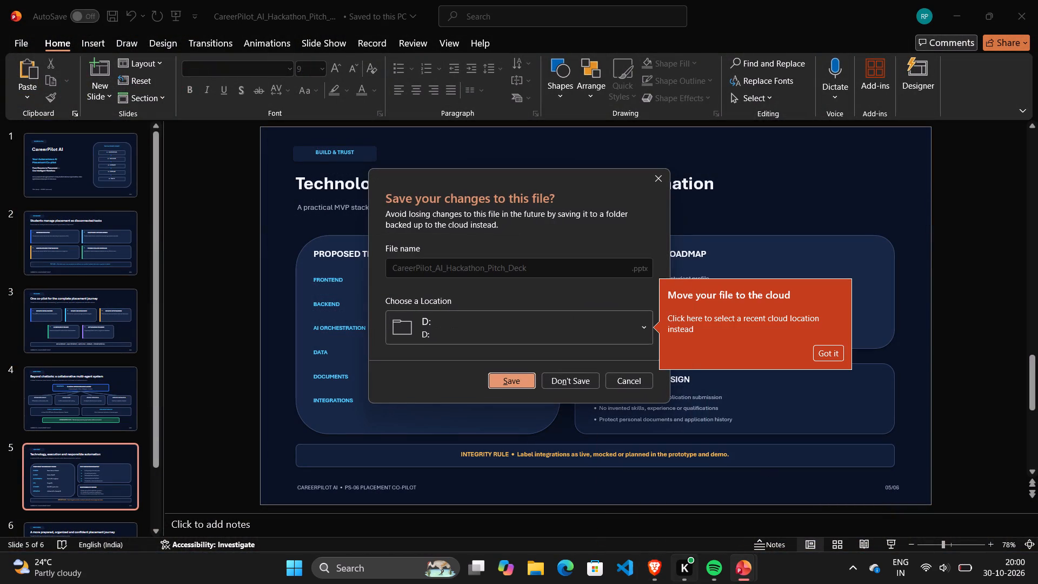
pyautogui.click(574, 381)
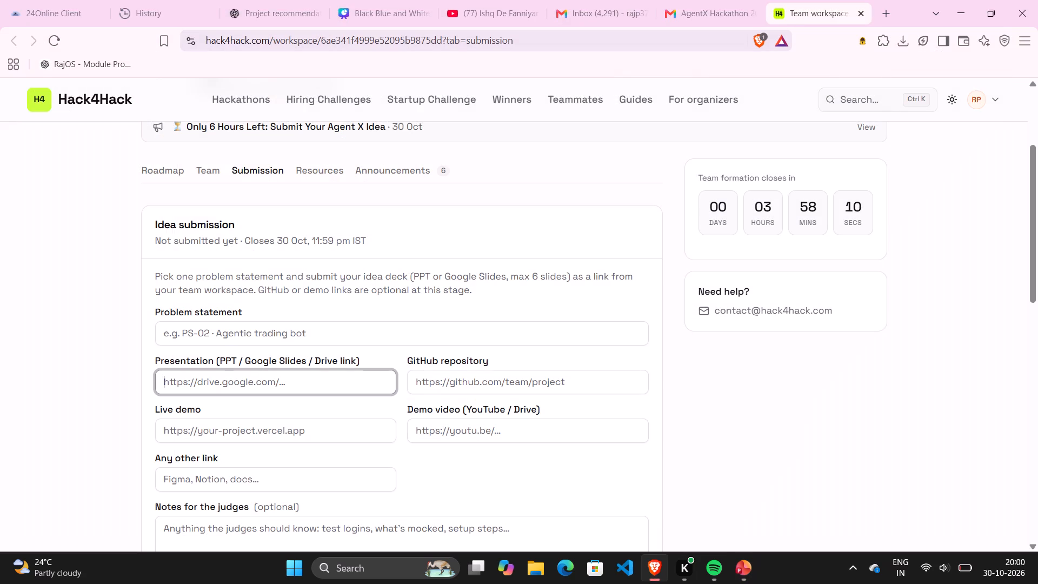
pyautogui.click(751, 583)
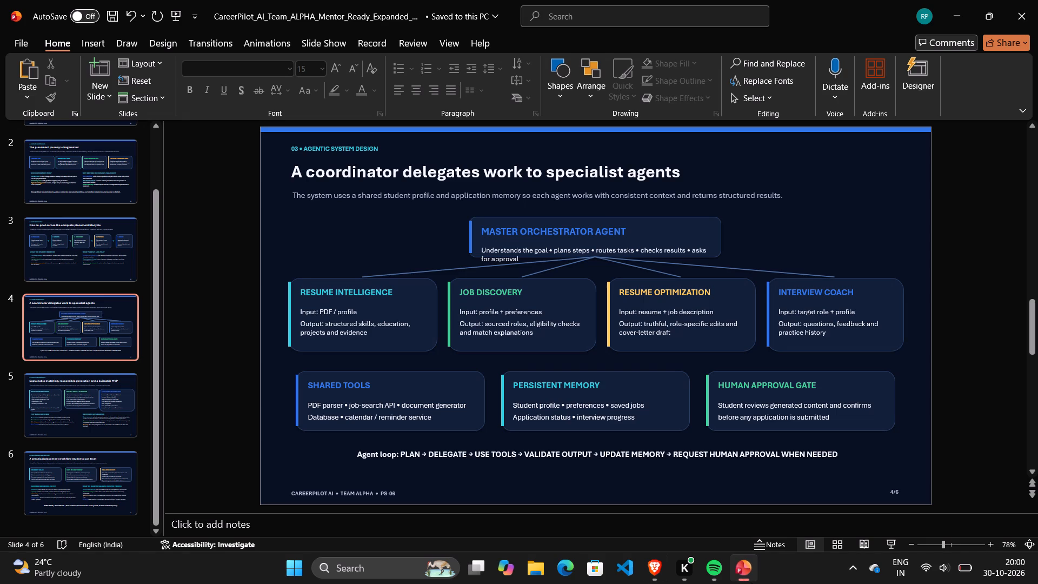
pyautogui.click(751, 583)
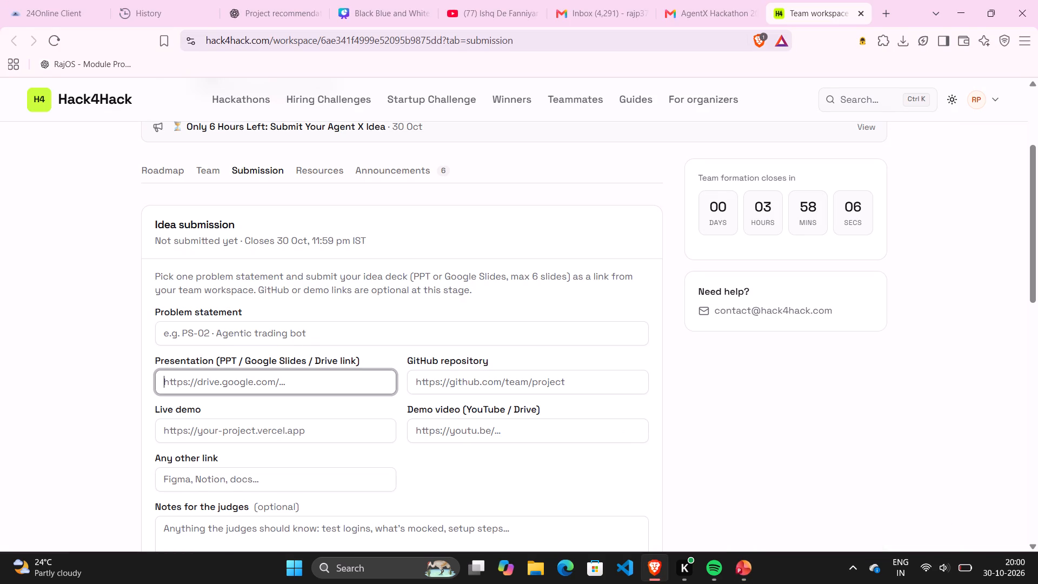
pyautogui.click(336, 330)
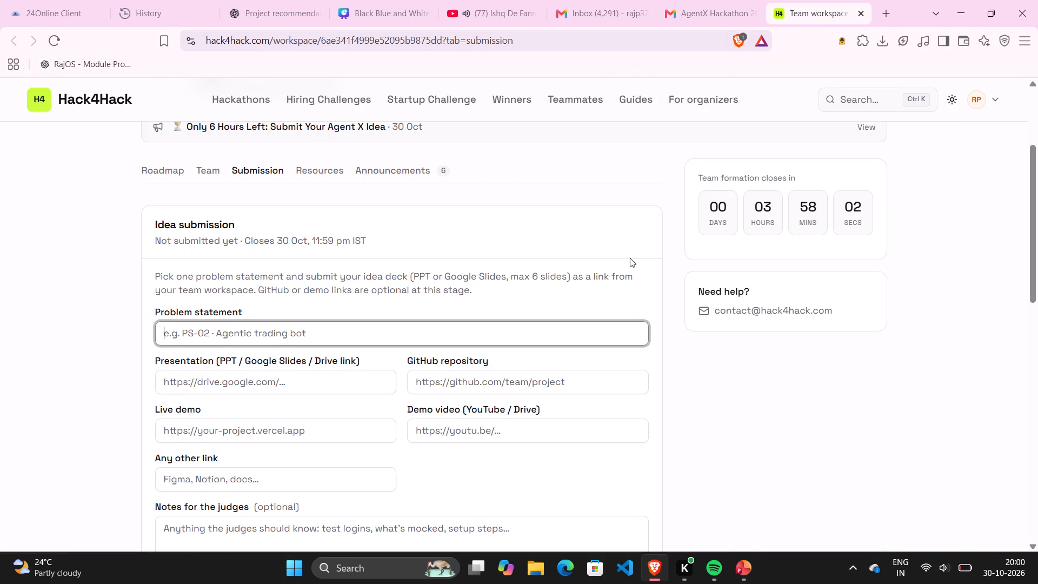
# Switch to the CareerPilot AI Team ALPHA deck in PowerPoint and review all six slides, ending on the title slide.
pyautogui.click(738, 568)
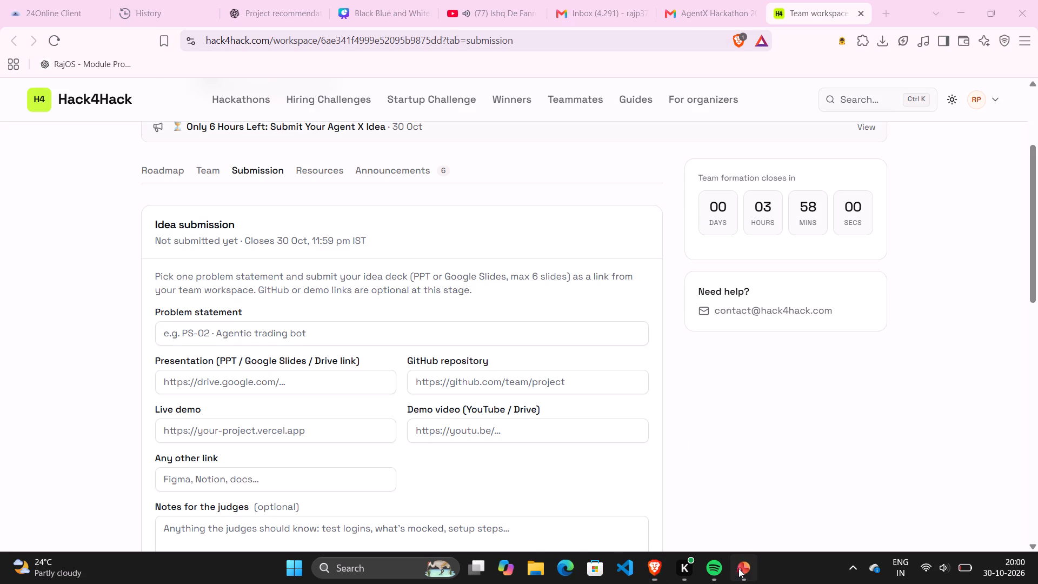
pyautogui.scroll(8, 604, 275)
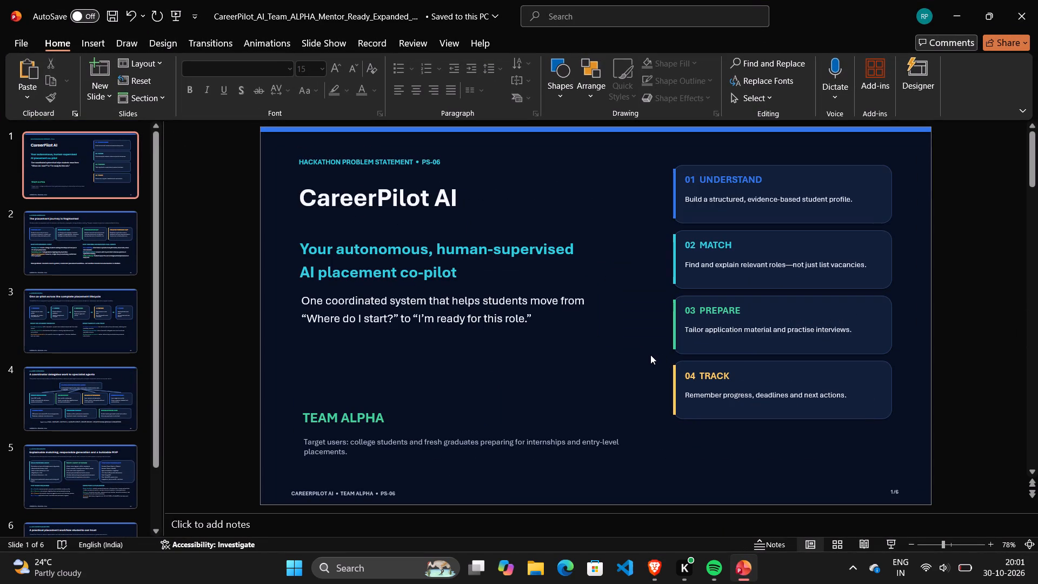
pyautogui.press('Right')
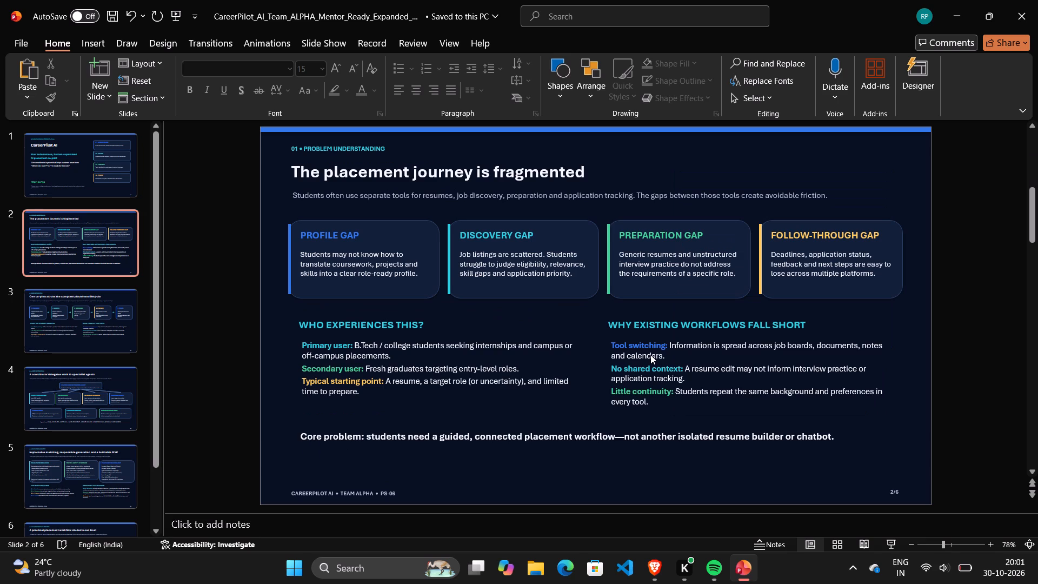
pyautogui.press('Right')
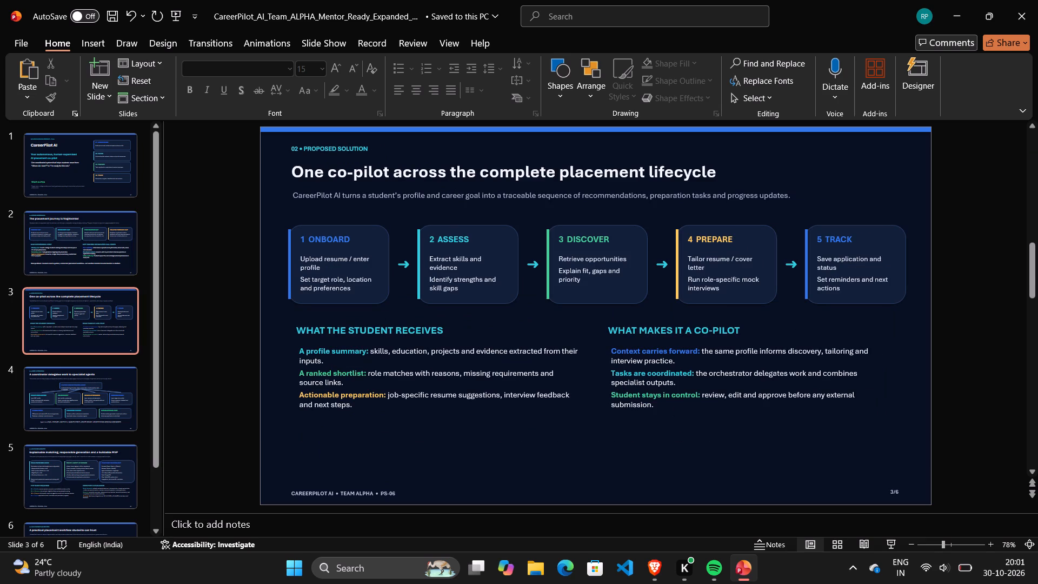
pyautogui.press('Right')
pyautogui.press('Right')
pyautogui.press('Right')
pyautogui.press('Right')
pyautogui.press('Left')
pyautogui.press('Left')
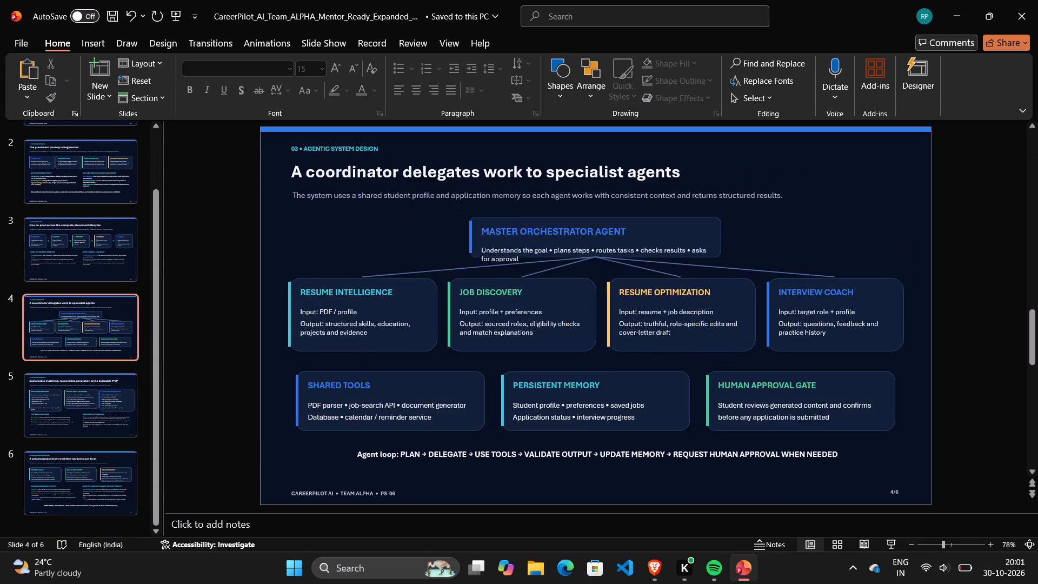
pyautogui.press('Left')
pyautogui.press('Right')
pyautogui.press('Right')
pyautogui.press('Right')
pyautogui.press('Left')
pyautogui.press('Left')
pyautogui.press('Left')
pyautogui.press('Left')
pyautogui.press('Left')
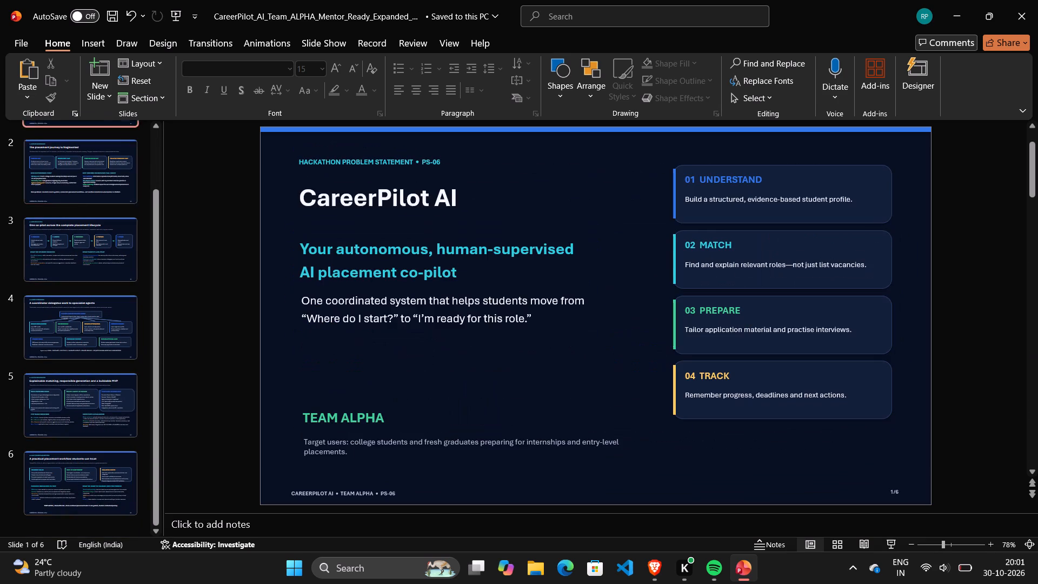
# Insert an empty text box on the title slide above TEAM ALPHA and widen it to span the main text column.
pyautogui.press('Left')
pyautogui.press('Left')
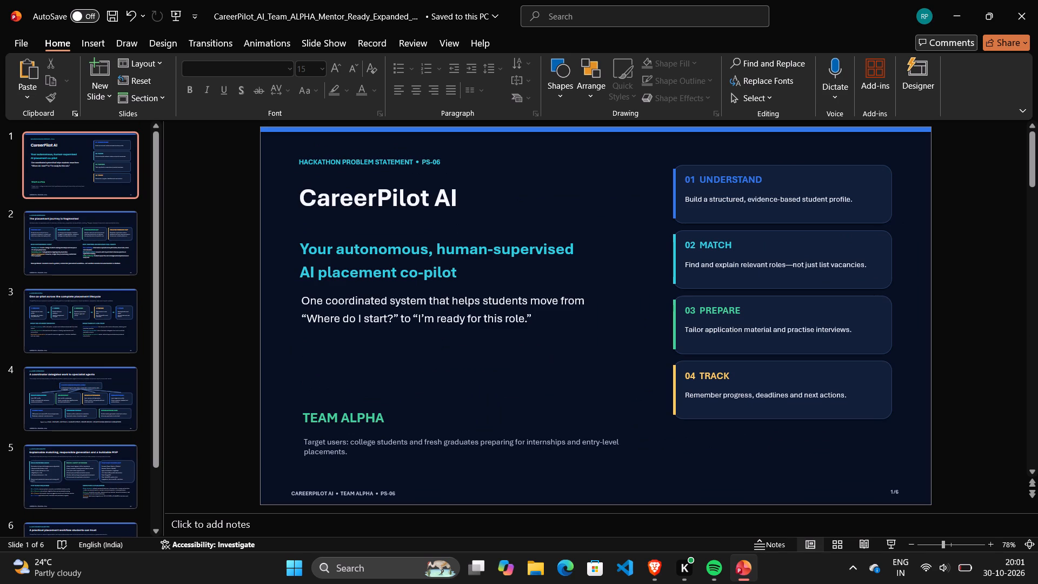
pyautogui.click(367, 360)
pyautogui.click(398, 361)
pyautogui.doubleClick(403, 370)
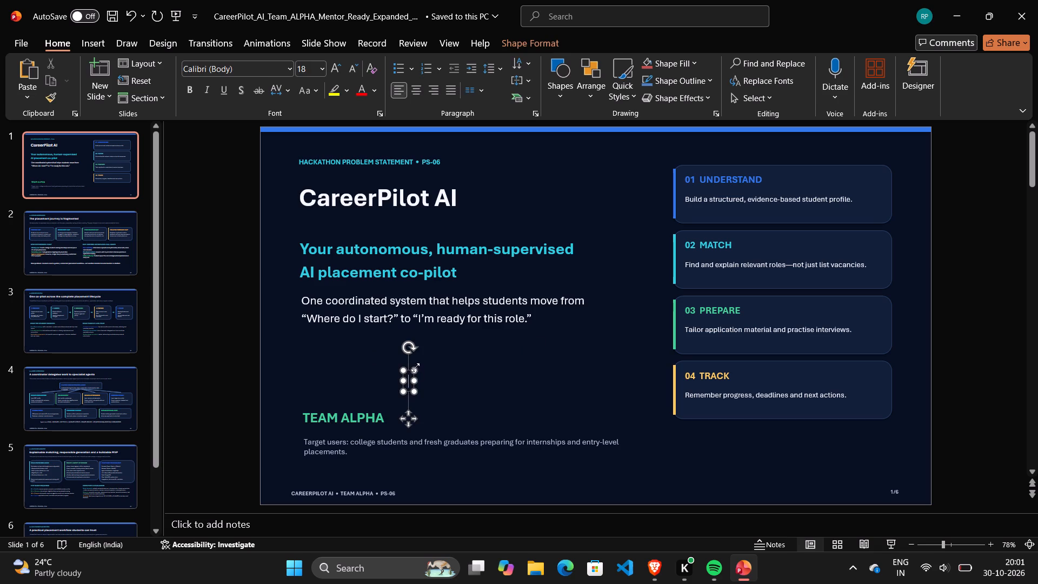
pyautogui.moveTo(415, 382); pyautogui.dragTo(626, 381)
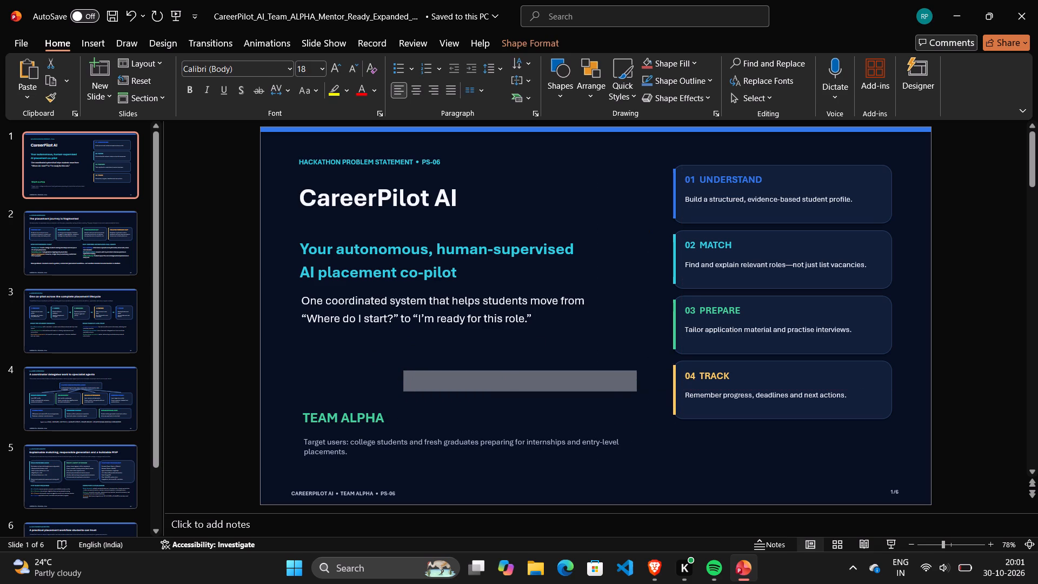
pyautogui.moveTo(626, 381); pyautogui.dragTo(621, 381)
pyautogui.moveTo(404, 379); pyautogui.dragTo(297, 375)
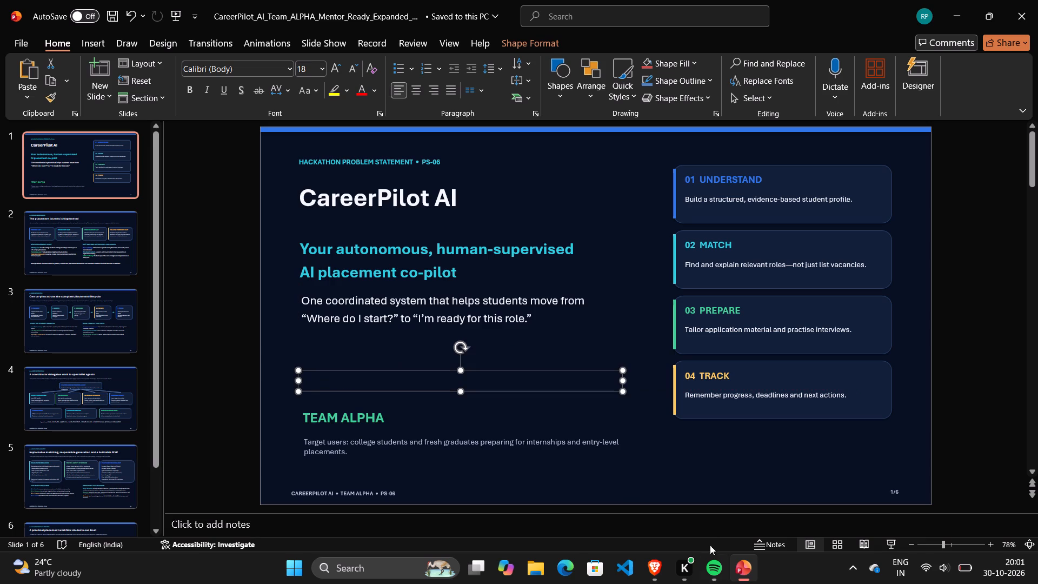
# Copy "Problem Statement: PS-06 — Placement Co-pilot for Students" from the first page of the Canva deck in Brave into the new PowerPoint text box.
pyautogui.click(653, 561)
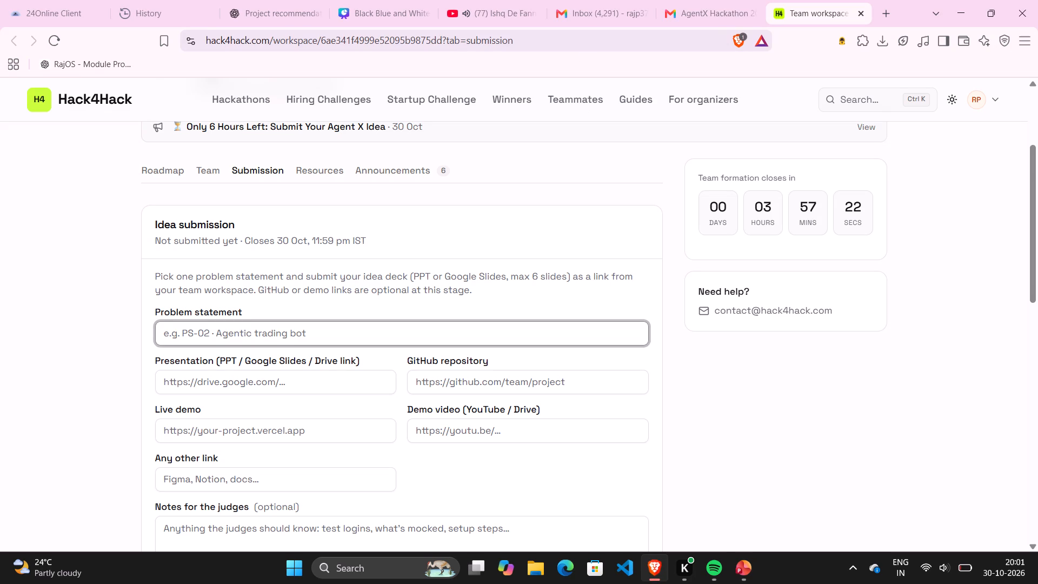
pyautogui.click(382, 0)
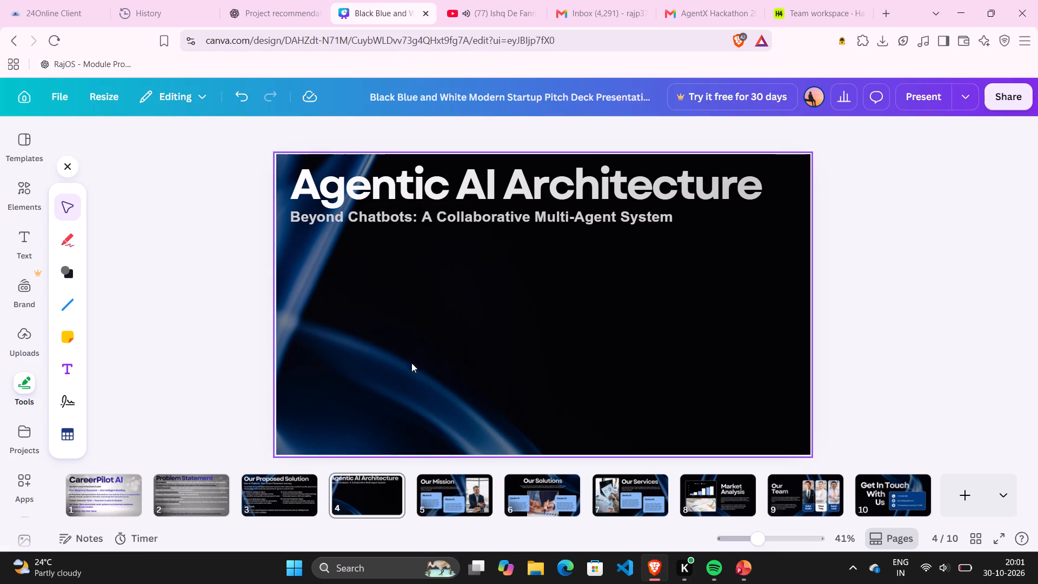
pyautogui.click(114, 490)
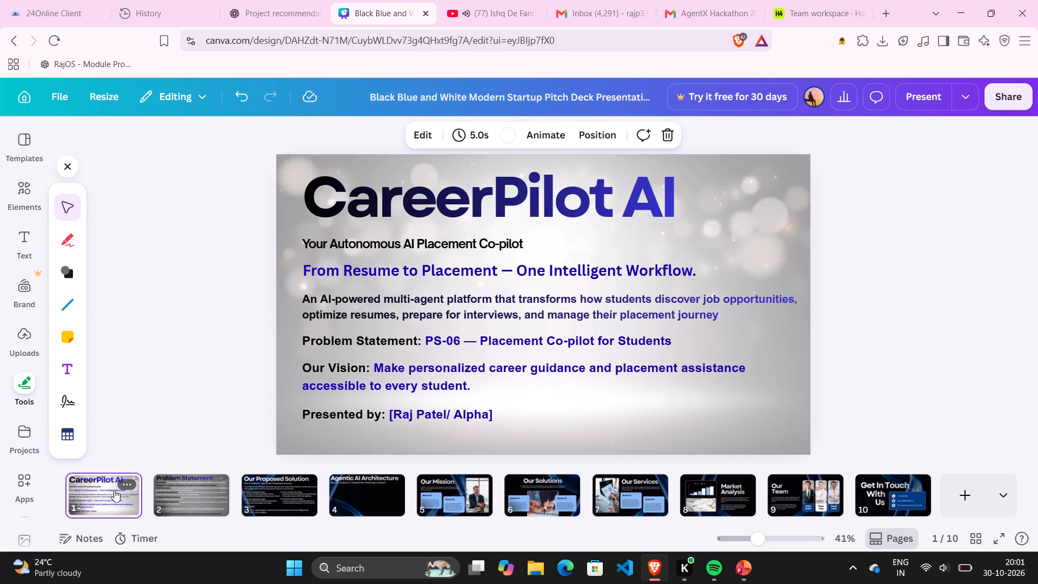
pyautogui.click(547, 339)
pyautogui.doubleClick(676, 347)
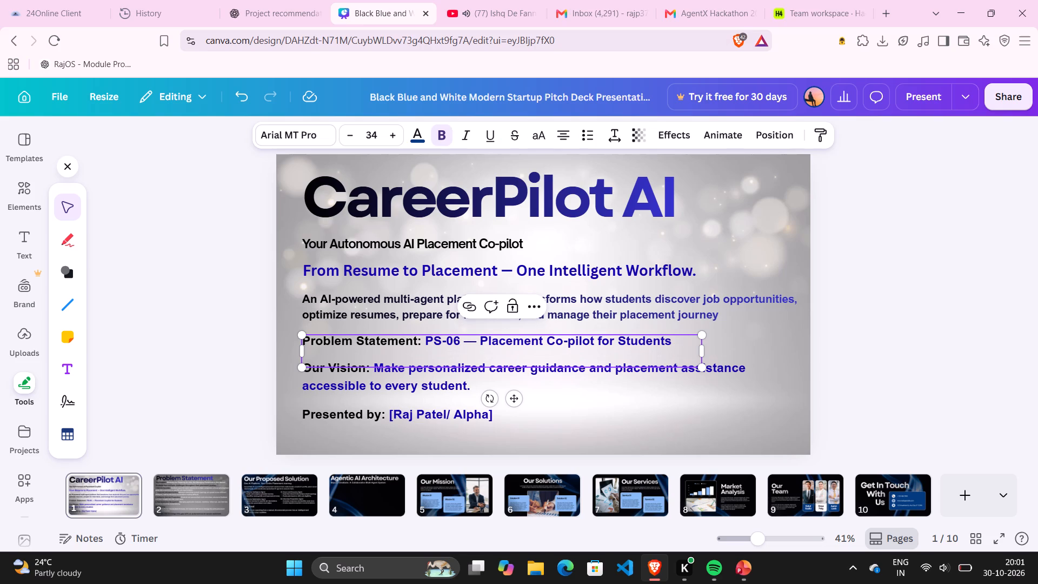
pyautogui.hotkey('ctrl', 'a')
pyautogui.hotkey('ctrl', 'c')
pyautogui.hotkey('ctrl', 'c')
pyautogui.hotkey('ctrl', 'c')
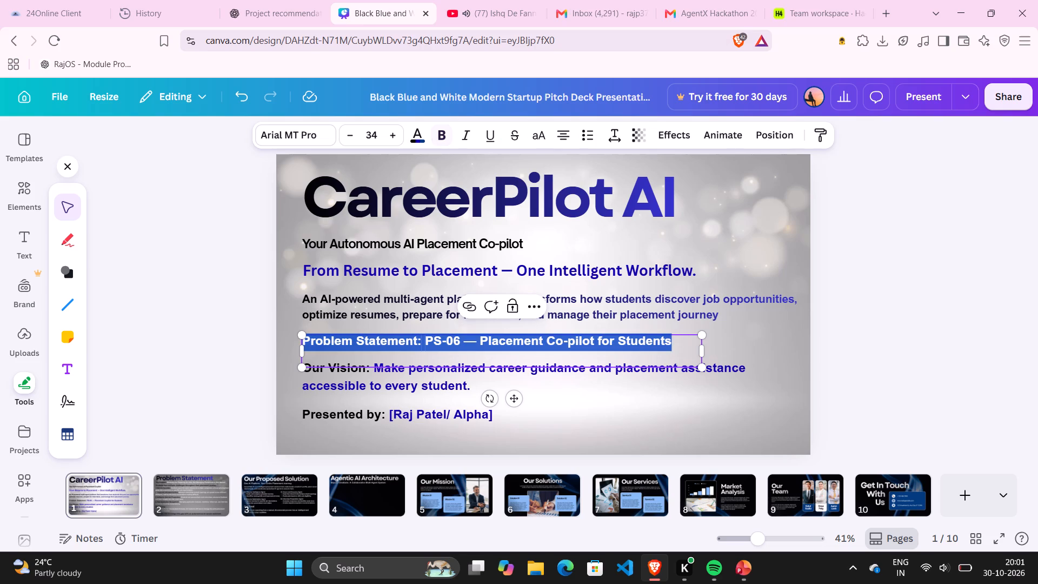
pyautogui.click(744, 568)
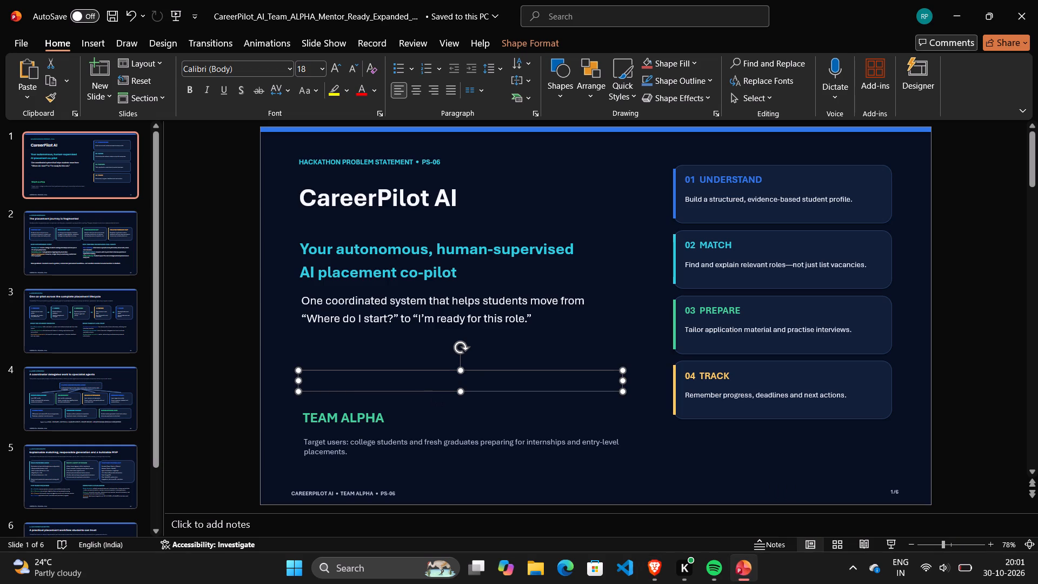
pyautogui.click(414, 386)
pyautogui.click(516, 386)
pyautogui.hotkey('ctrl', 'v')
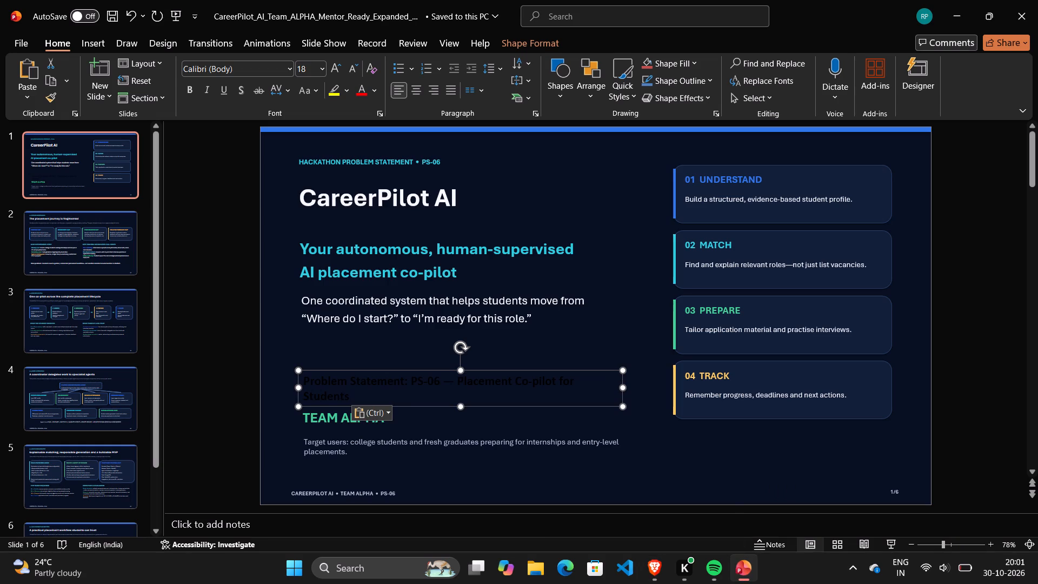
# Format all of the problem statement text as non-bold Aharoni in a near-white font colour.
pyautogui.hotkey('ctrl', 'a')
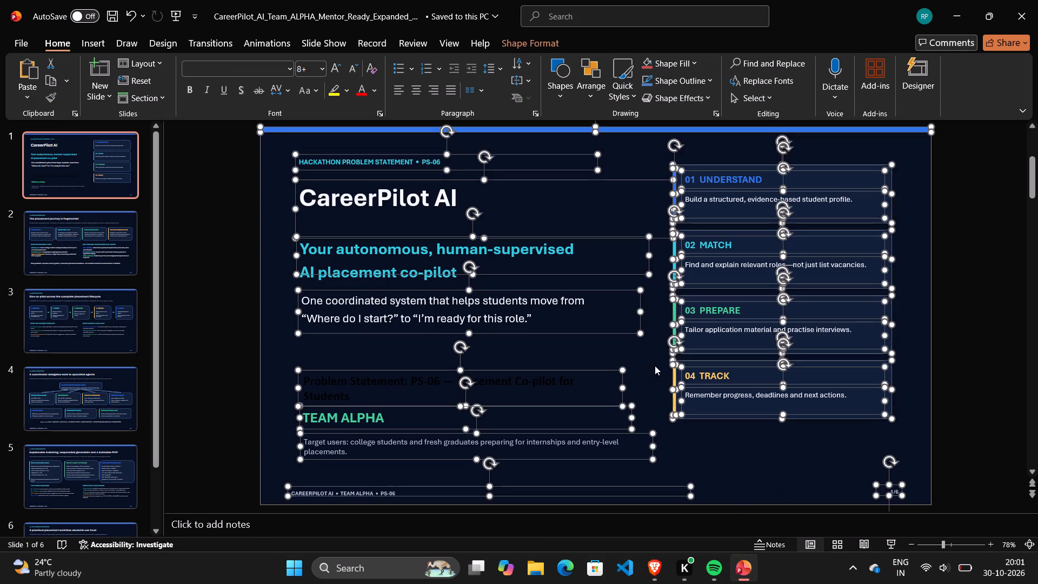
pyautogui.click(661, 361)
pyautogui.click(501, 381)
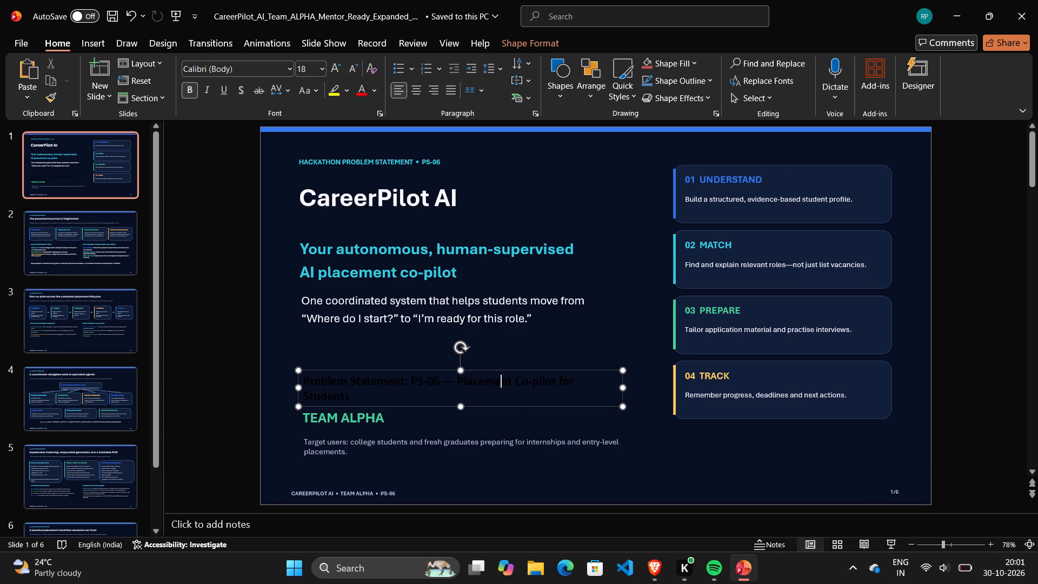
pyautogui.hotkey('ctrl', 'a')
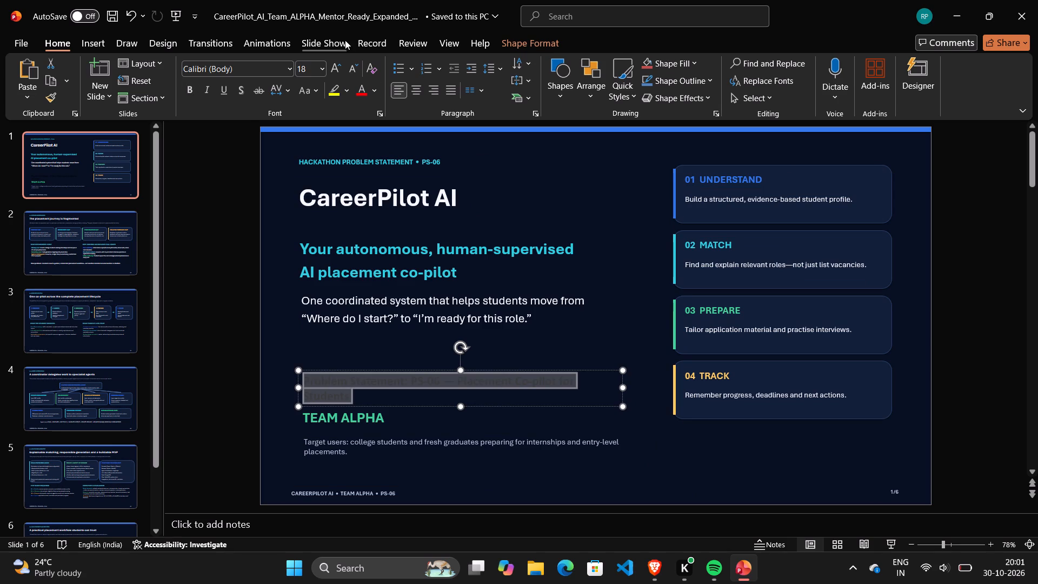
pyautogui.click(193, 89)
pyautogui.click(288, 68)
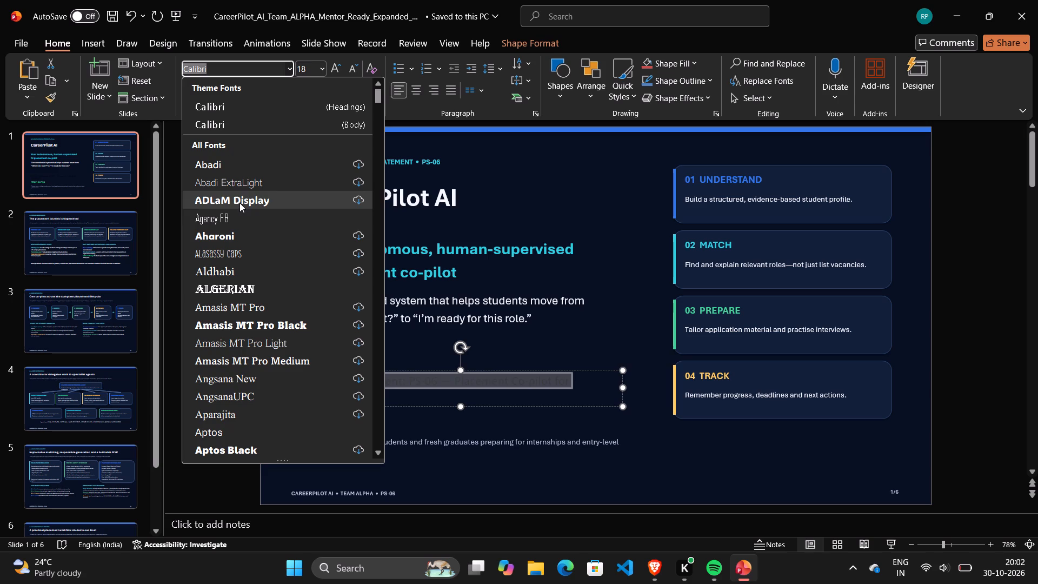
pyautogui.click(245, 240)
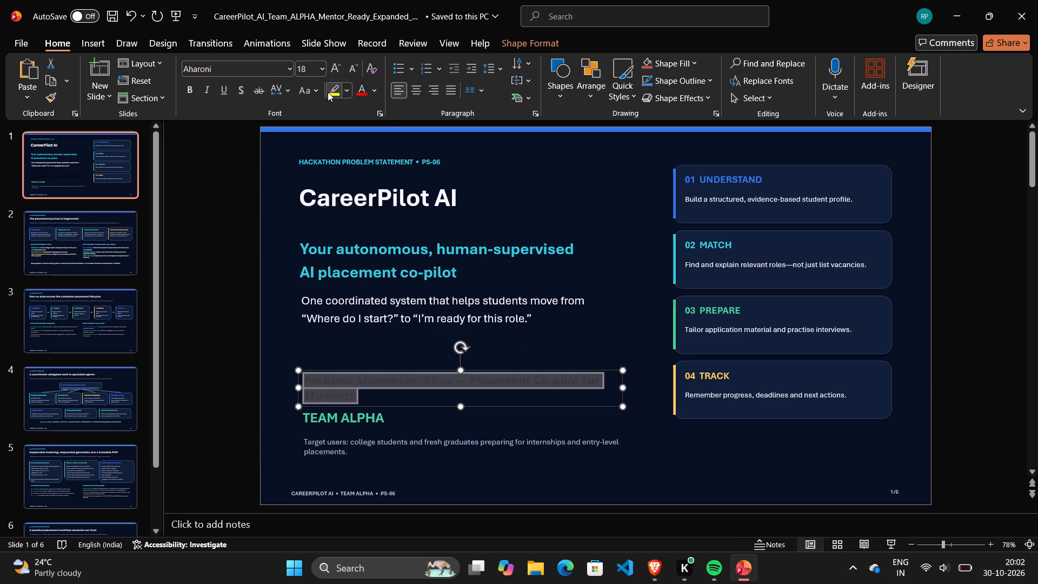
pyautogui.click(372, 87)
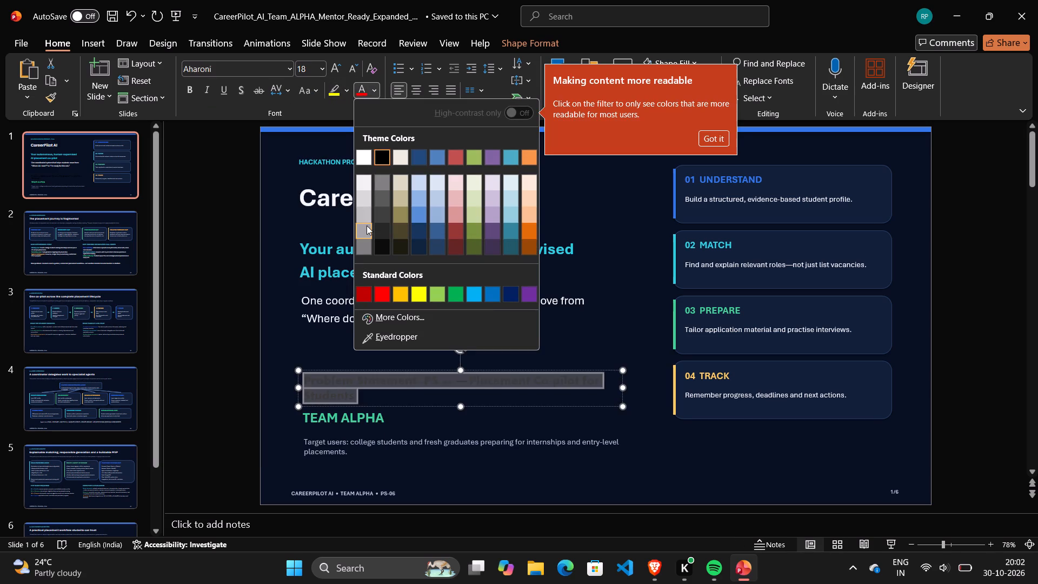
pyautogui.click(364, 185)
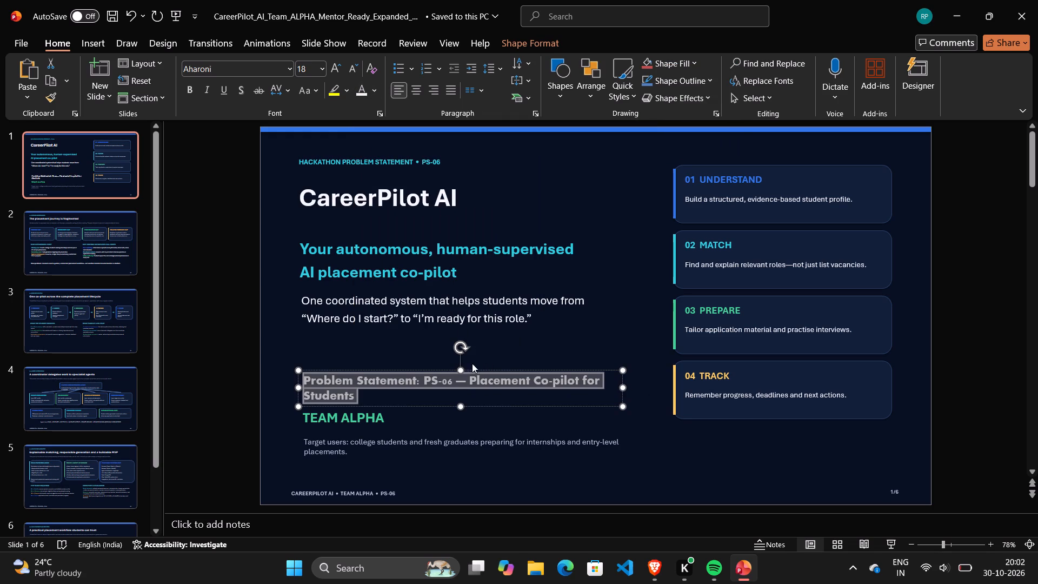
# Move the problem statement text box up, midway between the description paragraph and TEAM ALPHA.
pyautogui.moveTo(467, 368); pyautogui.dragTo(464, 343)
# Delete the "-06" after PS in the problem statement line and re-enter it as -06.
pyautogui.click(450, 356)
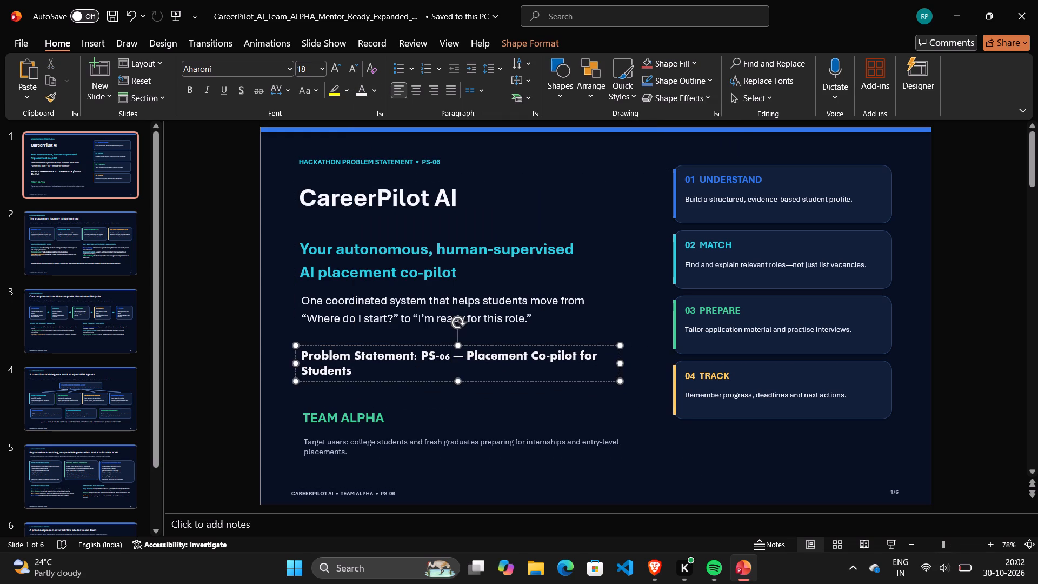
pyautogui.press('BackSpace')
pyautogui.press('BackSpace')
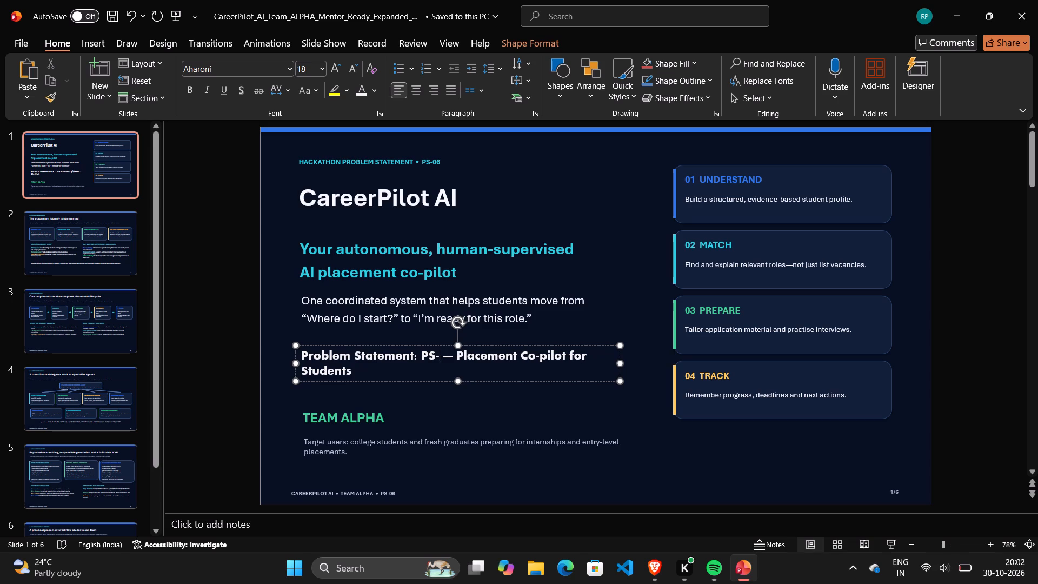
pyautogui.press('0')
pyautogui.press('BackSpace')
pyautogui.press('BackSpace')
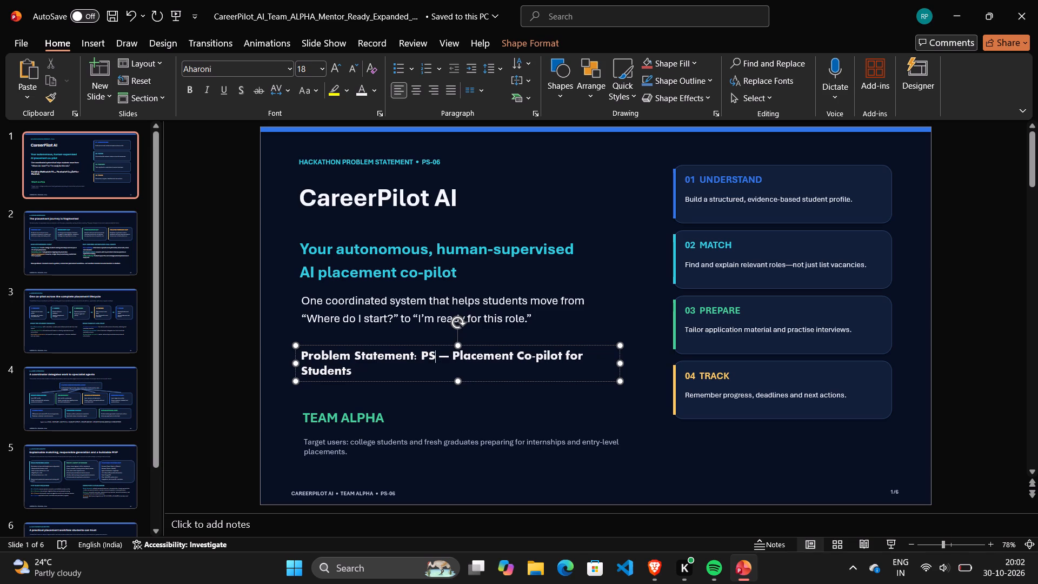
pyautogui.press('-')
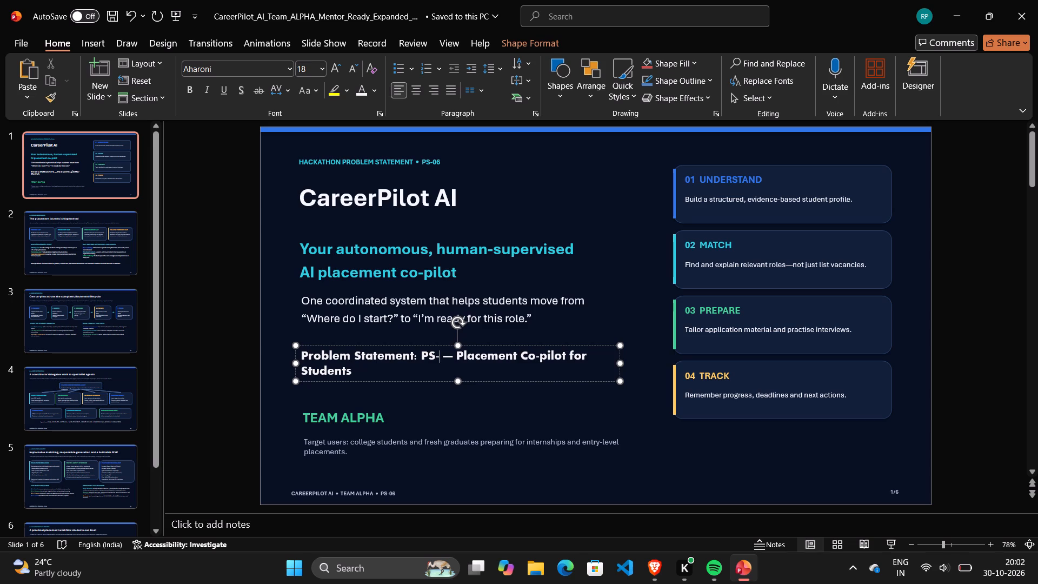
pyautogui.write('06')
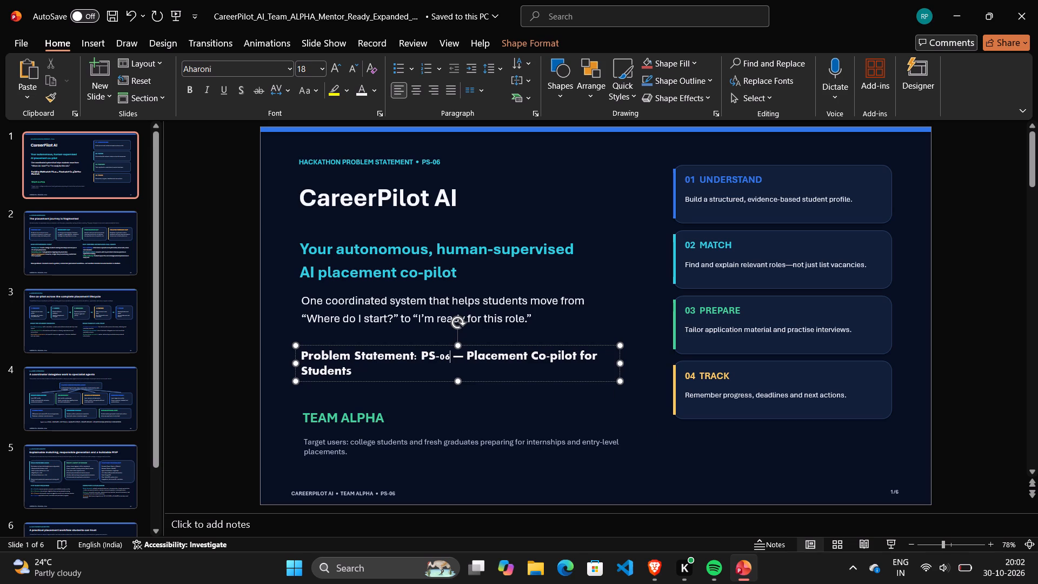
# Shift the problem statement text box slightly so its text lines up with the description paragraph above, and deselect it.
pyautogui.click(518, 380)
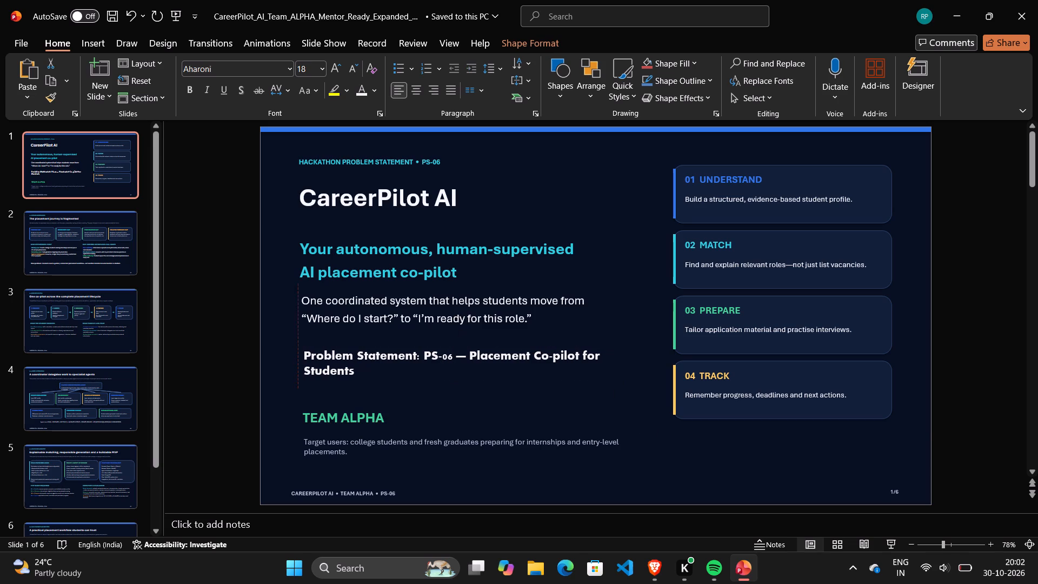
pyautogui.click(674, 448)
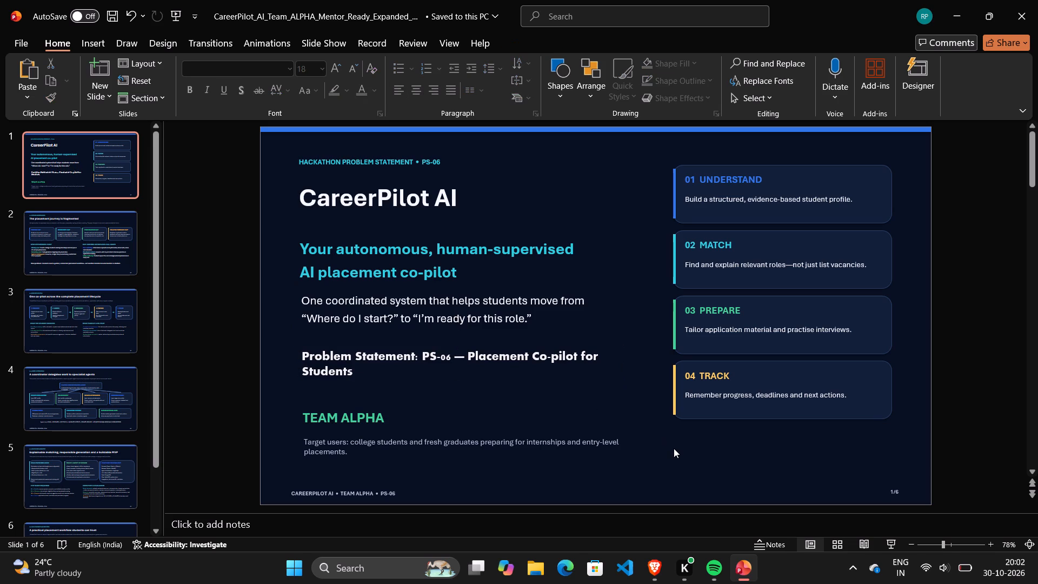
# Save the CareerPilot AI Team ALPHA presentation.
pyautogui.hotkey('ctrl', 's')
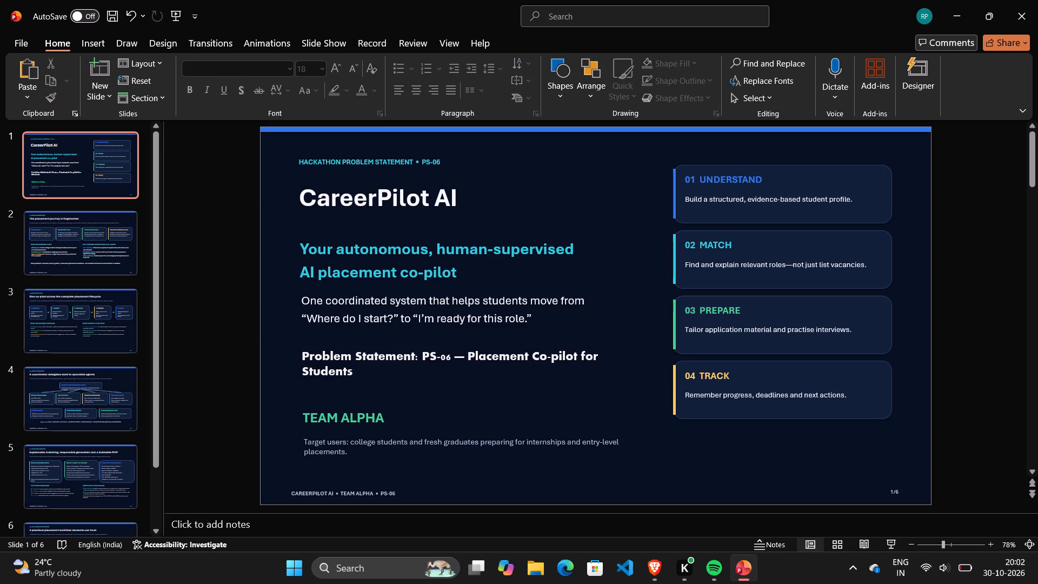
pyautogui.hotkey('ctrl', 's')
pyautogui.hotkey('ctrl', 's')
pyautogui.hotkey('ctrl', 's')
pyautogui.hotkey('ctrl', 's')
pyautogui.hotkey('ctrl', 's')
pyautogui.hotkey('ctrl', 's')
pyautogui.hotkey('ctrl', 's')
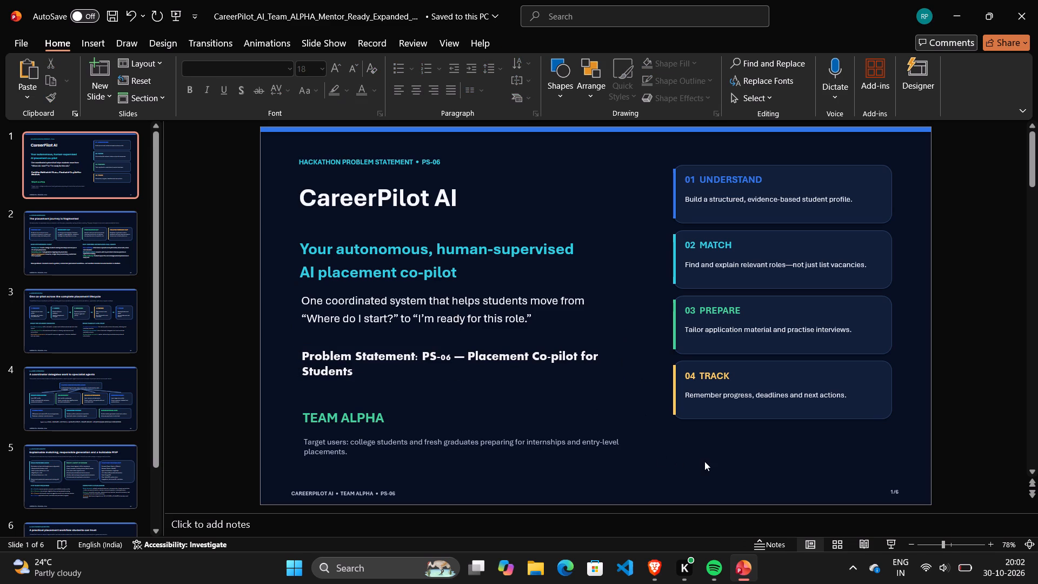
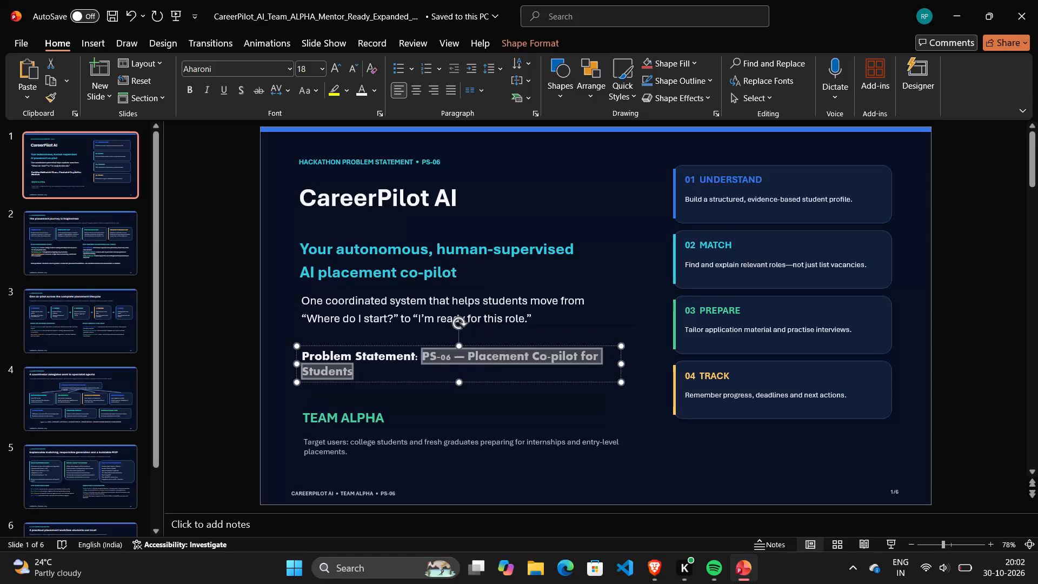
# Copy the text "PS-06 — Placement Co-pilot for Students" from the problem statement line on the title slide.
pyautogui.hotkey('ctrl', 'c')
pyautogui.hotkey('ctrl', 'c')
pyautogui.click(653, 567)
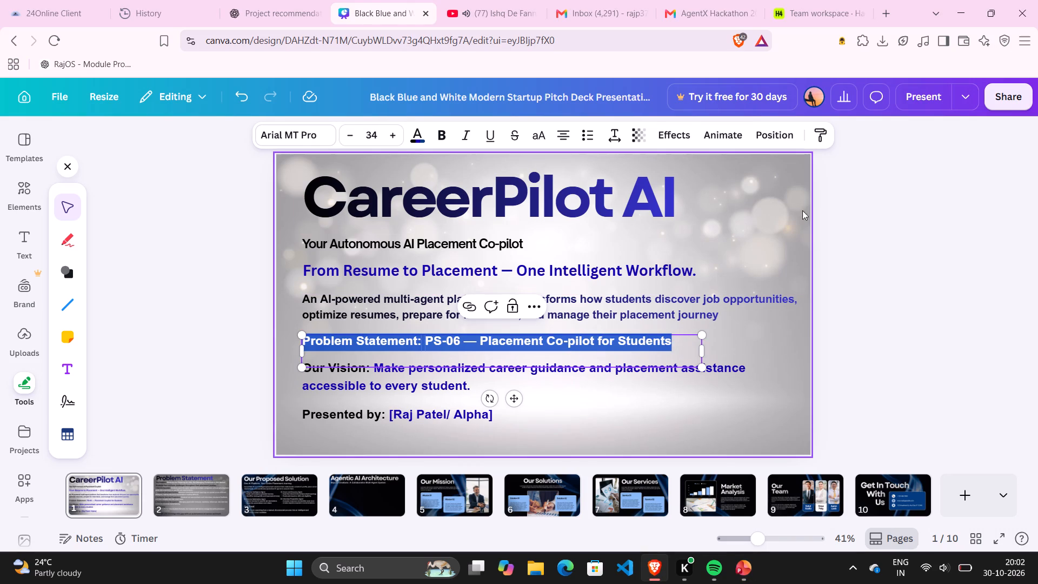
pyautogui.click(781, 210)
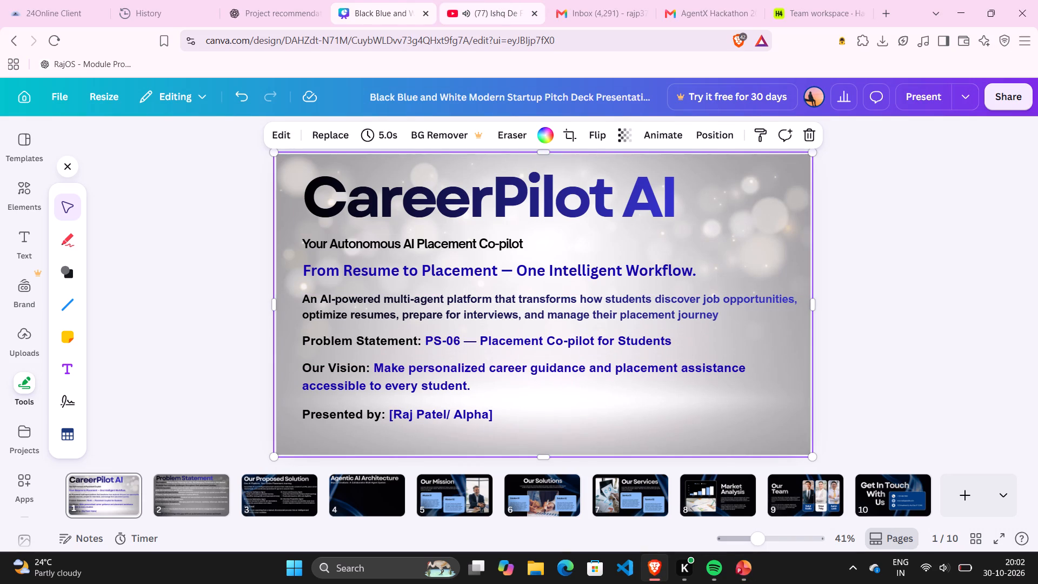
pyautogui.click(300, 0)
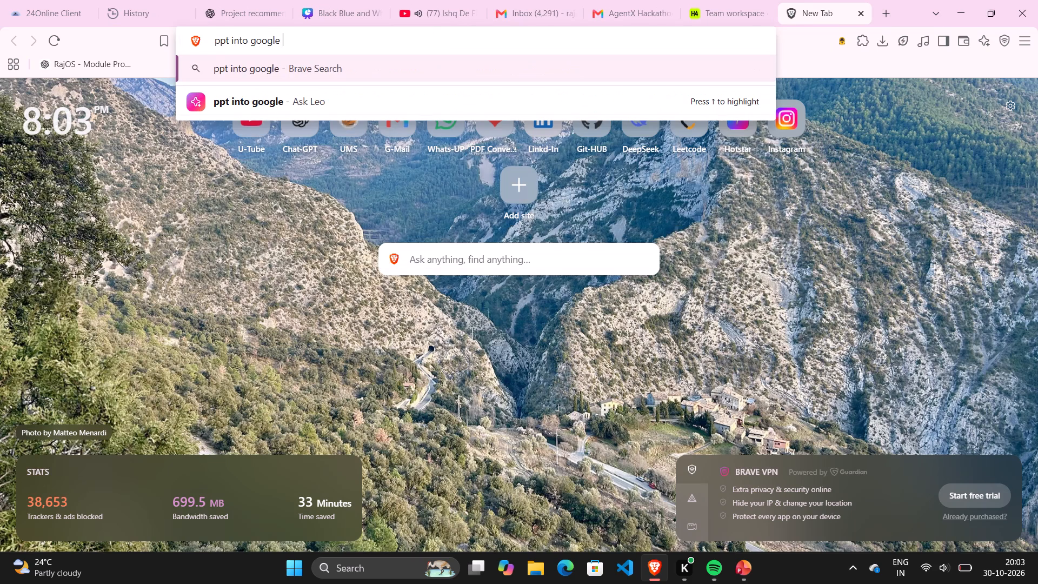
pyautogui.write('drive')
pyautogui.press('space')
pyautogui.press('Return')
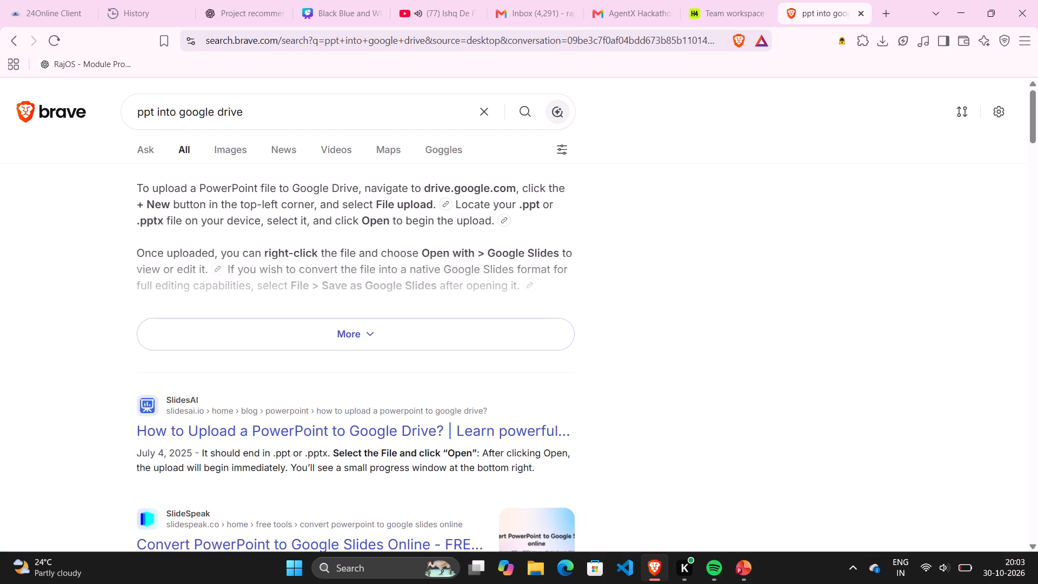
# Search for drive.google.com, copied from the answer text, and open Google Drive from the results.
pyautogui.moveTo(424, 189); pyautogui.dragTo(514, 186)
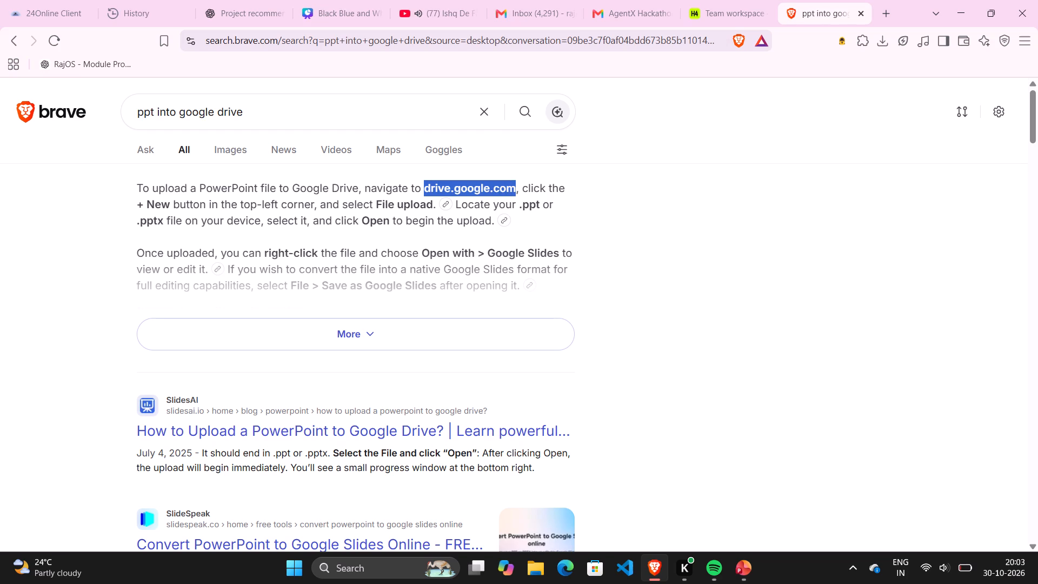
pyautogui.moveTo(514, 186); pyautogui.dragTo(515, 185)
pyautogui.hotkey('ctrl', 'c')
pyautogui.click(482, 105)
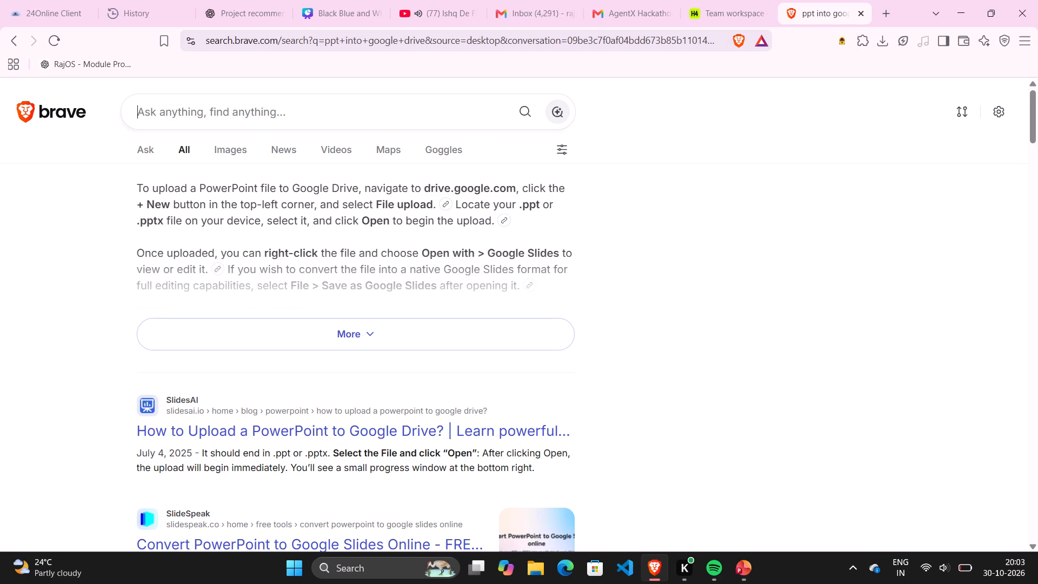
pyautogui.hotkey('ctrl', 'v')
pyautogui.press('Return')
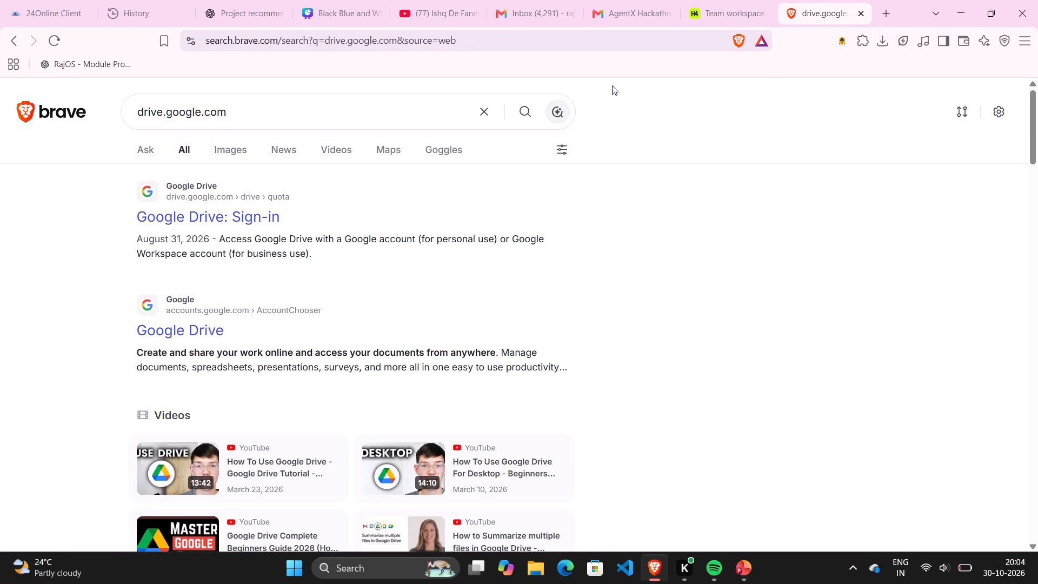
pyautogui.click(264, 219)
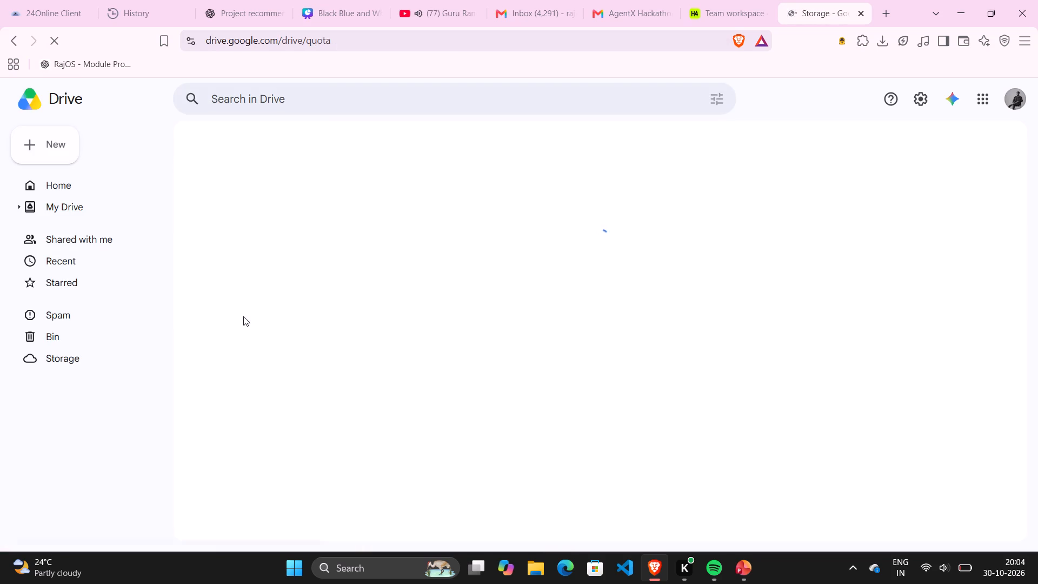
# Upload the CareerPilot_AI_Team_ALPHA_Mentor_Ready_Expanded_Deck presentation from the D: drive to Google Drive.
pyautogui.click(45, 149)
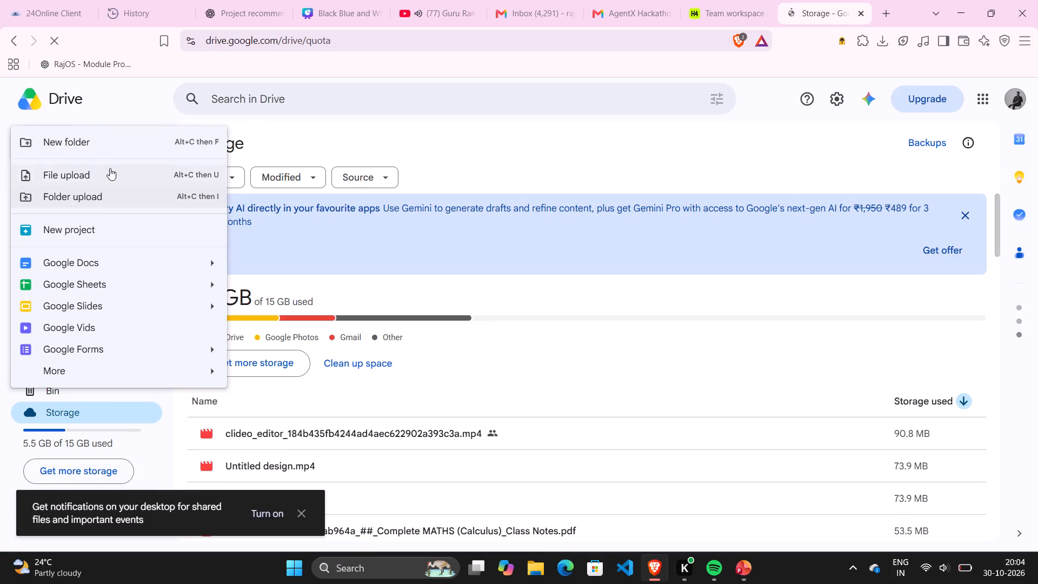
pyautogui.click(117, 171)
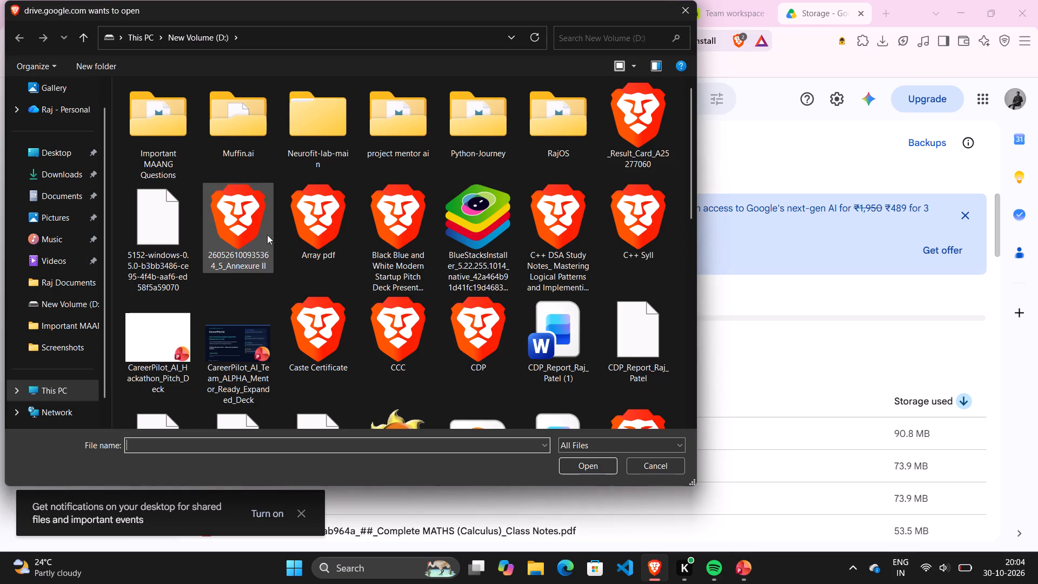
pyautogui.scroll(-6, 517, 327)
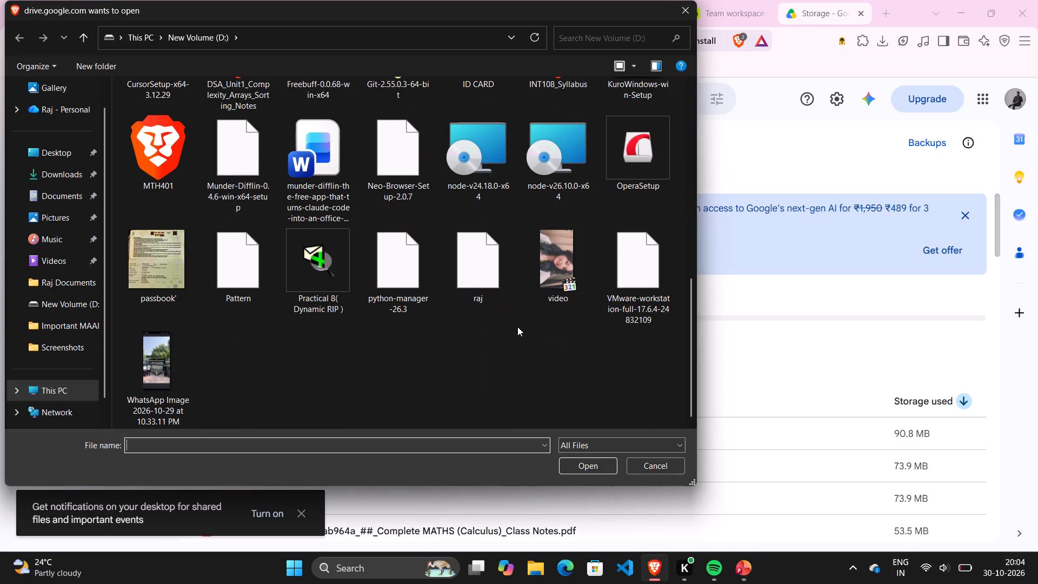
pyautogui.scroll(1, 517, 327)
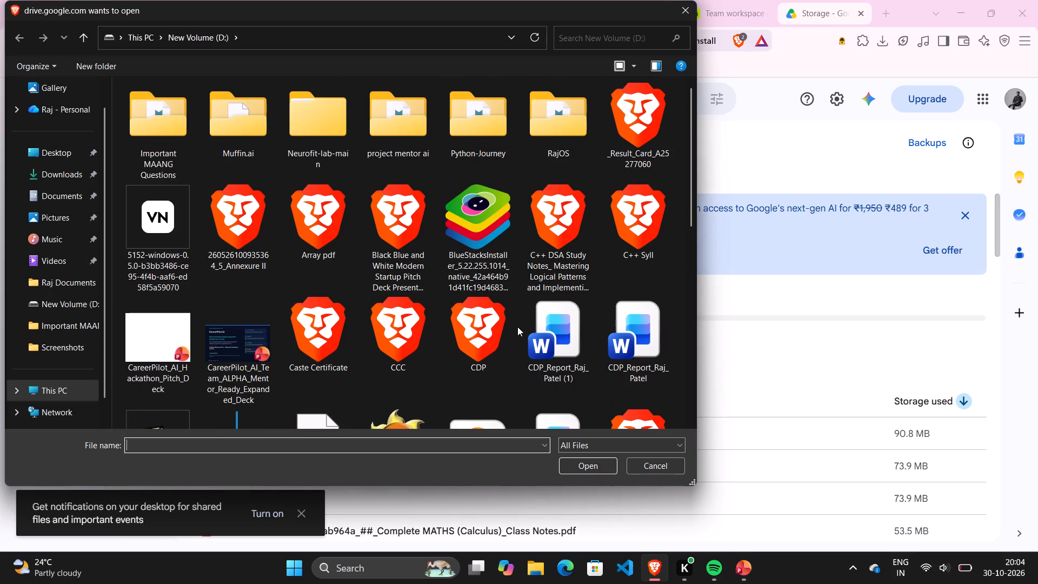
pyautogui.scroll(1, 517, 327)
pyautogui.click(238, 338)
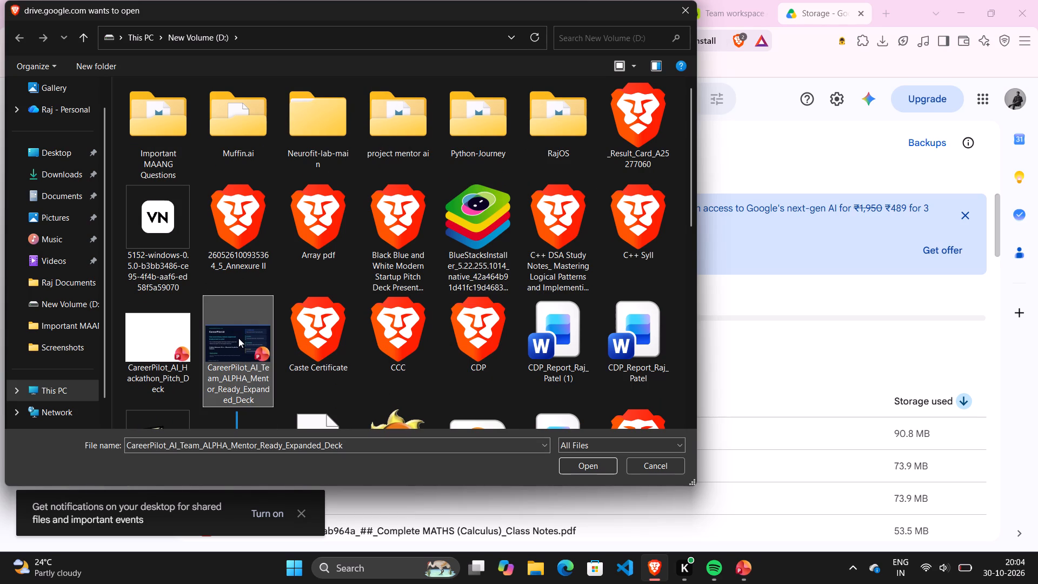
pyautogui.rightClick(238, 338)
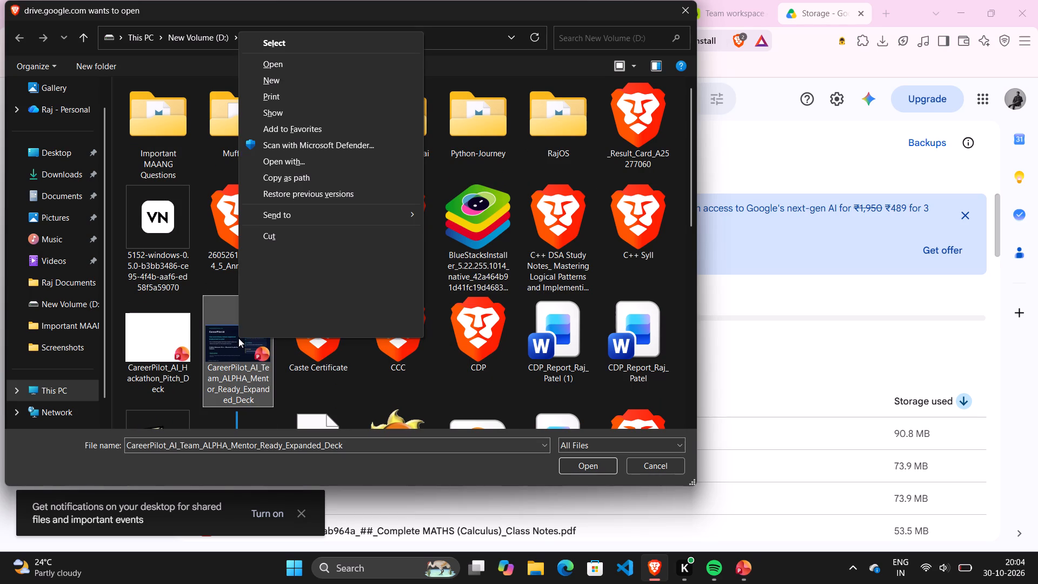
pyautogui.click(284, 326)
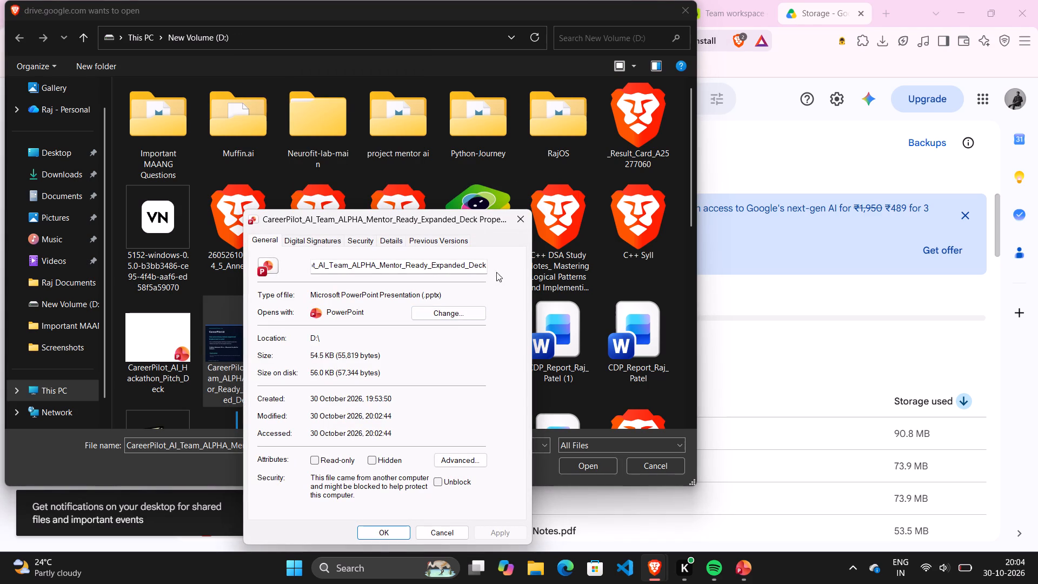
pyautogui.click(522, 219)
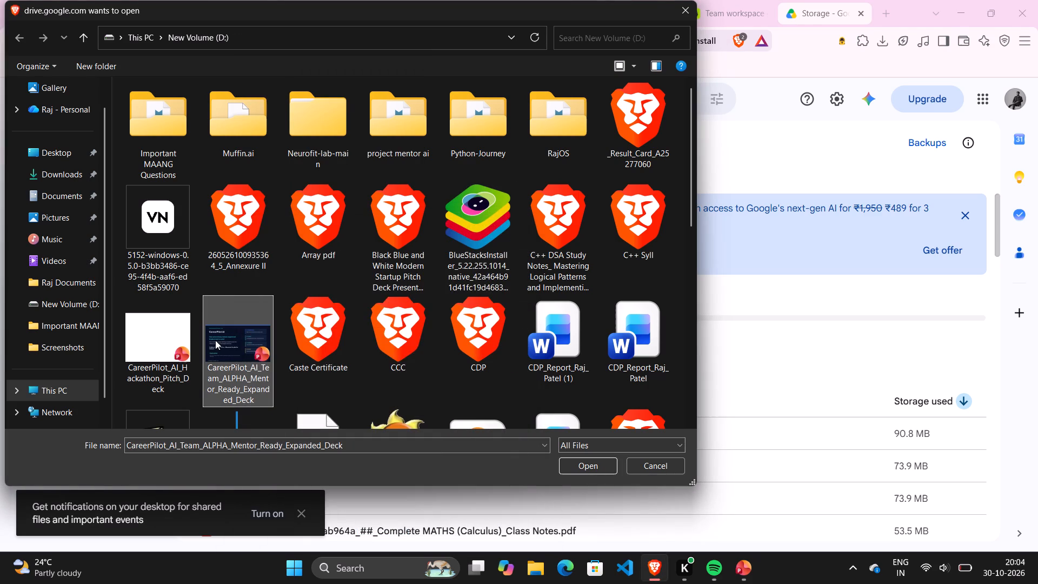
pyautogui.doubleClick(215, 340)
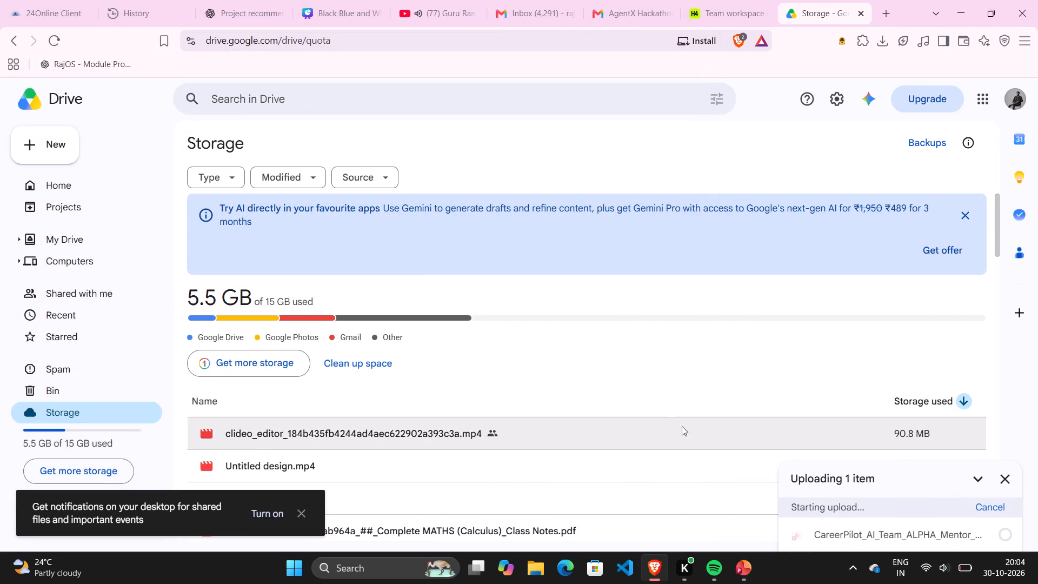
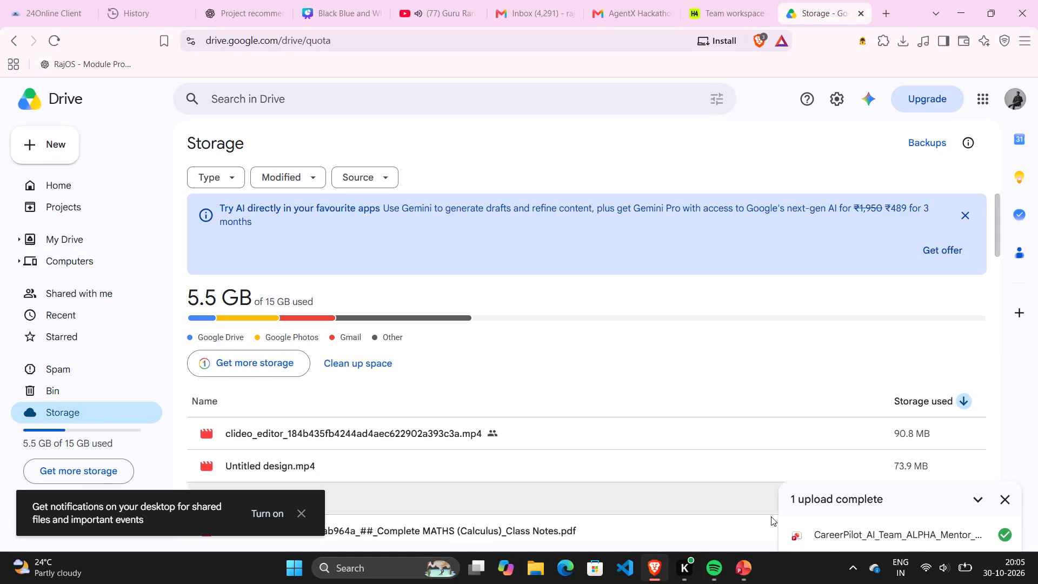
# Open the uploaded CareerPilot_AI_Team_ALPHA_Mentor_Ready_Expanded_Deck from Drive and dismiss the Office editing and recording introductions.
pyautogui.click(854, 529)
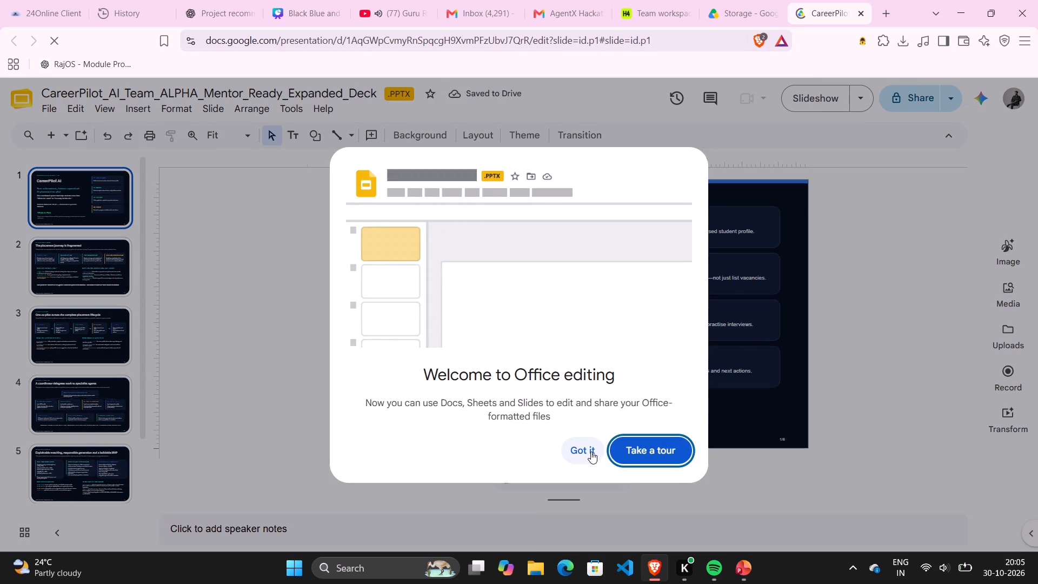
pyautogui.click(591, 452)
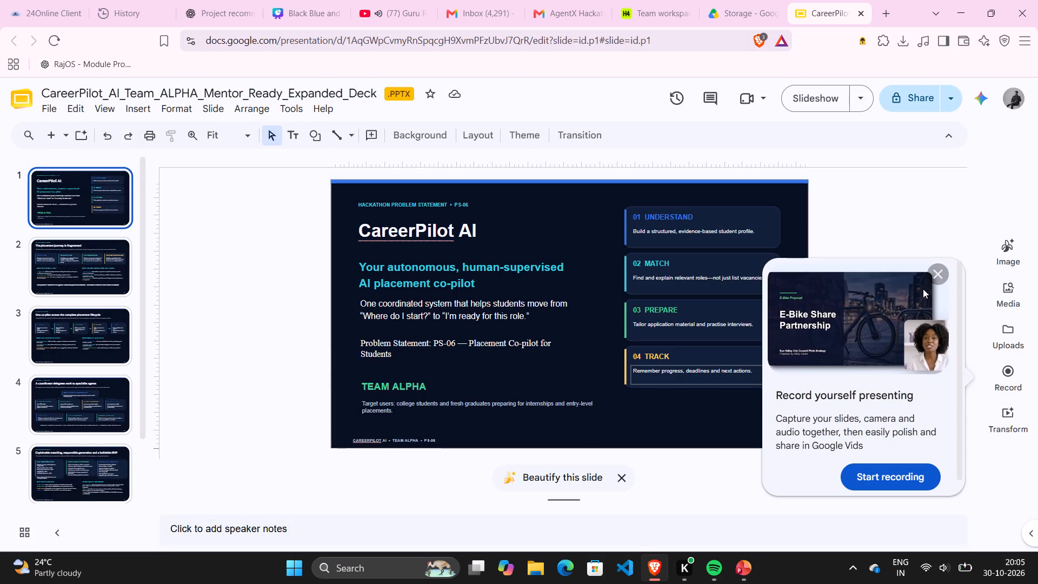
pyautogui.click(937, 269)
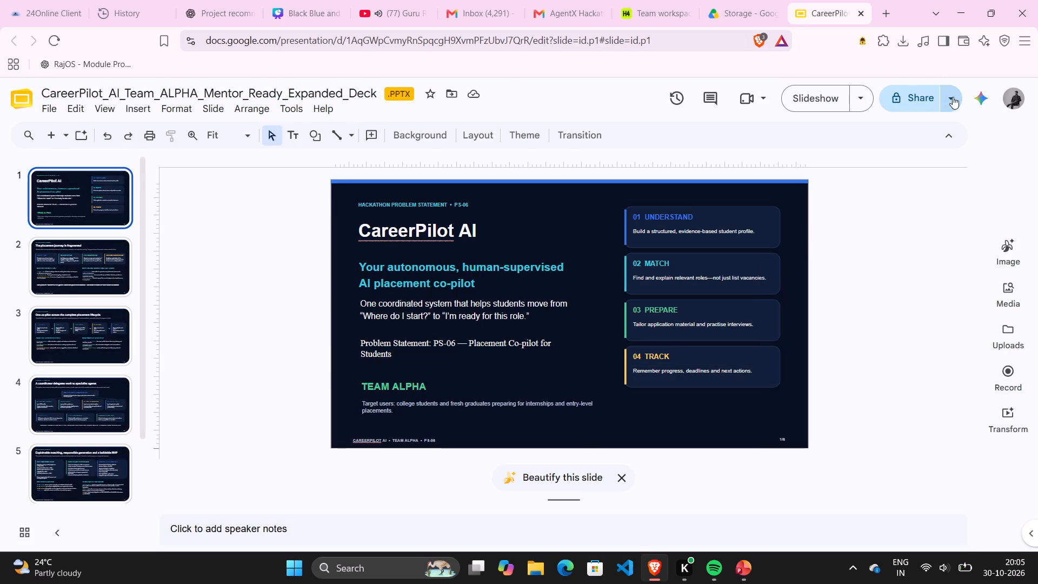
# Share the CareerPilot deck by setting its general access to Anyone with the link, with the Viewer role.
pyautogui.click(868, 101)
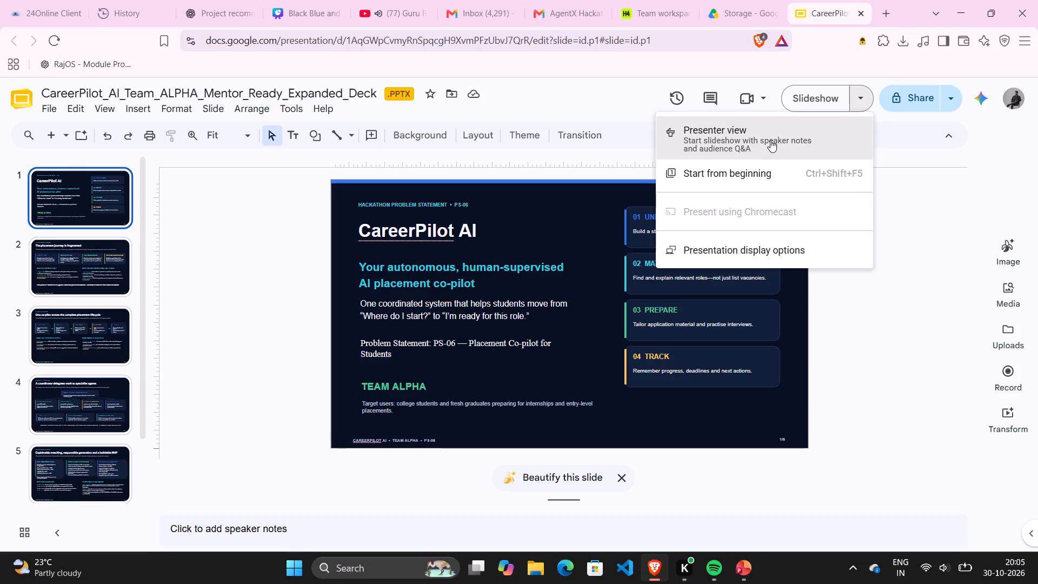
pyautogui.click(908, 191)
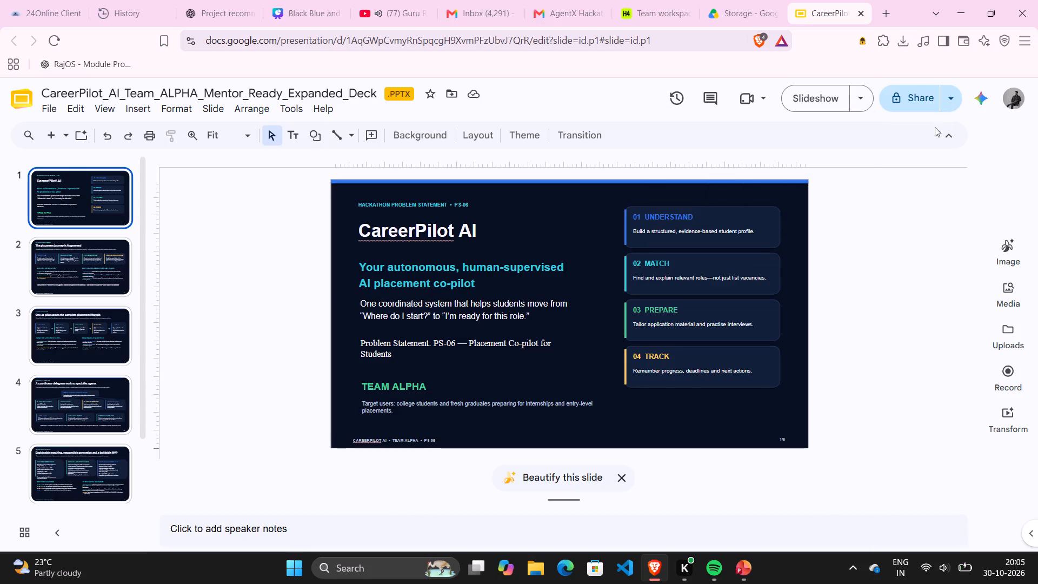
pyautogui.click(952, 97)
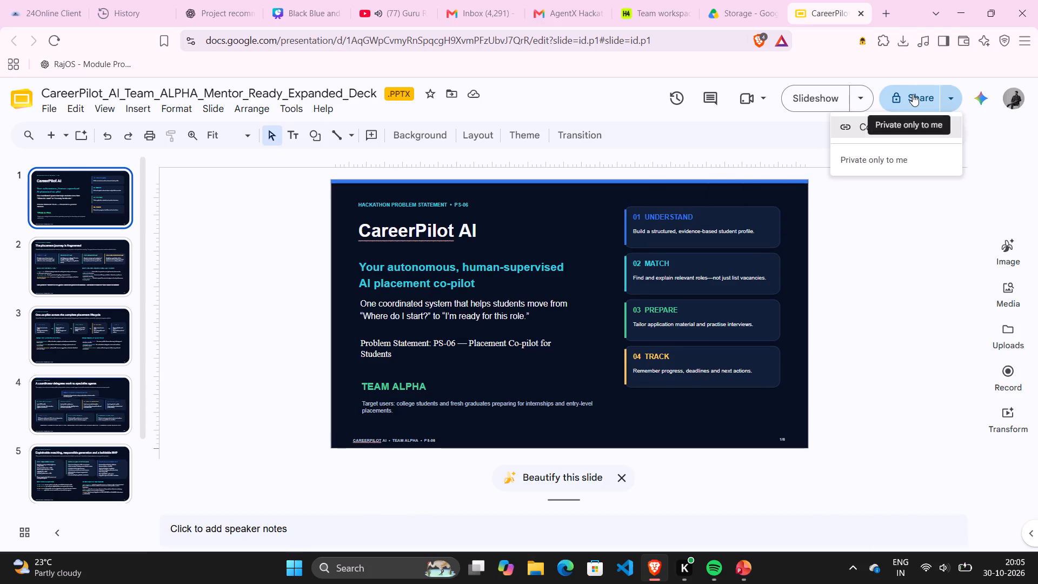
pyautogui.click(913, 94)
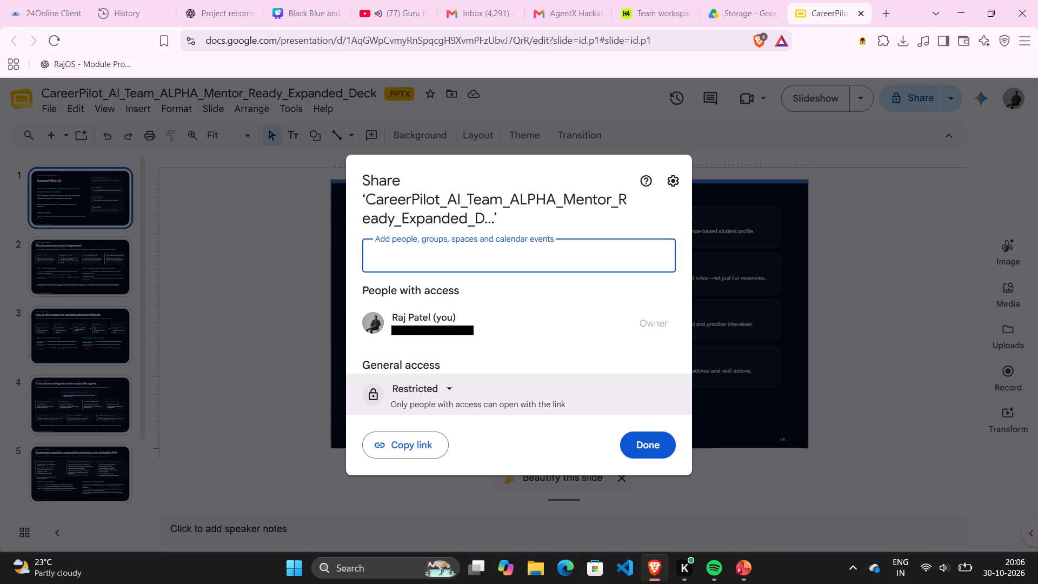
pyautogui.click(544, 396)
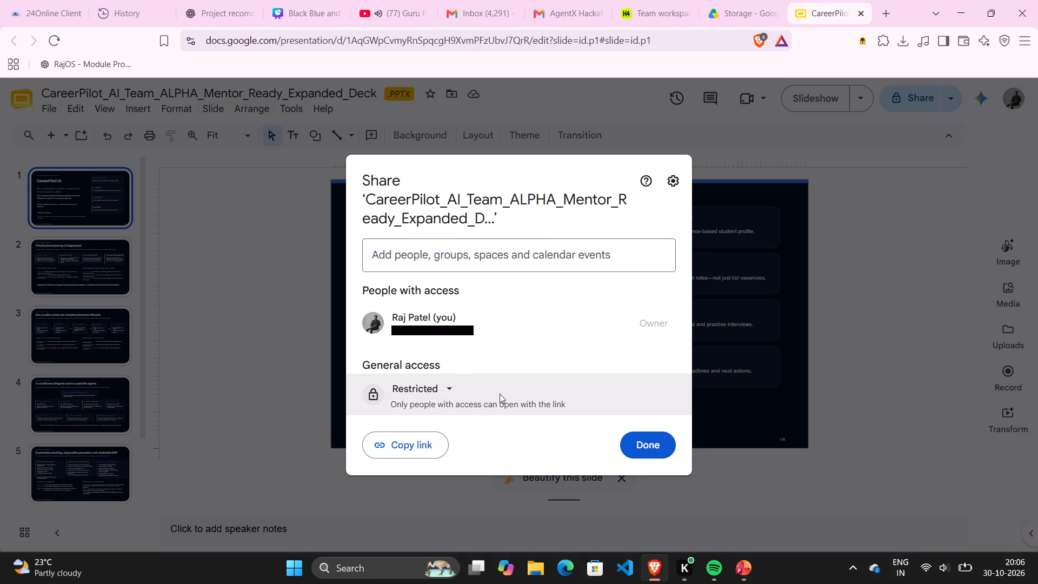
pyautogui.click(432, 375)
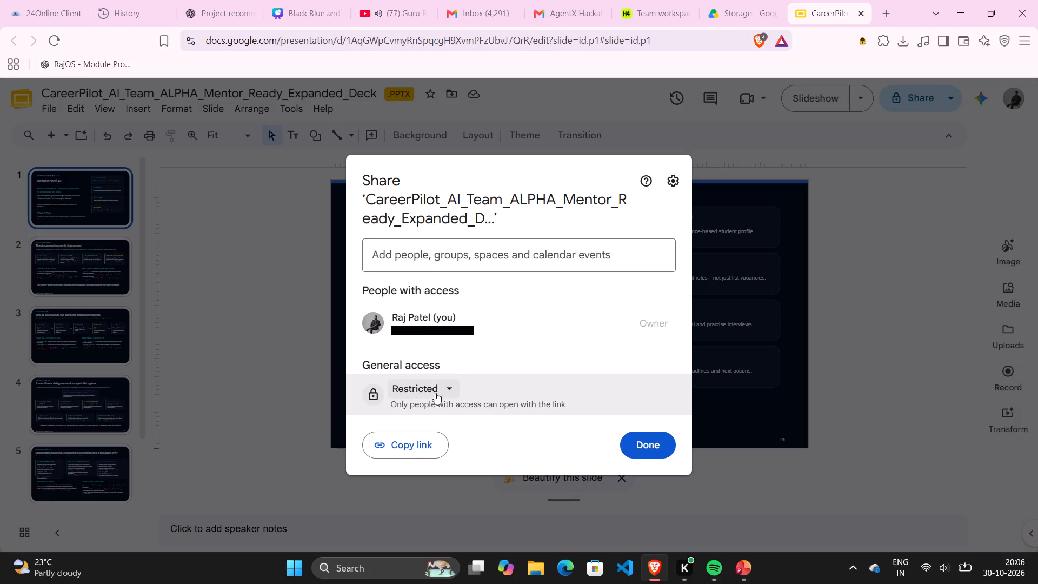
pyautogui.click(435, 393)
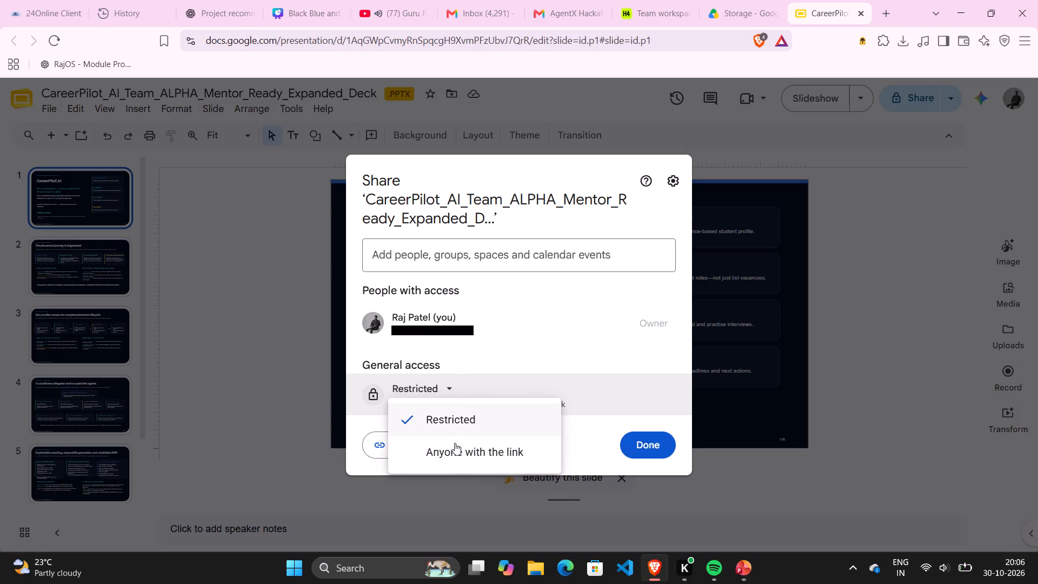
pyautogui.click(538, 360)
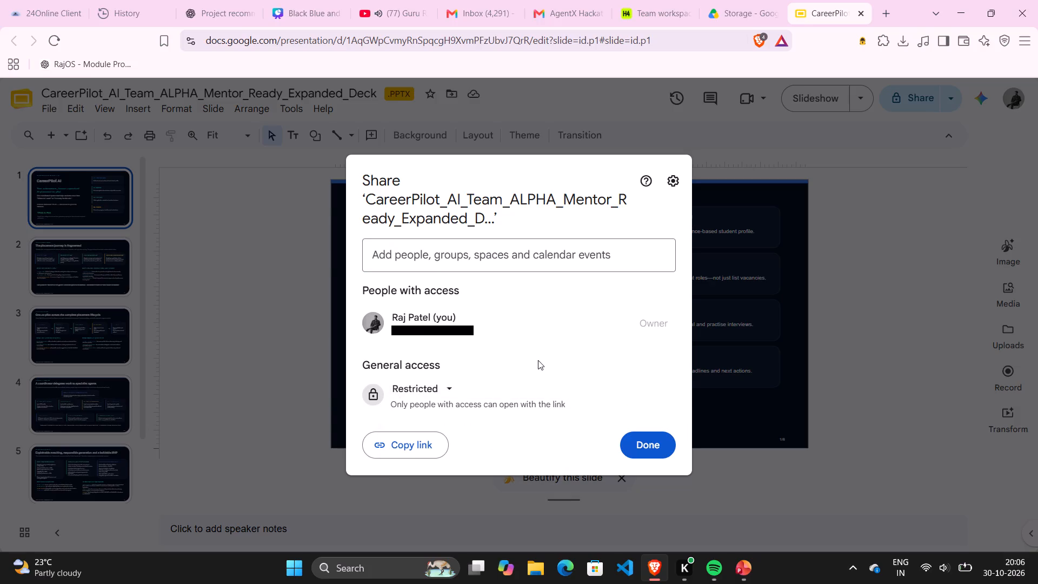
pyautogui.click(431, 388)
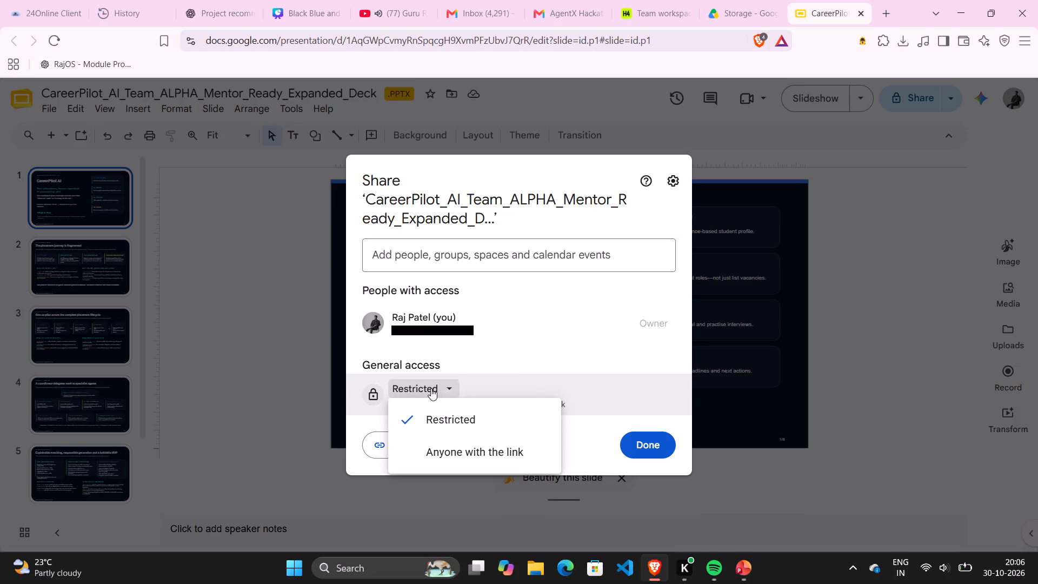
pyautogui.click(461, 457)
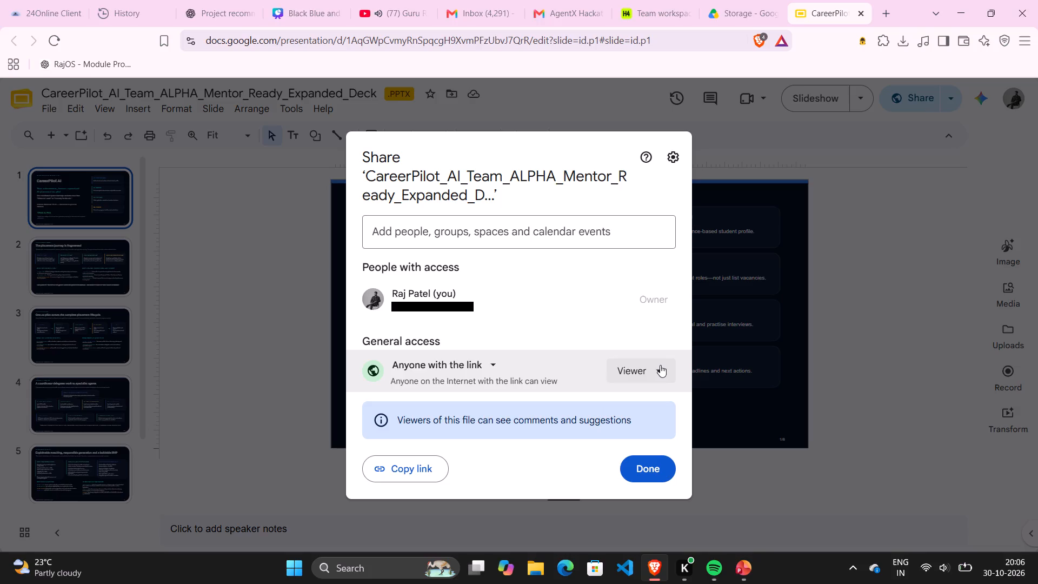
pyautogui.click(646, 472)
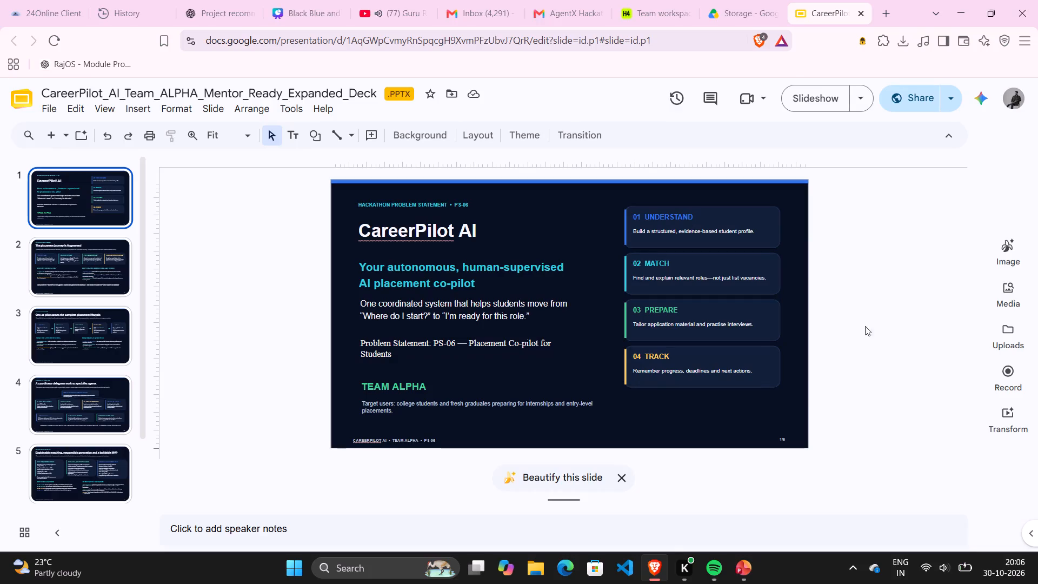
# Copy the sharing link of the CareerPilot deck and leave the sharing settings.
pyautogui.click(929, 101)
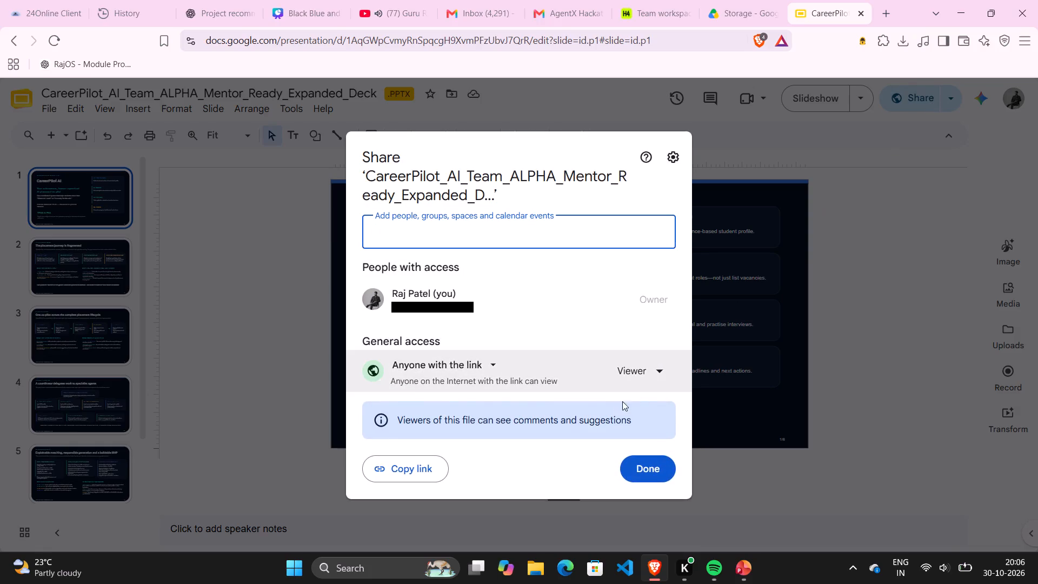
pyautogui.click(424, 462)
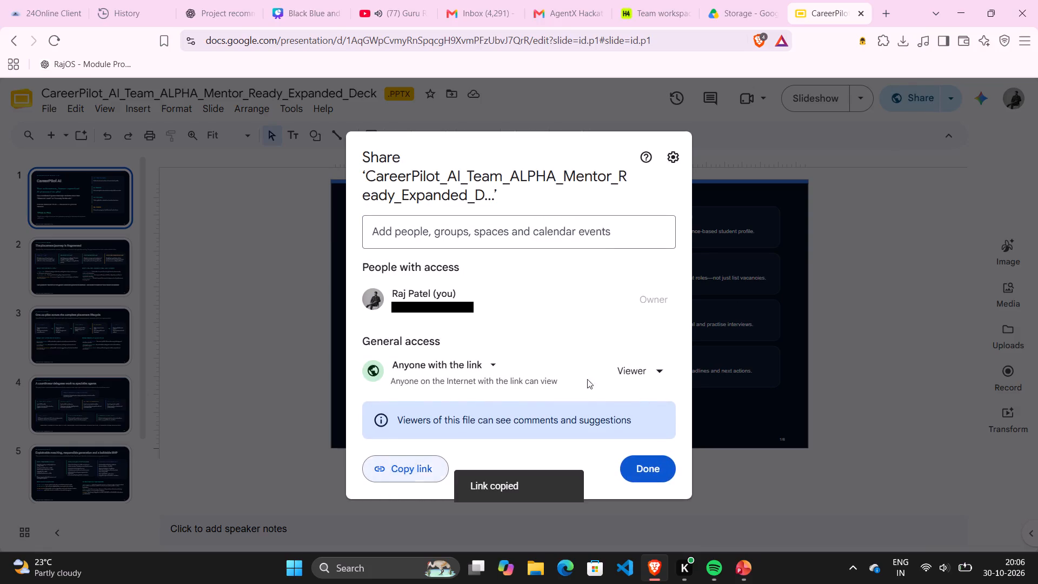
pyautogui.click(887, 275)
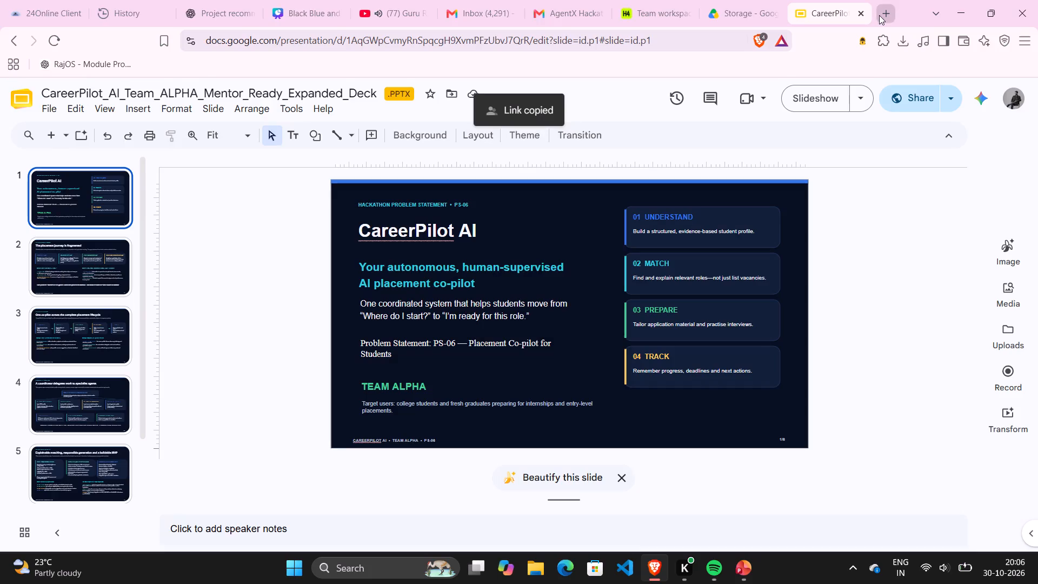
# Switch to Google Chrome and open the copied deck link there to test the sharing.
pyautogui.click(879, 15)
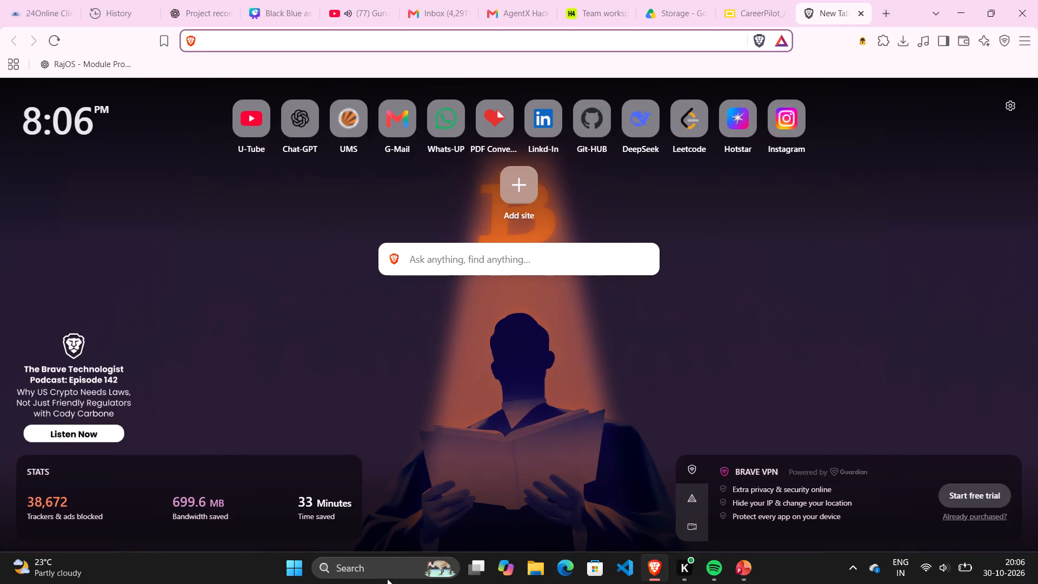
pyautogui.click(387, 579)
pyautogui.write('ch')
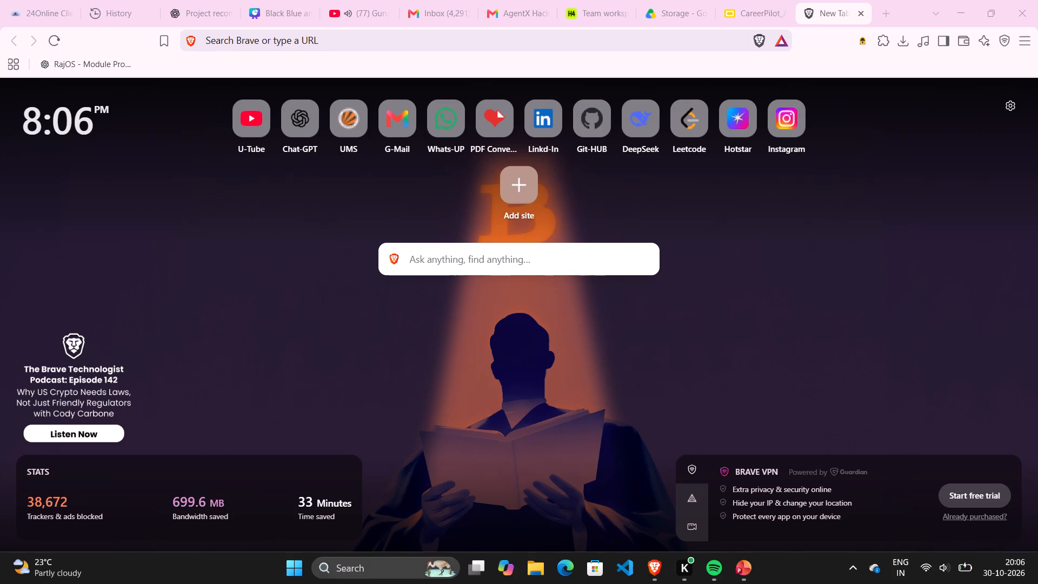
pyautogui.click(388, 564)
pyautogui.write('ch')
pyautogui.write('ro')
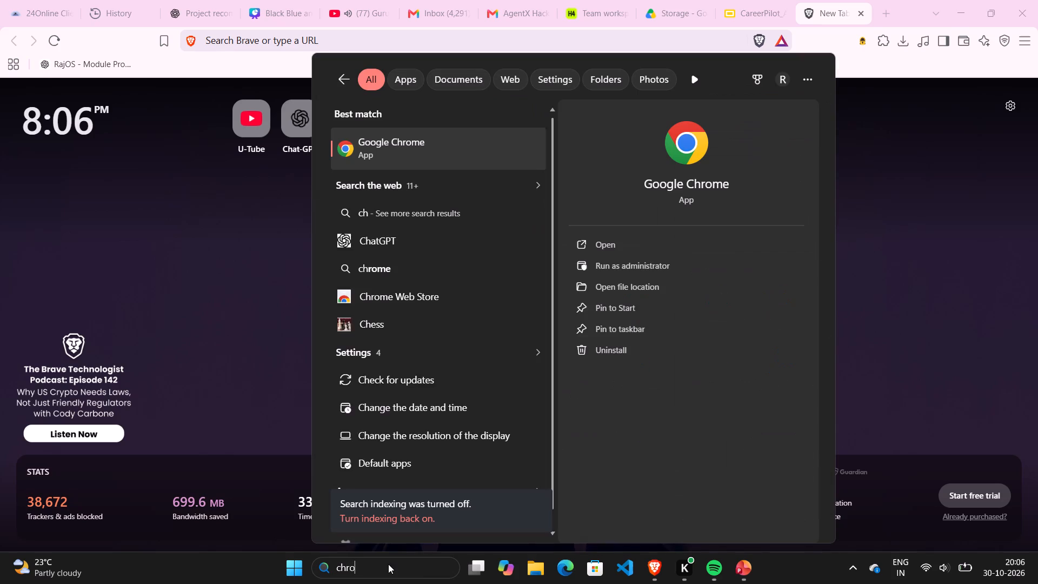
pyautogui.press('Return')
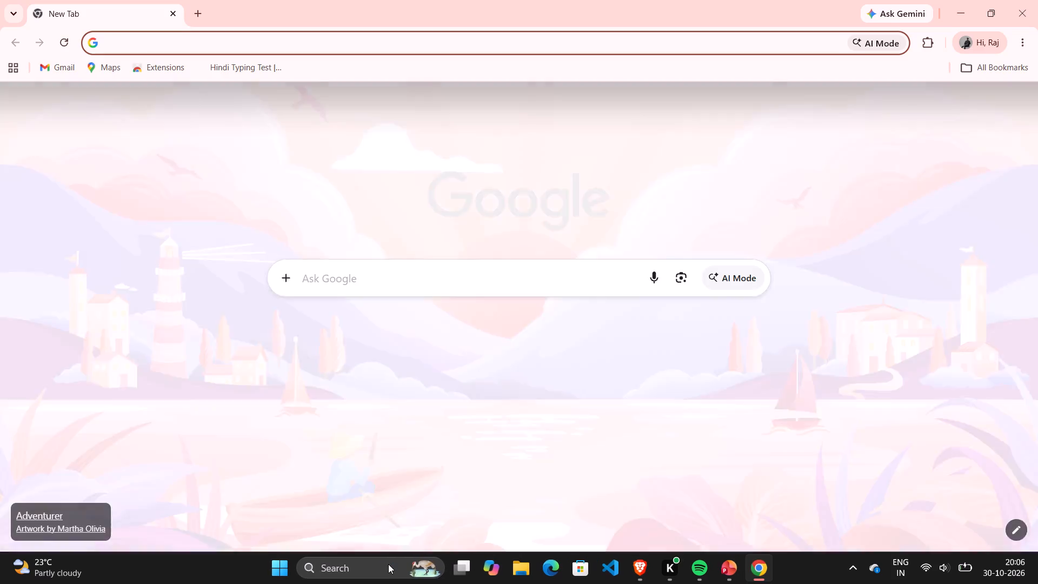
pyautogui.hotkey('ctrl', 'v')
pyautogui.press('Return')
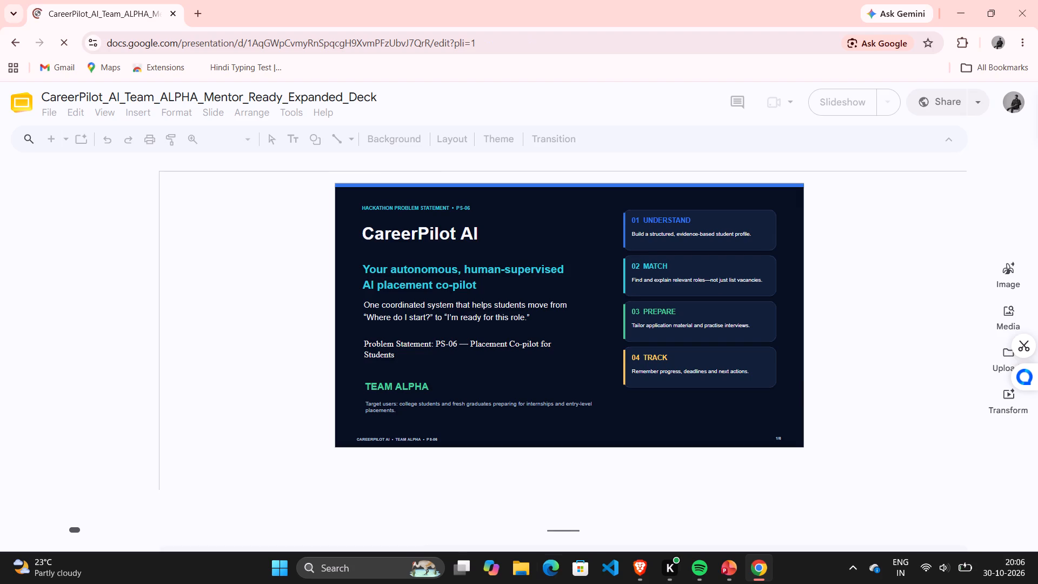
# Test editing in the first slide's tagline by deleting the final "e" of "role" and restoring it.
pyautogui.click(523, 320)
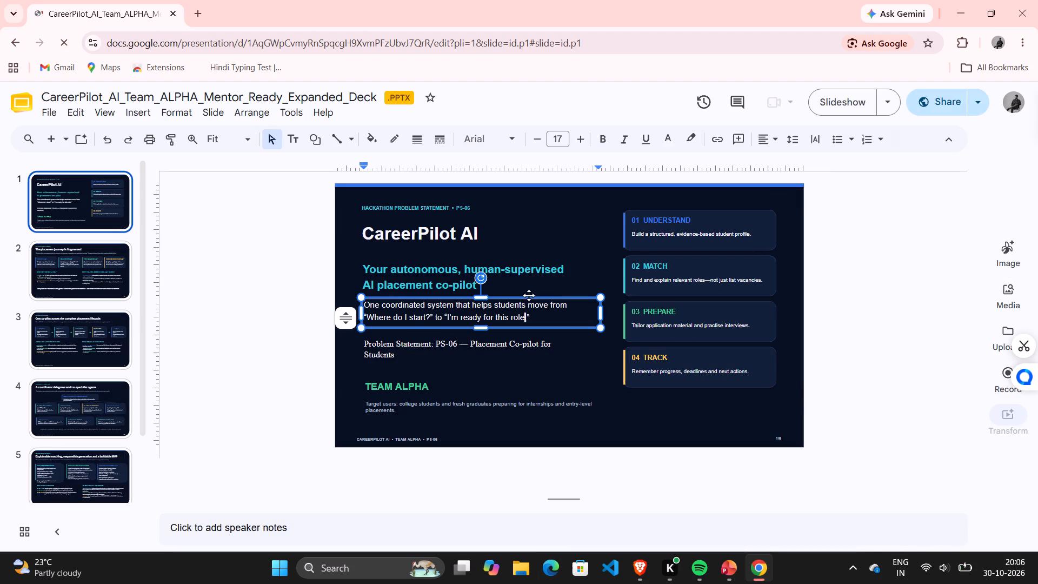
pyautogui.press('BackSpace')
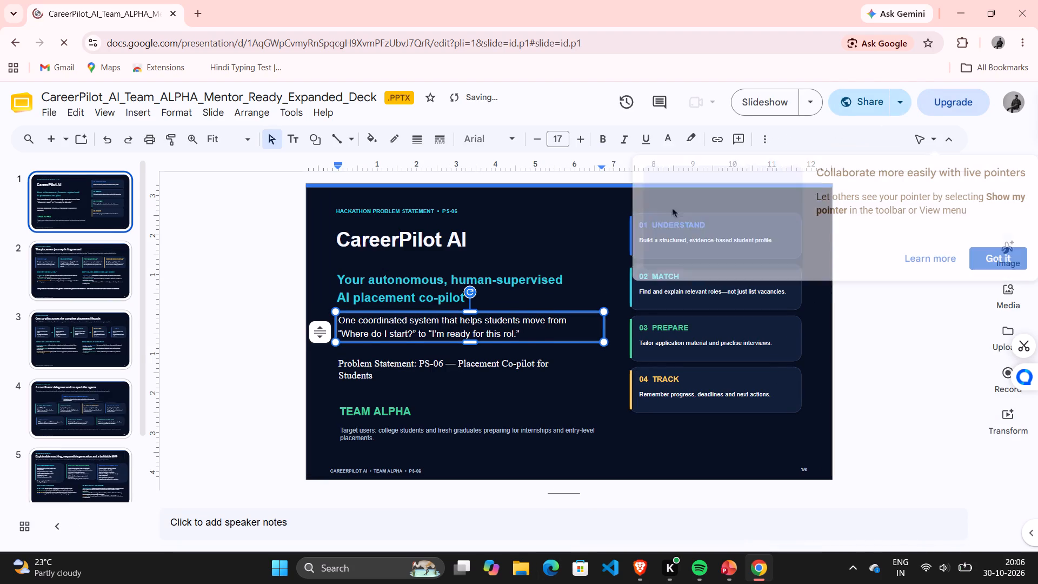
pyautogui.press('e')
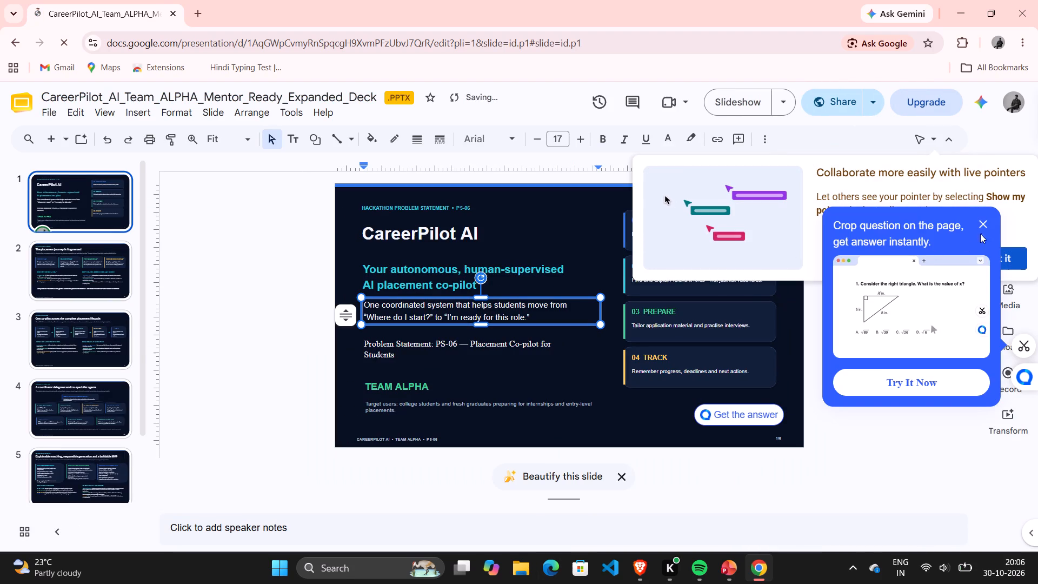
# Dismiss the pop-ups, review the shared deck from the first slide through slide 6, and close Chrome.
pyautogui.click(984, 221)
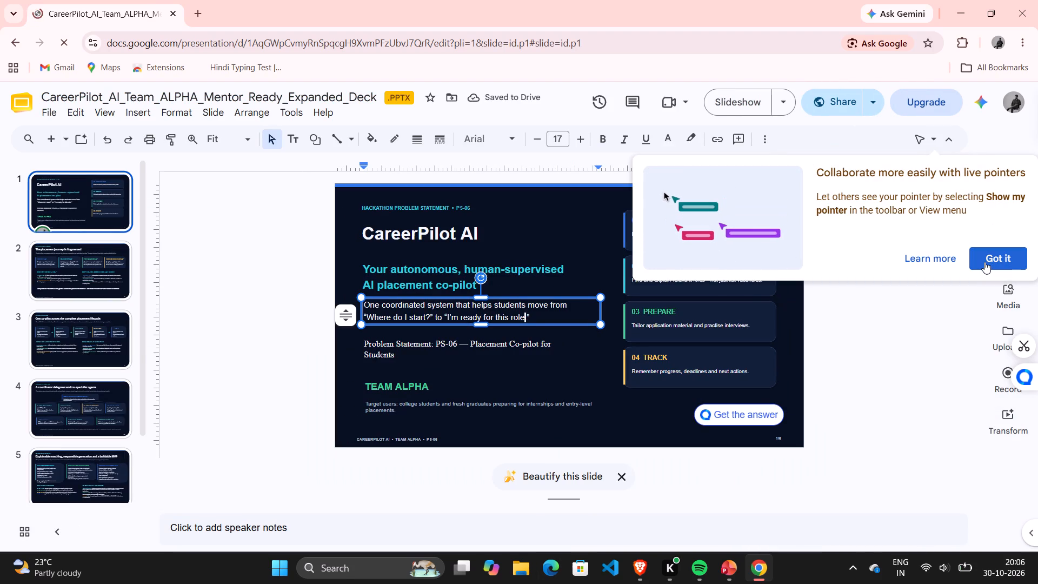
pyautogui.click(984, 262)
pyautogui.click(886, 346)
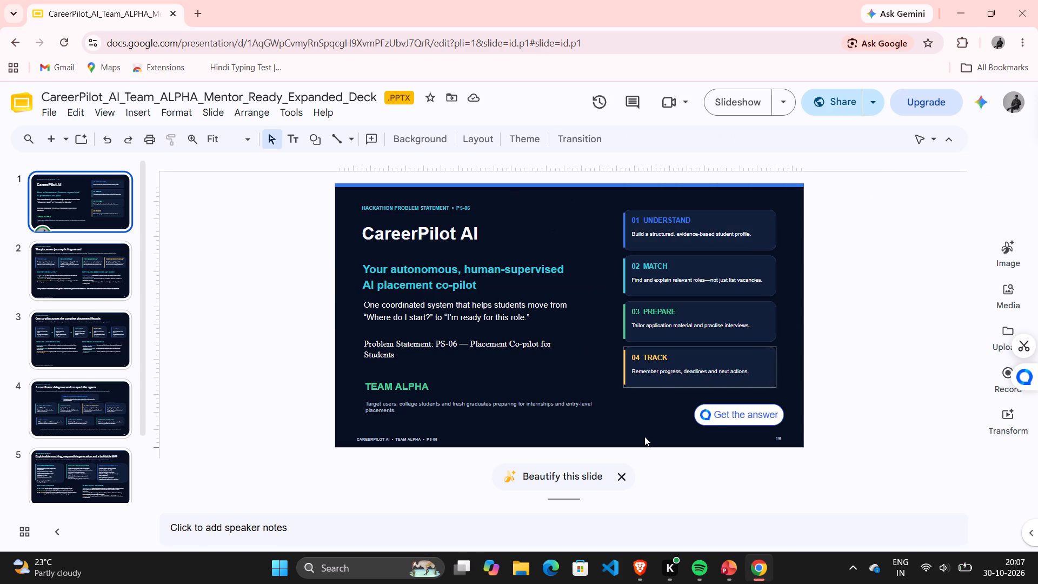
pyautogui.press('Right')
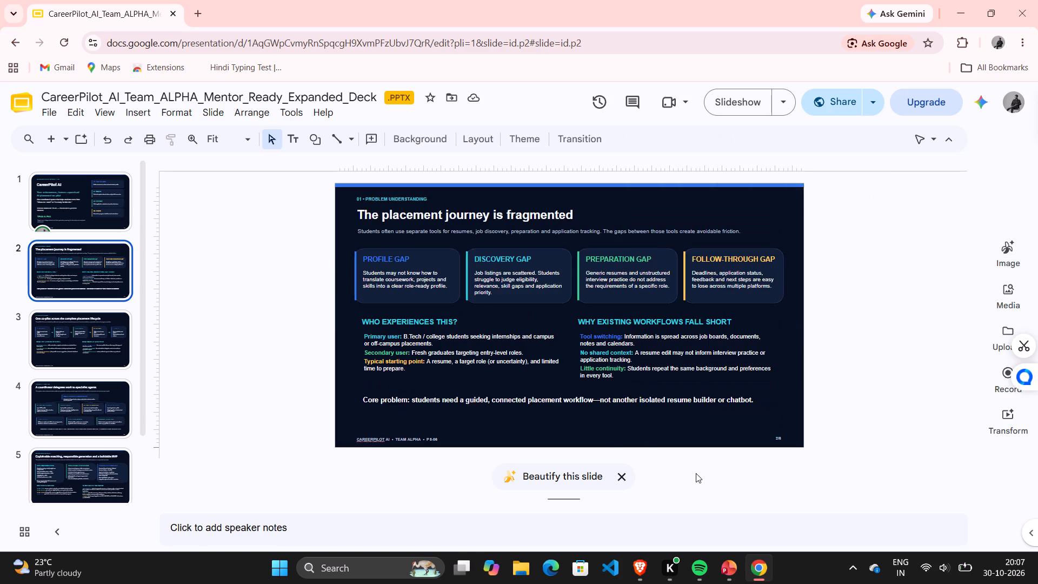
pyautogui.press('Left')
pyautogui.press('Right')
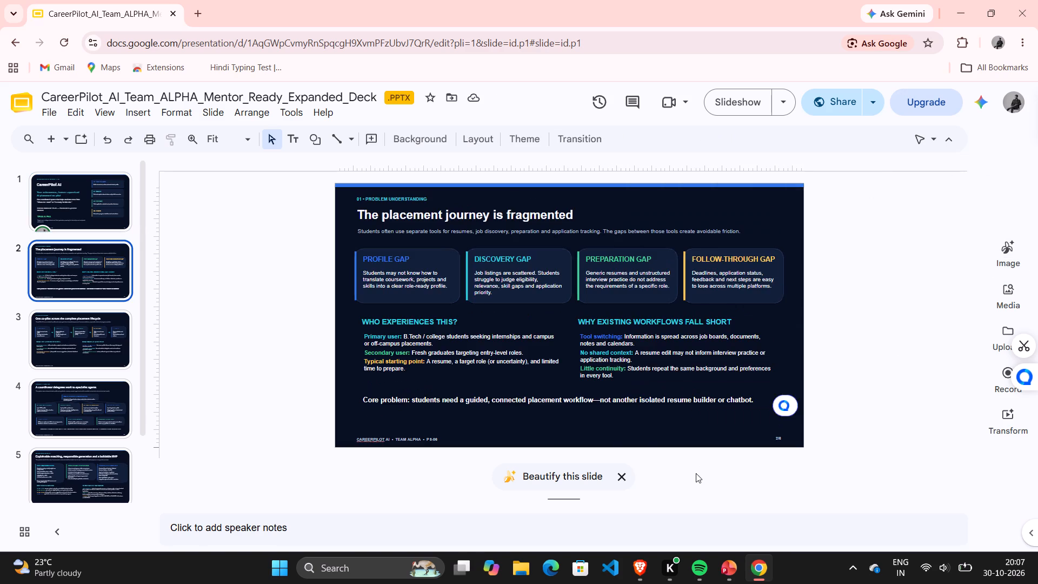
pyautogui.press('Right')
pyautogui.press('Right')
pyautogui.press('Right')
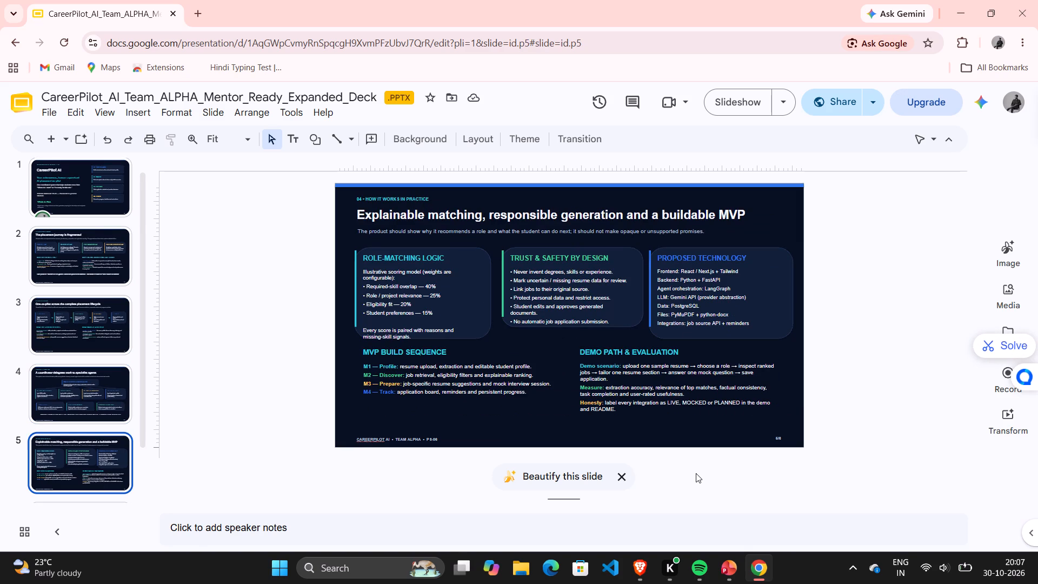
pyautogui.press('Right')
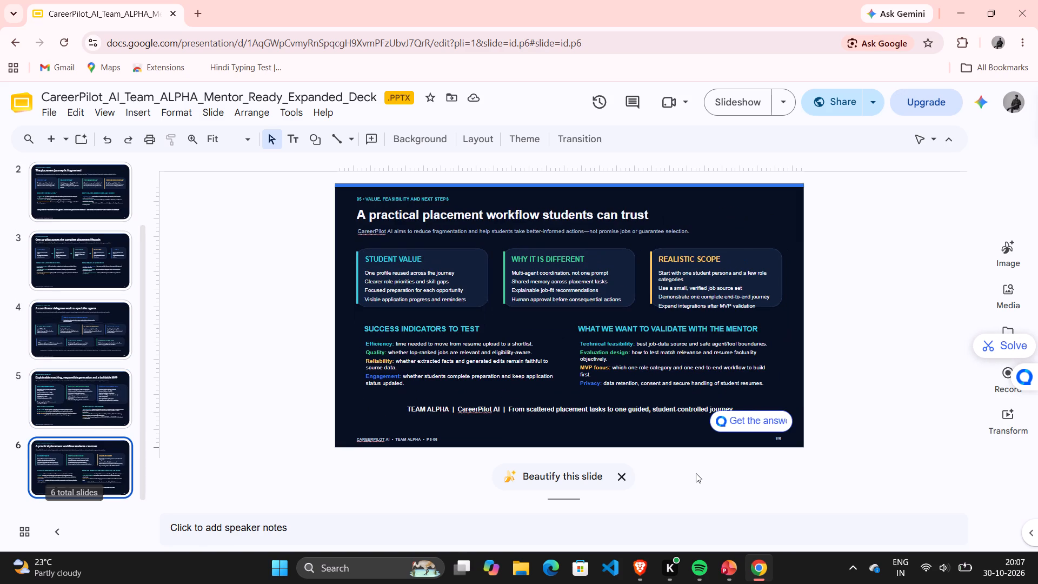
pyautogui.press('Right')
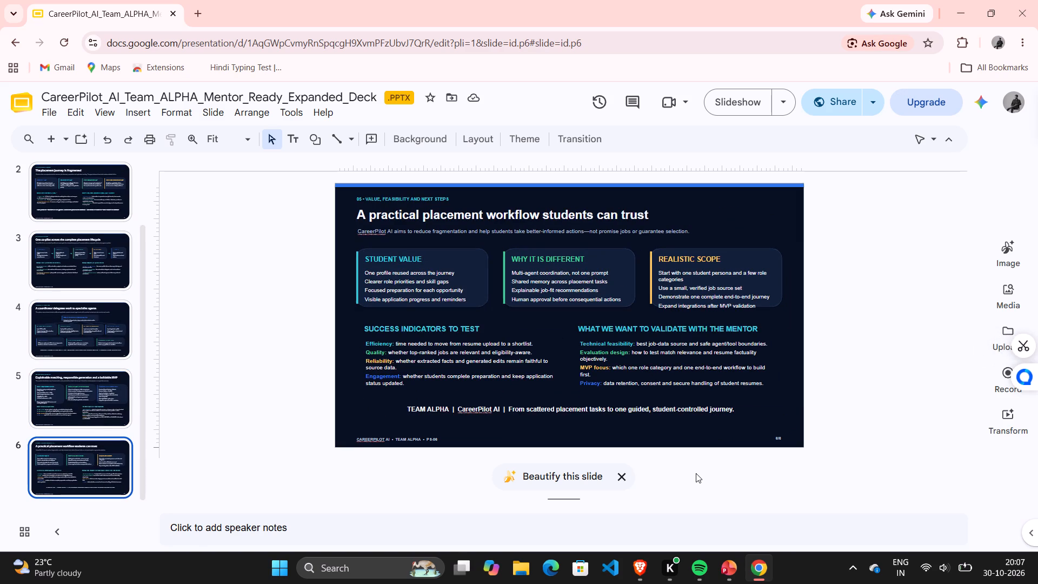
pyautogui.click(870, 293)
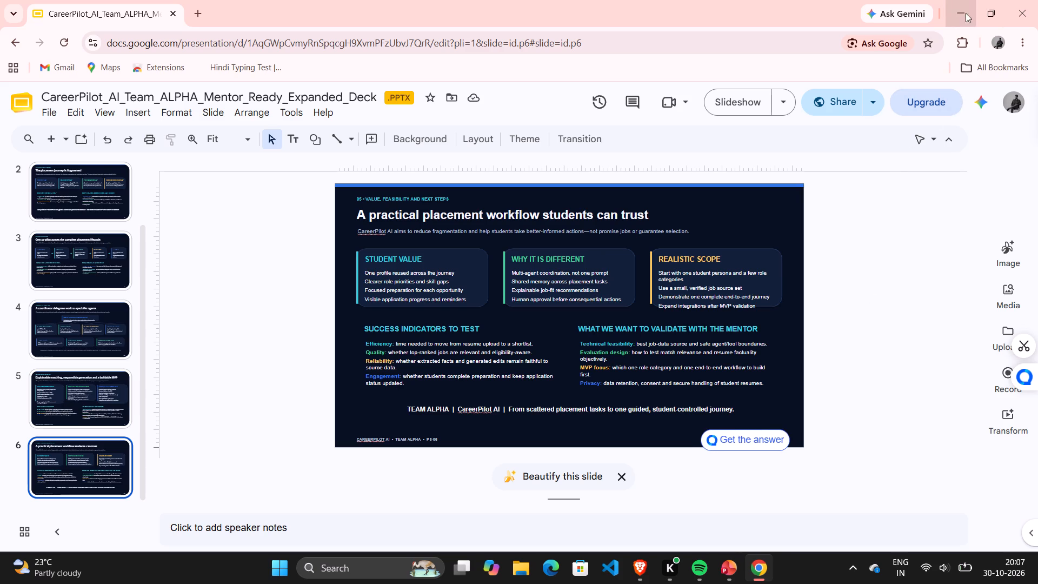
pyautogui.click(1021, 1)
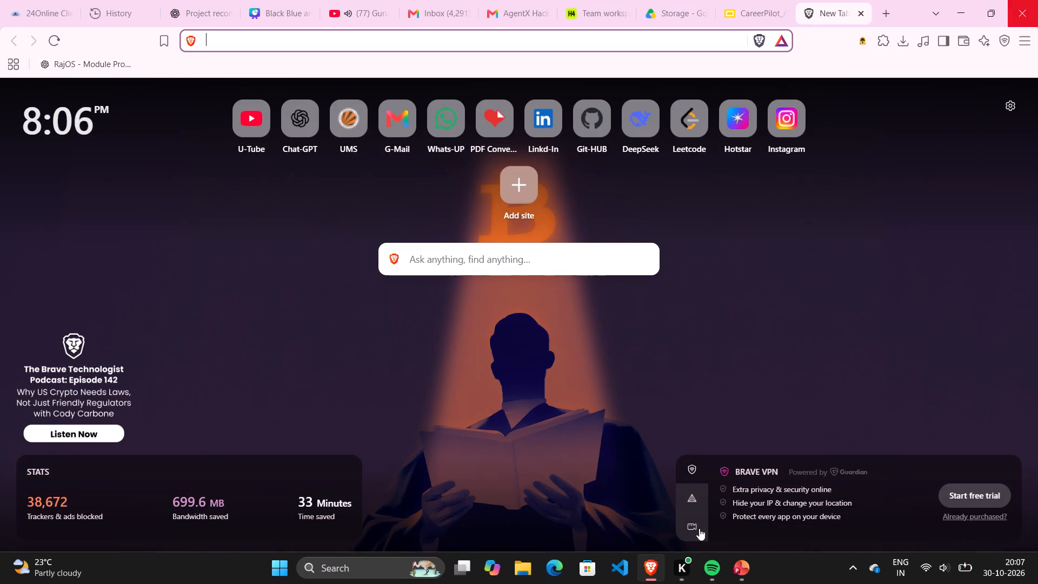
# Return to the CareerPilot deck in Brave and copy its sharing link again.
pyautogui.click(774, 0)
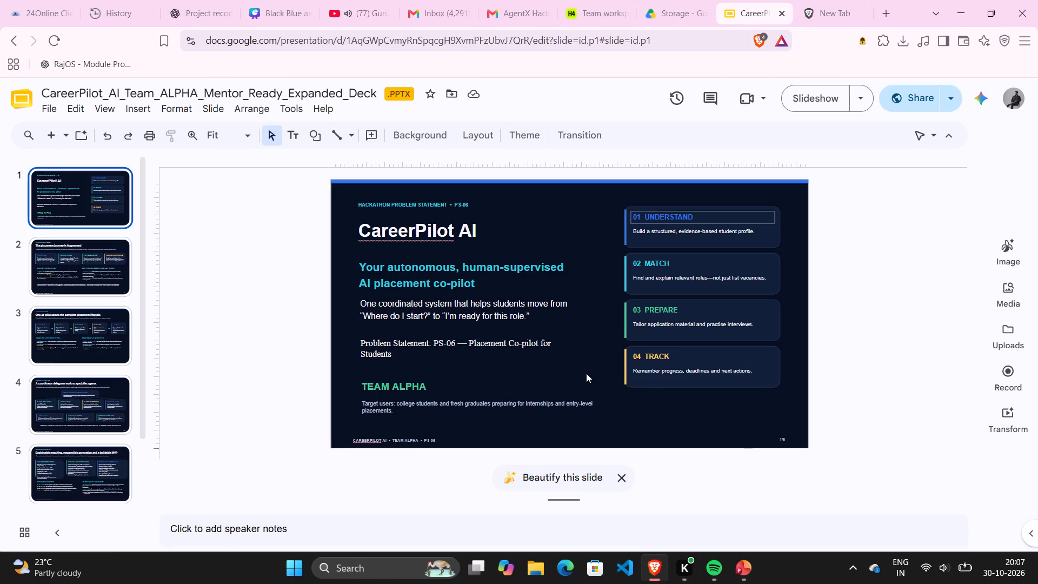
pyautogui.click(950, 104)
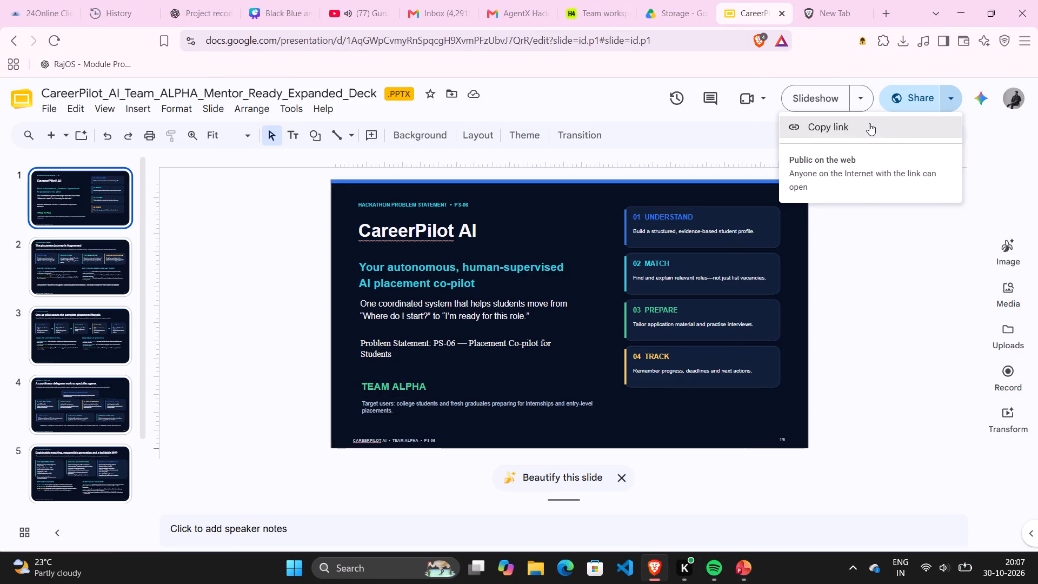
pyautogui.click(868, 123)
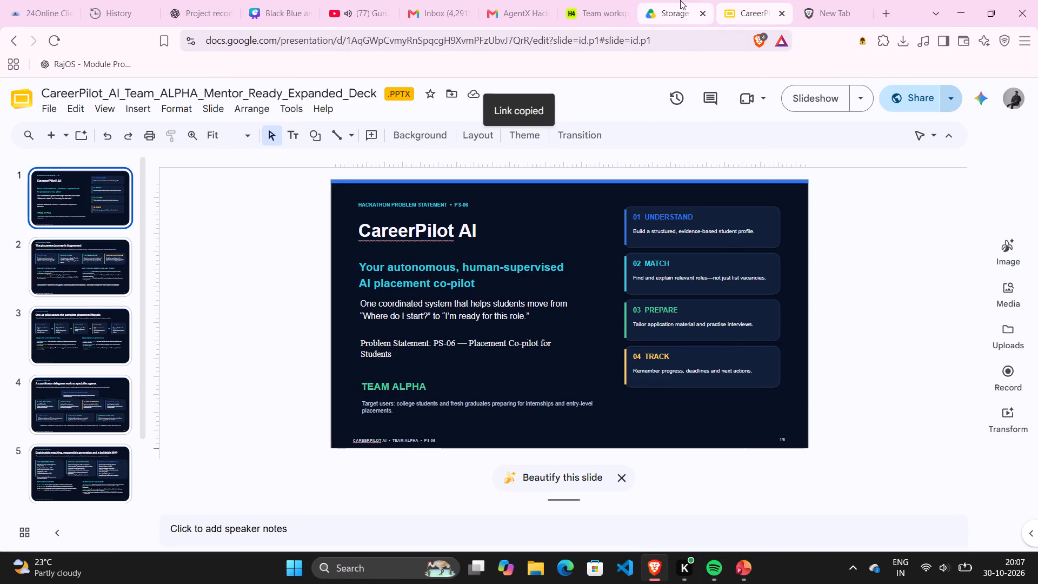
# Paste the copied deck link as the Presentation link in the Hack4Hack idea submission form.
pyautogui.click(680, 0)
pyautogui.click(611, 0)
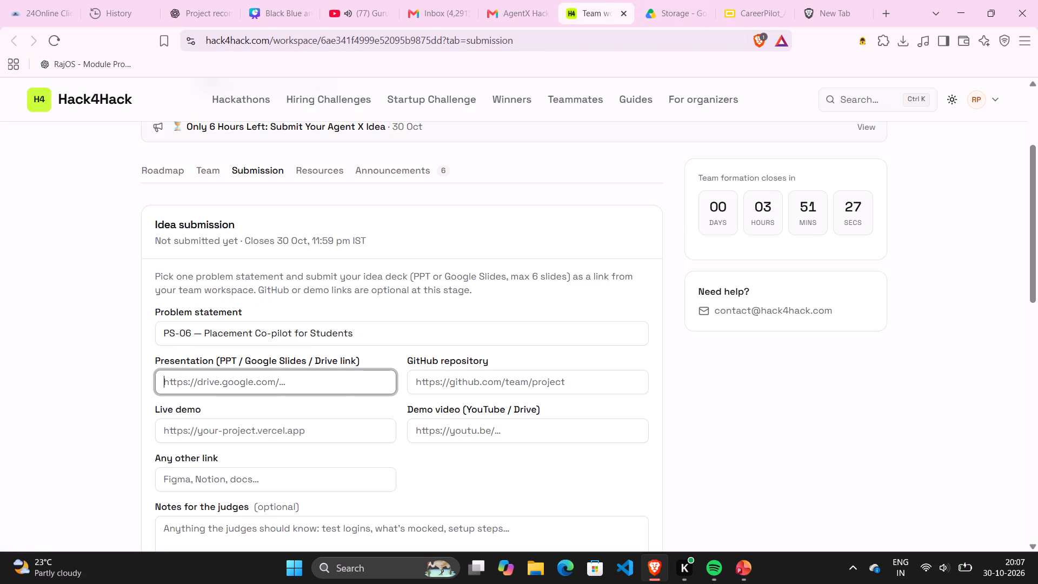
pyautogui.click(276, 381)
pyautogui.hotkey('ctrl', 'v')
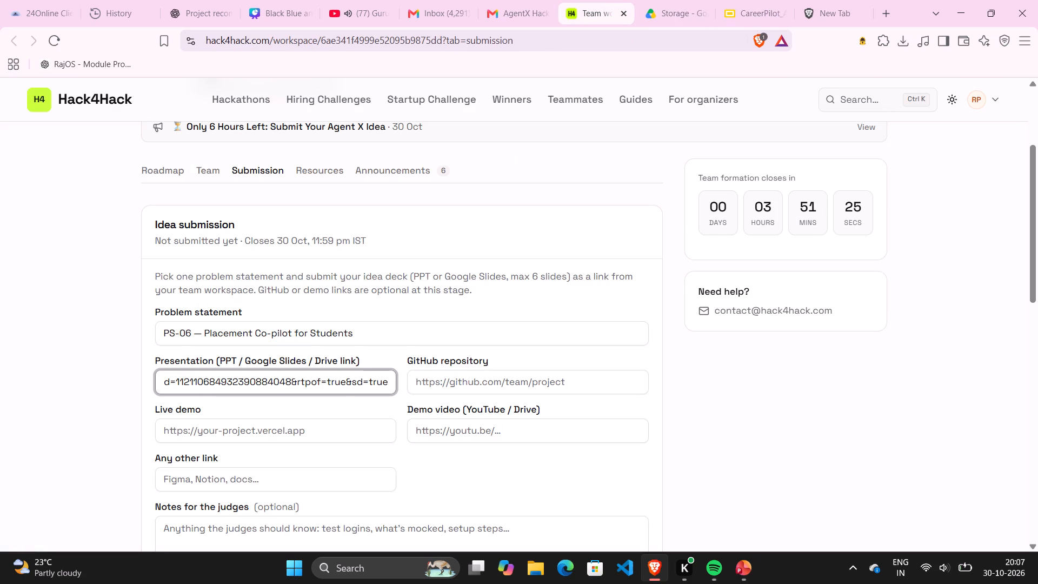
# Check the pasted presentation link from its end back to its beginning.
pyautogui.press('Left')
pyautogui.press('Left')
pyautogui.press('Left')
pyautogui.press('Left')
pyautogui.press('Left')
pyautogui.press('Left')
pyautogui.press('Left')
pyautogui.press('Left')
pyautogui.press('Left')
pyautogui.press('Left')
pyautogui.press('Left')
pyautogui.press('Left')
pyautogui.press('Left')
pyautogui.press('Left')
pyautogui.press('Left')
pyautogui.press('Left')
pyautogui.press('Left')
pyautogui.press('Left')
pyautogui.press('Left')
pyautogui.press('Left')
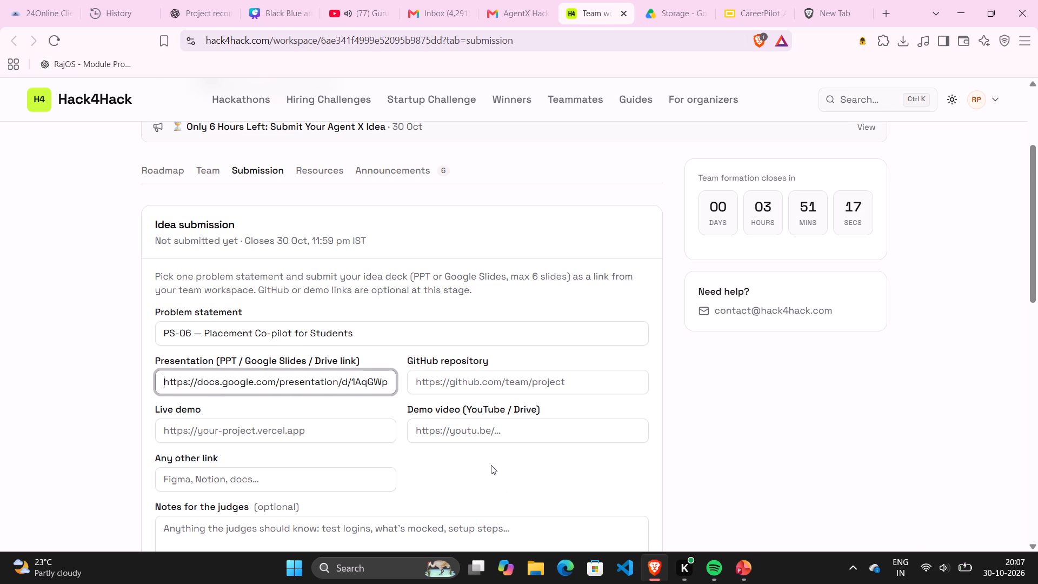
# Submit the idea submission form for PS-06 — Placement Co-pilot for Students, leaving the optional links and judges' notes empty.
pyautogui.scroll(-5, 491, 465)
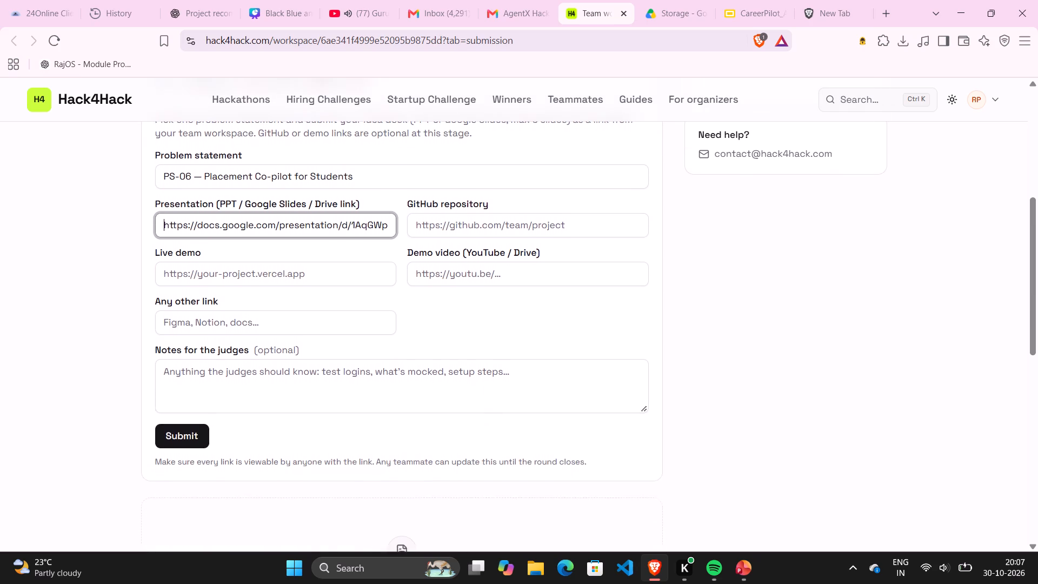
pyautogui.scroll(-1, 491, 465)
pyautogui.click(197, 382)
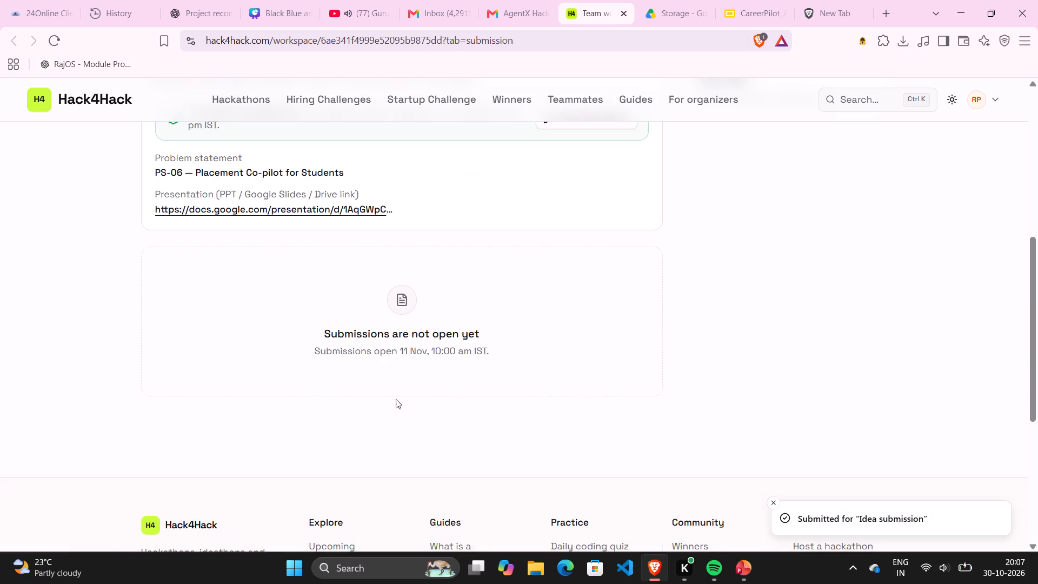
# Review the submitted idea entry on the AgentX Hackathon 2026 team workspace page.
pyautogui.scroll(5, 396, 399)
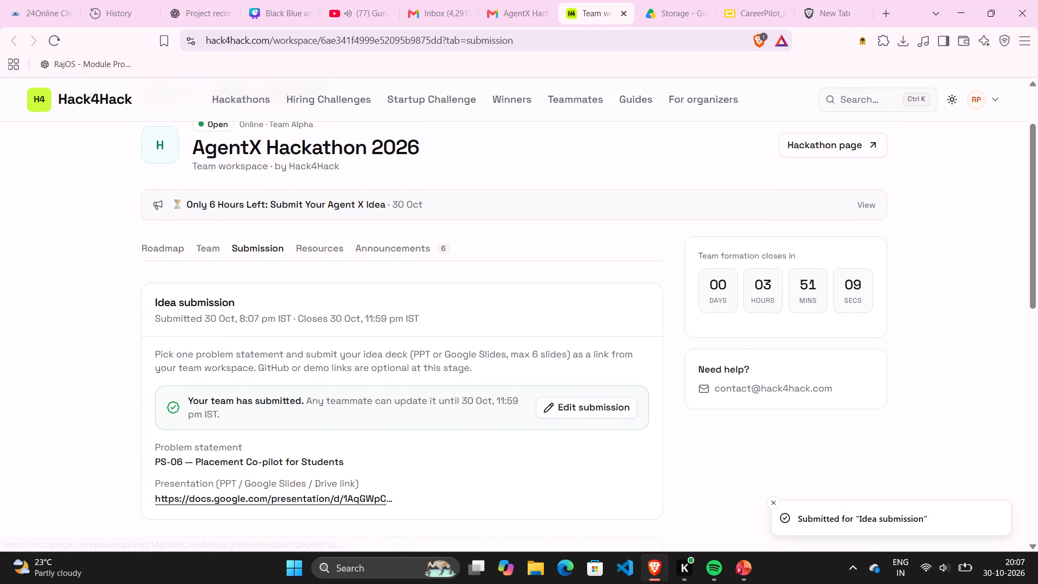
pyautogui.scroll(-1, 711, 446)
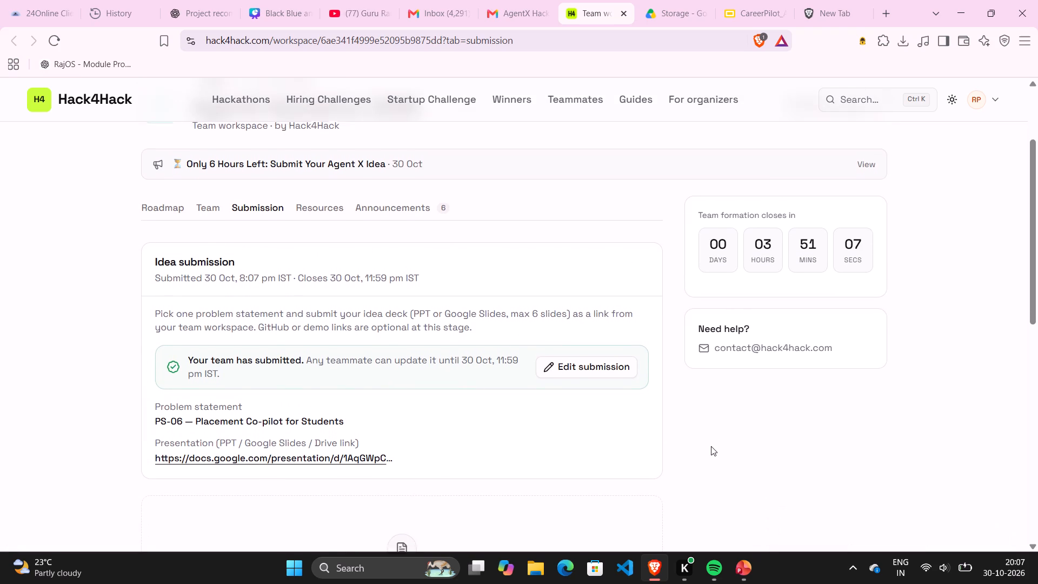
pyautogui.scroll(-1, 711, 446)
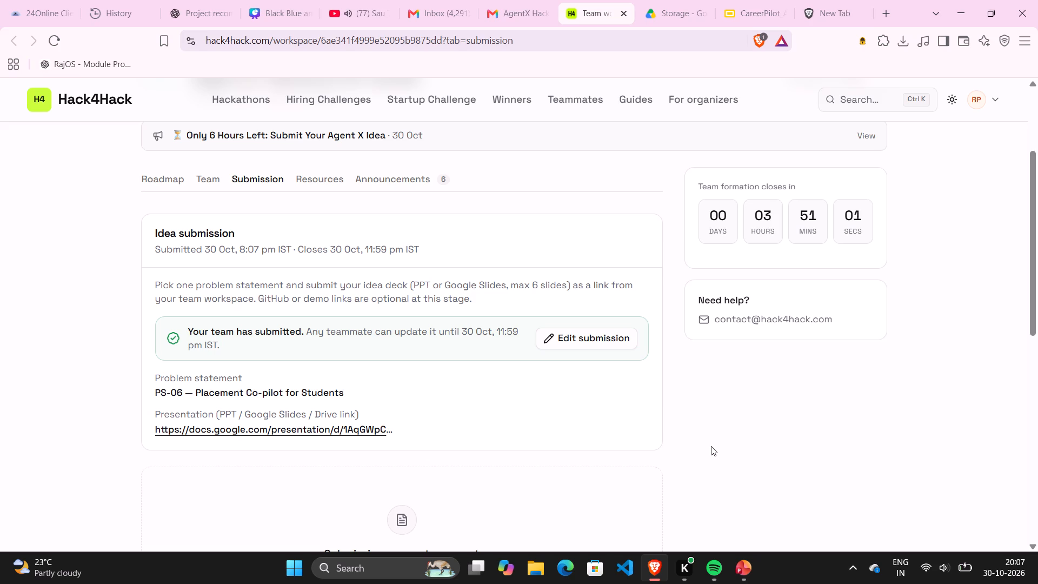
pyautogui.scroll(2, 711, 446)
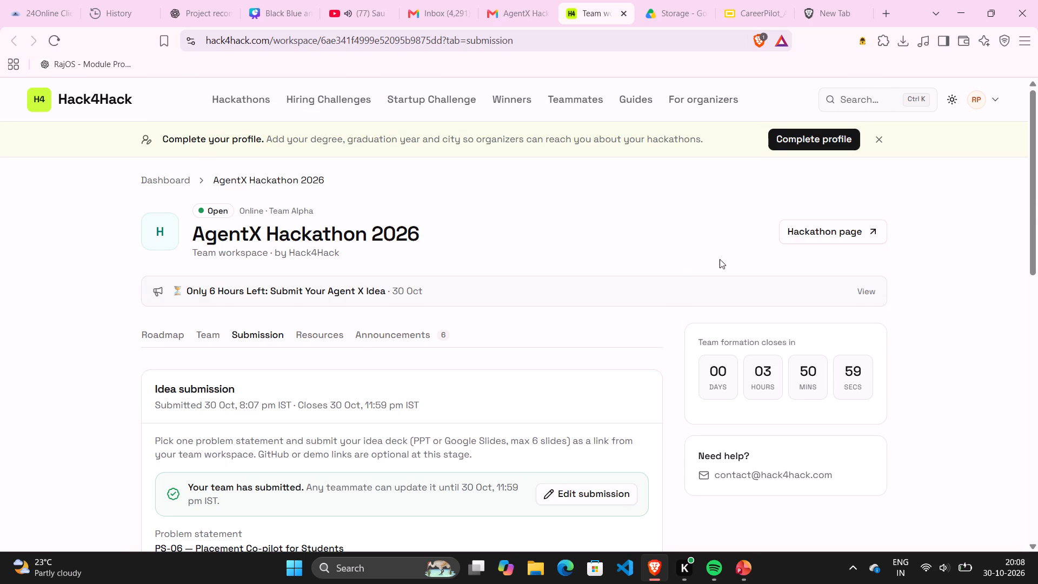
pyautogui.scroll(1, 663, 311)
# Close the Google Drive Storage browser tab.
pyautogui.click(627, 15)
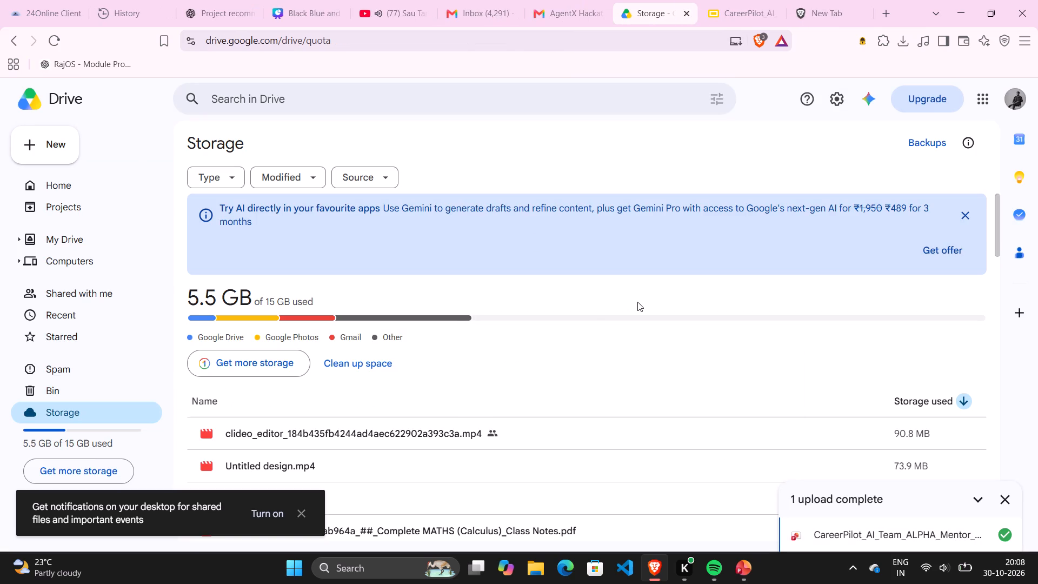
pyautogui.click(684, 14)
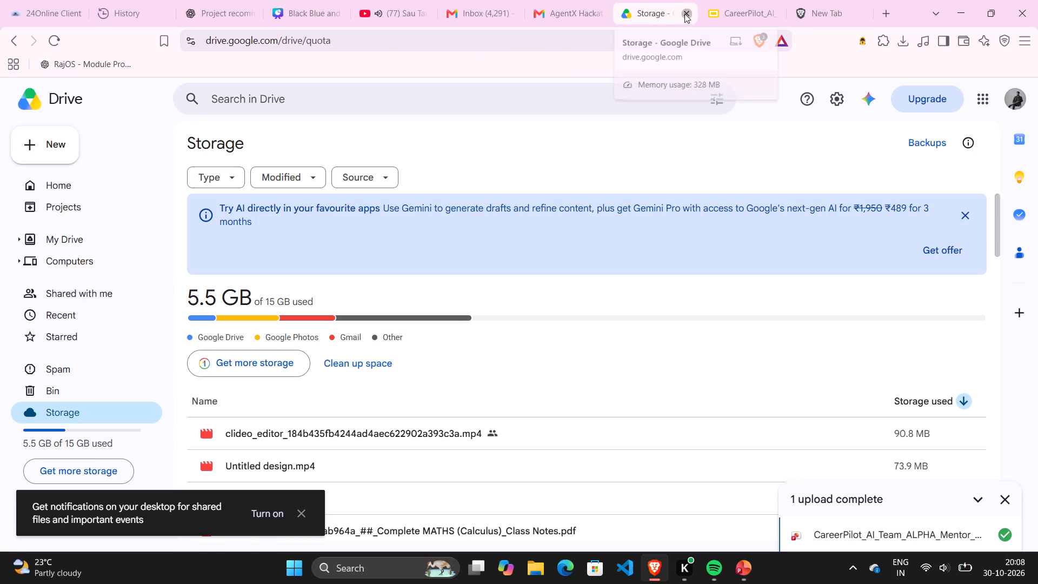
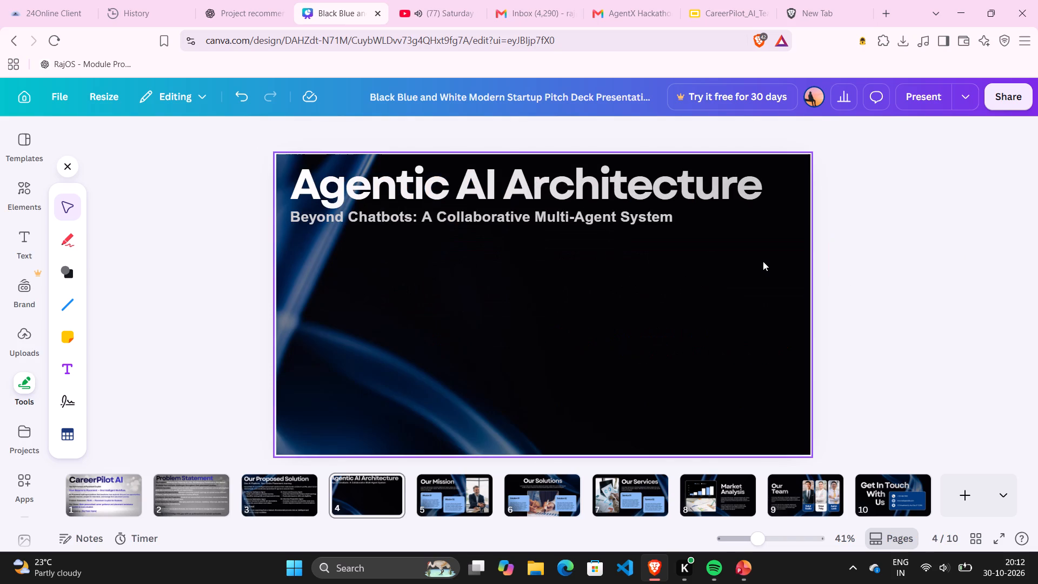
# Review the Canva pitch deck from the Agentic AI Architecture slide through the final contact slide and back to the CareerPilot AI title slide.
pyautogui.scroll(-9, 763, 261)
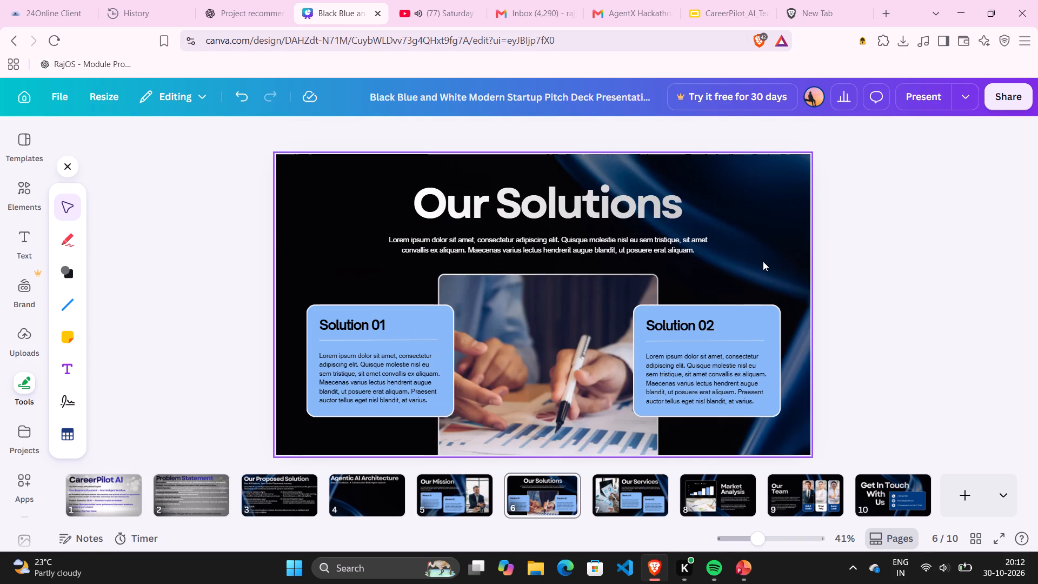
pyautogui.scroll(-3, 763, 261)
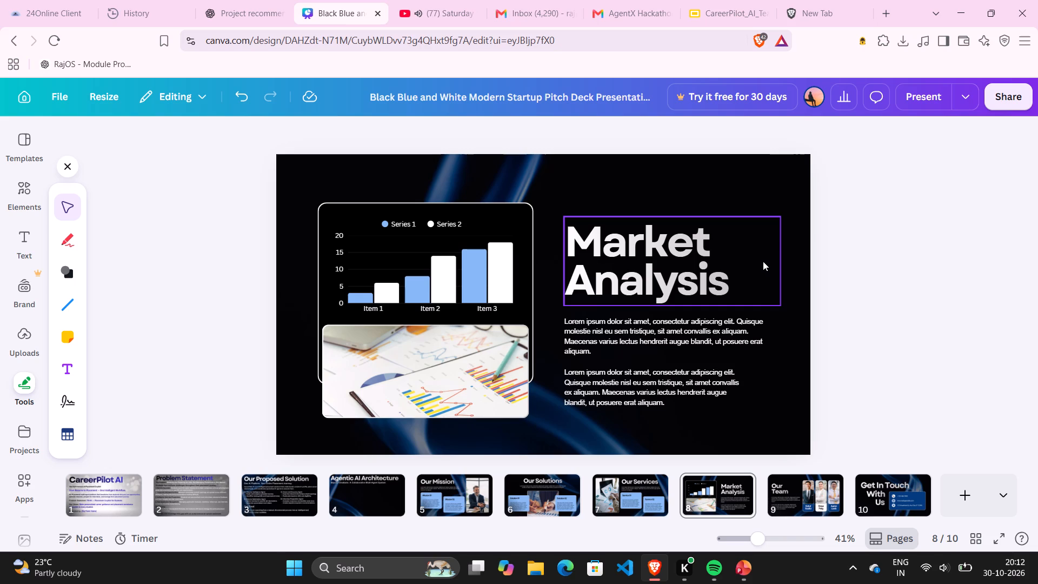
pyautogui.scroll(-5, 763, 261)
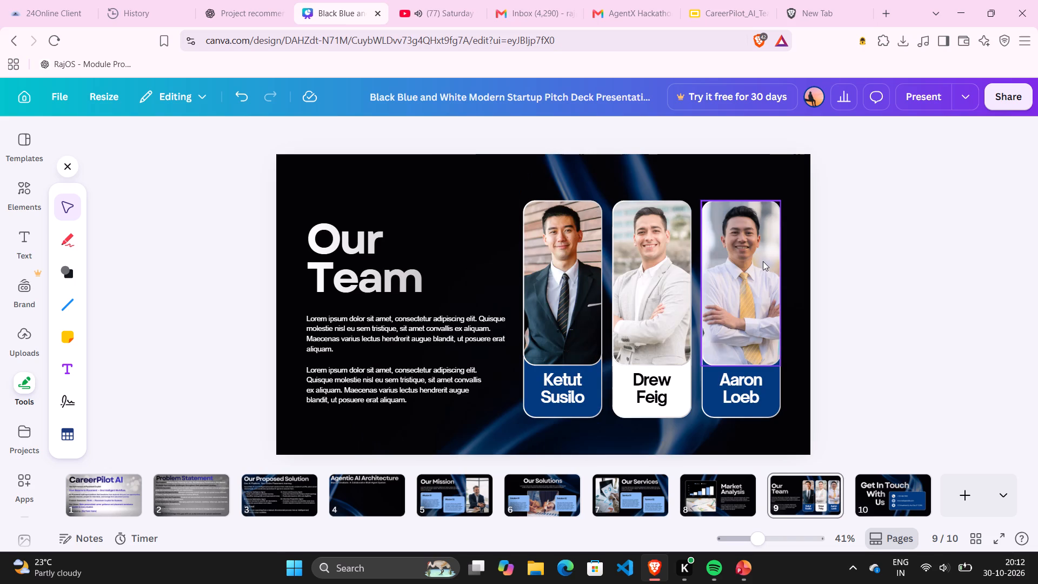
pyautogui.scroll(-3, 763, 261)
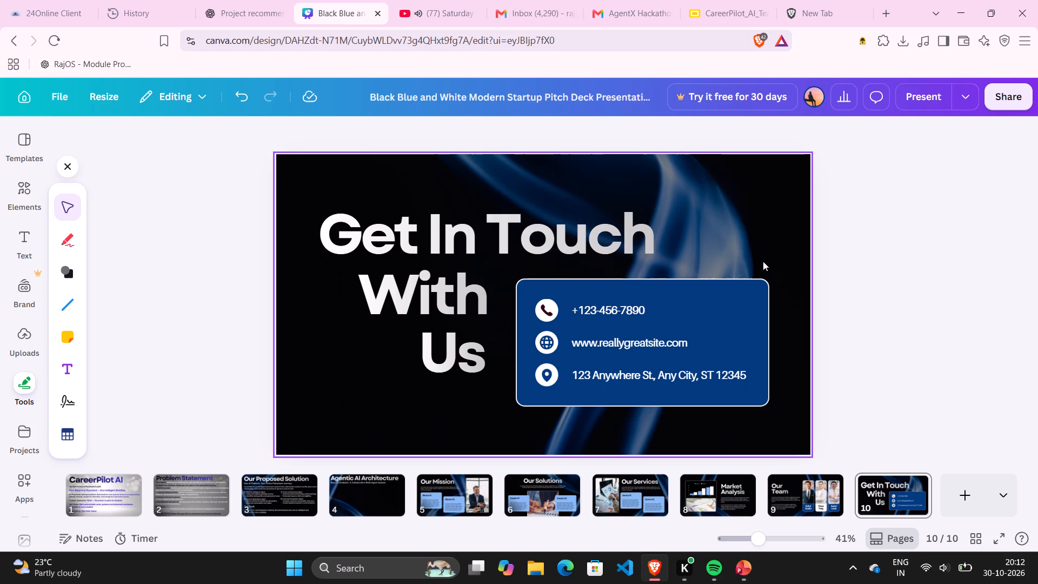
pyautogui.scroll(5, 763, 261)
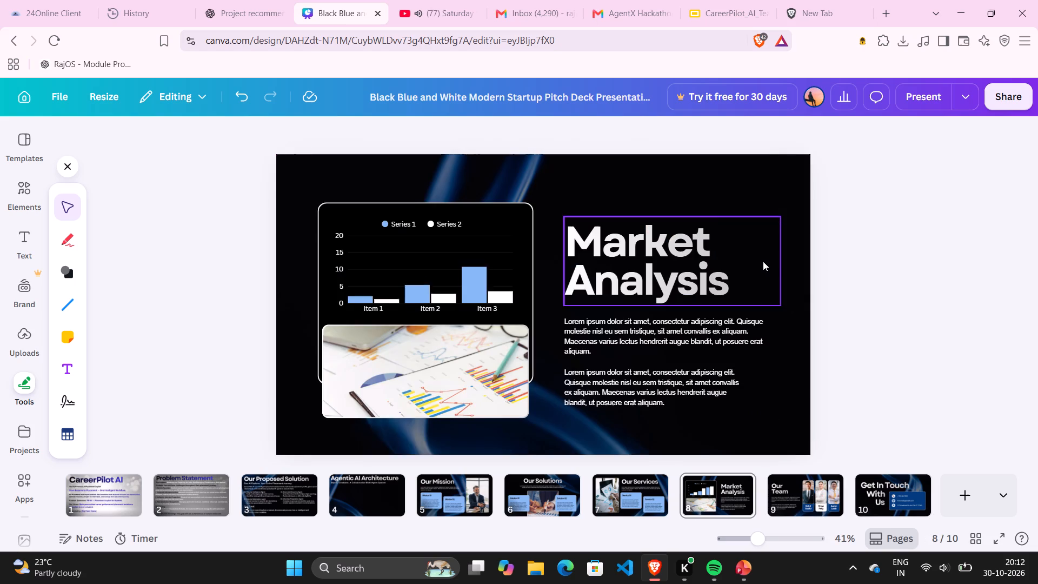
pyautogui.scroll(6, 763, 261)
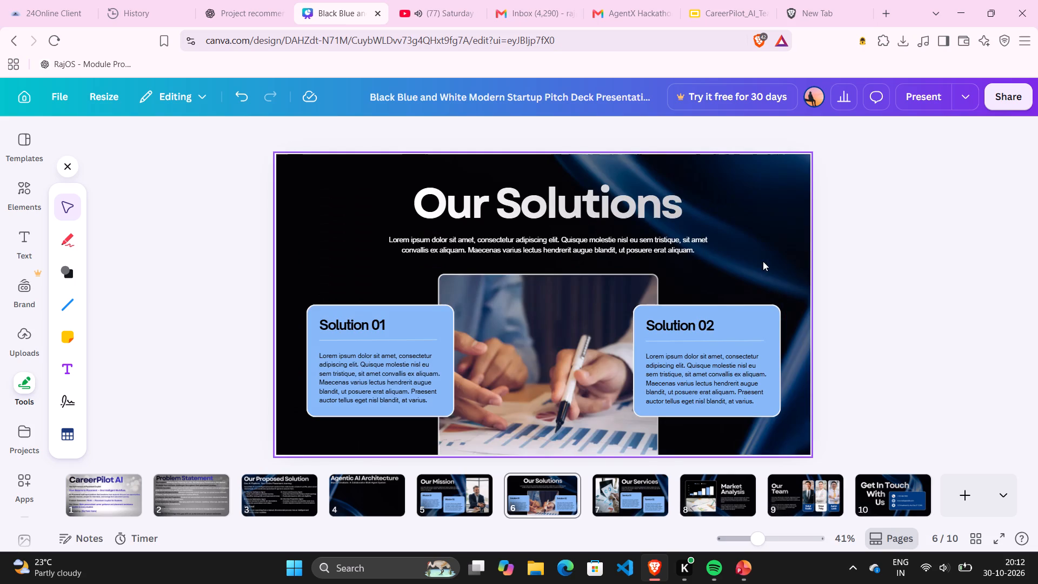
pyautogui.scroll(6, 763, 261)
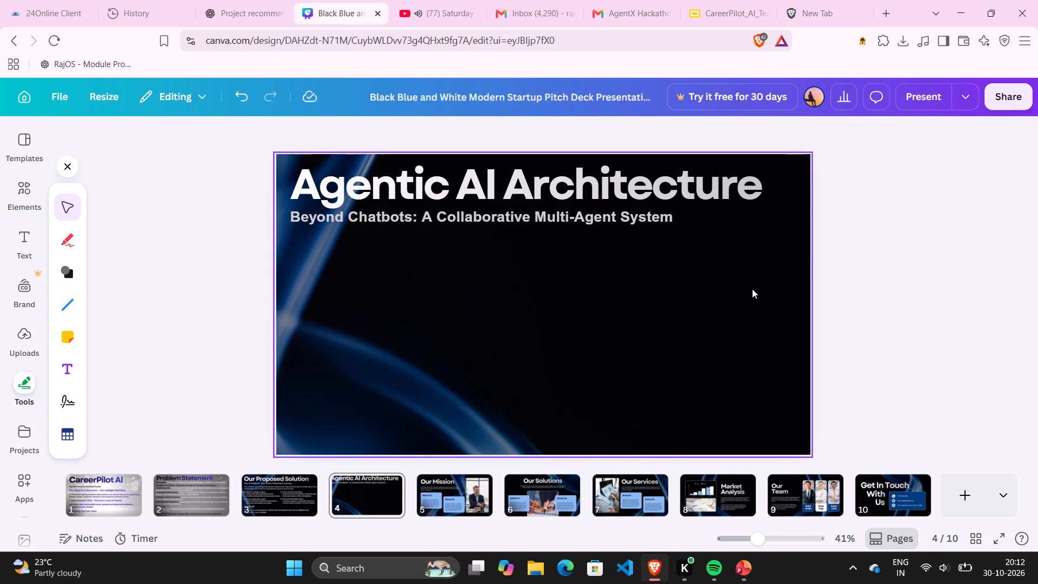
pyautogui.scroll(12, 752, 289)
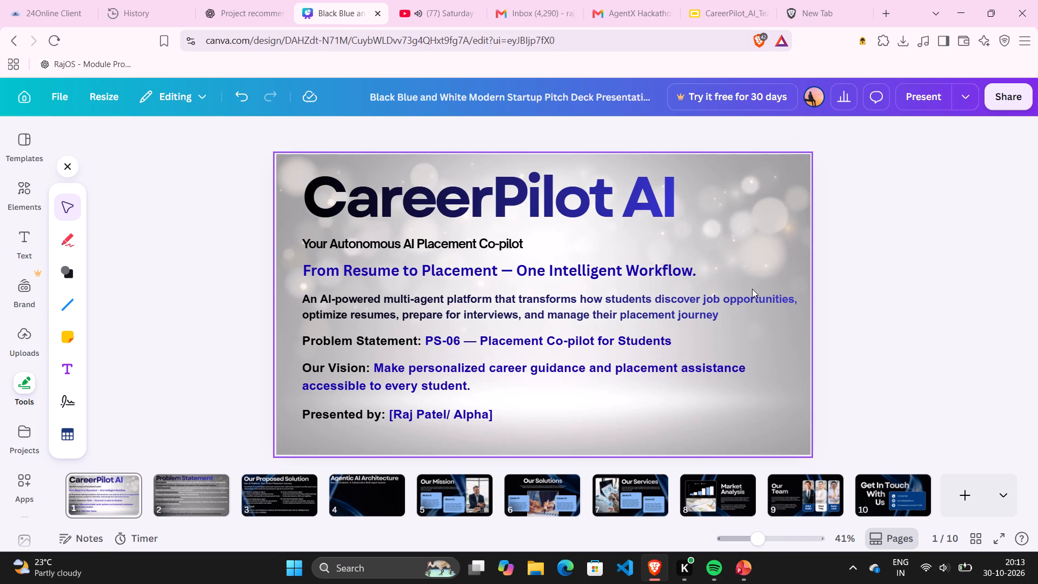
pyautogui.click(723, 250)
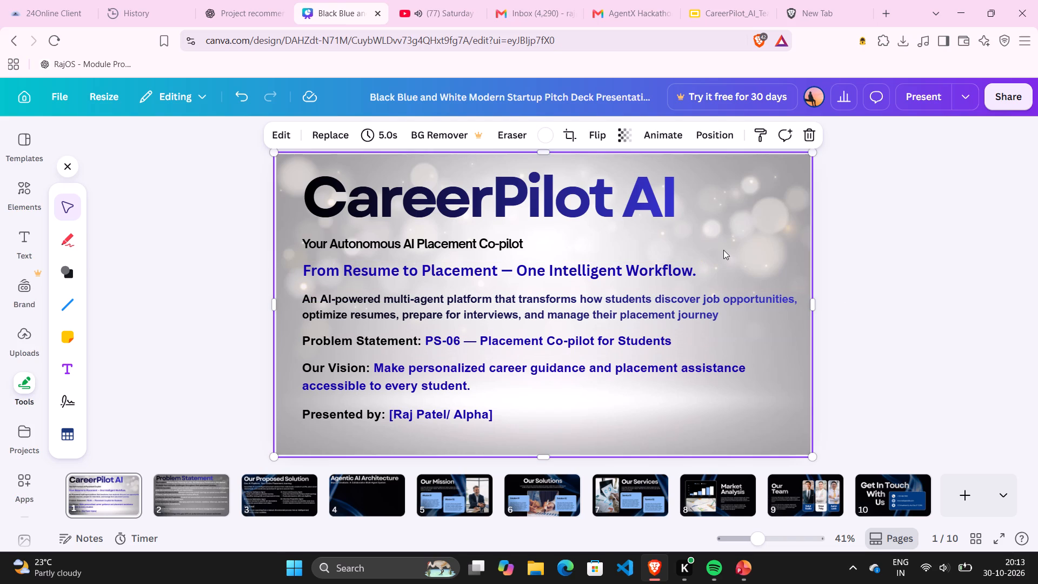
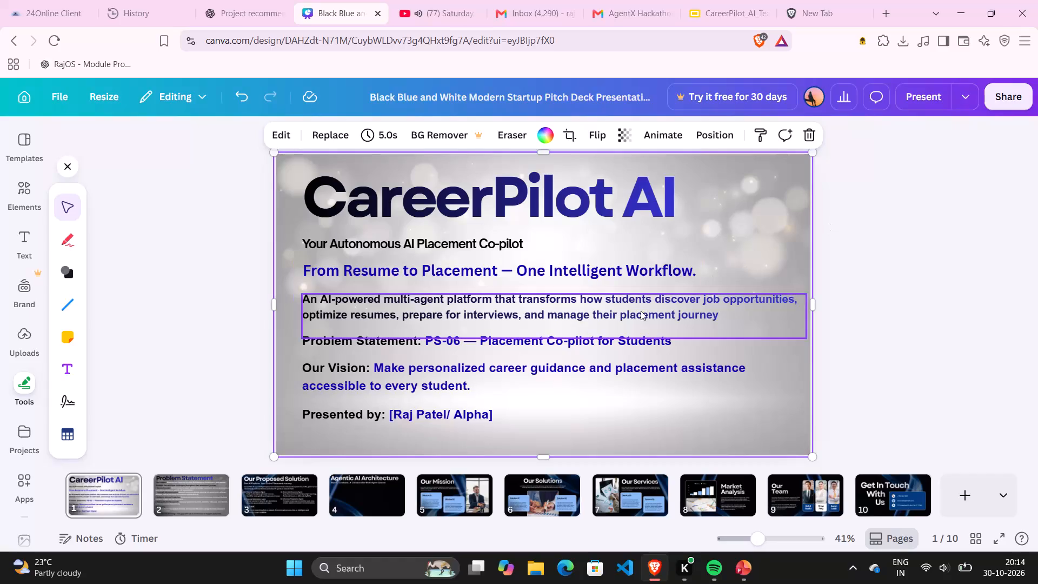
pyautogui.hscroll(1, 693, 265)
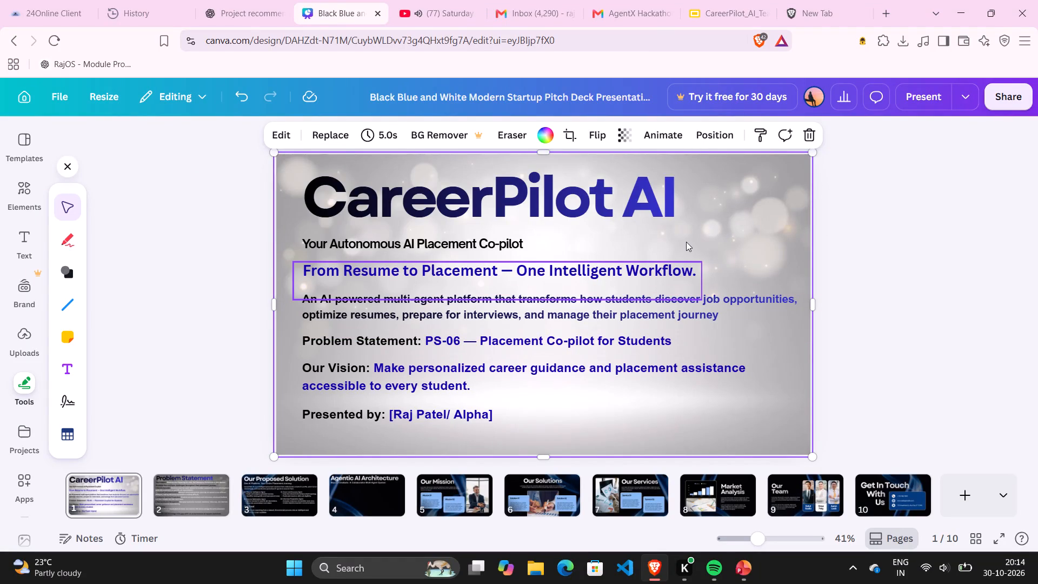